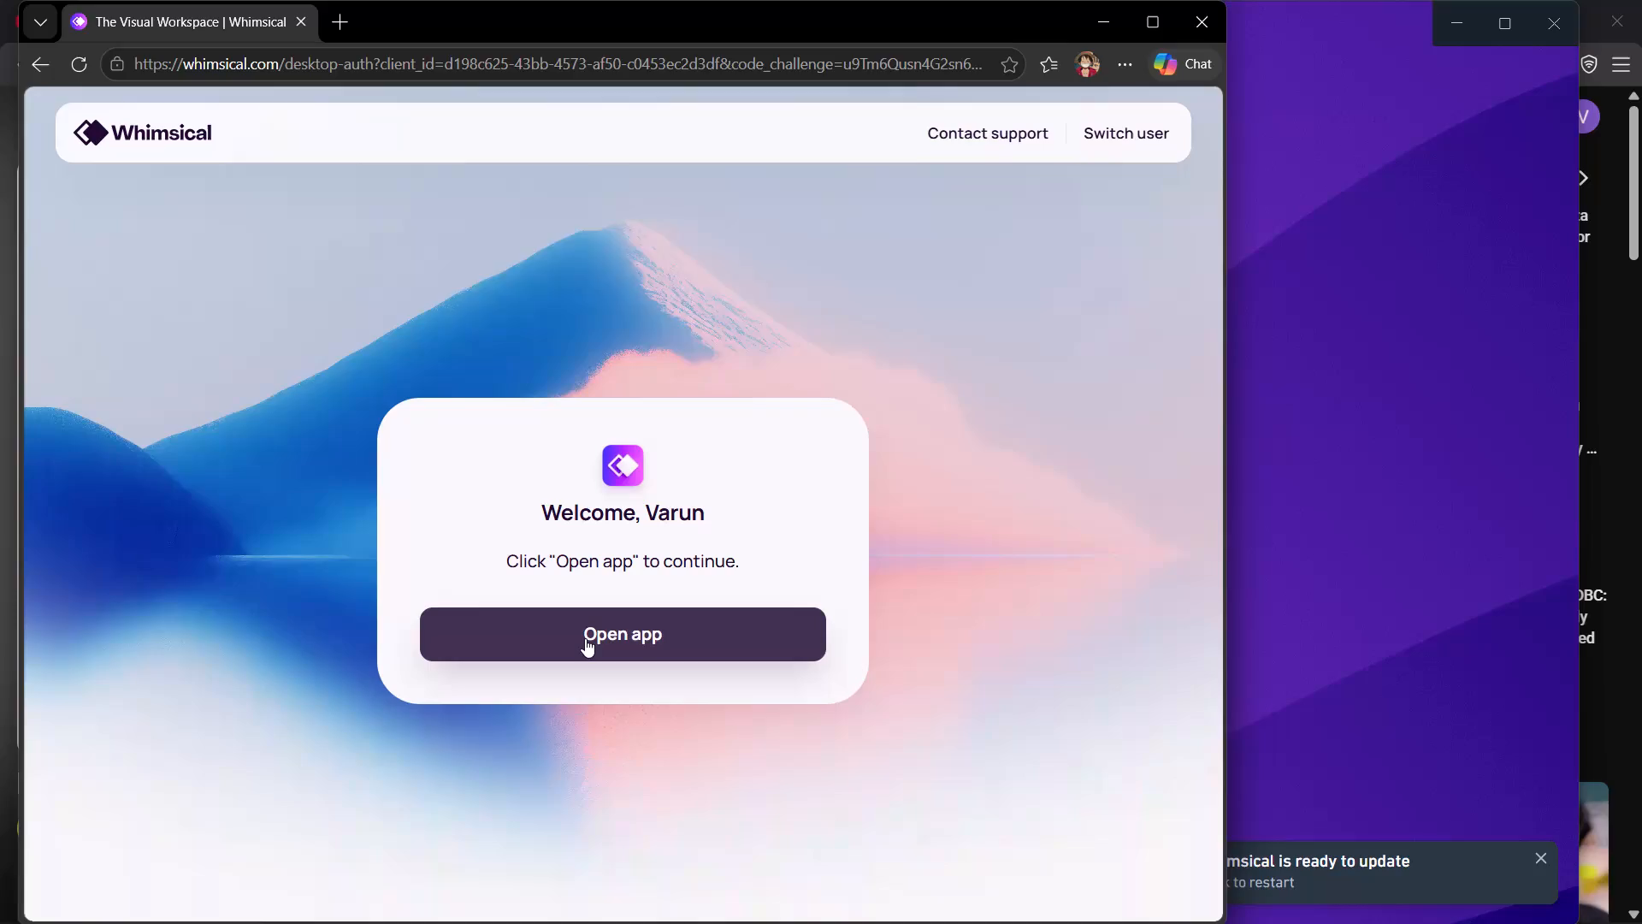
# Switch to the PySpark mind map in the Whimsical desktop app and dismiss the new release notice.
pyautogui.click(789, 270)
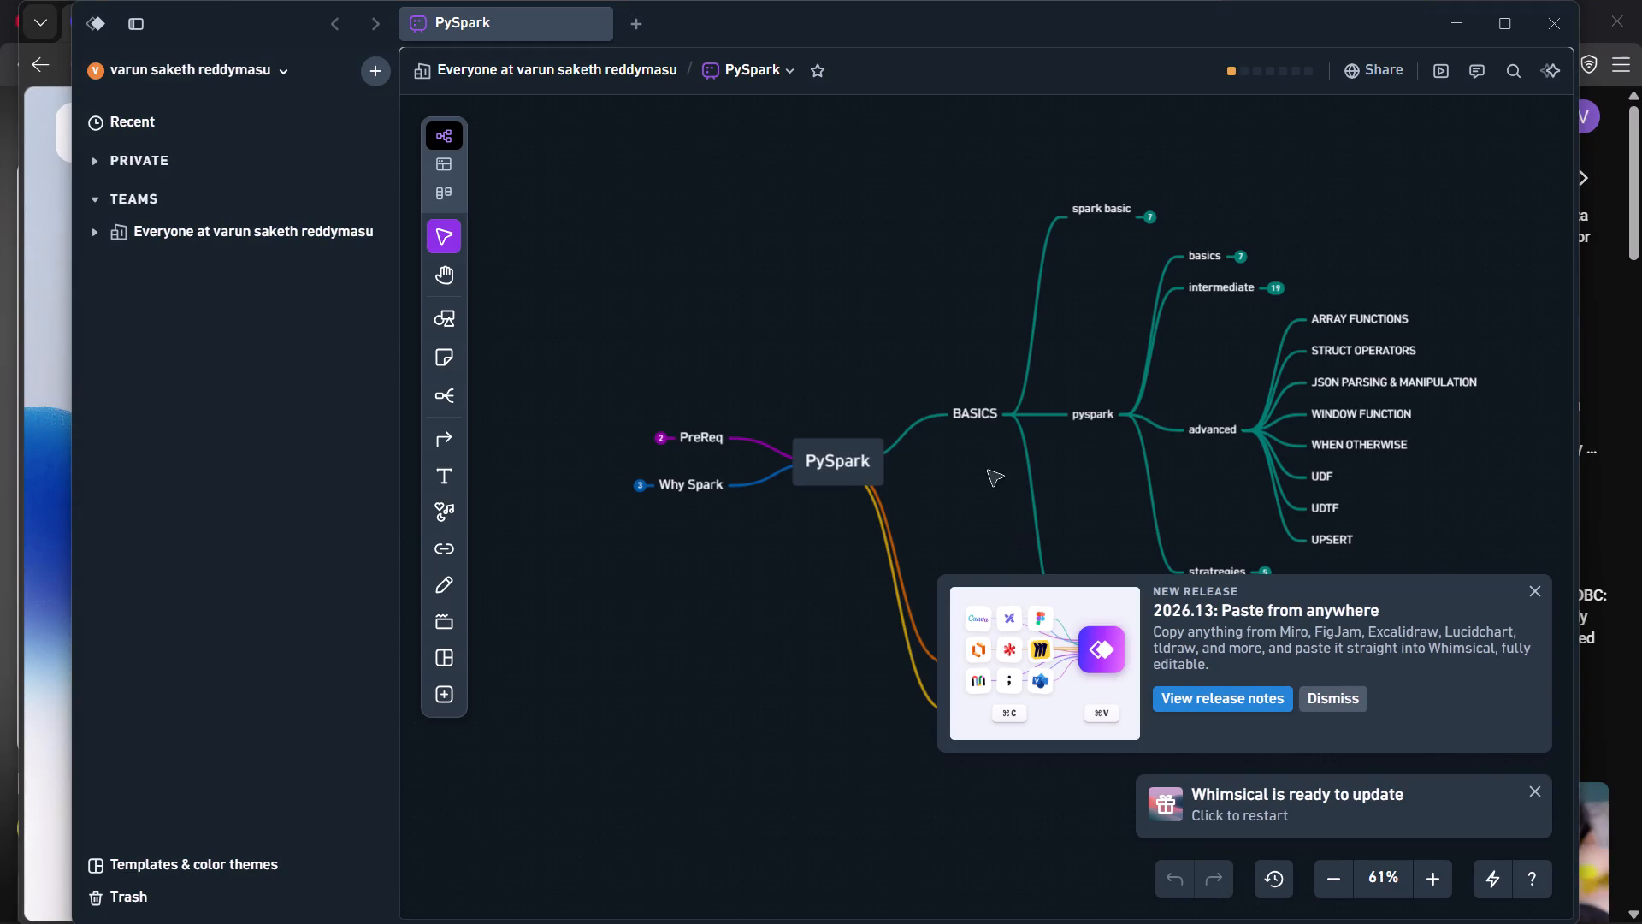
pyautogui.click(1534, 592)
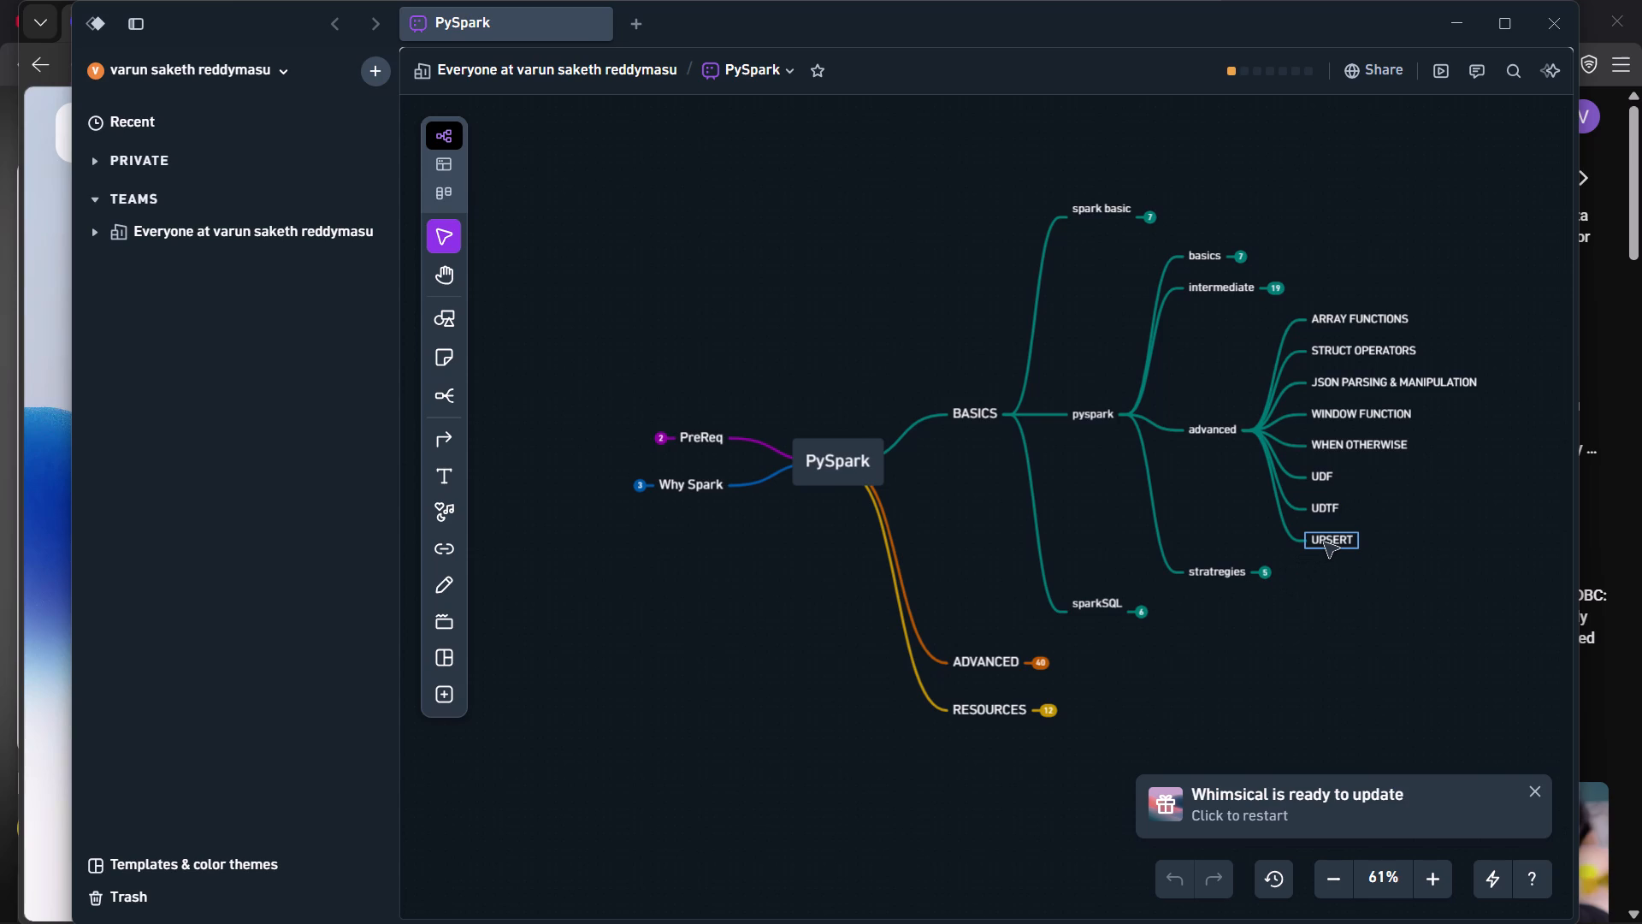
# Examine the strategies, pyspark and sparkSQL topics under BASICS, leaving pyspark collapsed and sparkSQL expanded.
pyautogui.click(1268, 572)
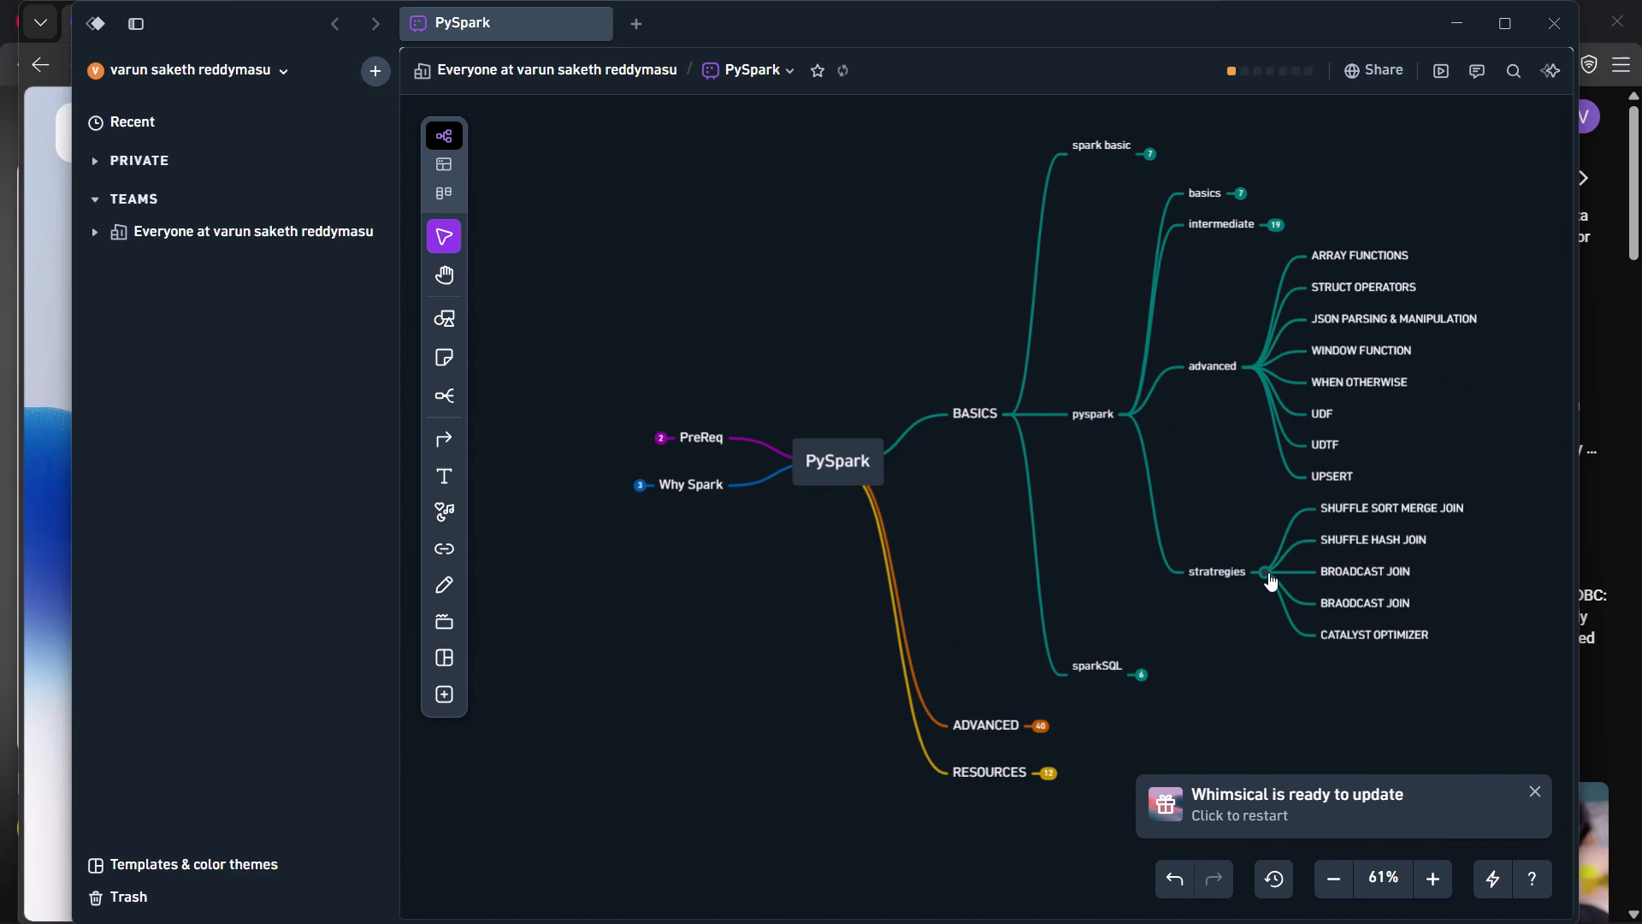
pyautogui.click(1268, 572)
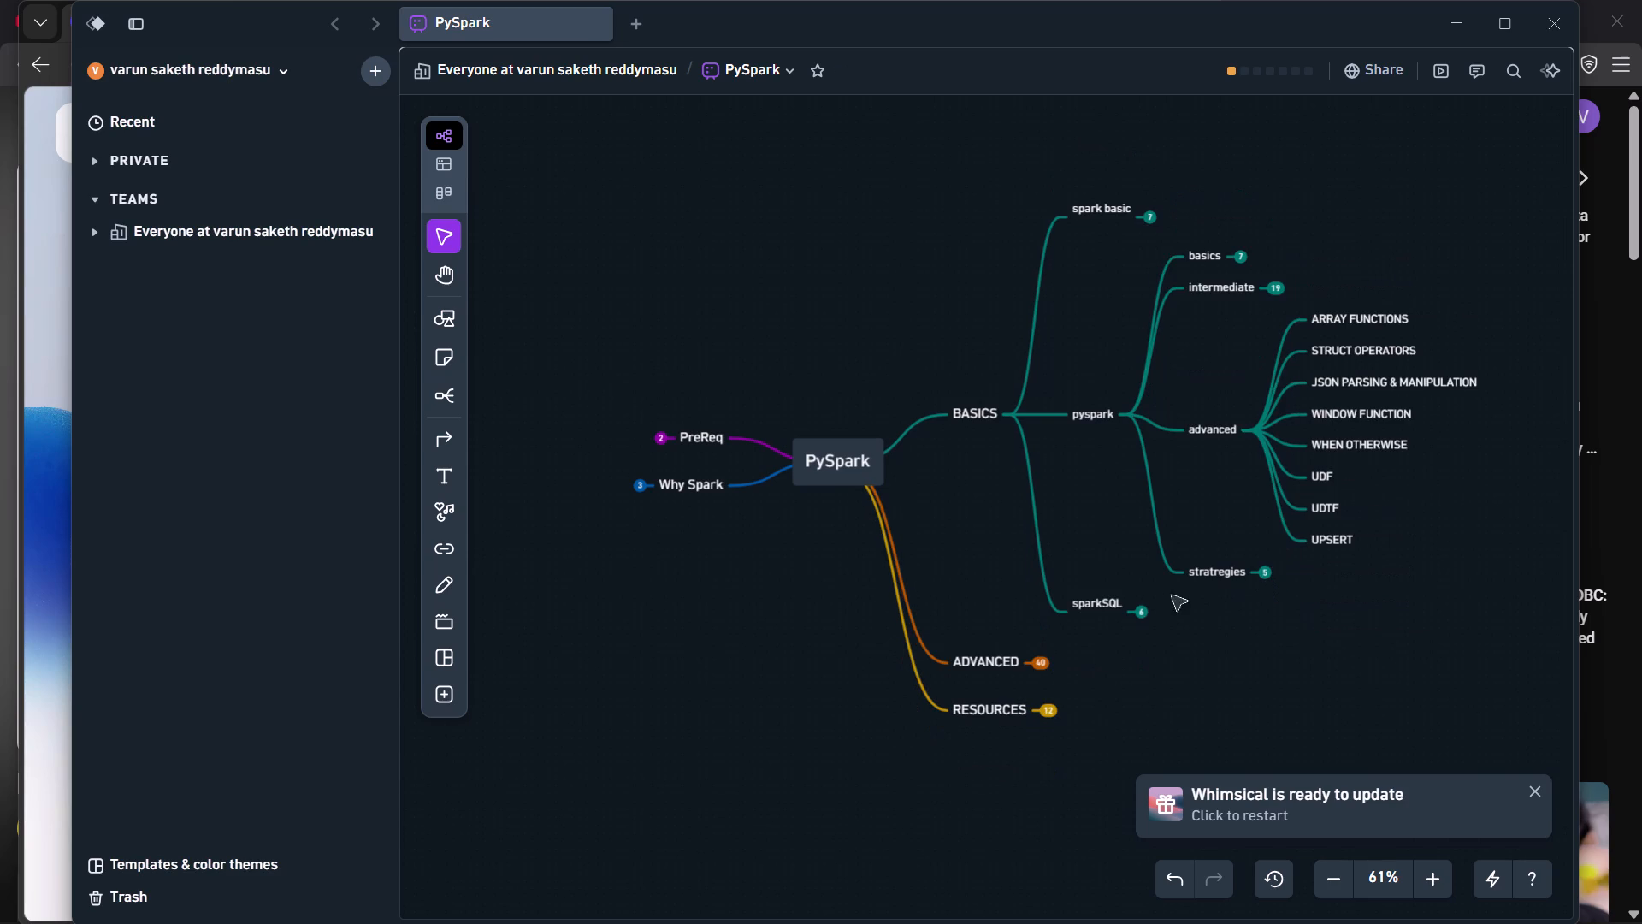
pyautogui.click(1143, 623)
pyautogui.click(1131, 413)
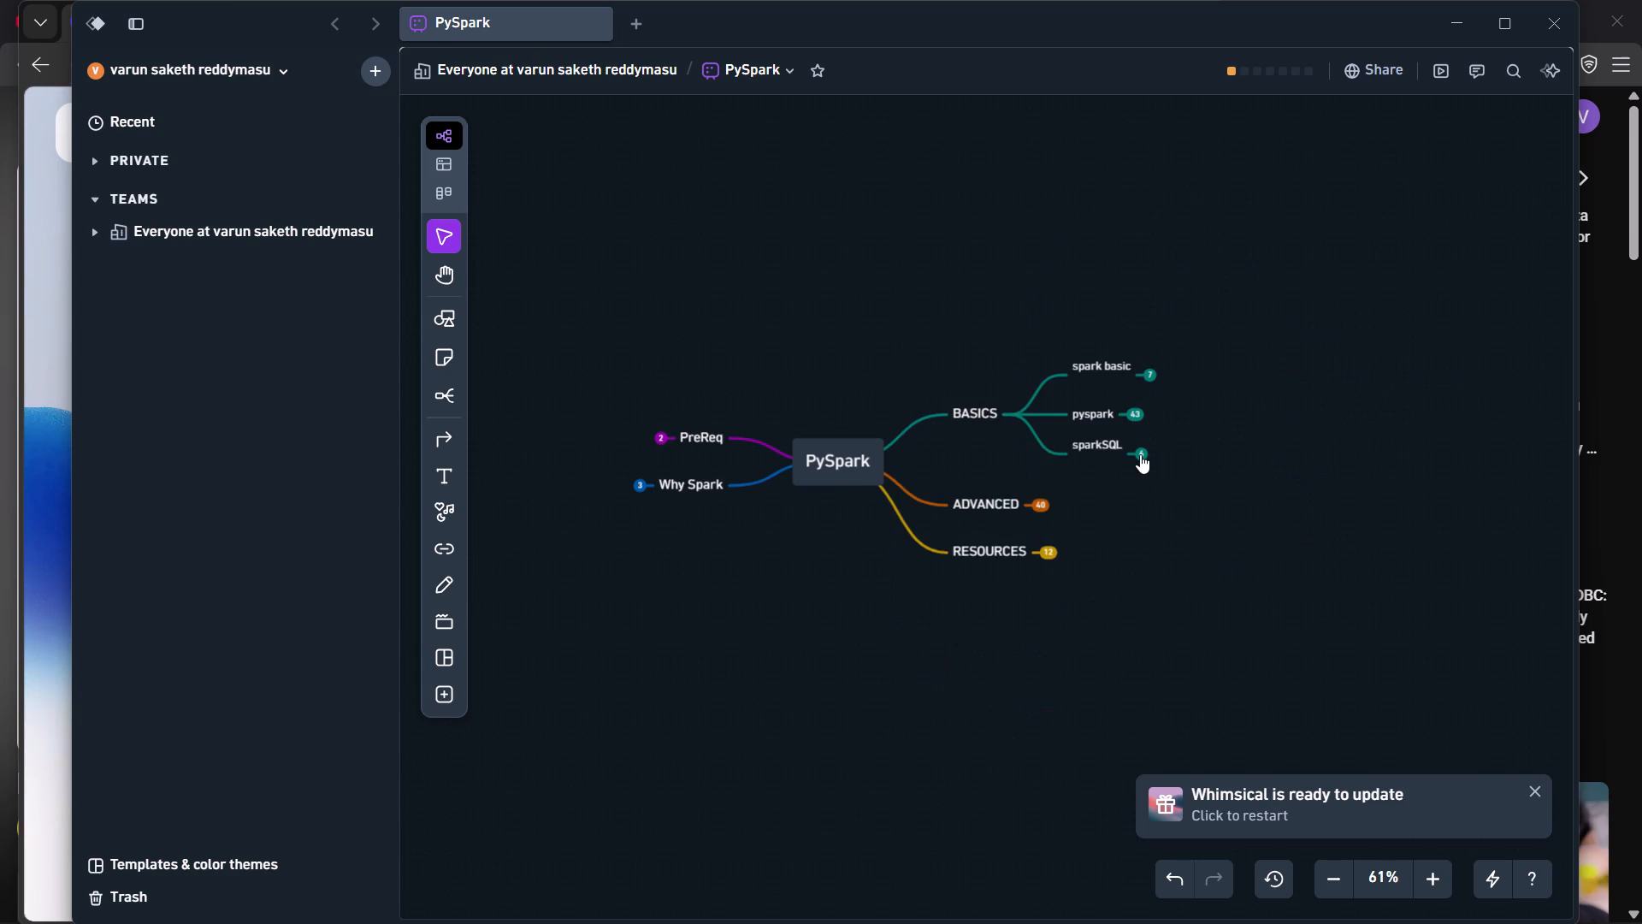
pyautogui.click(1140, 454)
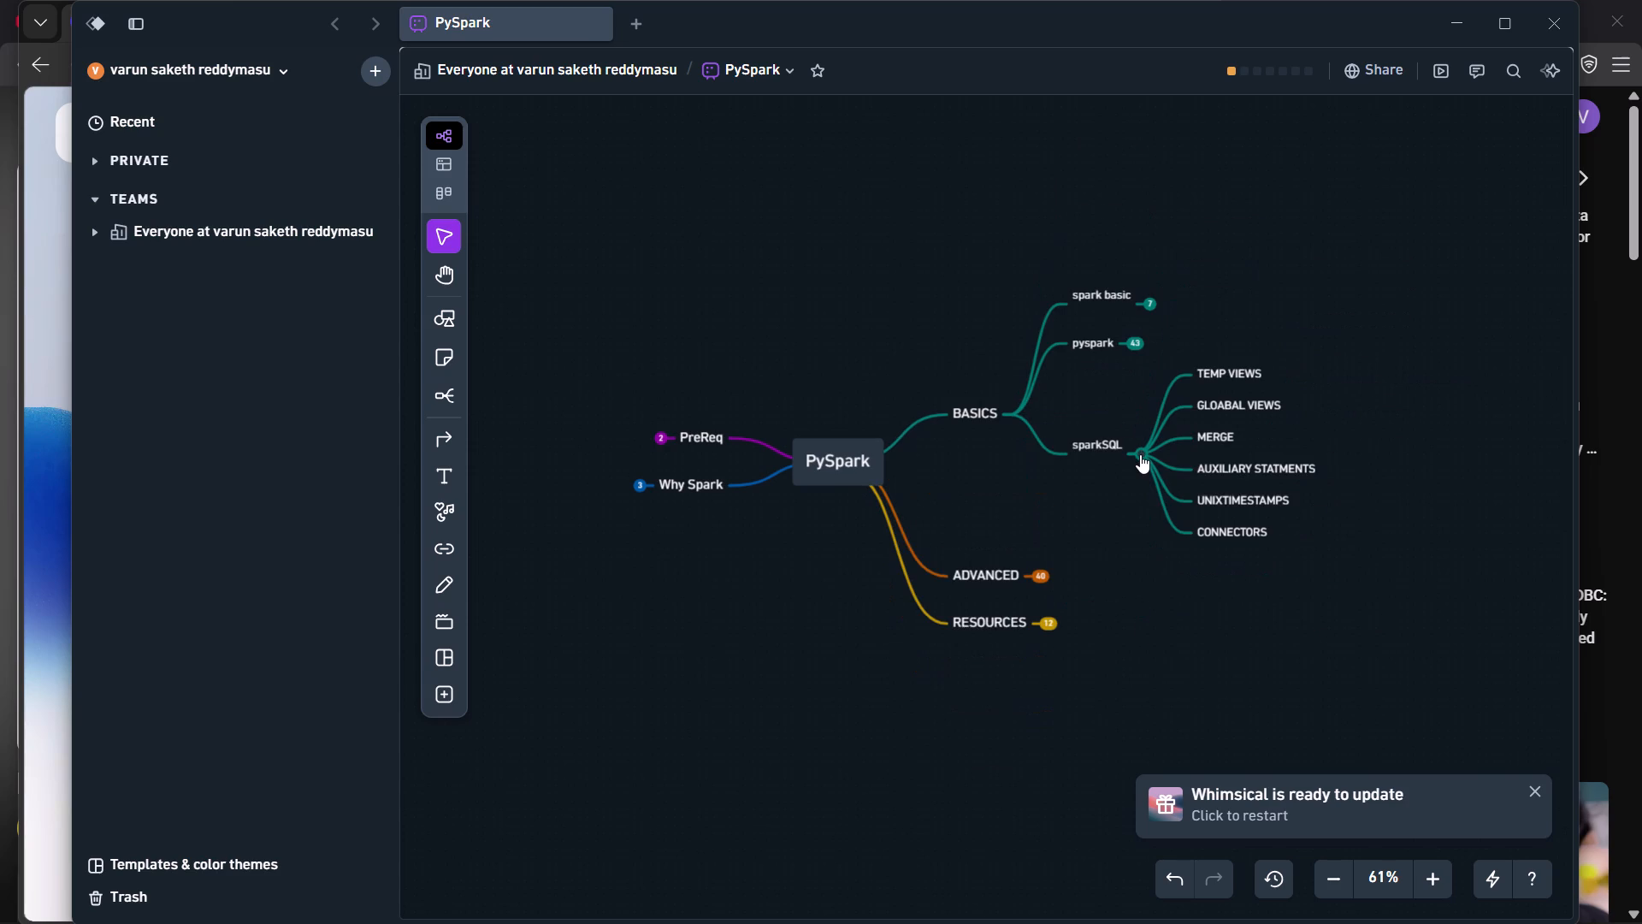
pyautogui.click(1132, 340)
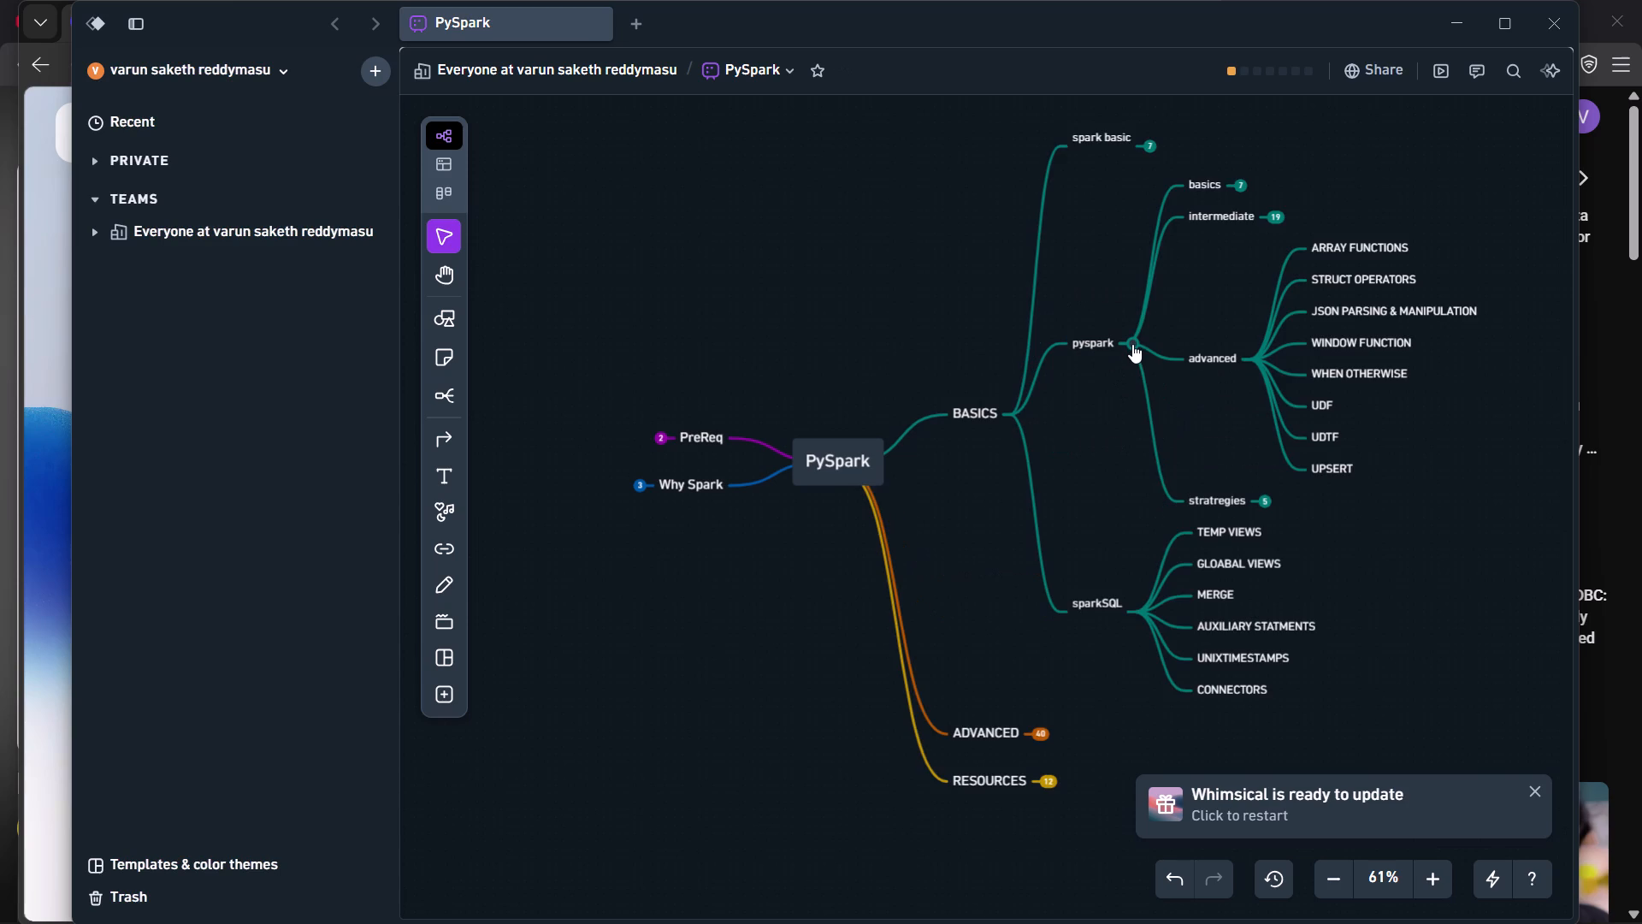
pyautogui.click(1132, 344)
# Expand the ADVANCED branch and examine its SPARK OPTIMIZATION topics, collapsing that sub-branch again.
pyautogui.click(1034, 572)
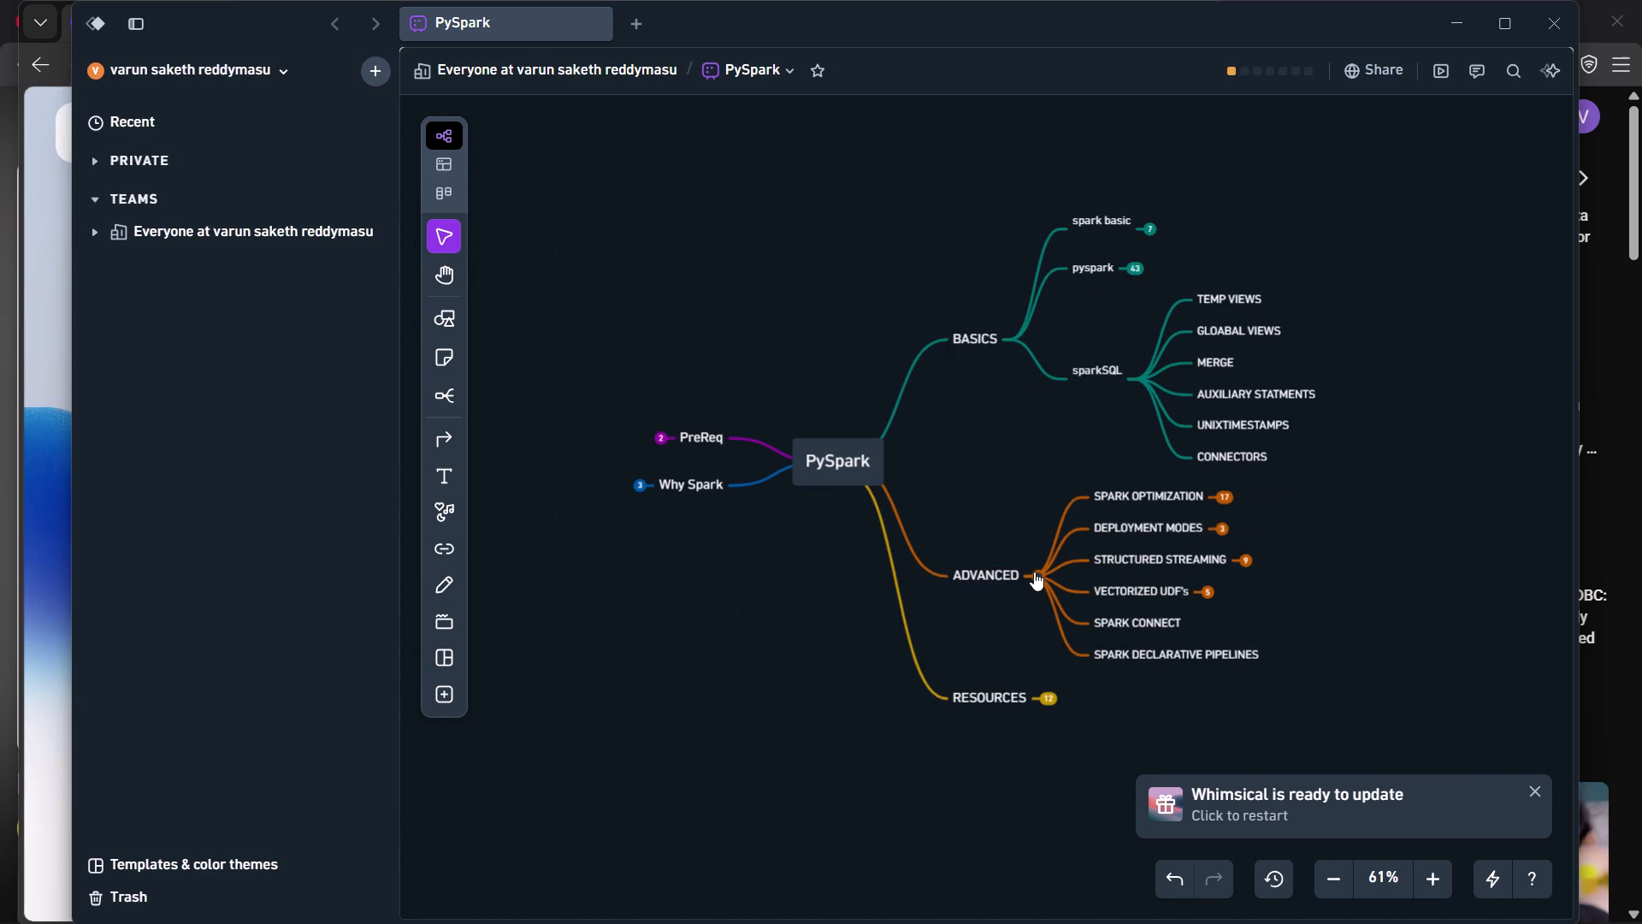
pyautogui.click(1220, 506)
pyautogui.click(1226, 500)
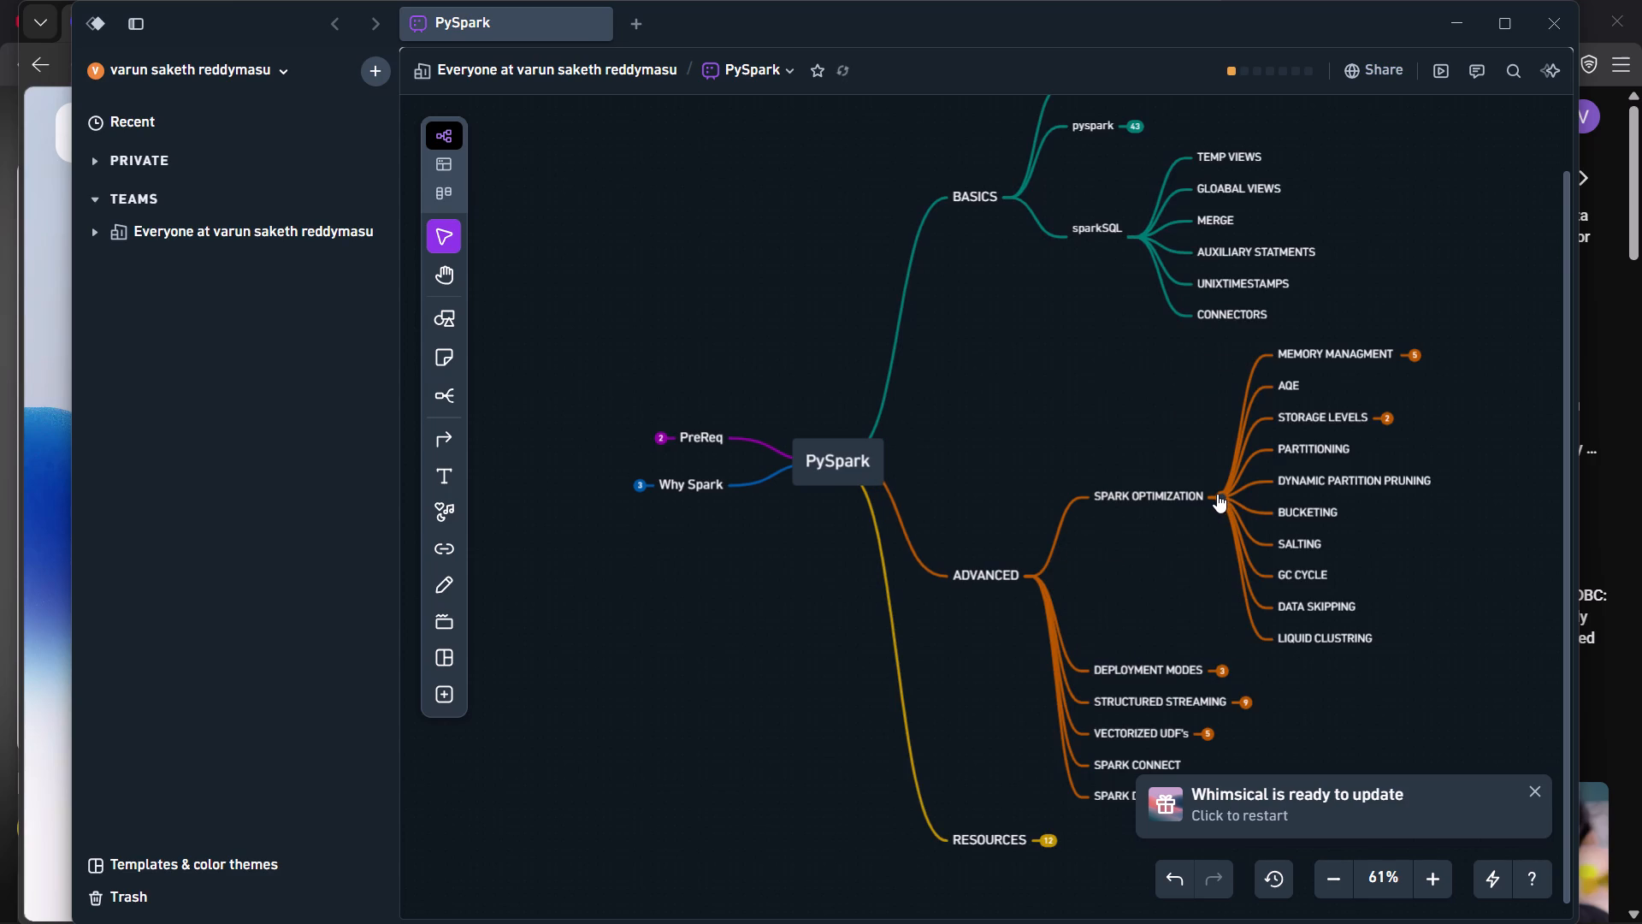
pyautogui.scroll(-1, 1144, 605)
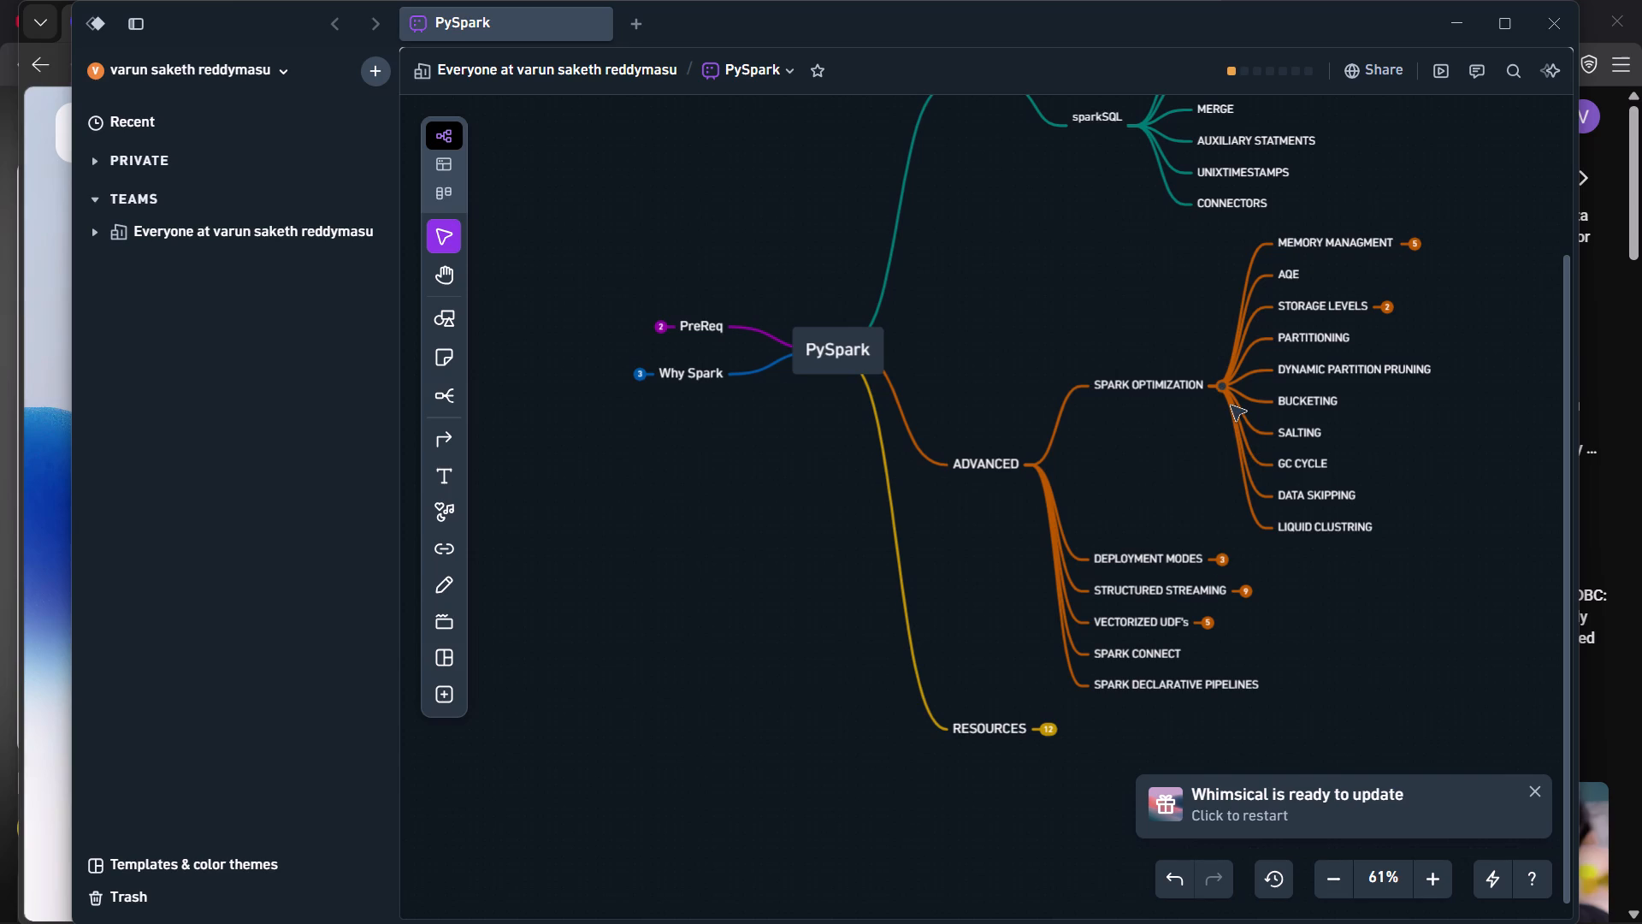
pyautogui.click(1220, 384)
pyautogui.scroll(1, 1220, 384)
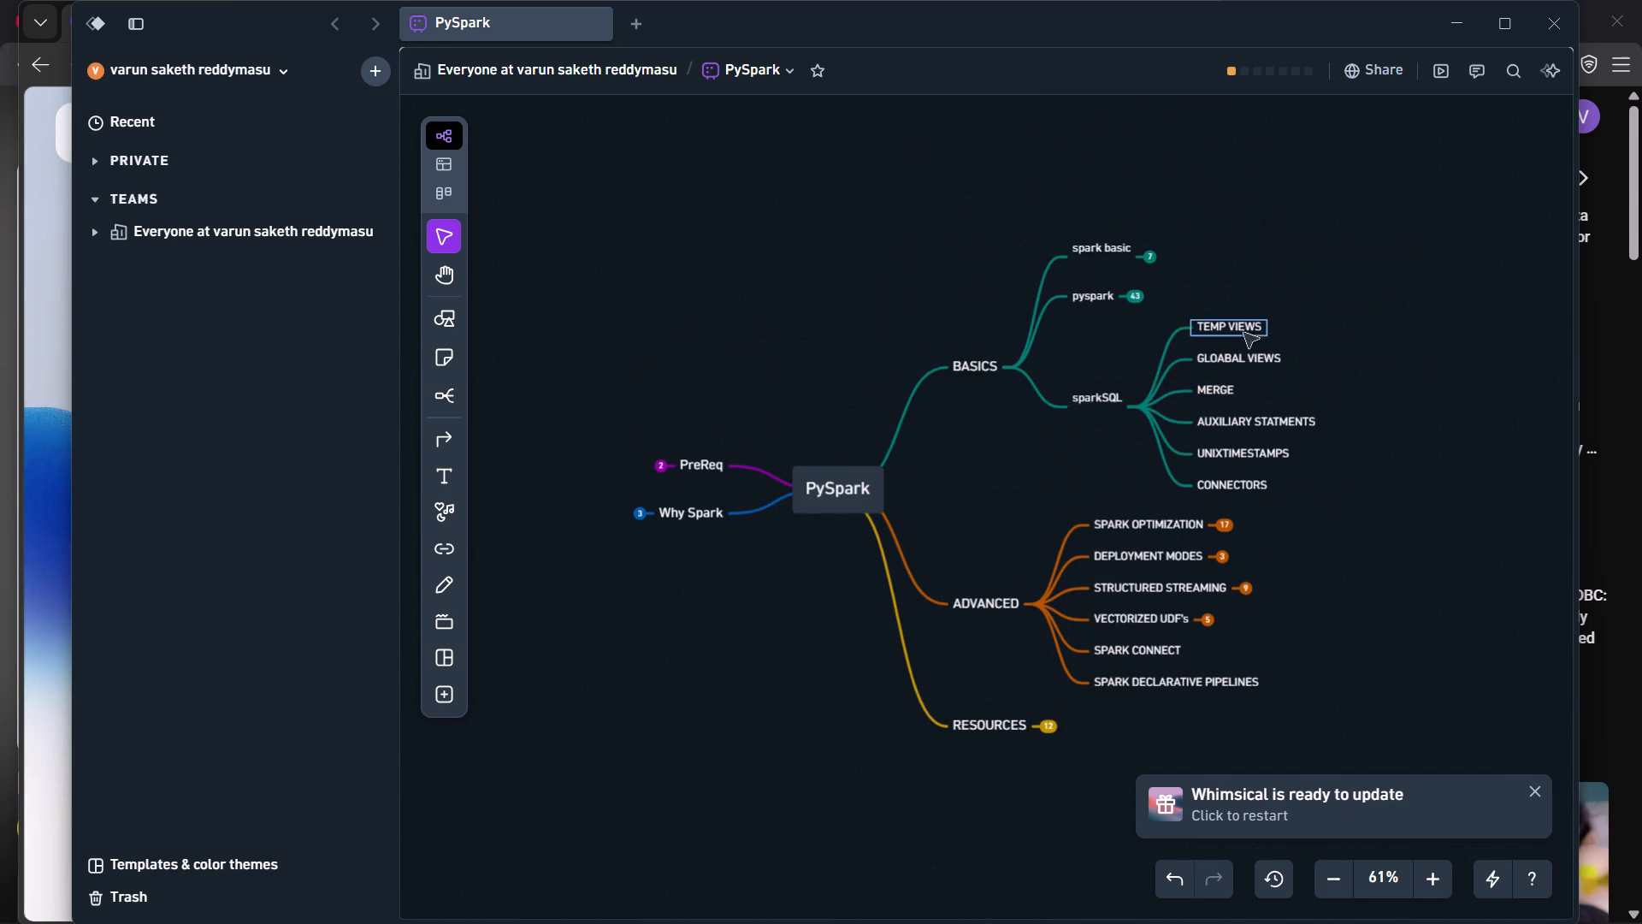
# Collapse the sparkSQL branch and expand the pyspark branch under BASICS.
pyautogui.click(1140, 408)
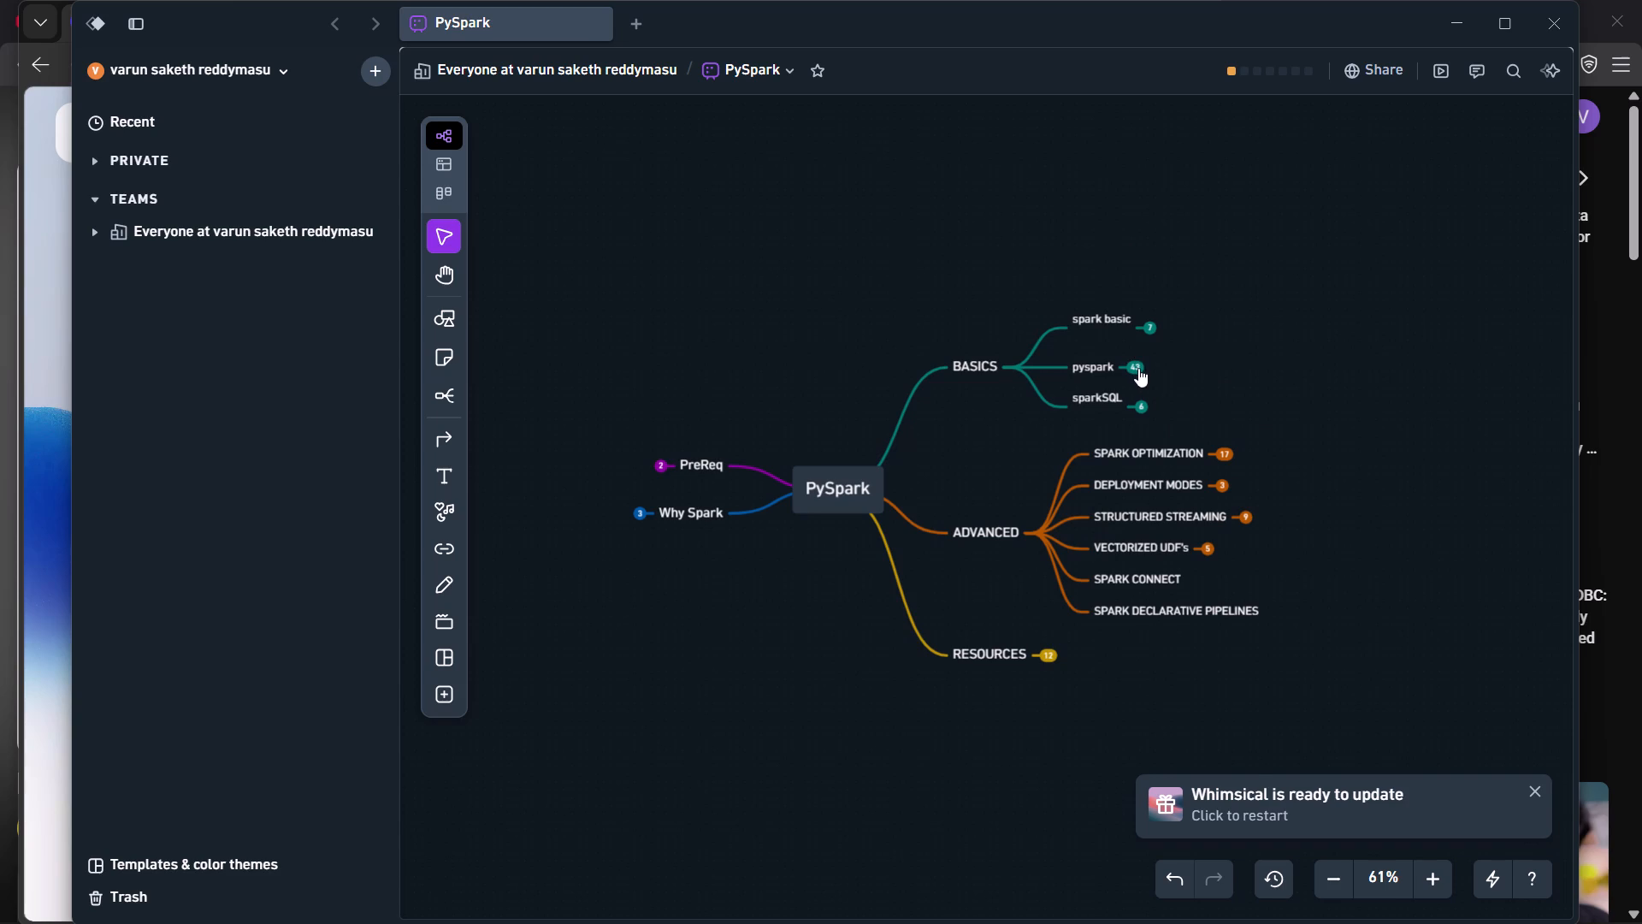
pyautogui.click(1138, 368)
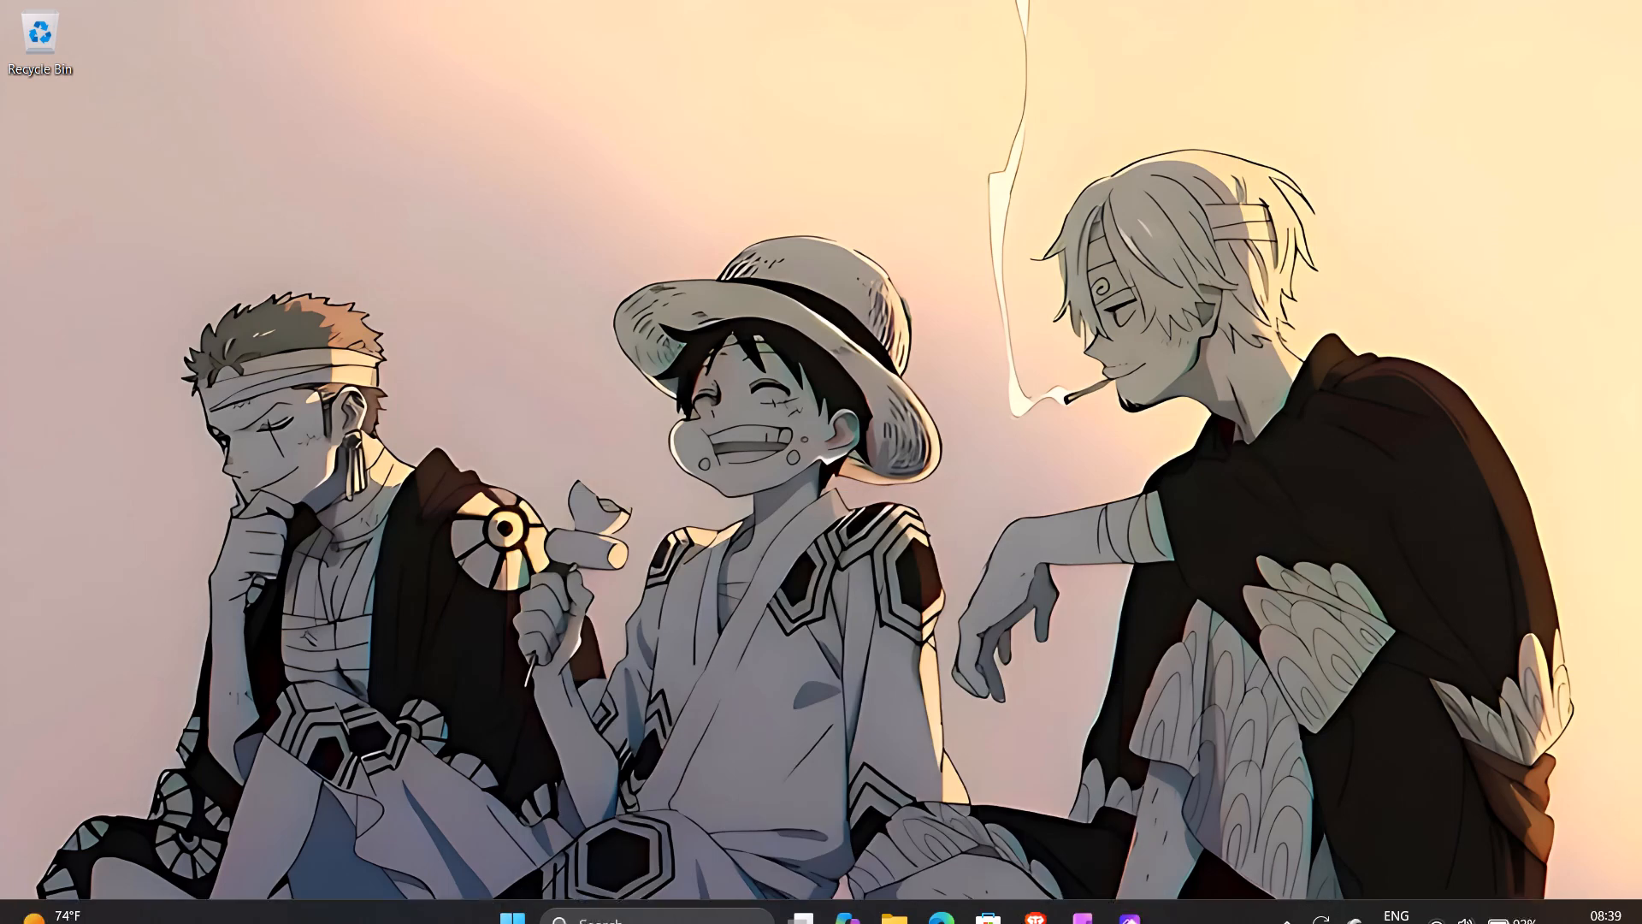
# Launch OneNote from the desktop search and maximize its window.
pyautogui.click(695, 885)
pyautogui.write('one')
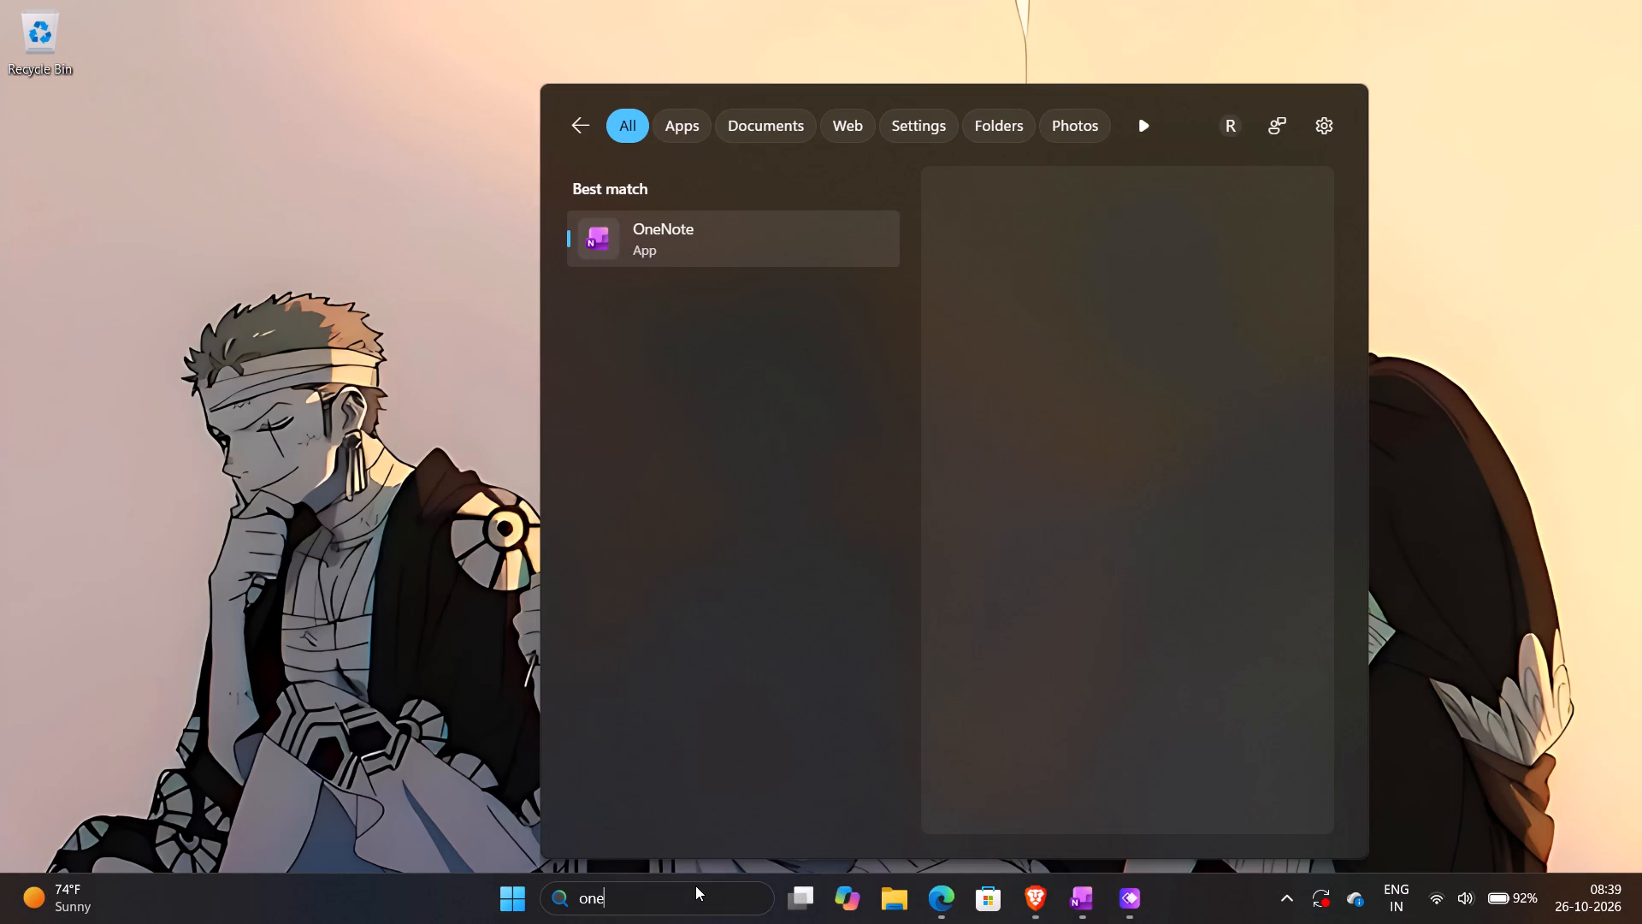
pyautogui.press('Return')
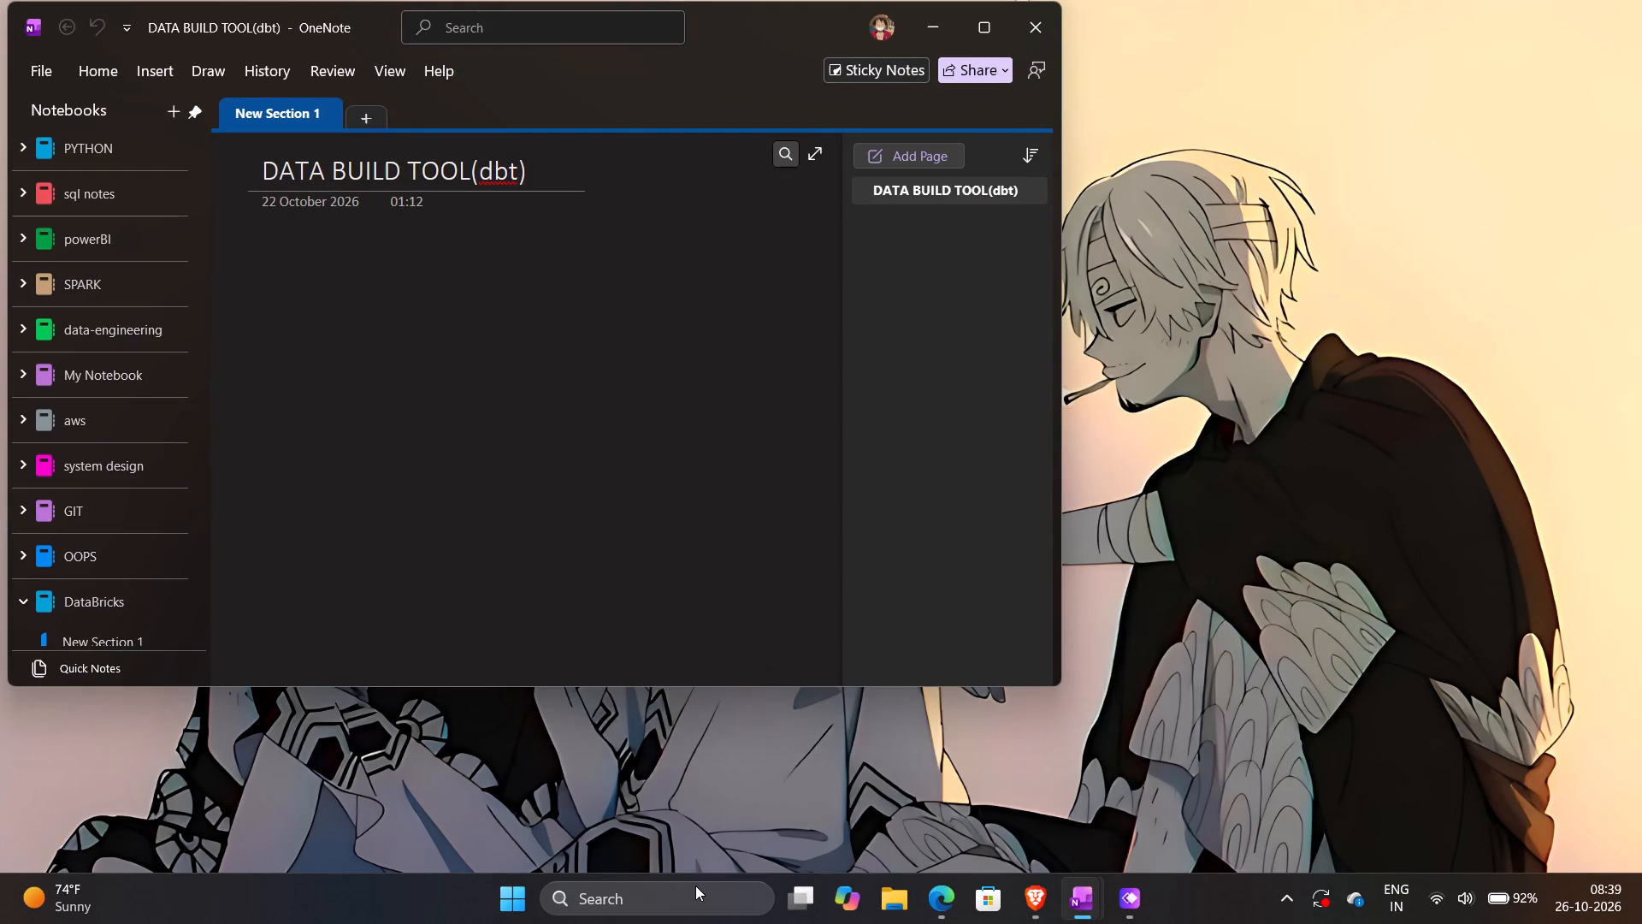
pyautogui.click(999, 21)
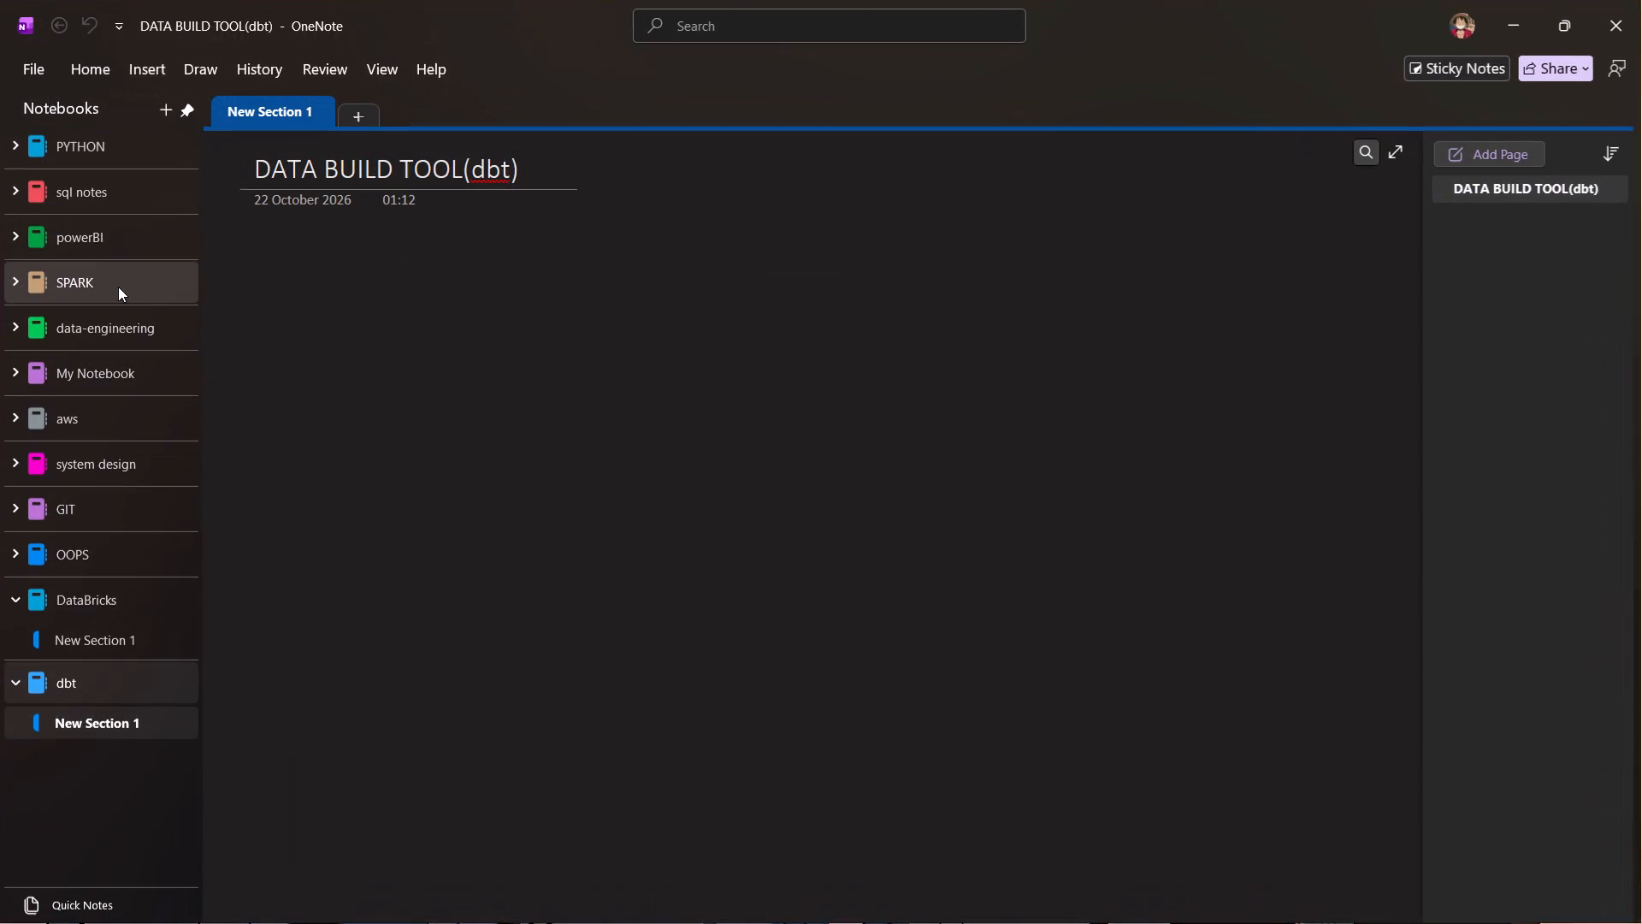
# Open the Module -3 section of the SPARK notebook.
pyautogui.click(119, 287)
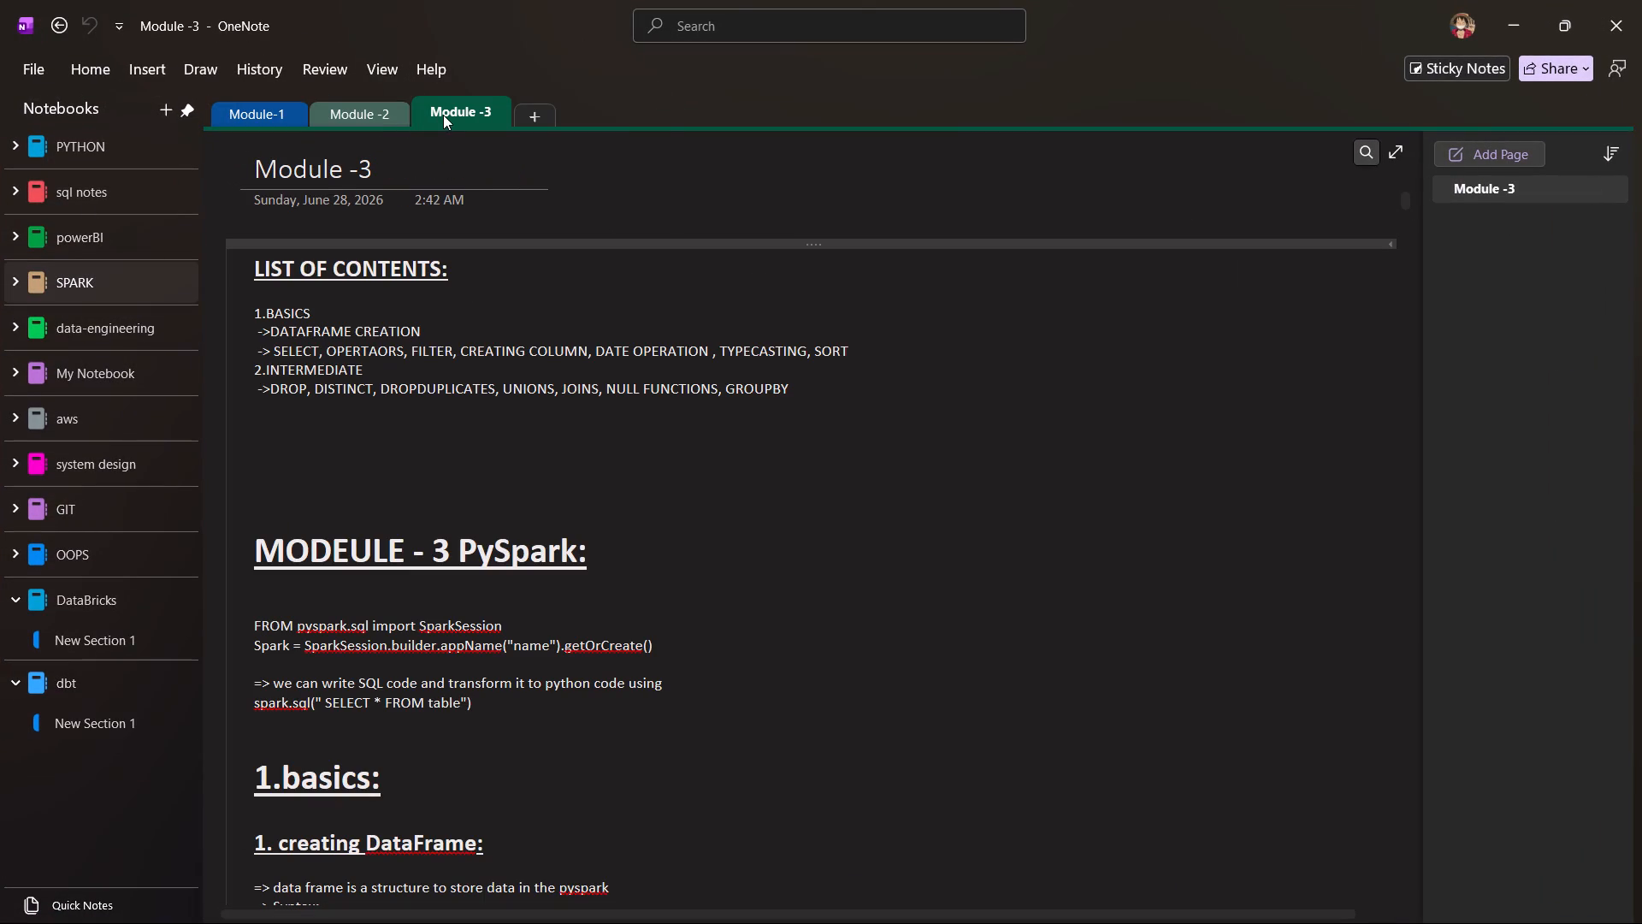
pyautogui.click(443, 115)
# Skim the Module -3 PySpark notes as far as the write modes, returning to the start of the groupBy() section.
pyautogui.scroll(-1, 491, 507)
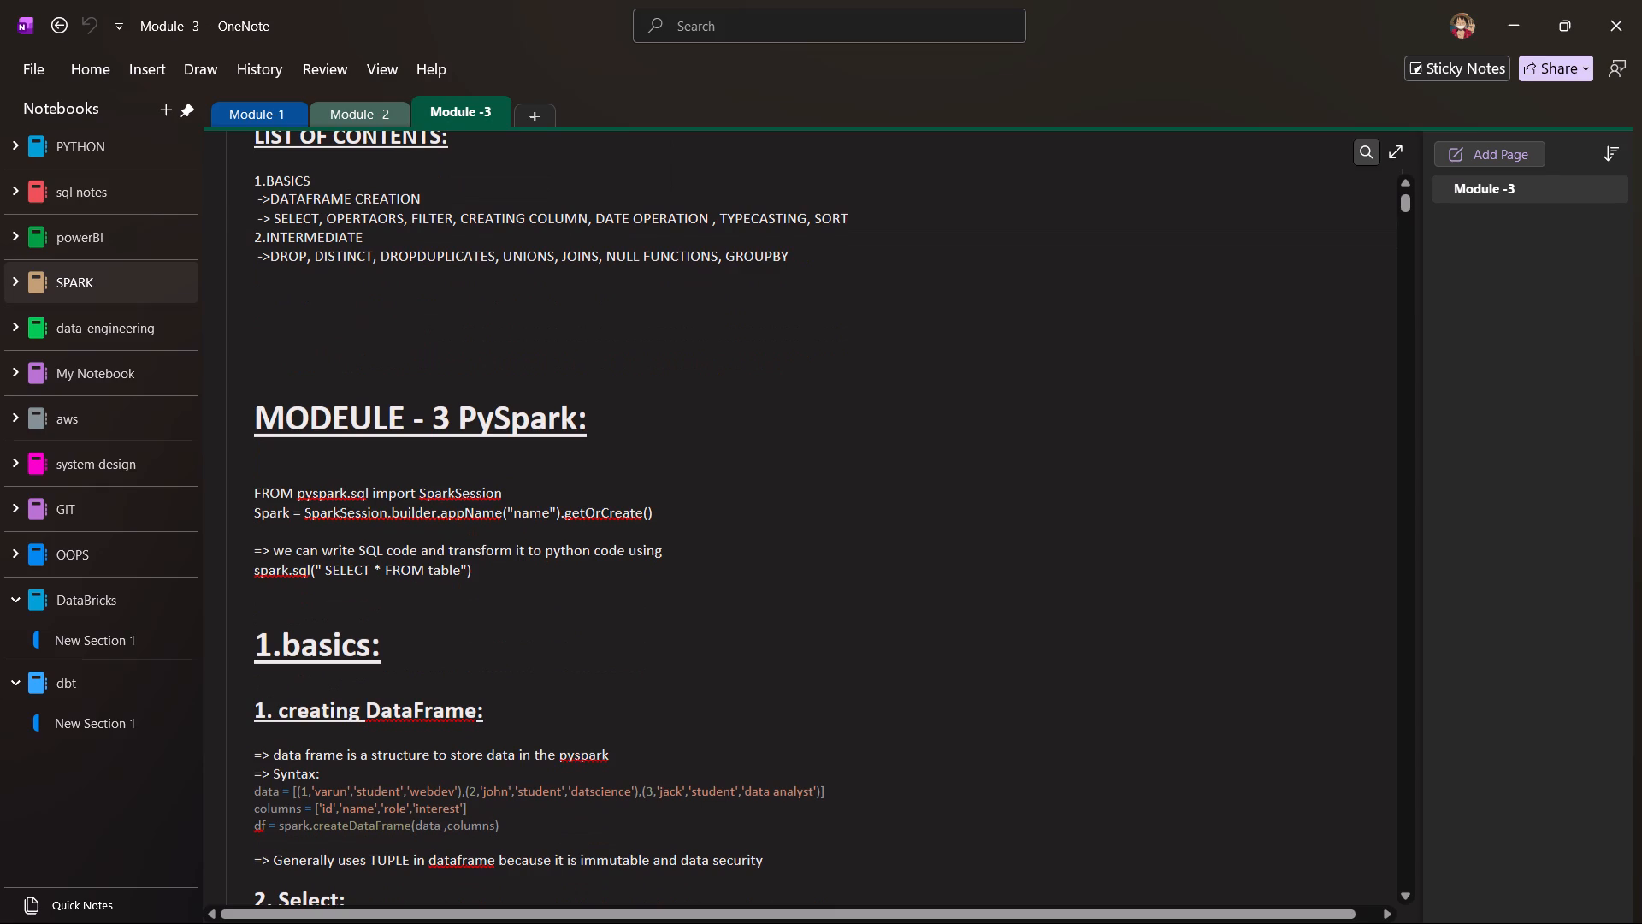
pyautogui.scroll(-16, 491, 507)
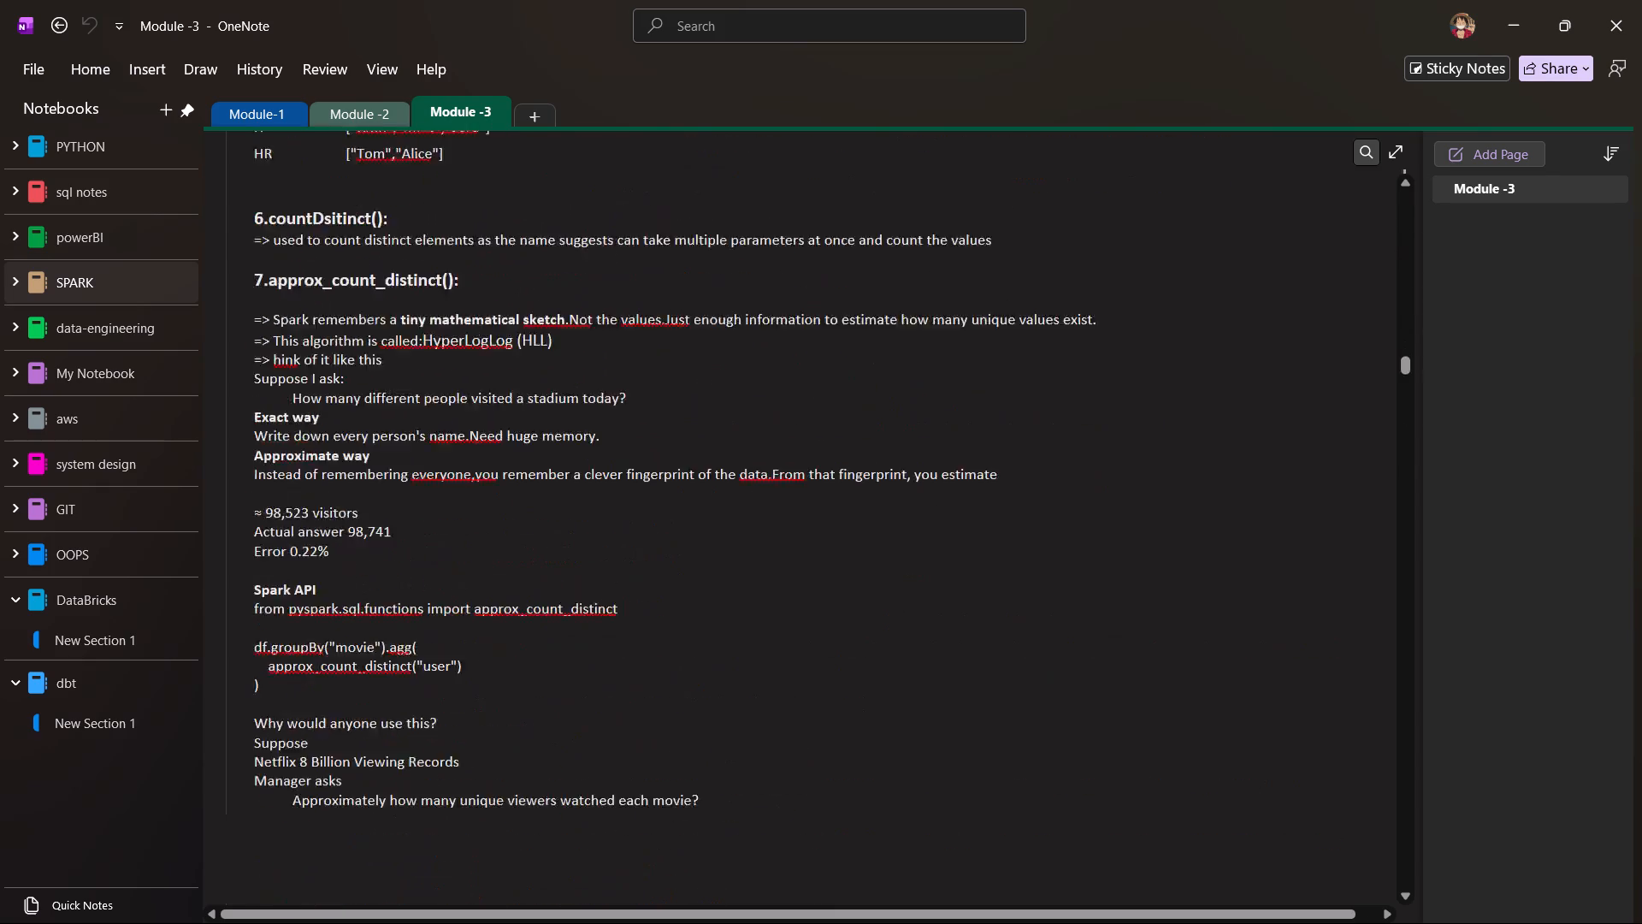
pyautogui.scroll(-9, 491, 507)
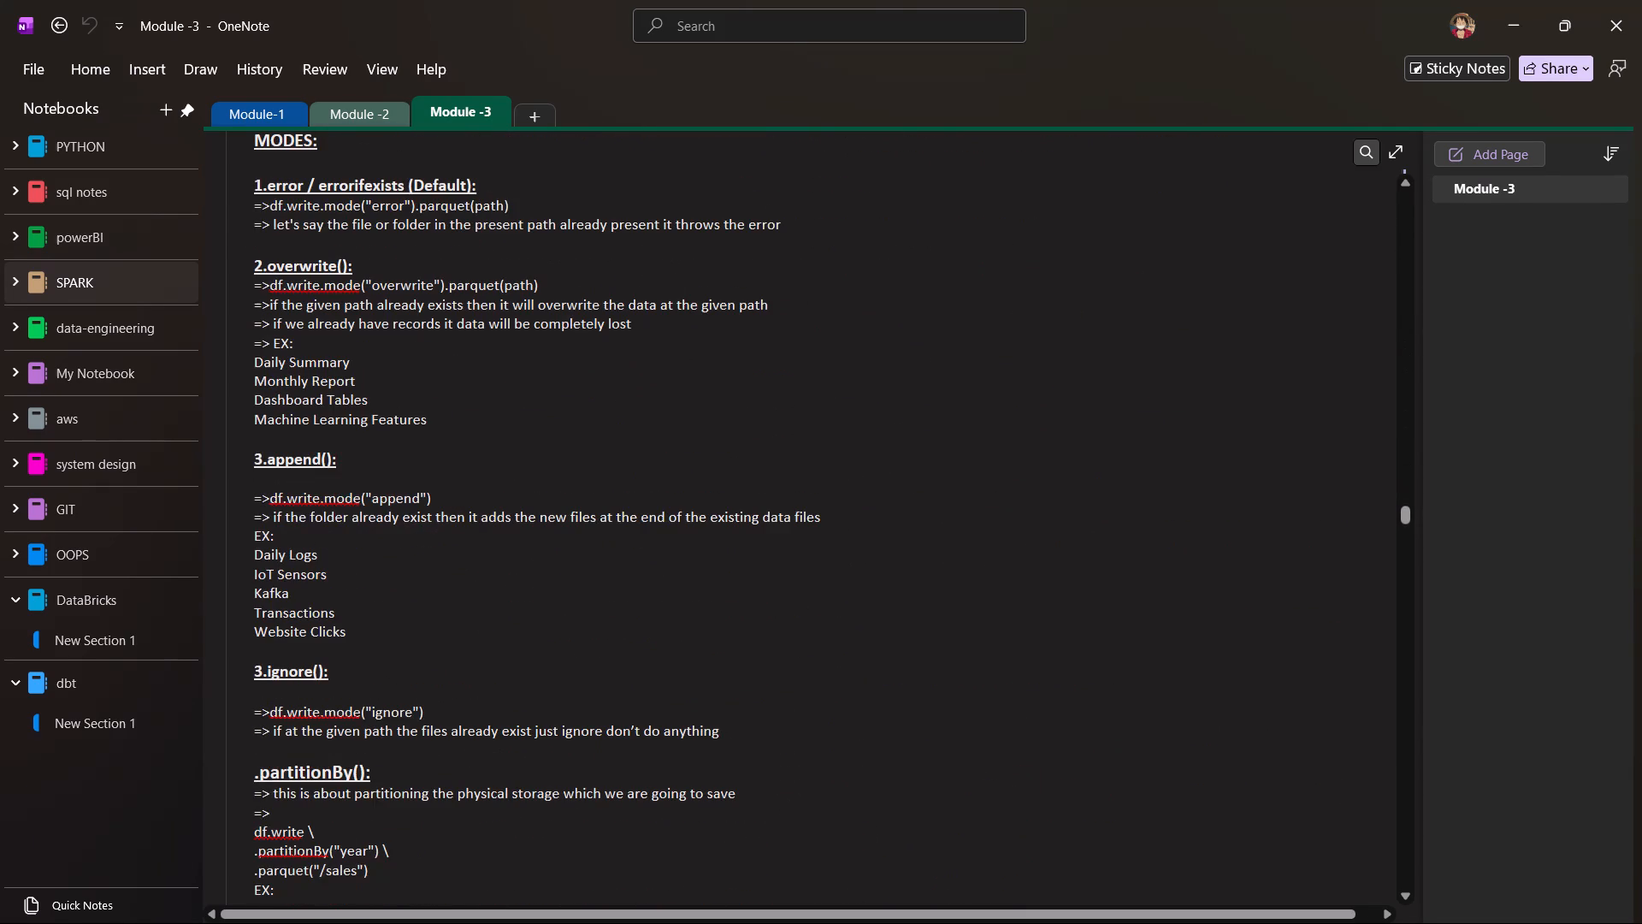
pyautogui.scroll(9, 491, 507)
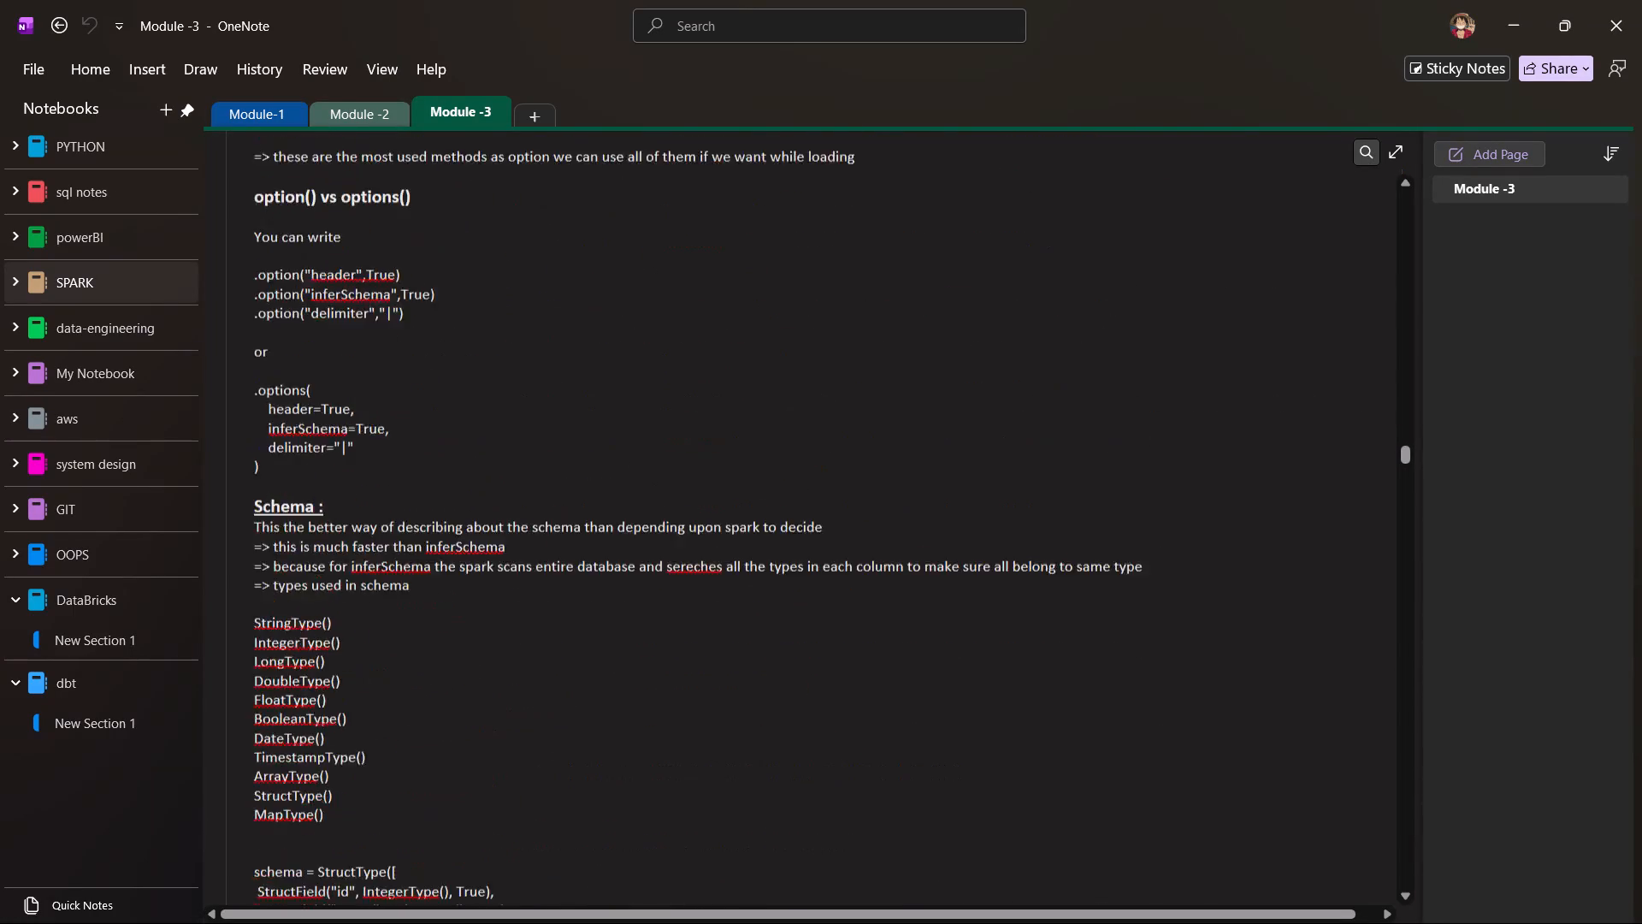
pyautogui.scroll(10, 491, 507)
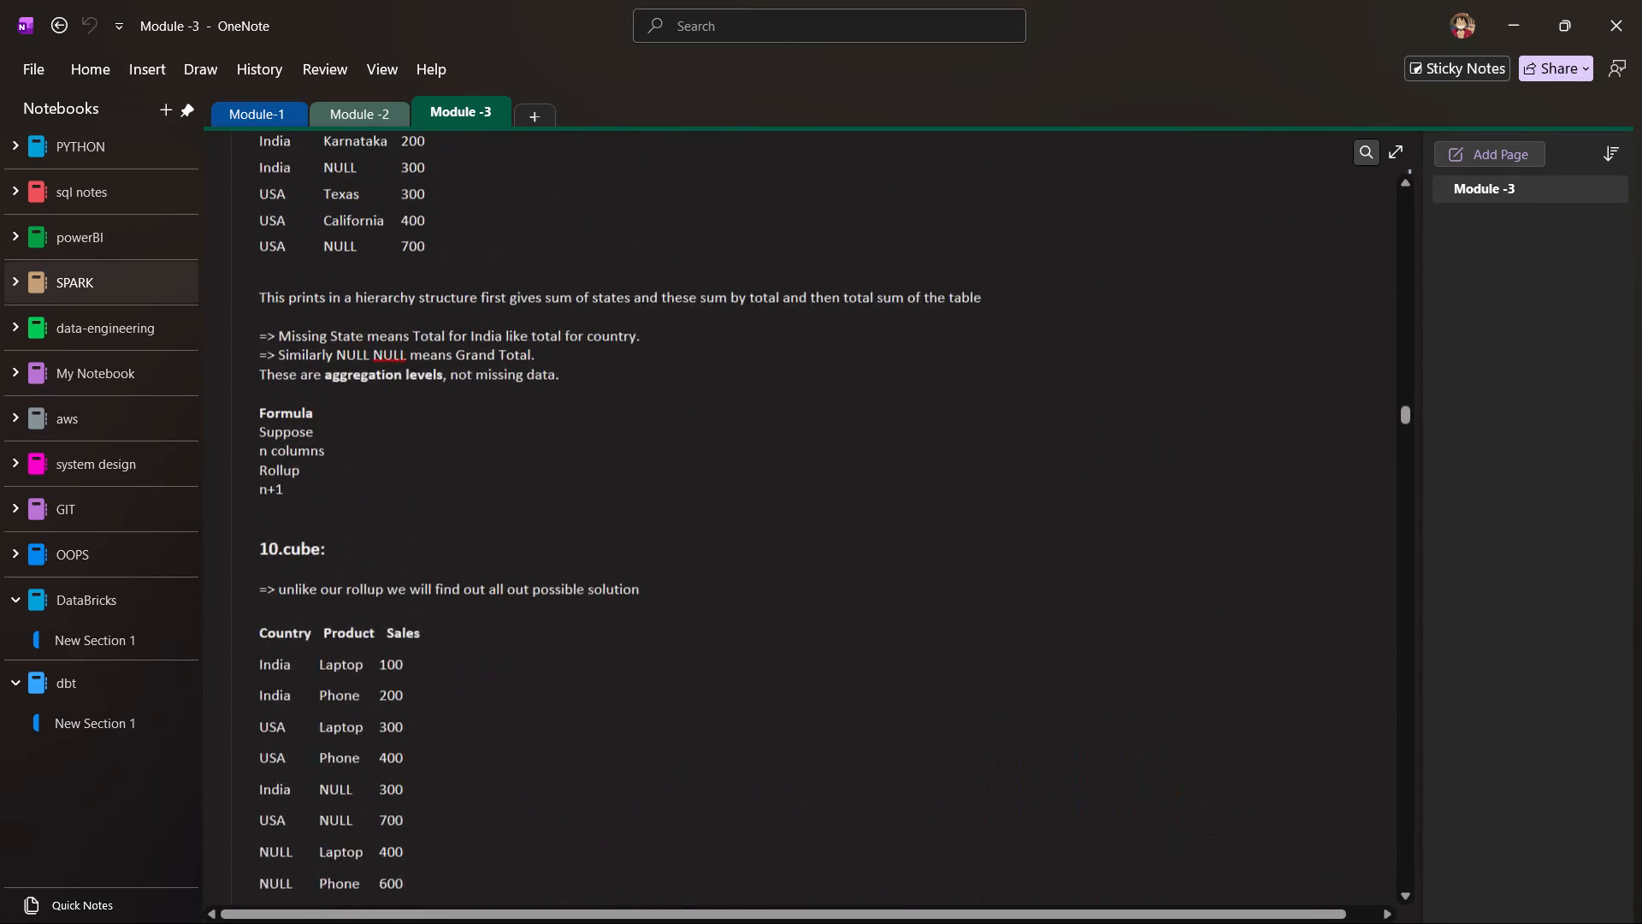
pyautogui.scroll(7, 491, 507)
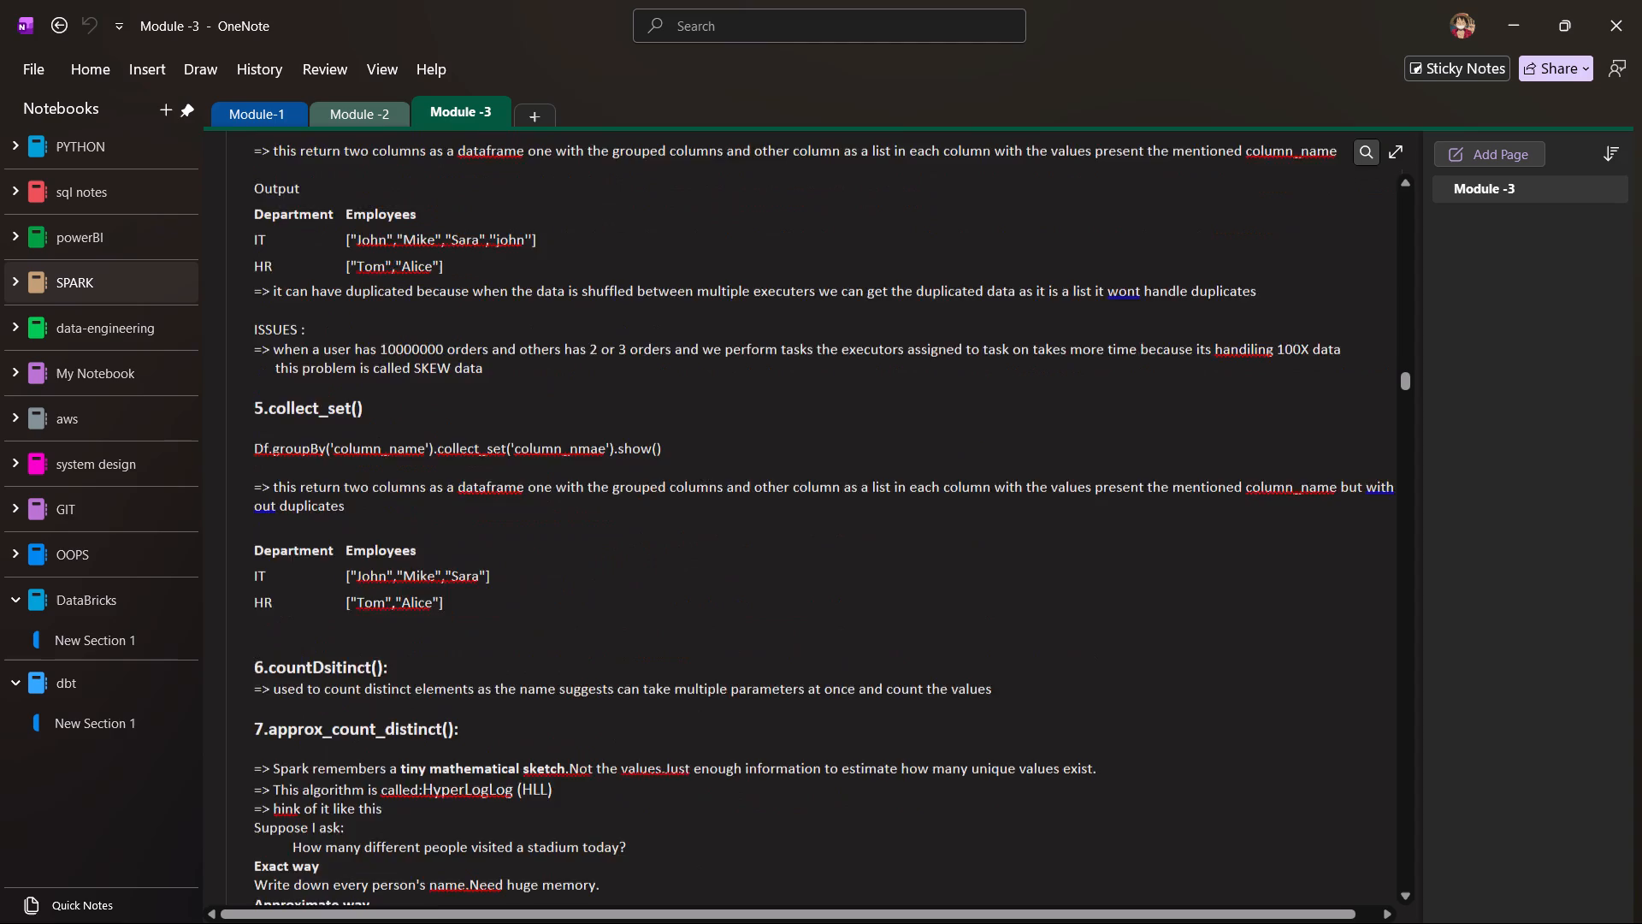
pyautogui.scroll(5, 491, 507)
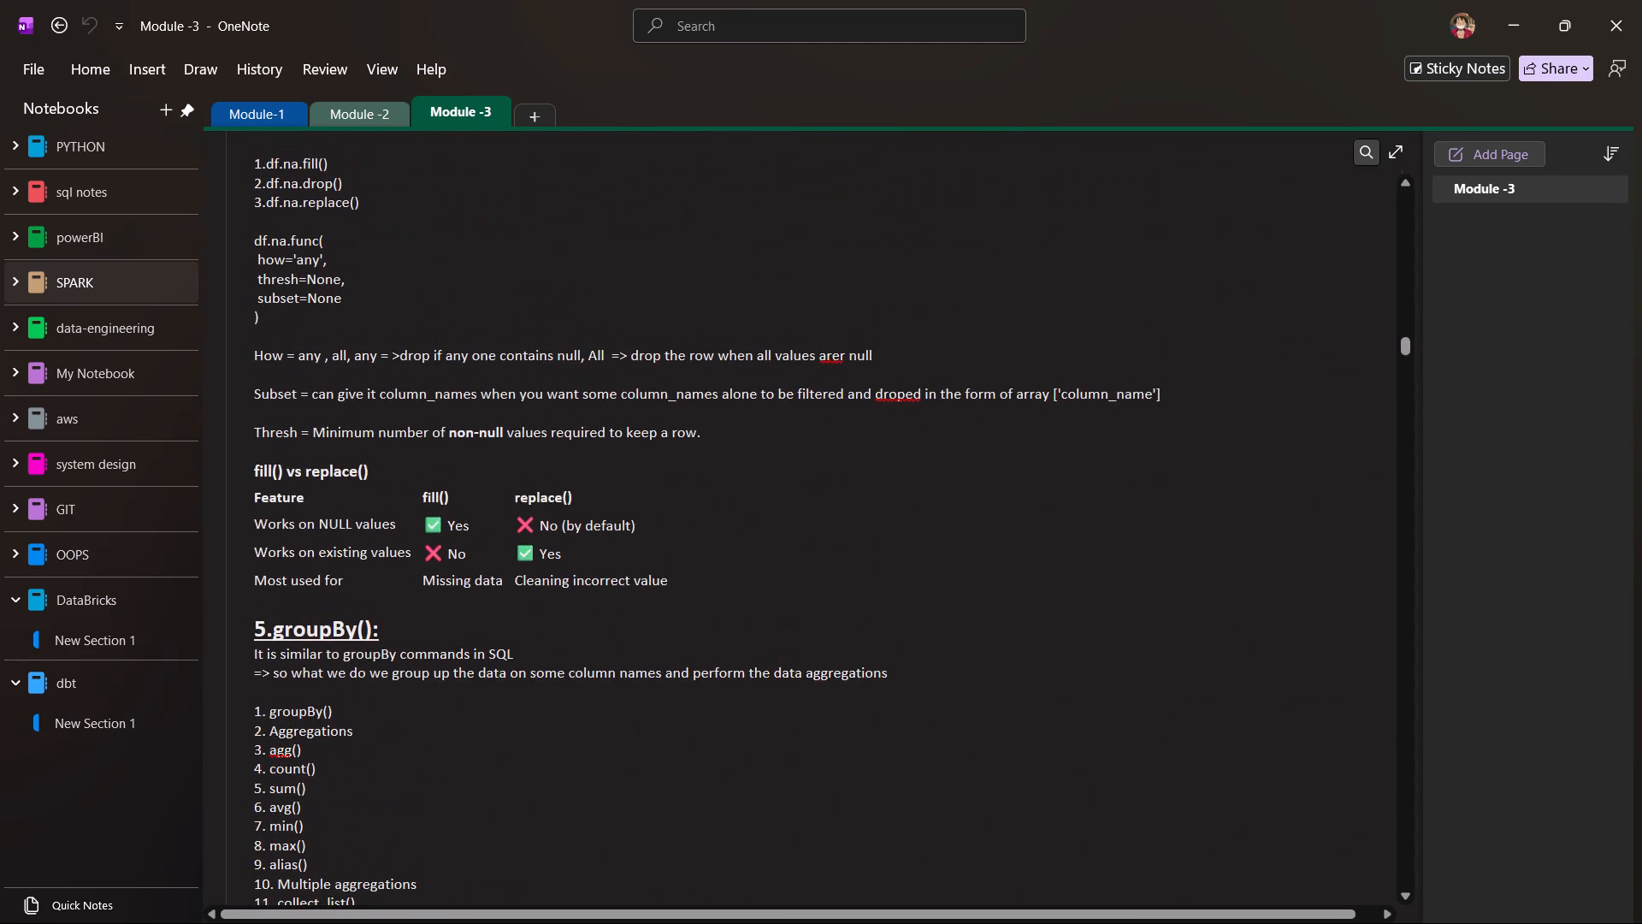
# Read through the groupBy() notes in Module -3, covering the aggregation methods, agg(), collect_list() and collect_set().
pyautogui.scroll(-3, 491, 507)
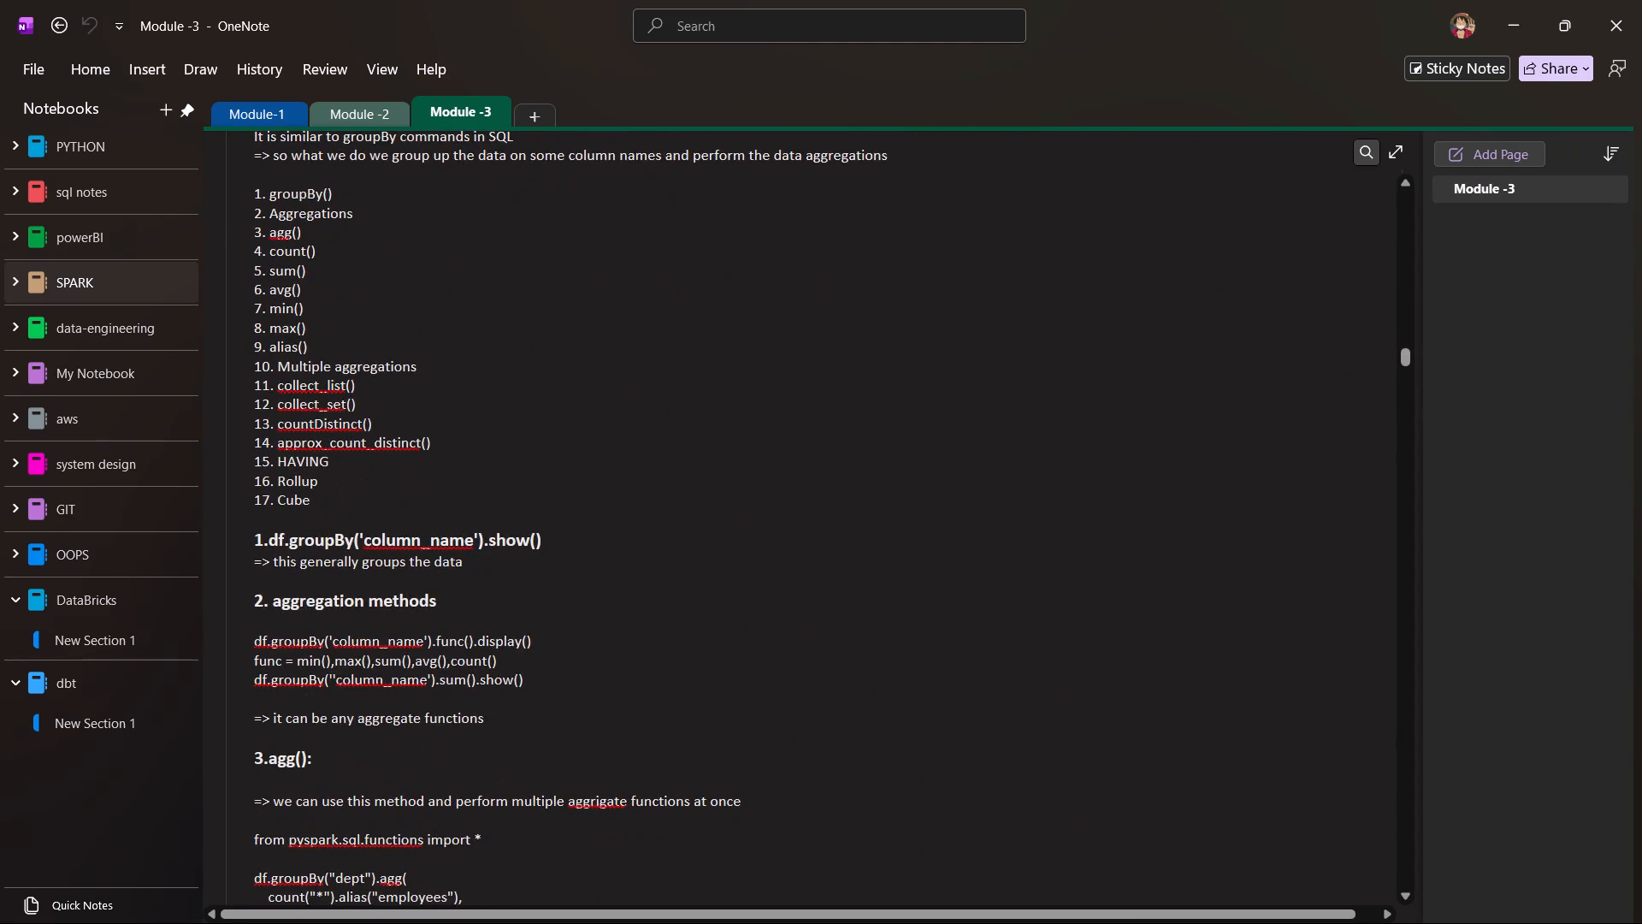
pyautogui.scroll(-4, 491, 507)
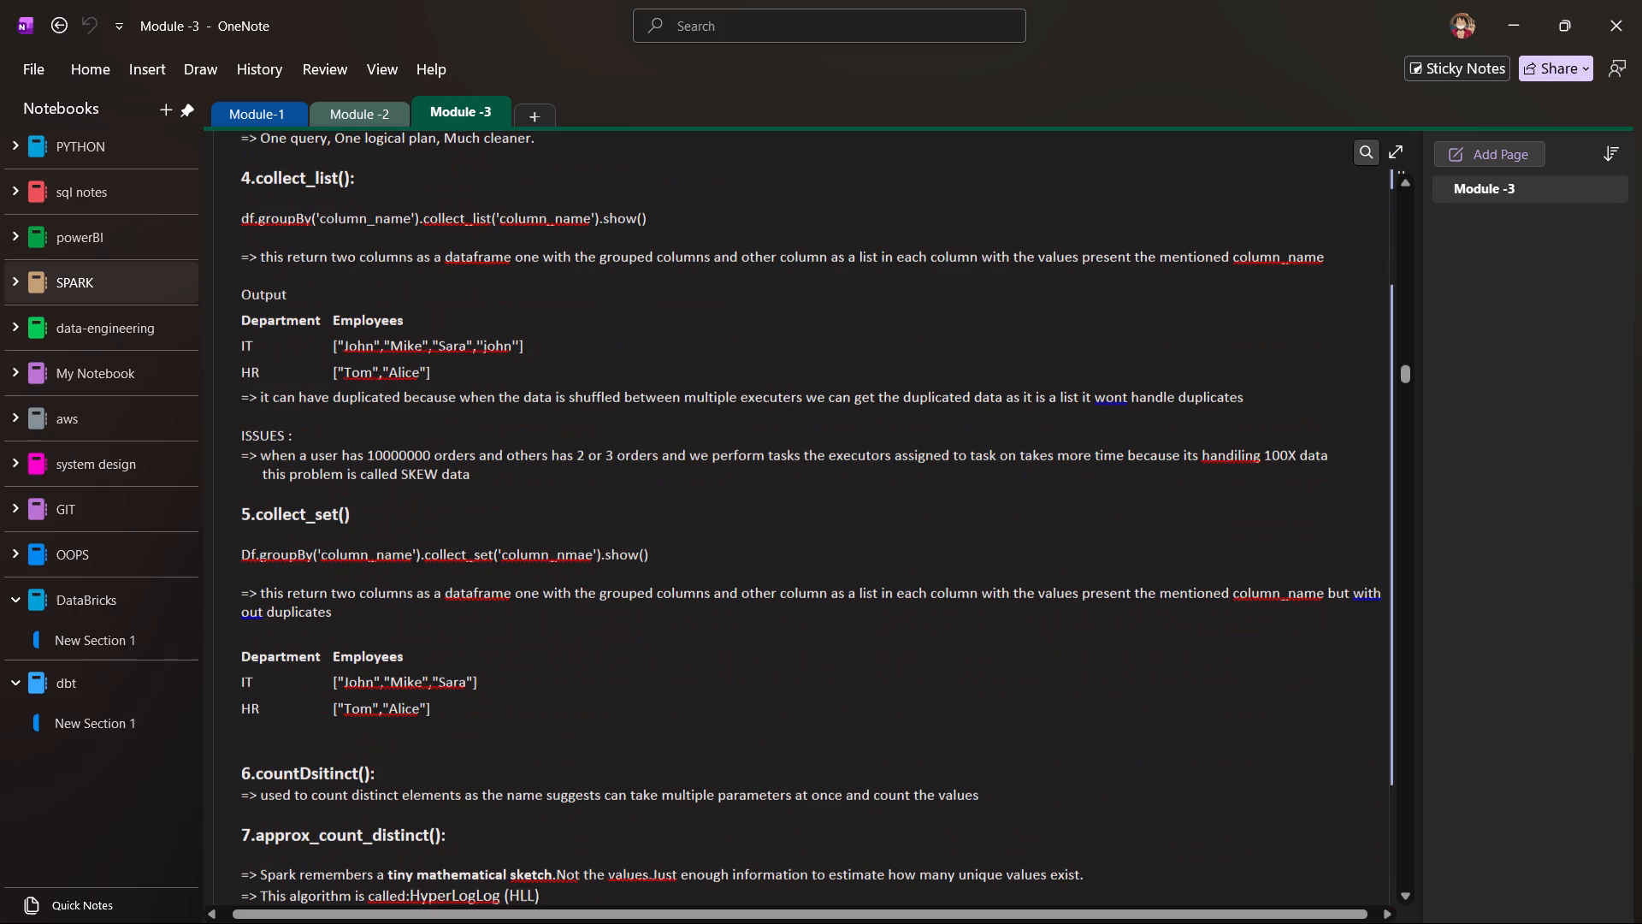
pyautogui.scroll(-1, 491, 507)
pyautogui.scroll(2, 491, 507)
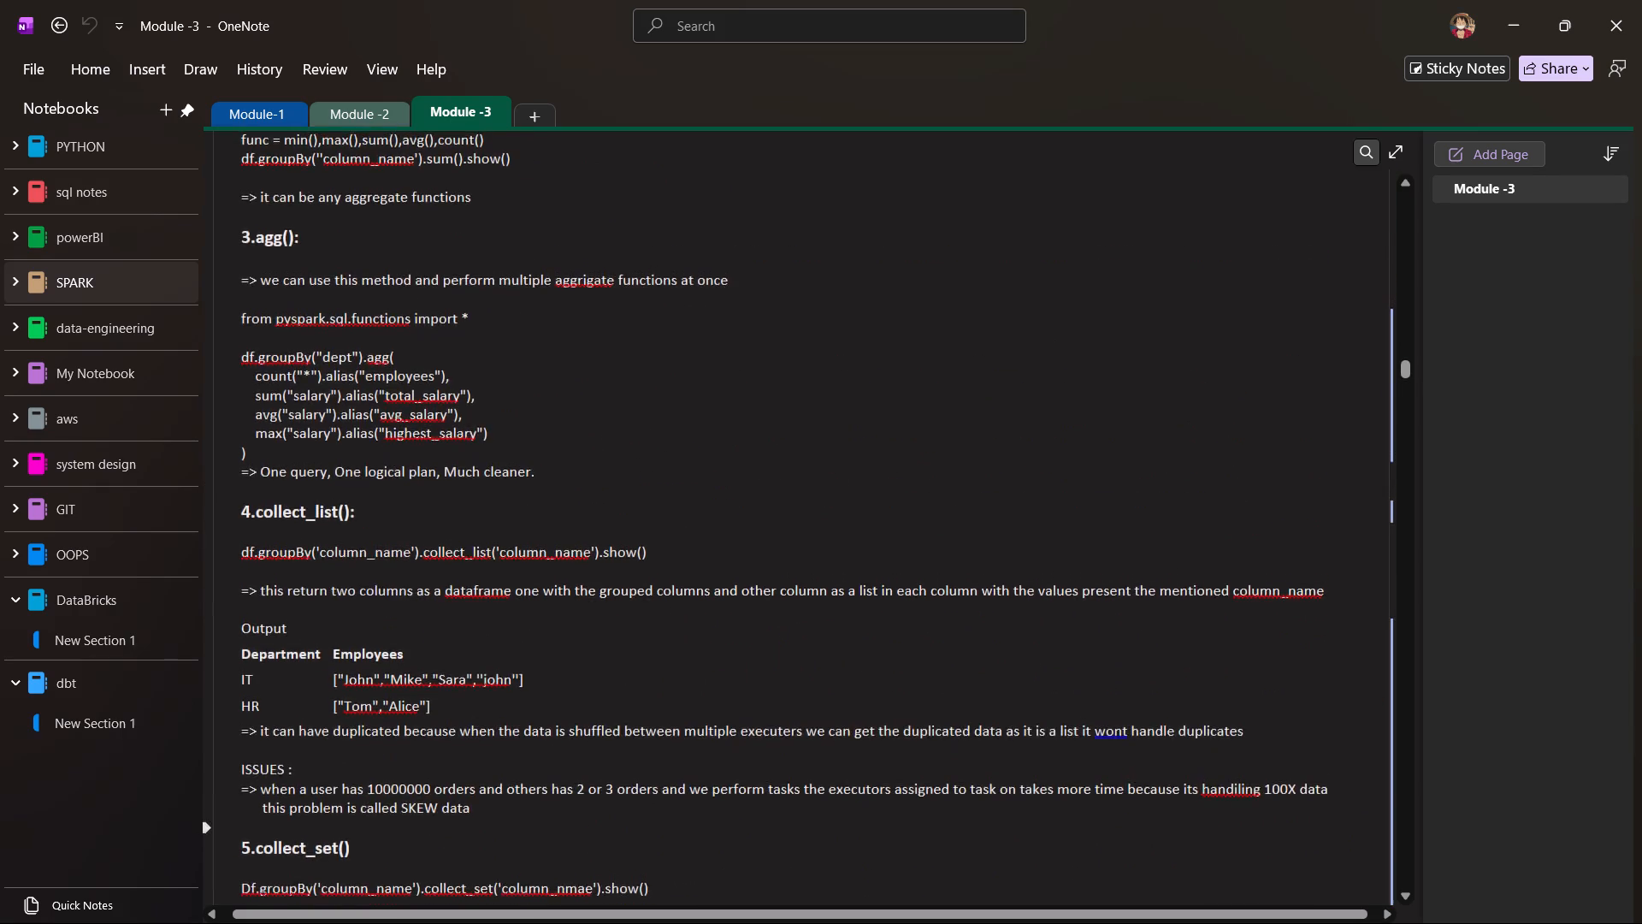
pyautogui.scroll(2, 491, 507)
pyautogui.scroll(-3, 491, 507)
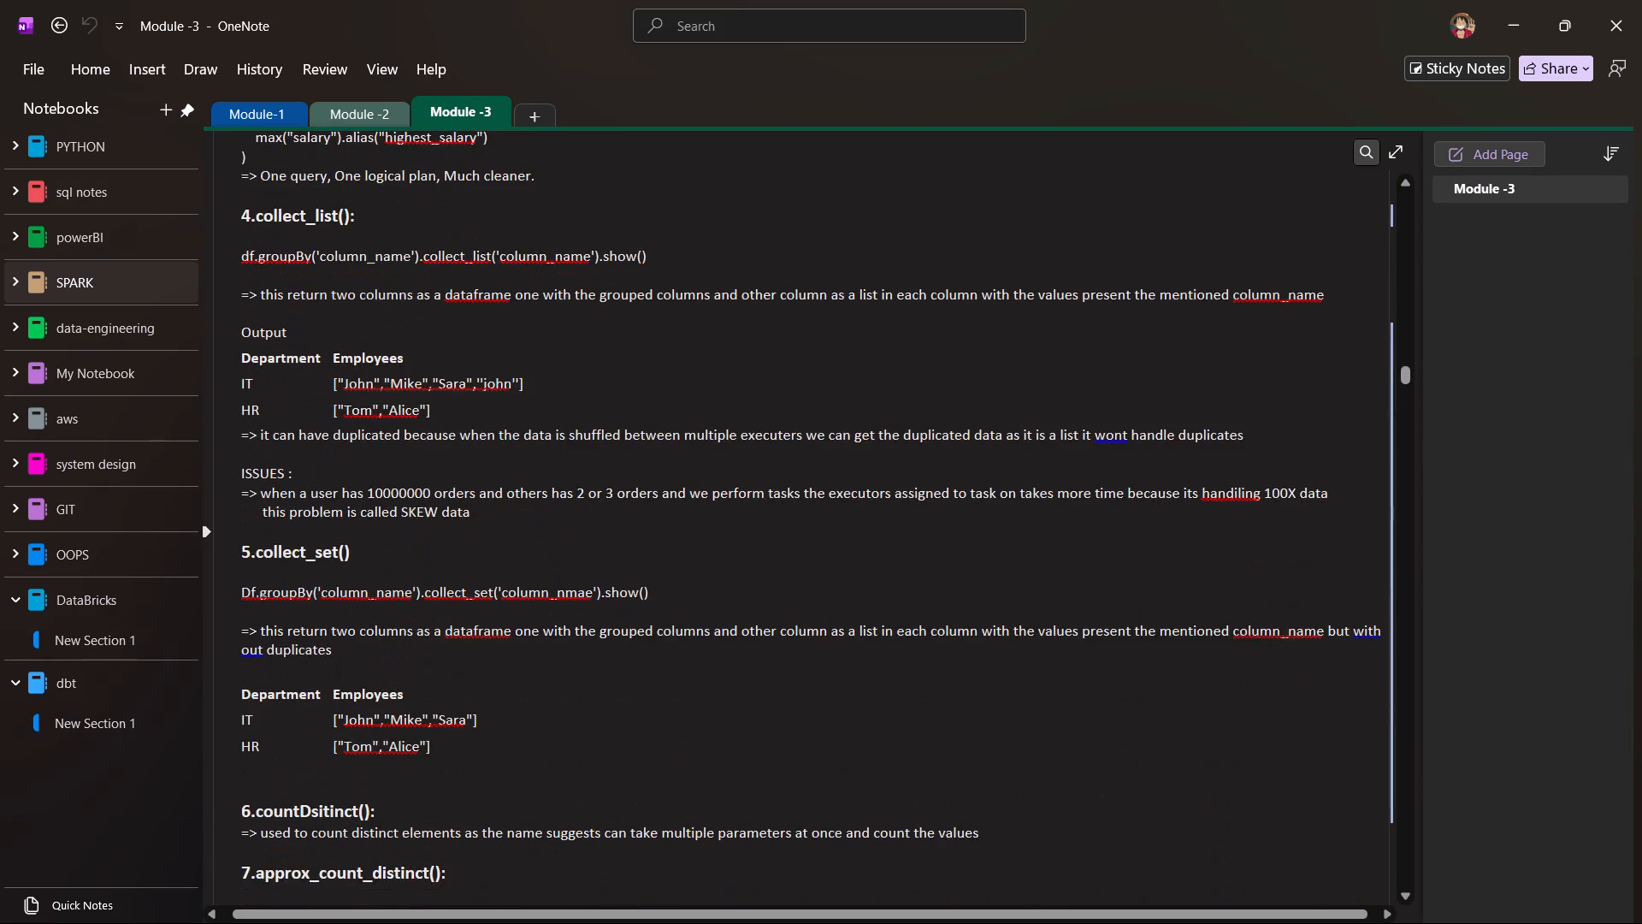
pyautogui.scroll(-1, 491, 507)
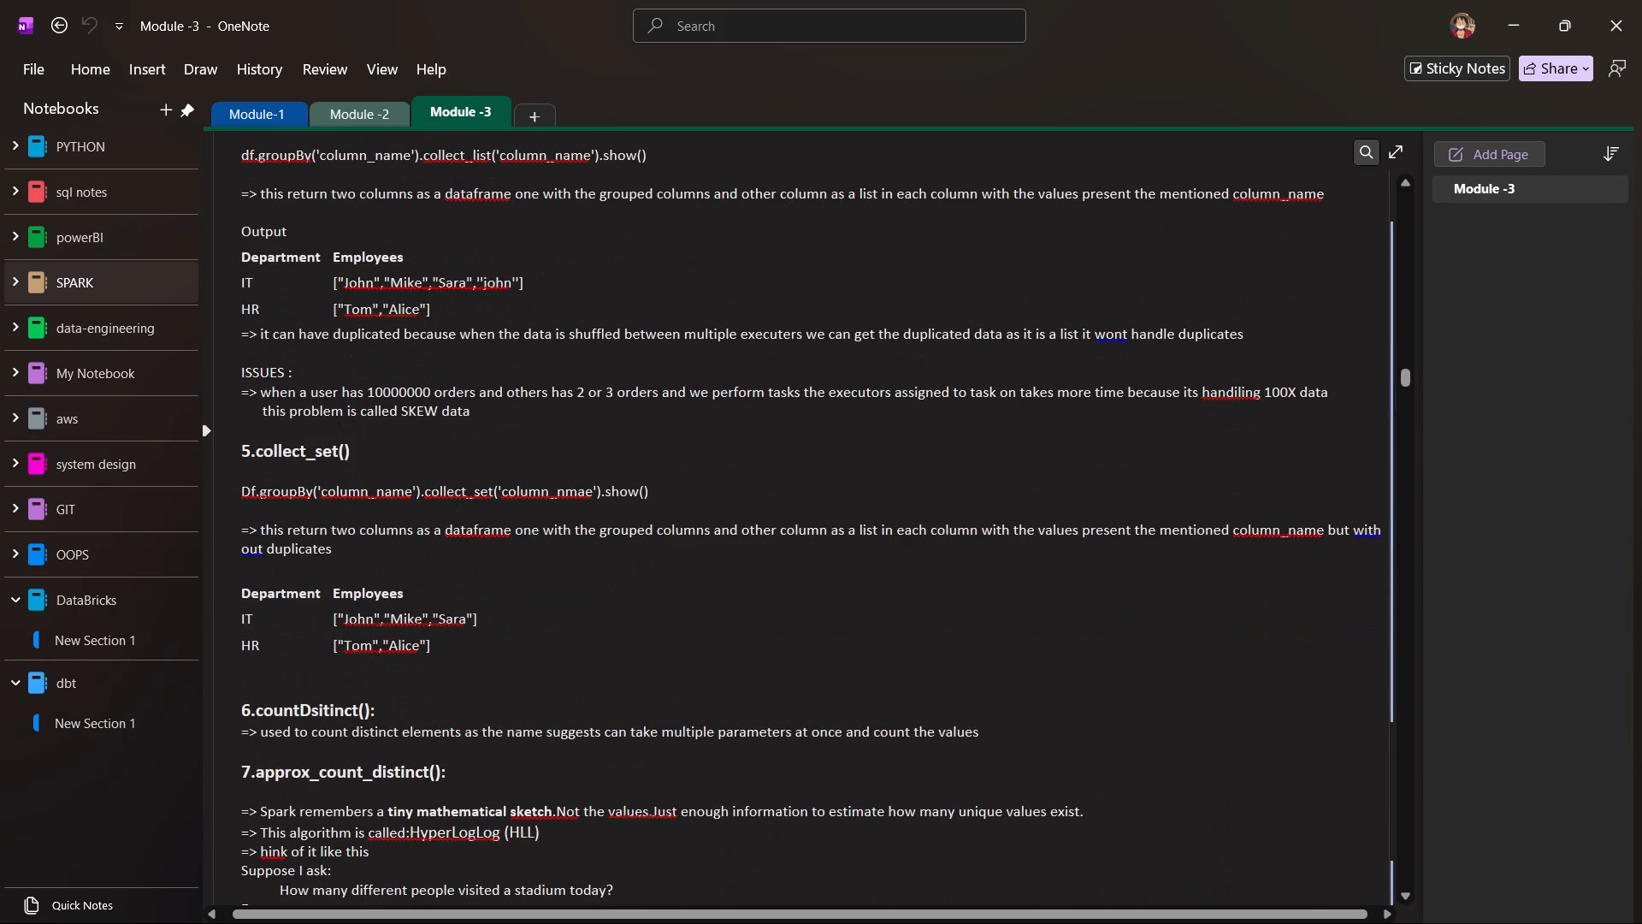
pyautogui.scroll(2, 491, 507)
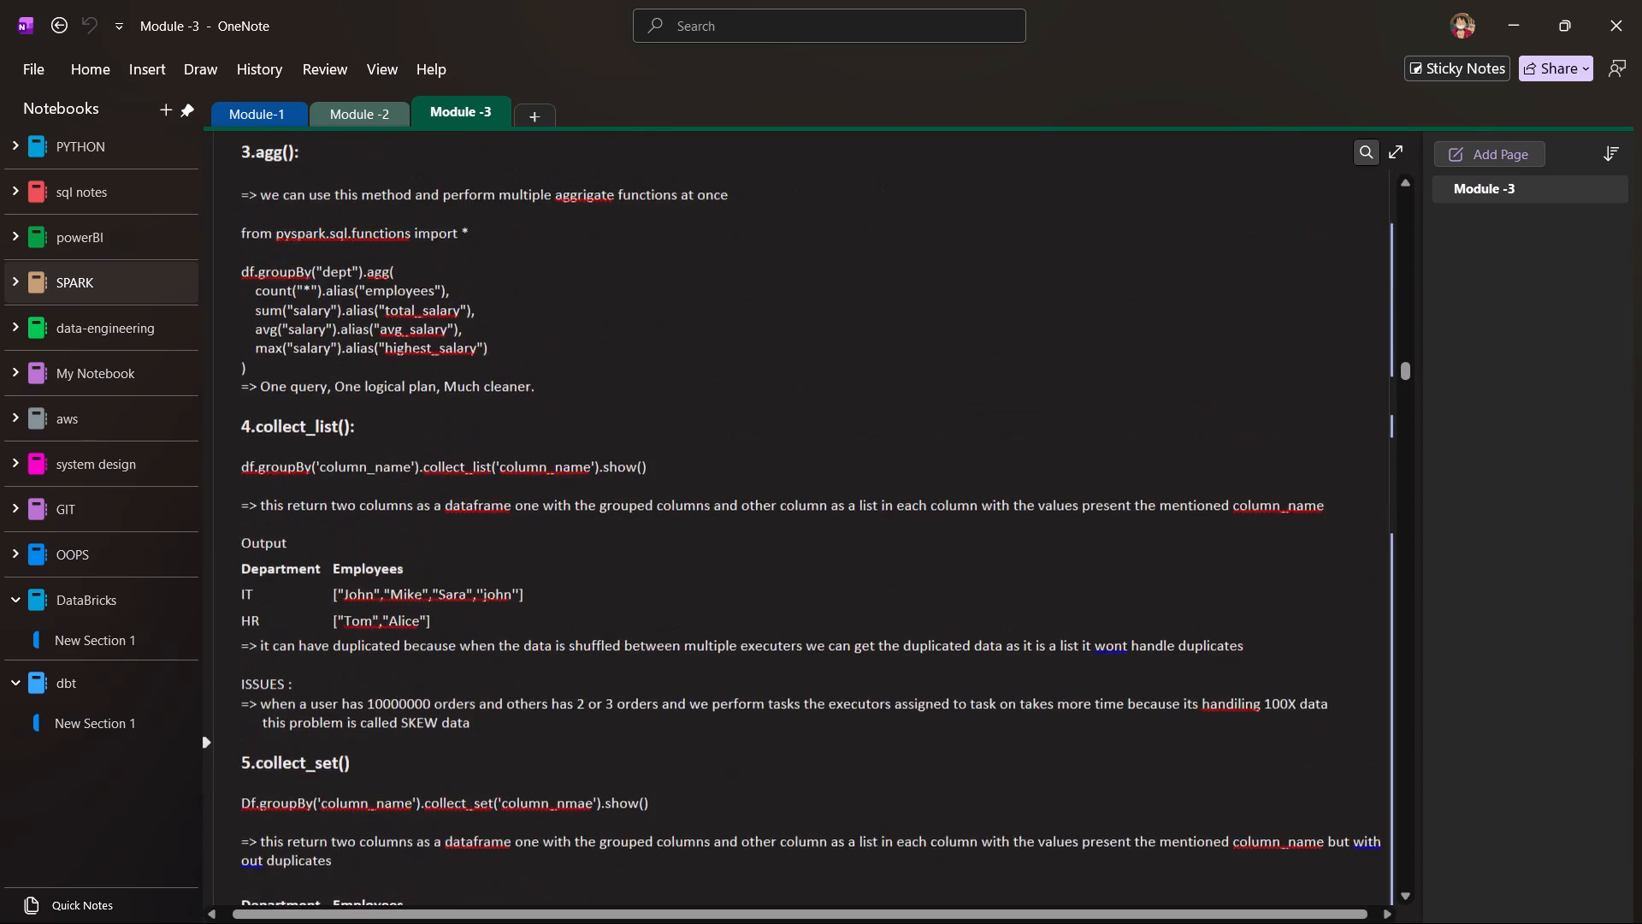
pyautogui.scroll(-1, 491, 507)
pyautogui.scroll(3, 491, 507)
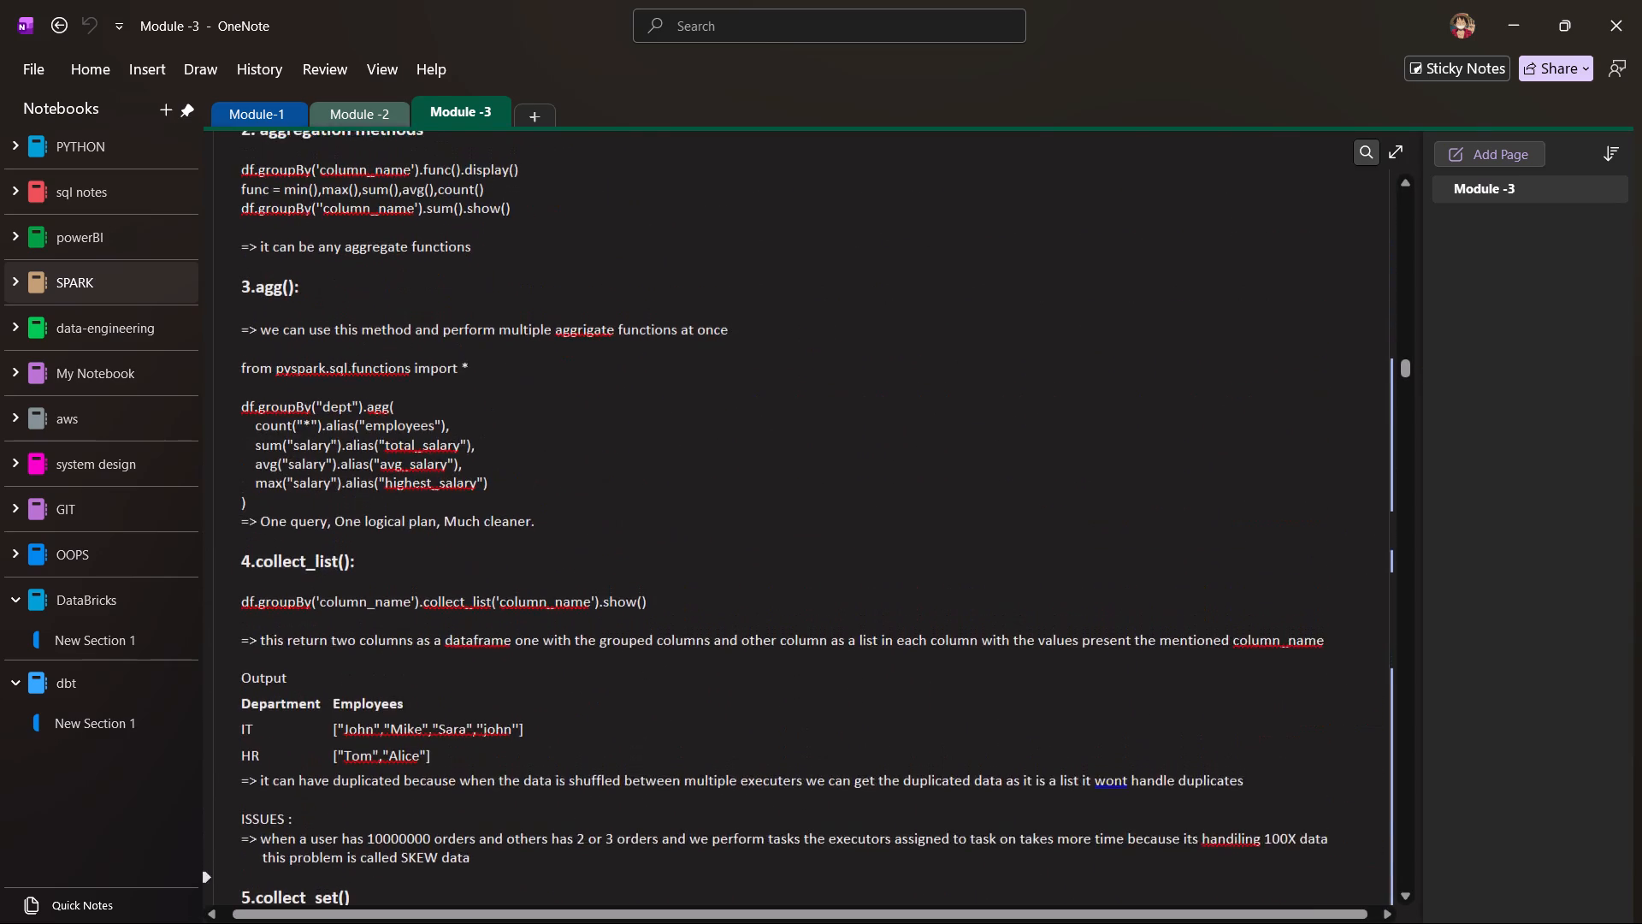
pyautogui.scroll(5, 491, 507)
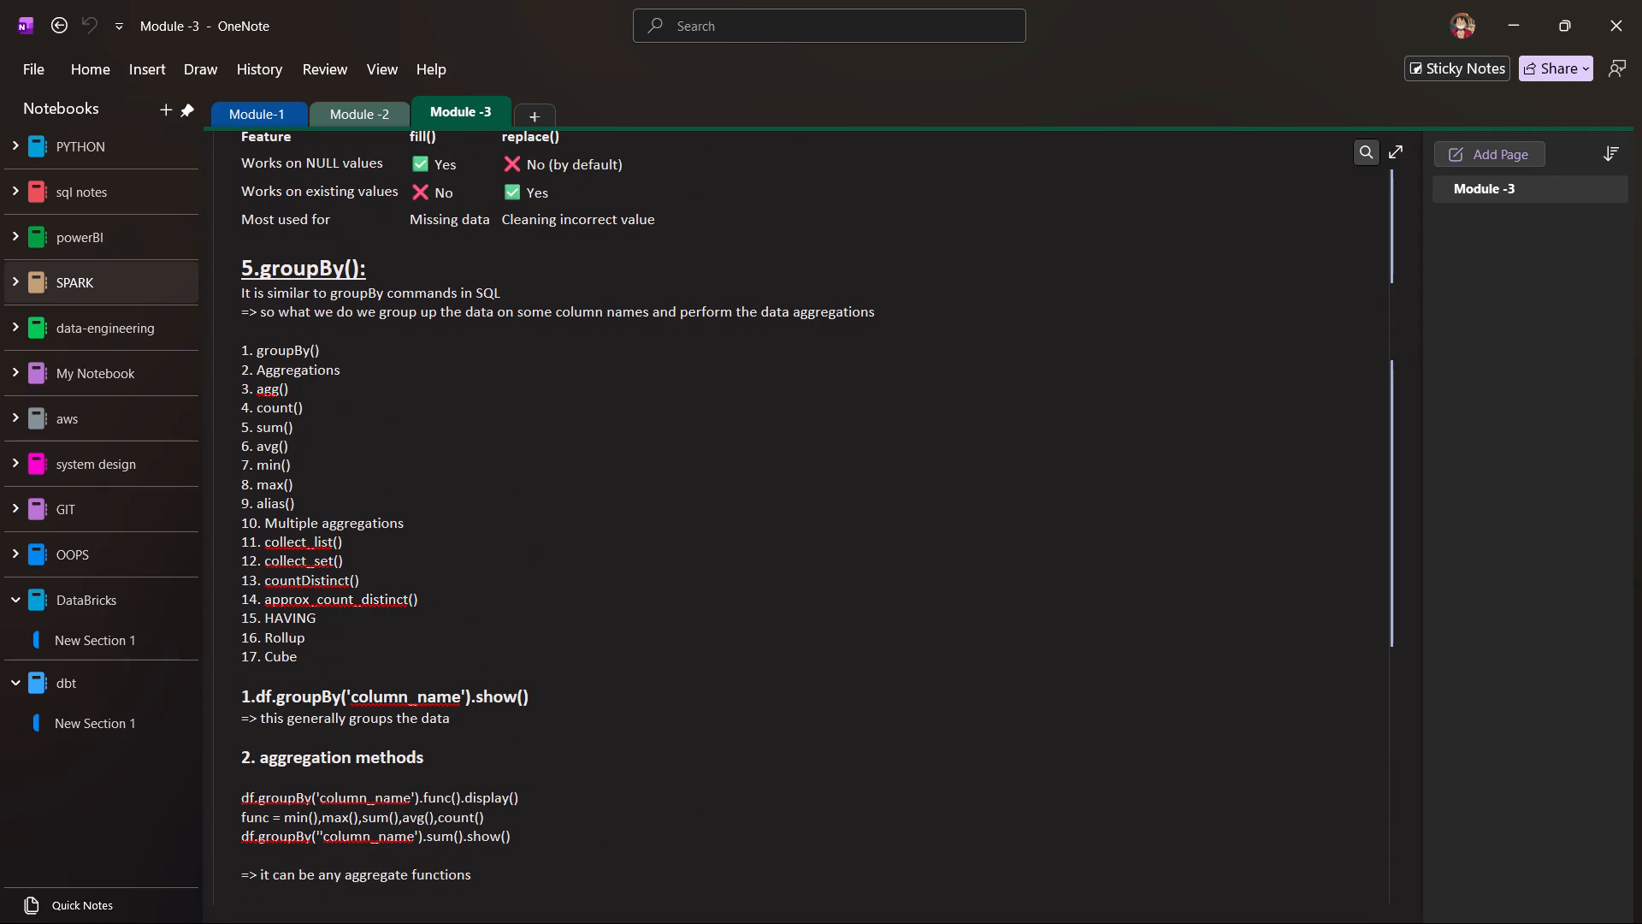
# Skim the notes from groupBy() through approx_count_distinct, Having, rollout(), cube and .option(), returning to the 5.groupBy() heading.
pyautogui.scroll(-2, 491, 507)
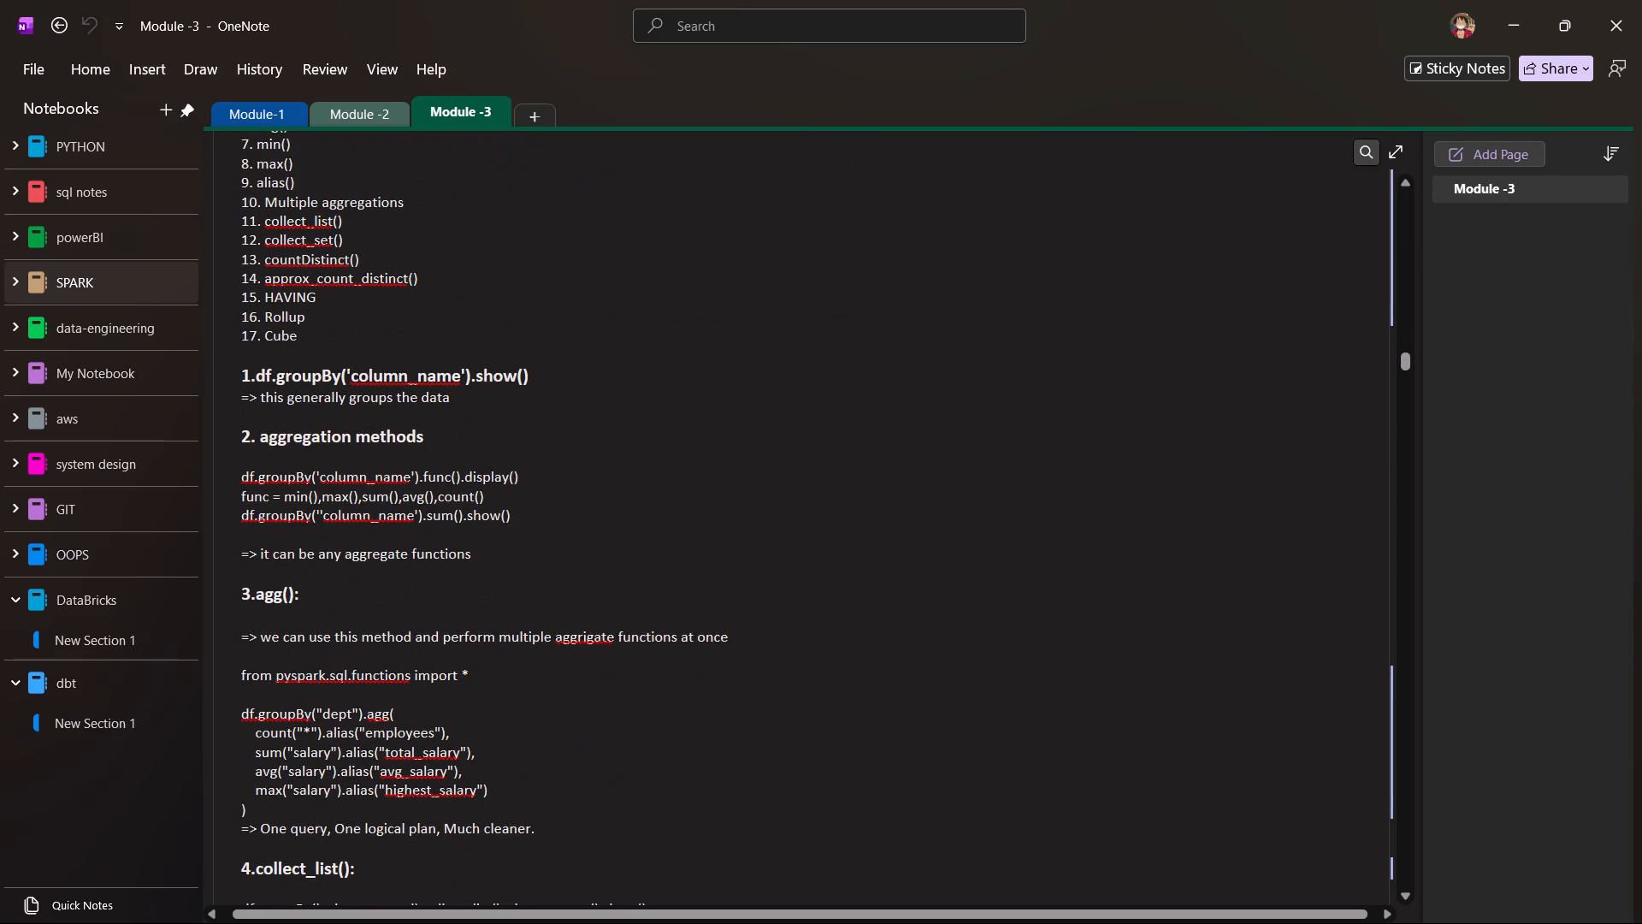
pyautogui.scroll(-4, 491, 507)
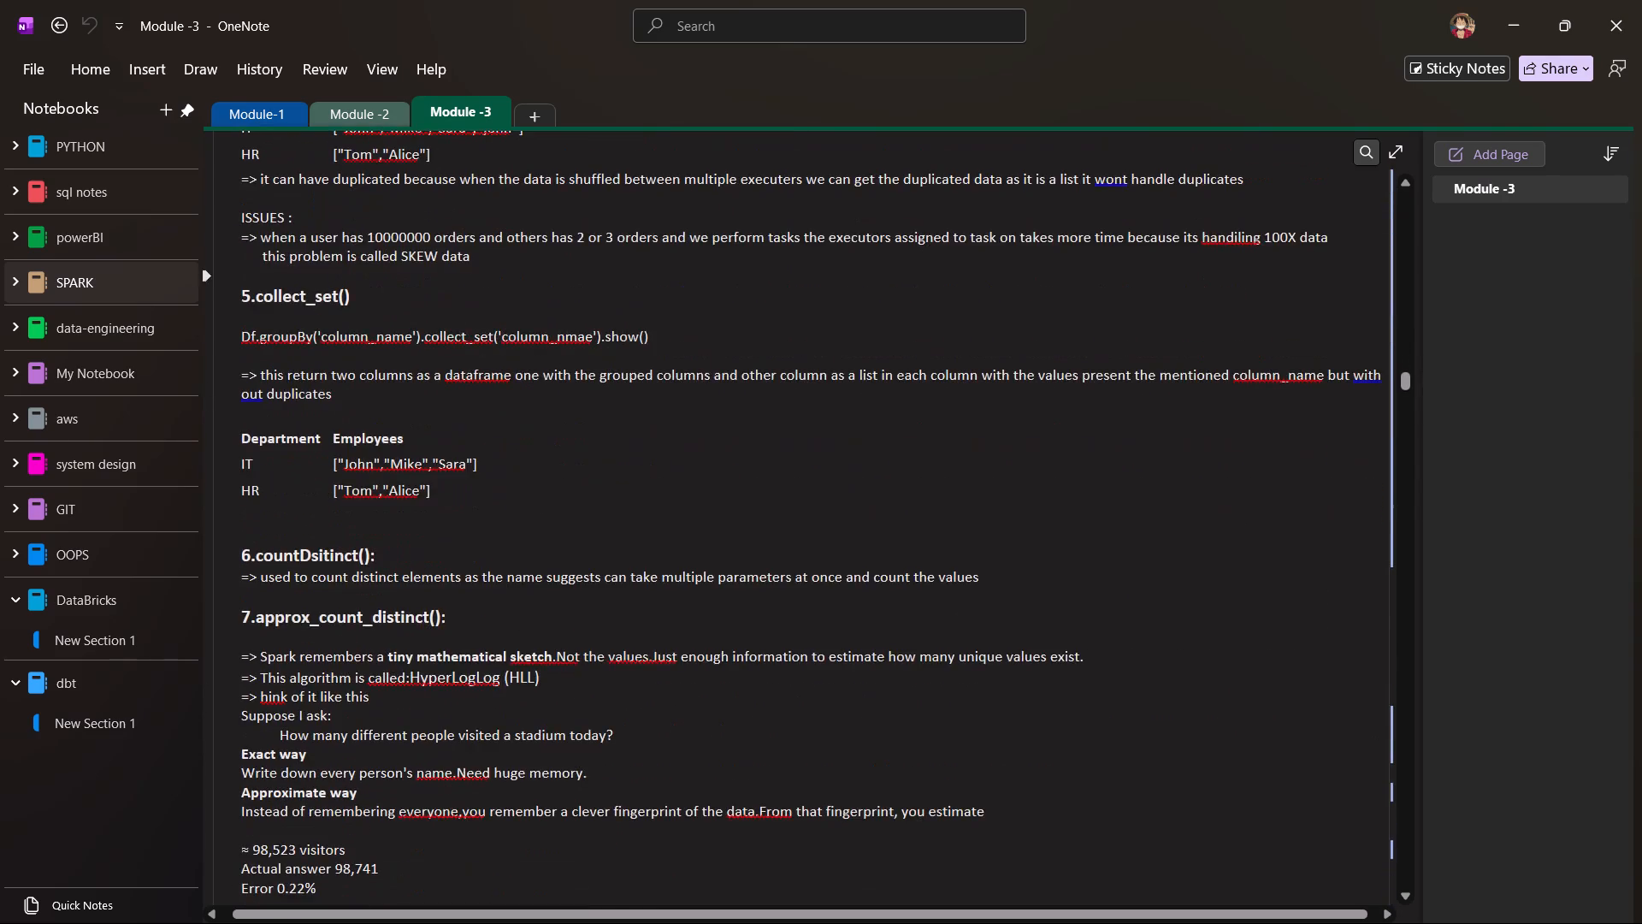
pyautogui.scroll(-5, 491, 507)
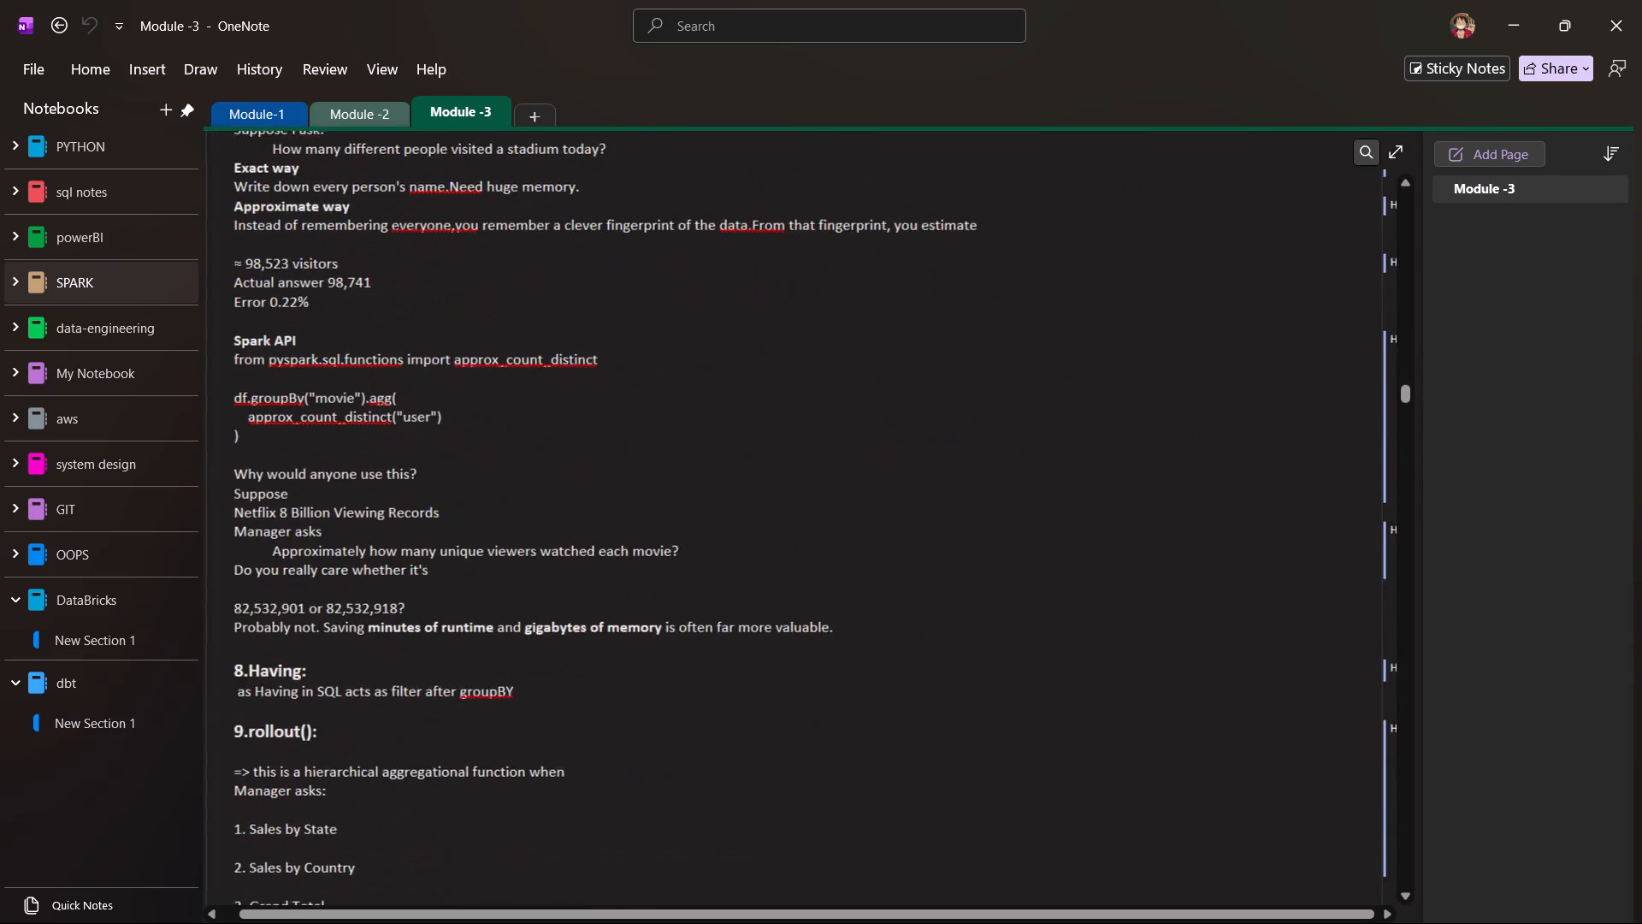
pyautogui.scroll(-4, 491, 507)
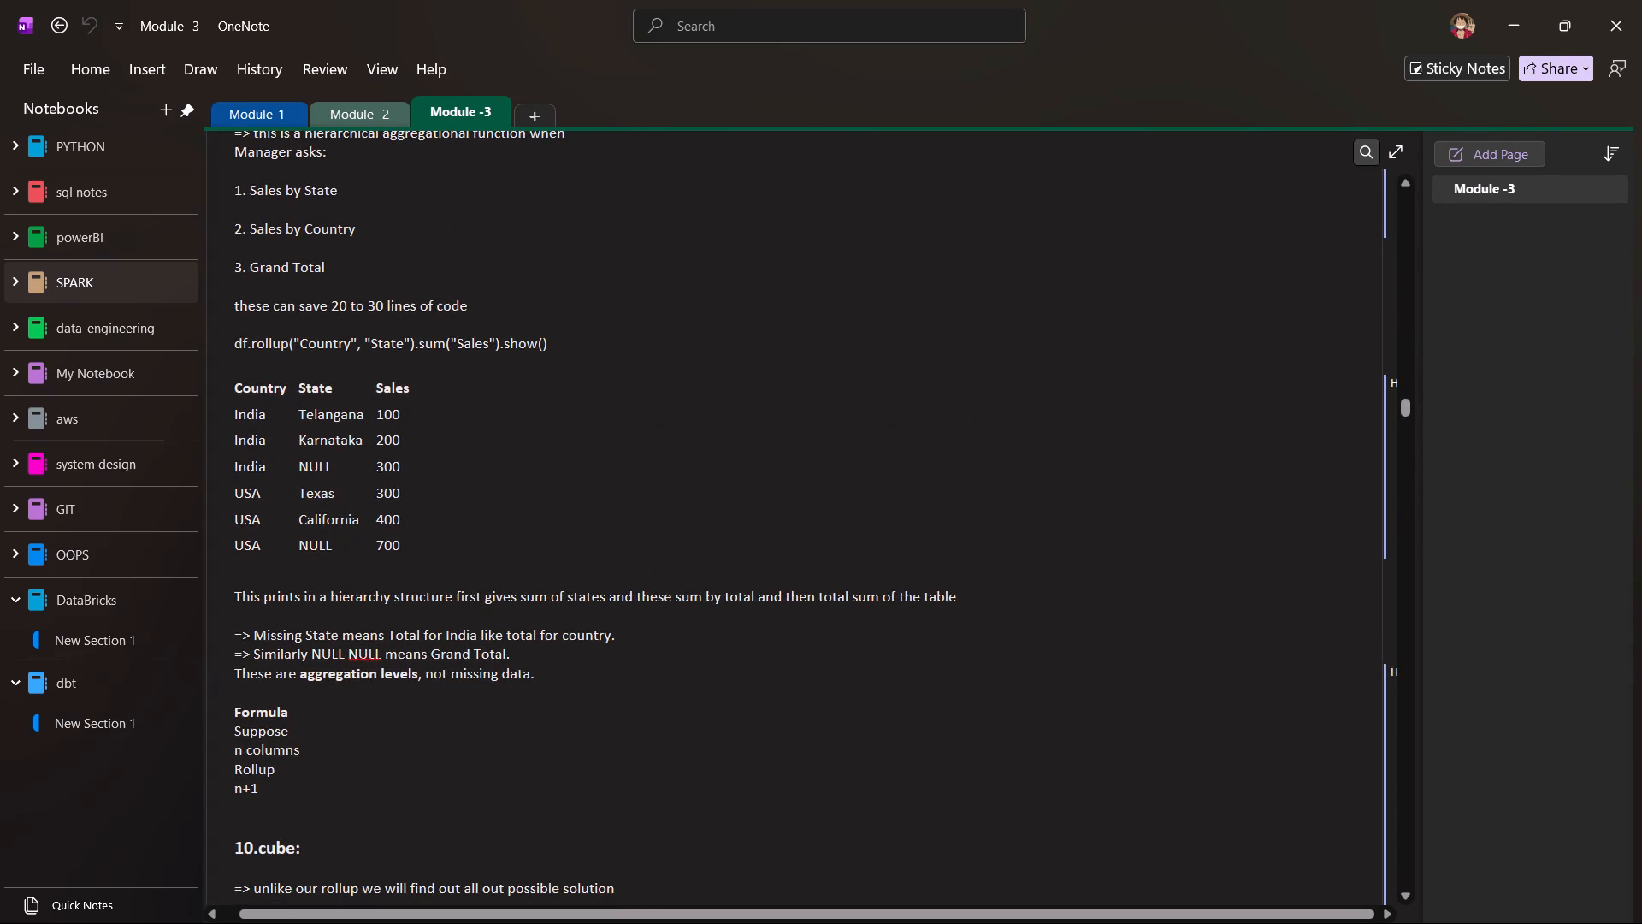
pyautogui.scroll(-6, 491, 507)
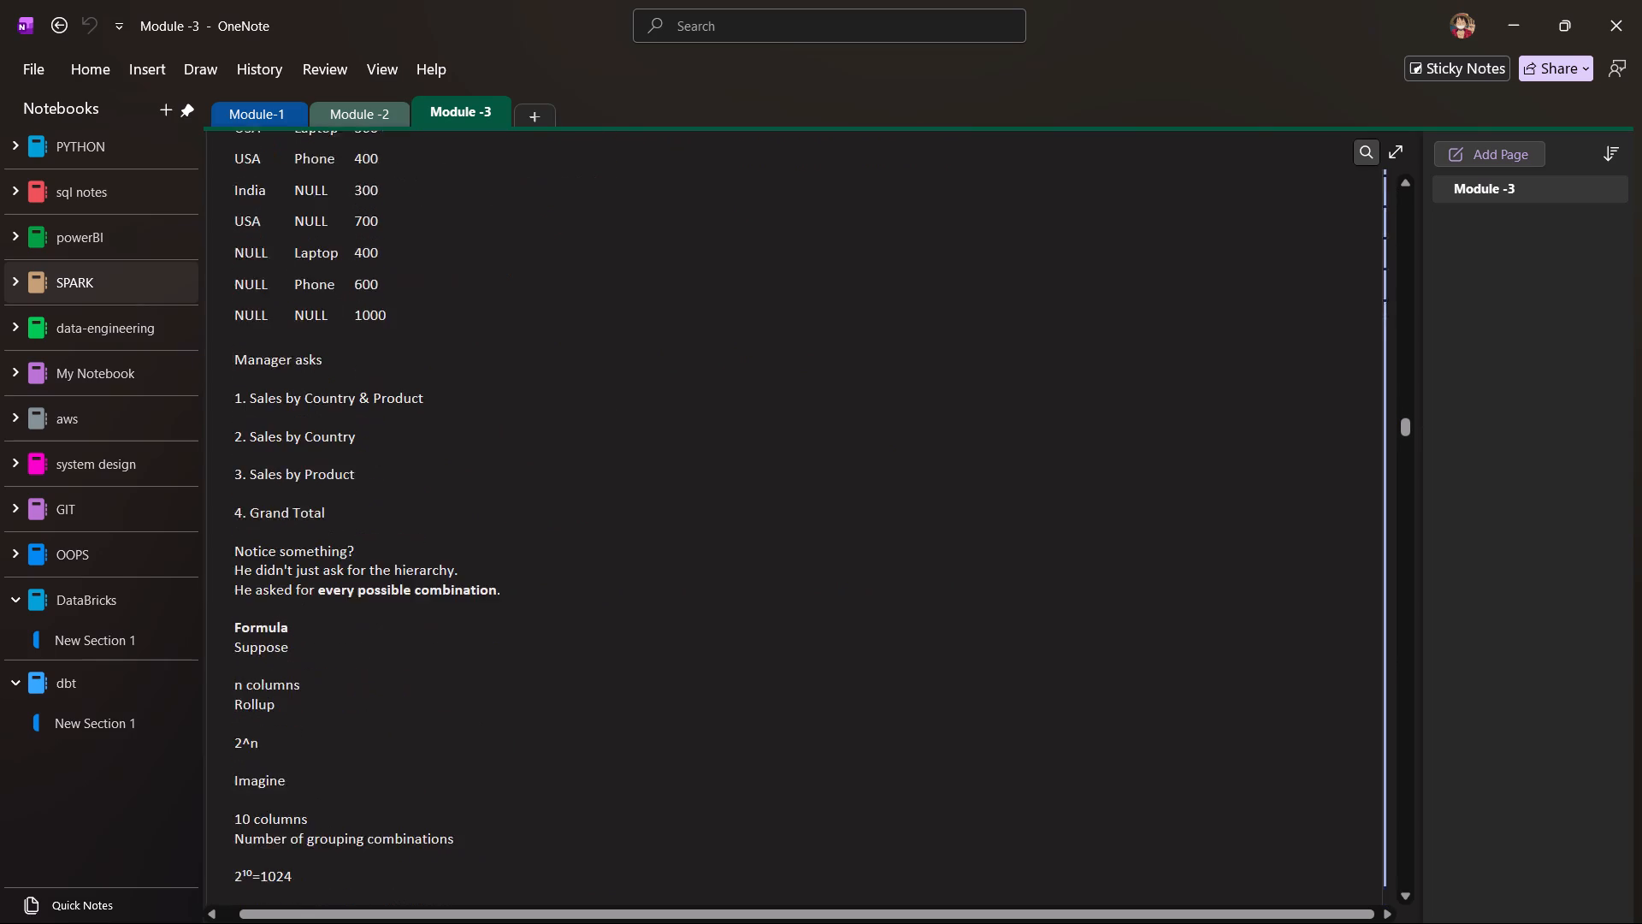
pyautogui.scroll(-5, 491, 507)
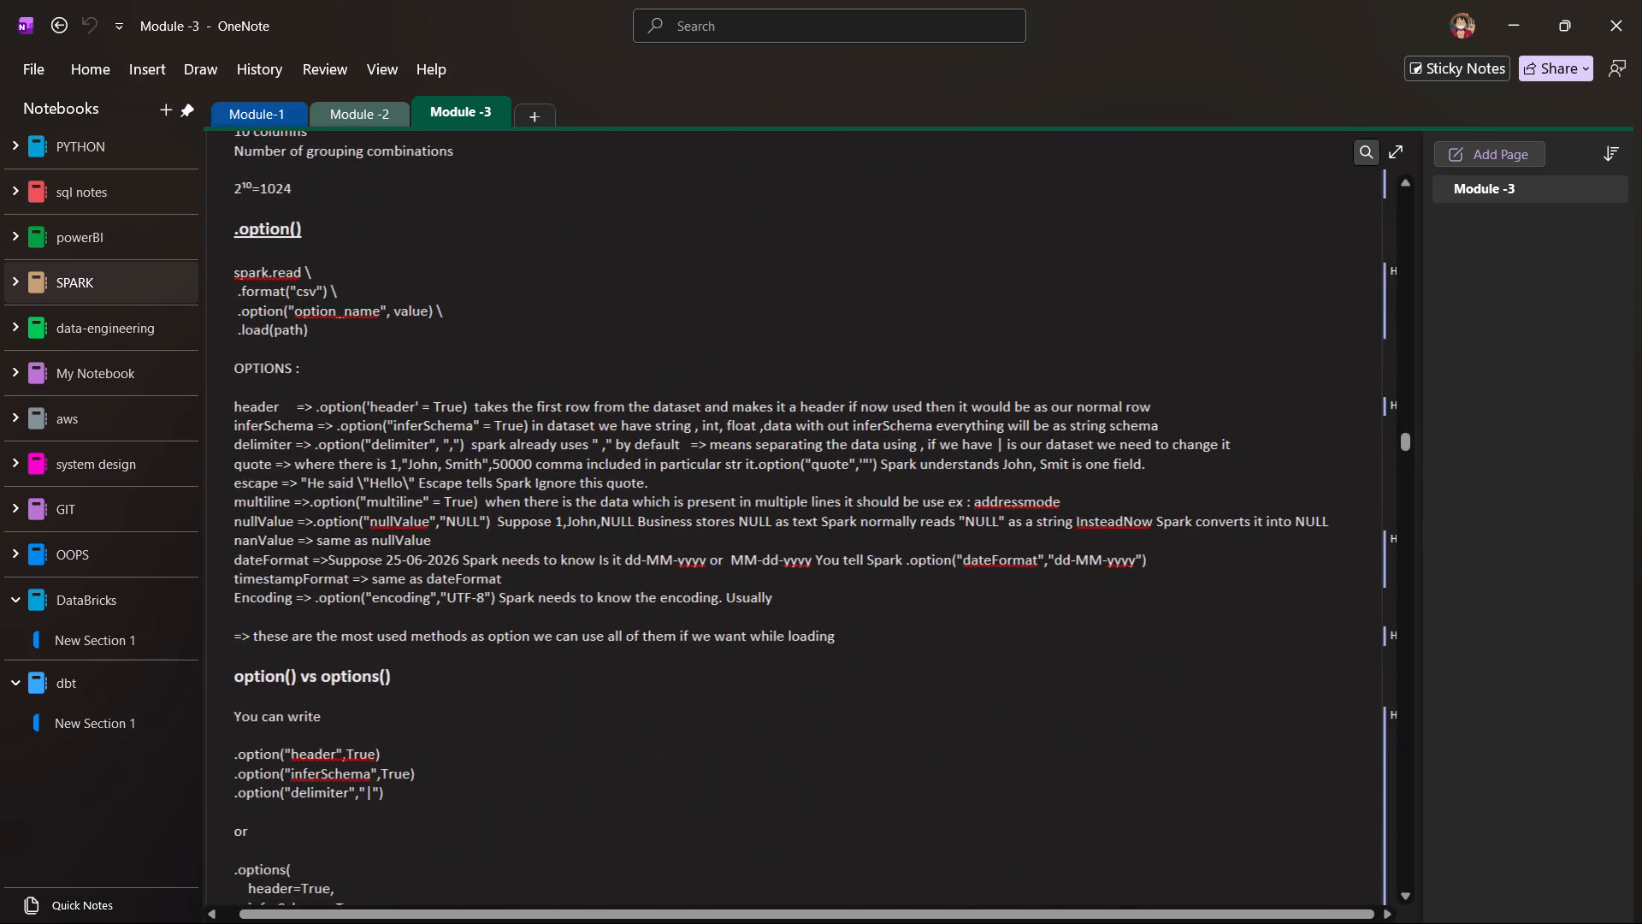
pyautogui.scroll(-3, 491, 507)
pyautogui.scroll(4, 491, 507)
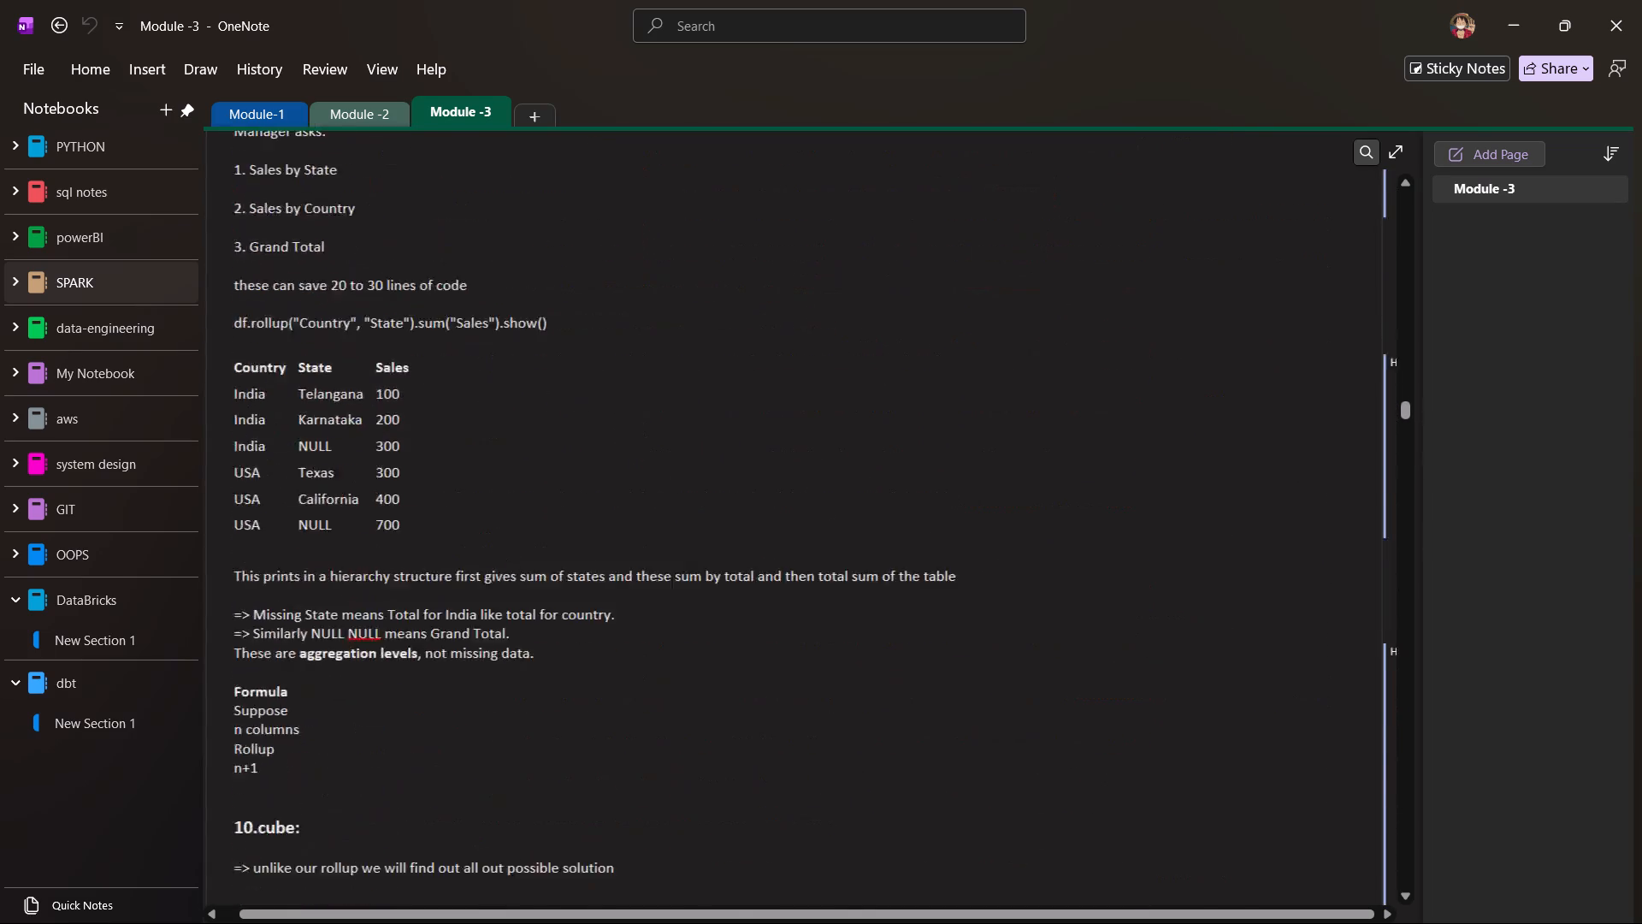
pyautogui.scroll(13, 491, 507)
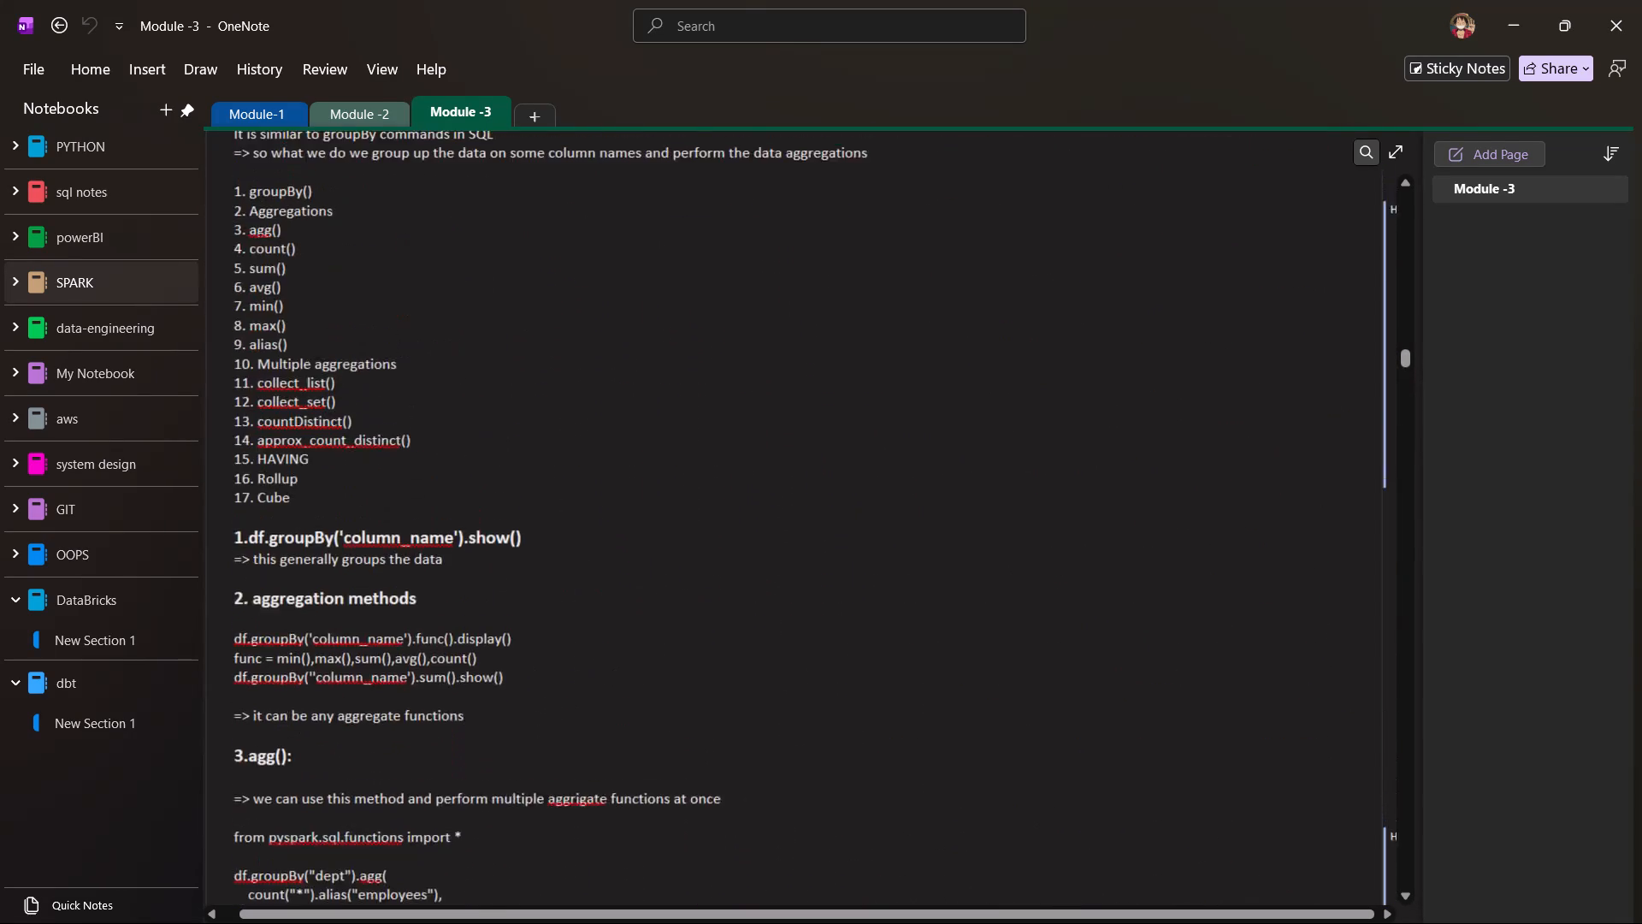
pyautogui.scroll(3, 491, 507)
pyautogui.scroll(-1, 491, 507)
pyautogui.scroll(-1, 419, 566)
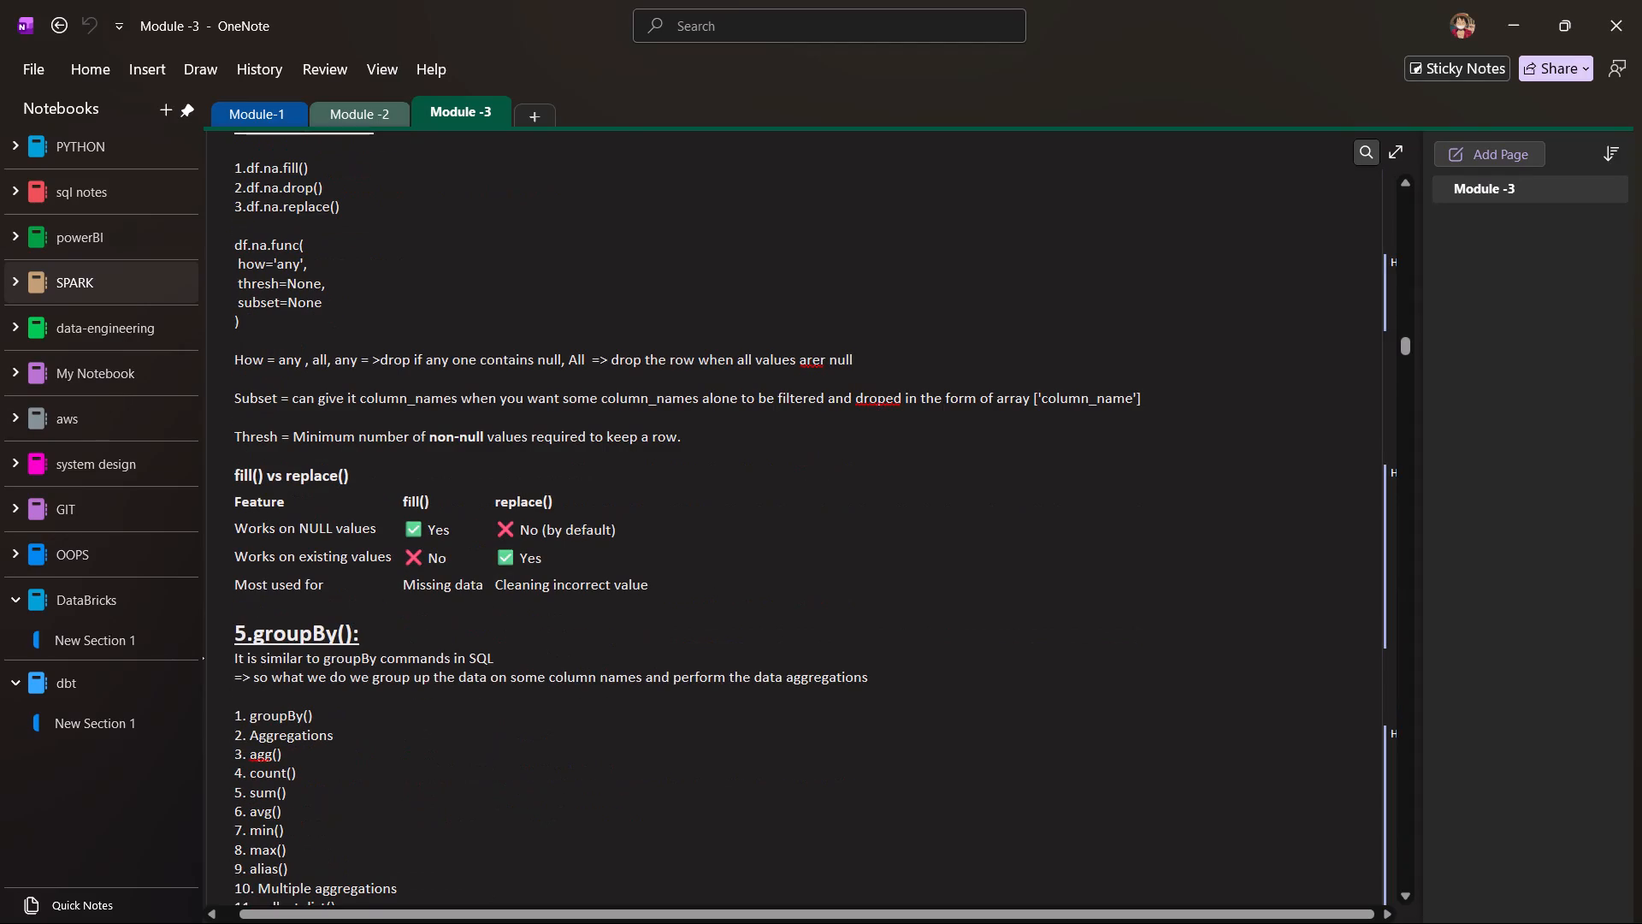
# Check the font size of the 5.groupBy() heading.
pyautogui.moveTo(358, 646); pyautogui.dragTo(281, 648)
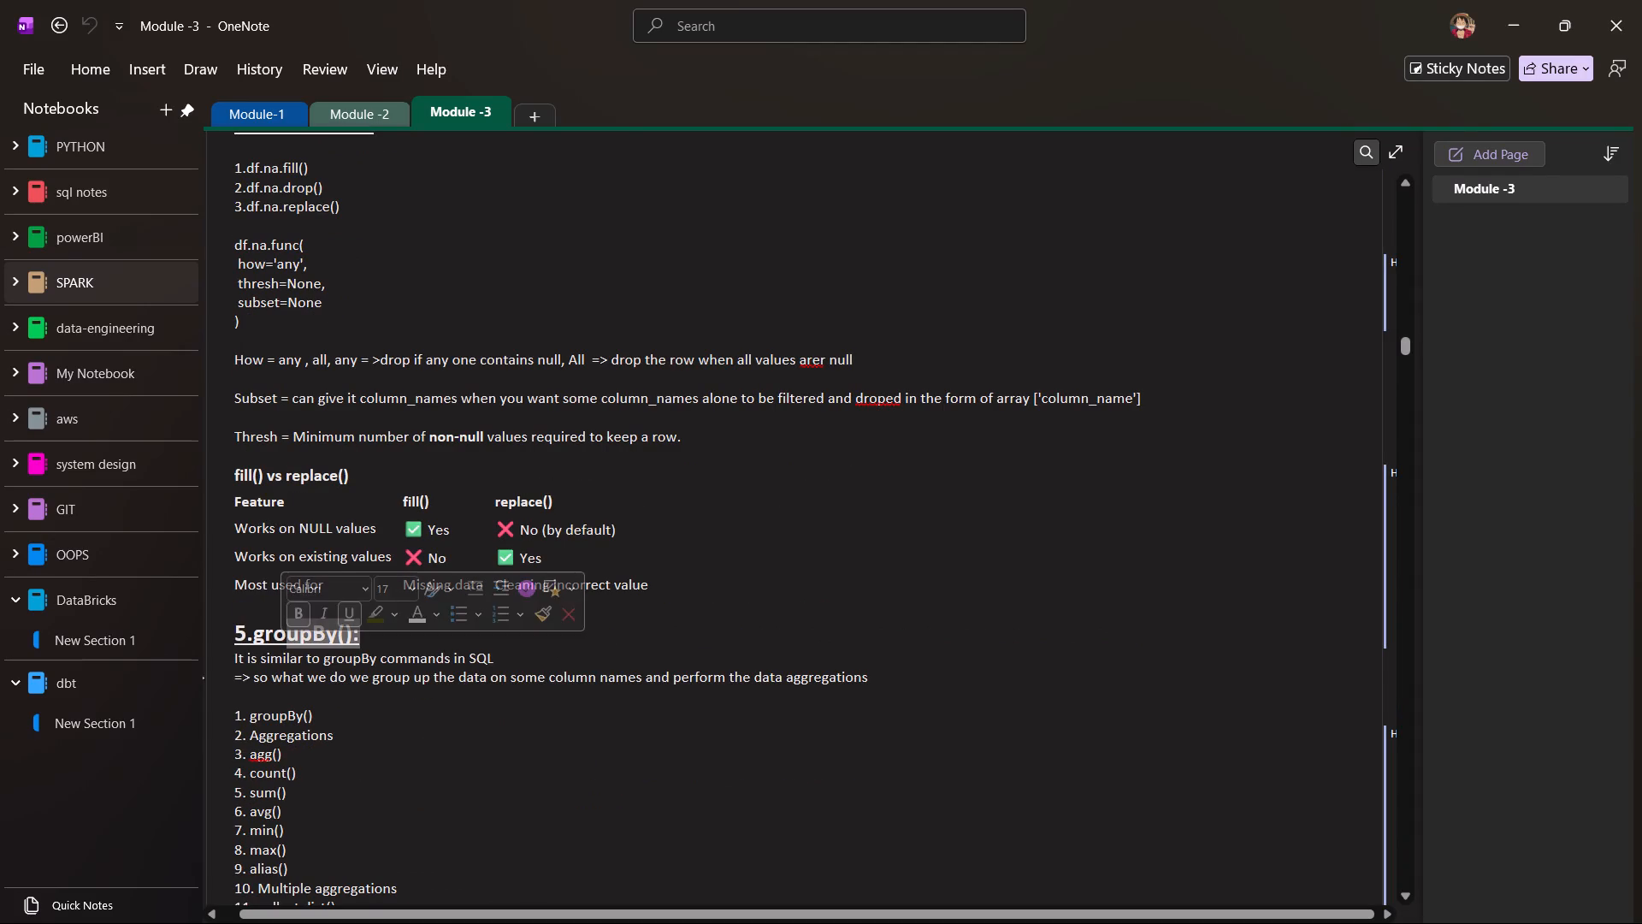
pyautogui.click(429, 730)
# Set the font size of the underlined .option() heading after the cube notes to 17.
pyautogui.scroll(-7, 429, 730)
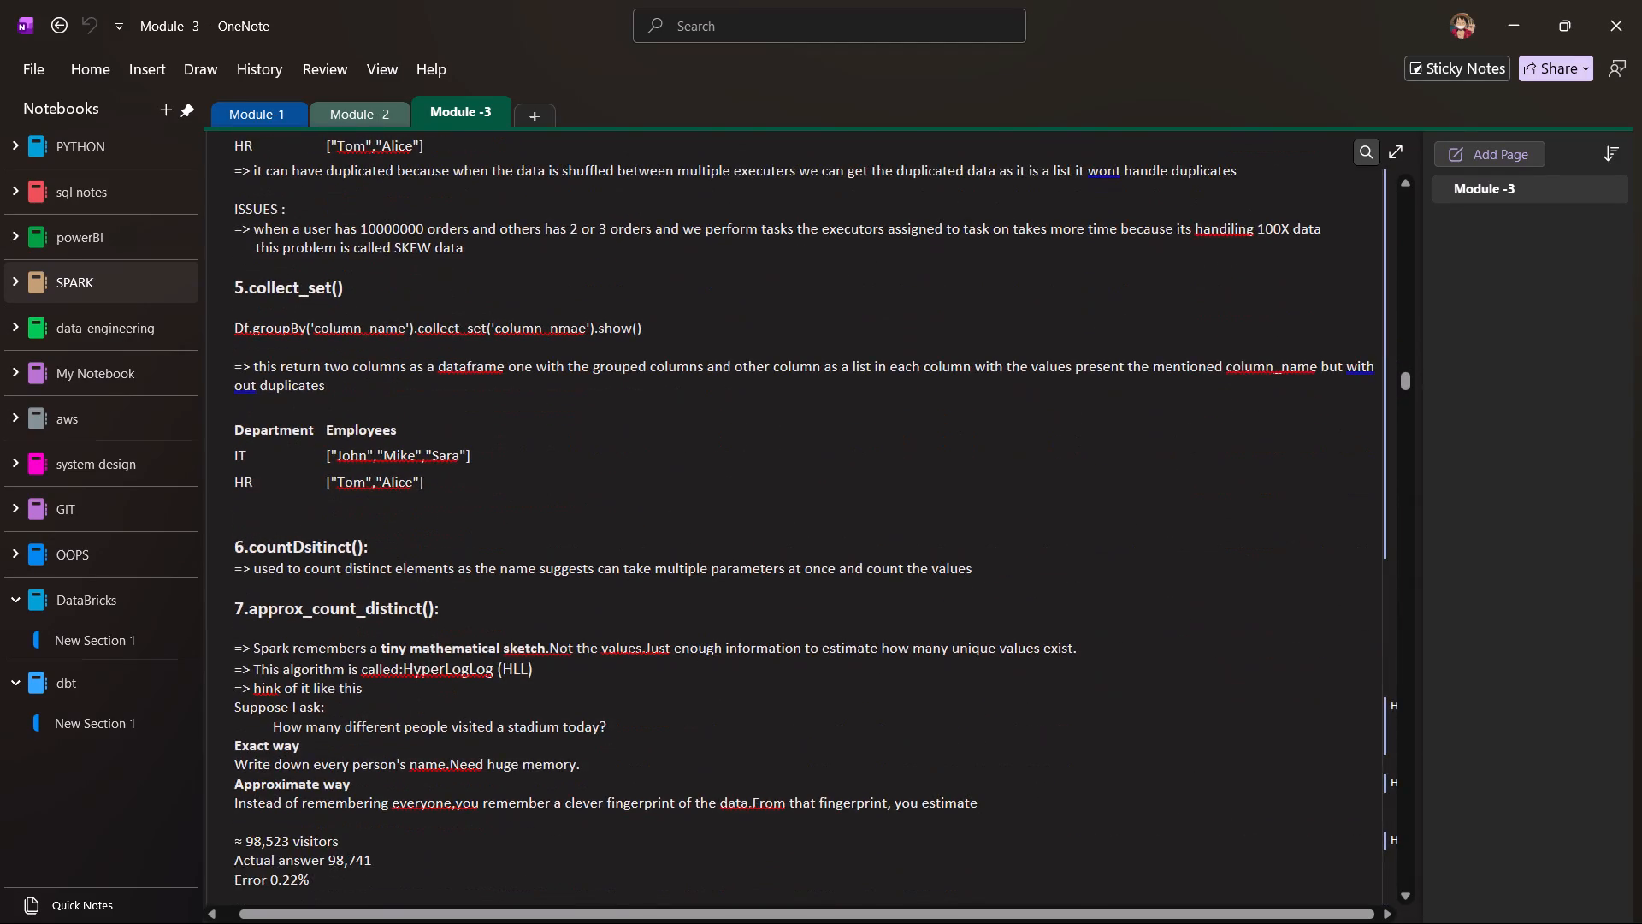
pyautogui.scroll(-7, 429, 730)
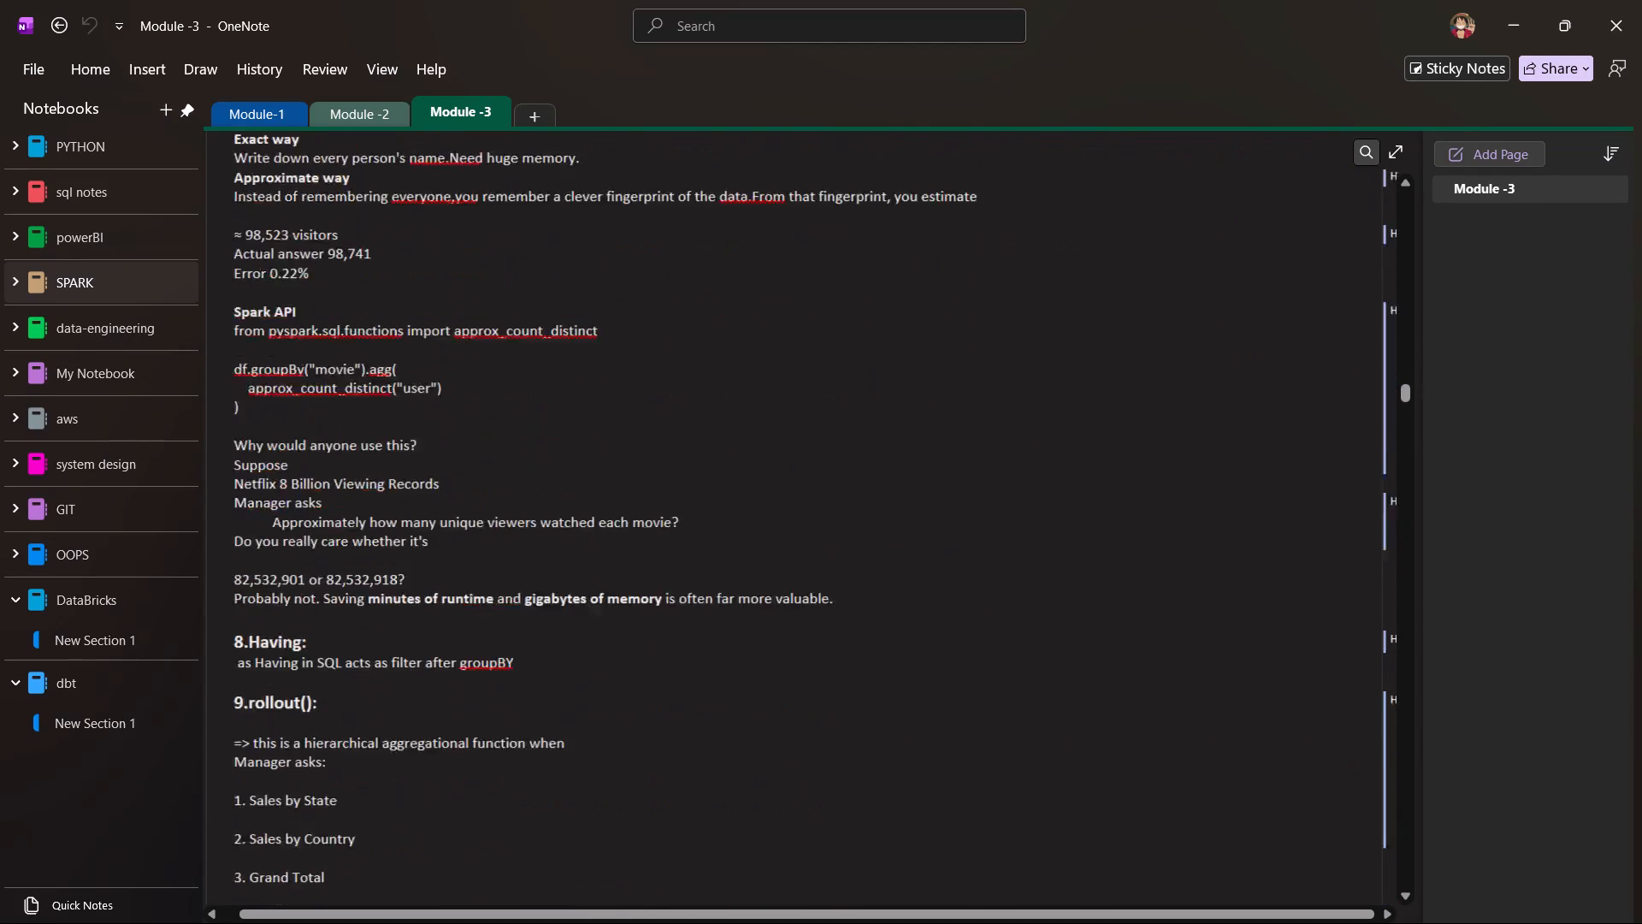
pyautogui.scroll(-5, 429, 730)
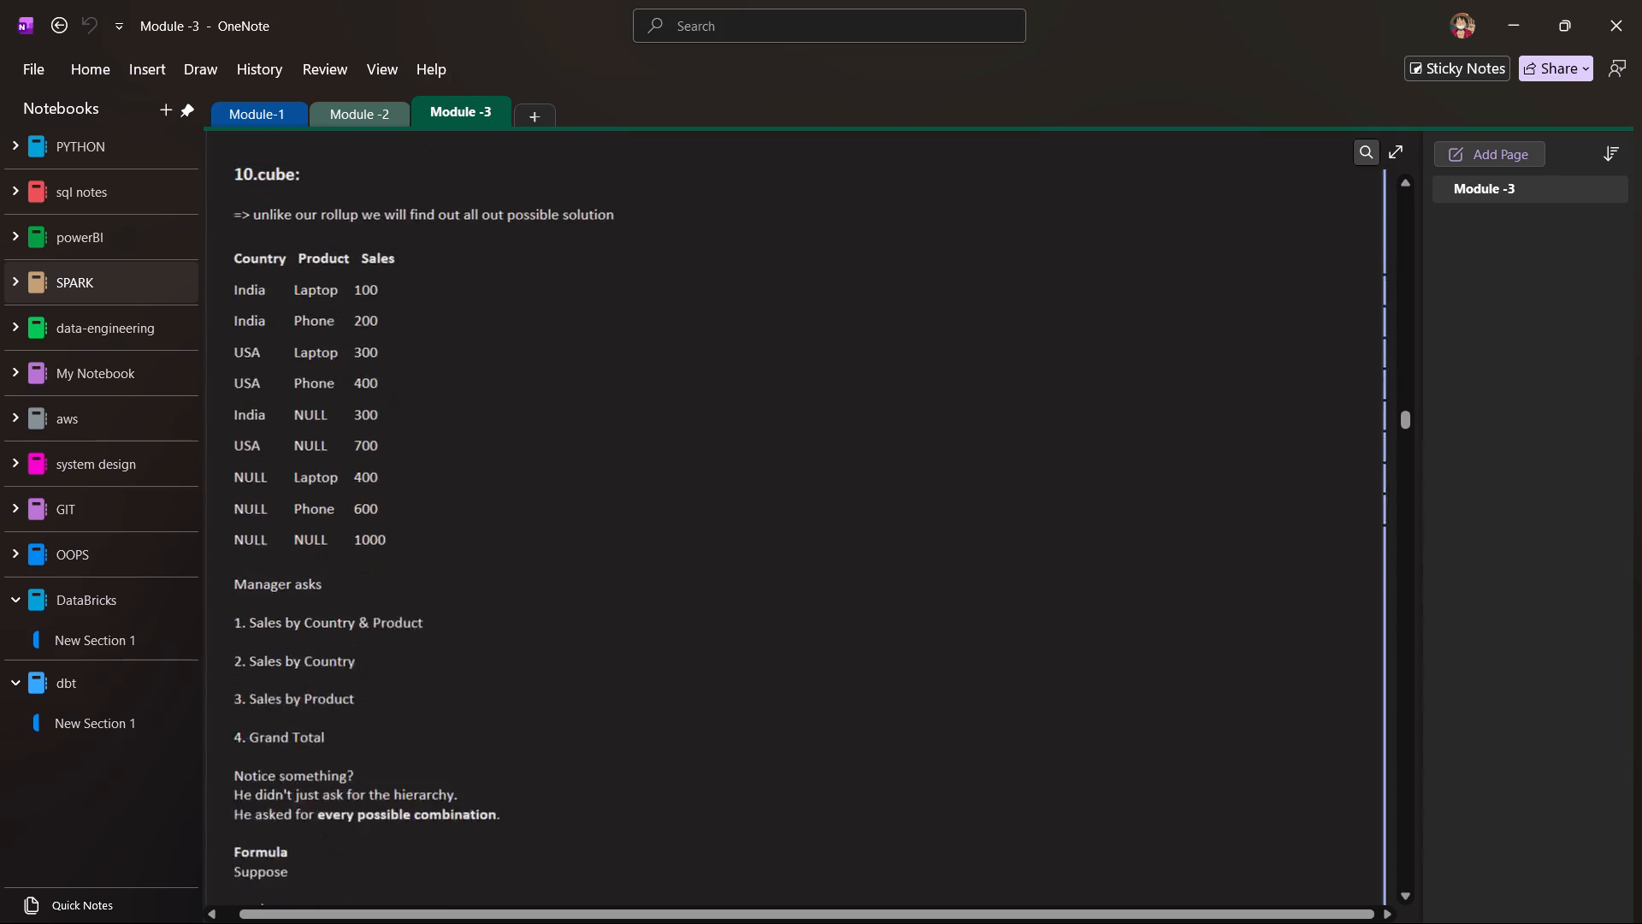
pyautogui.scroll(-4, 429, 730)
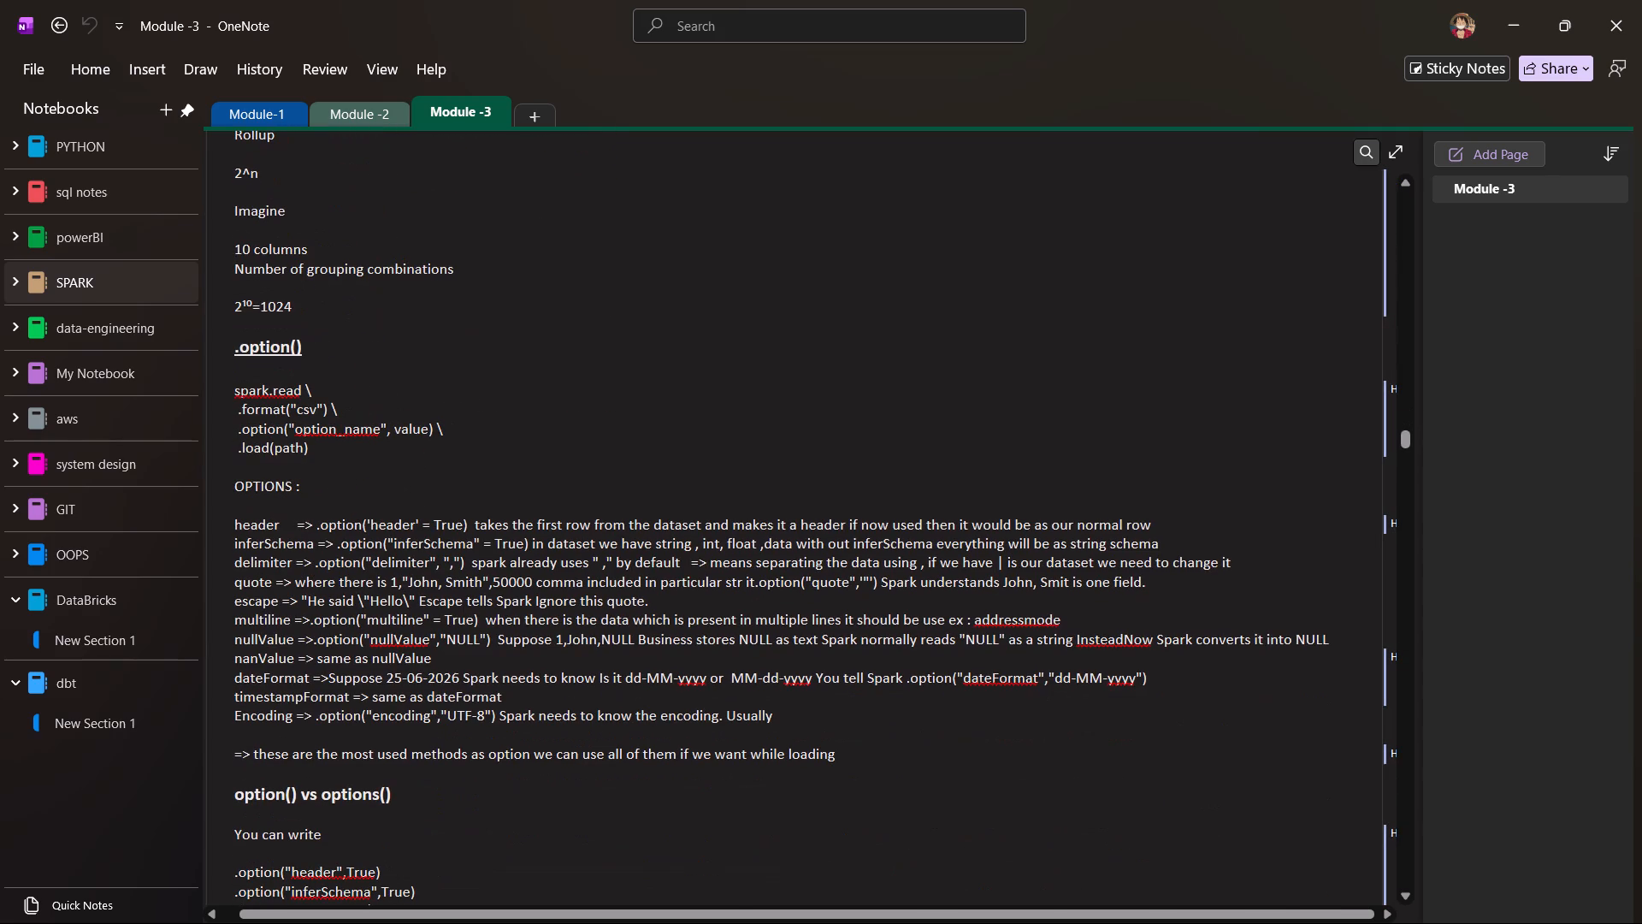
pyautogui.click(311, 353)
pyautogui.moveTo(314, 341); pyautogui.dragTo(240, 343)
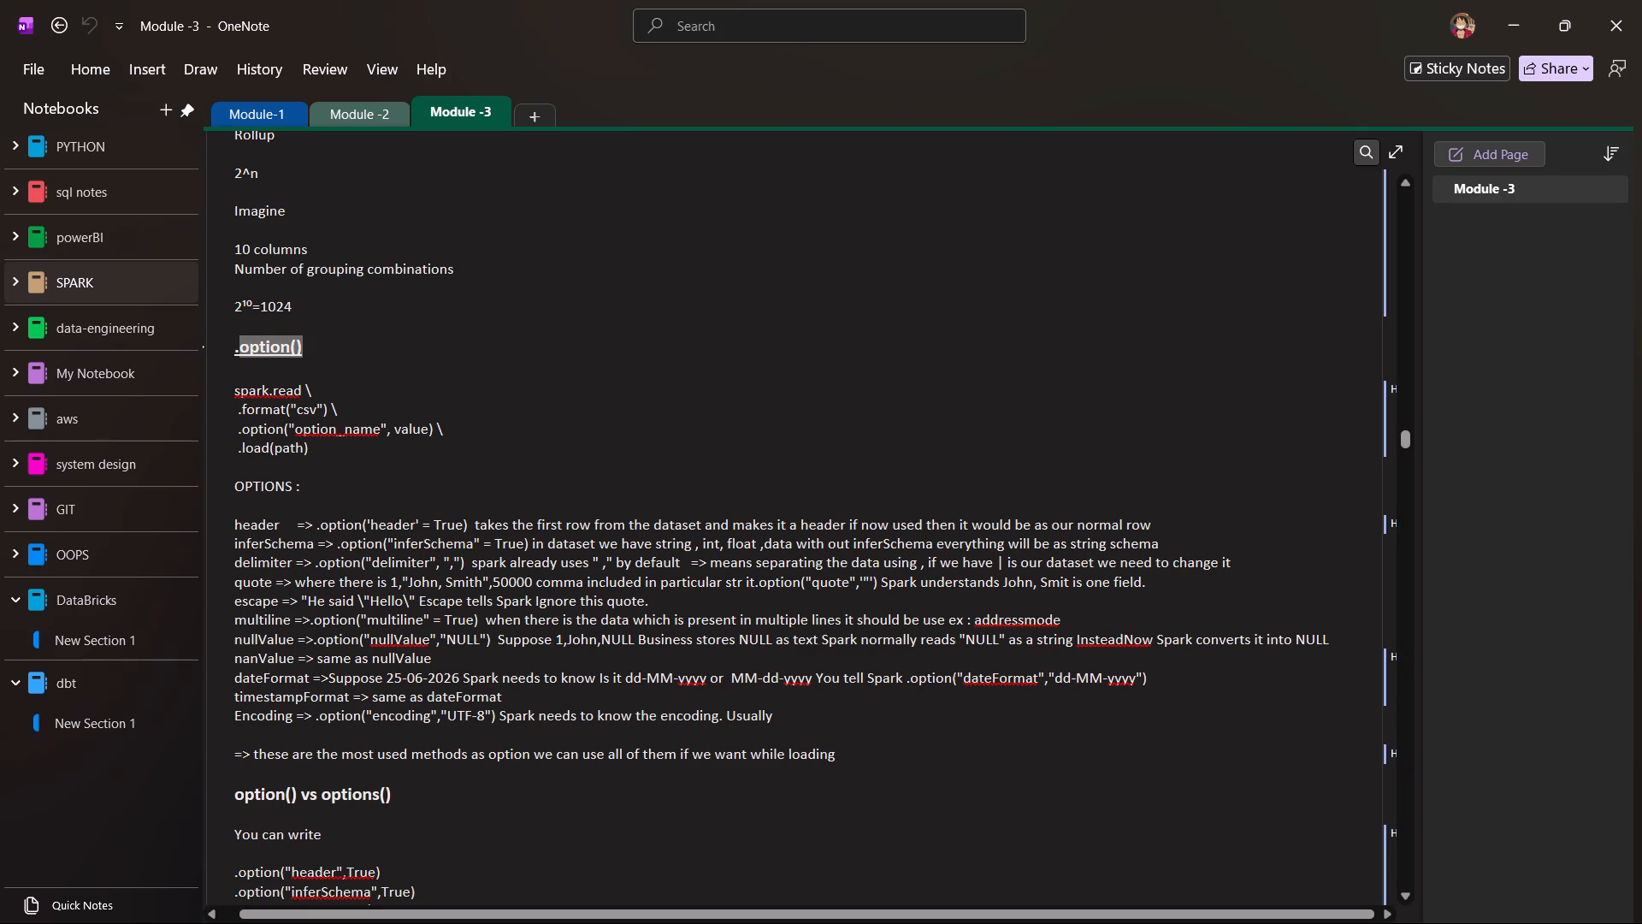
pyautogui.moveTo(240, 343); pyautogui.dragTo(229, 343)
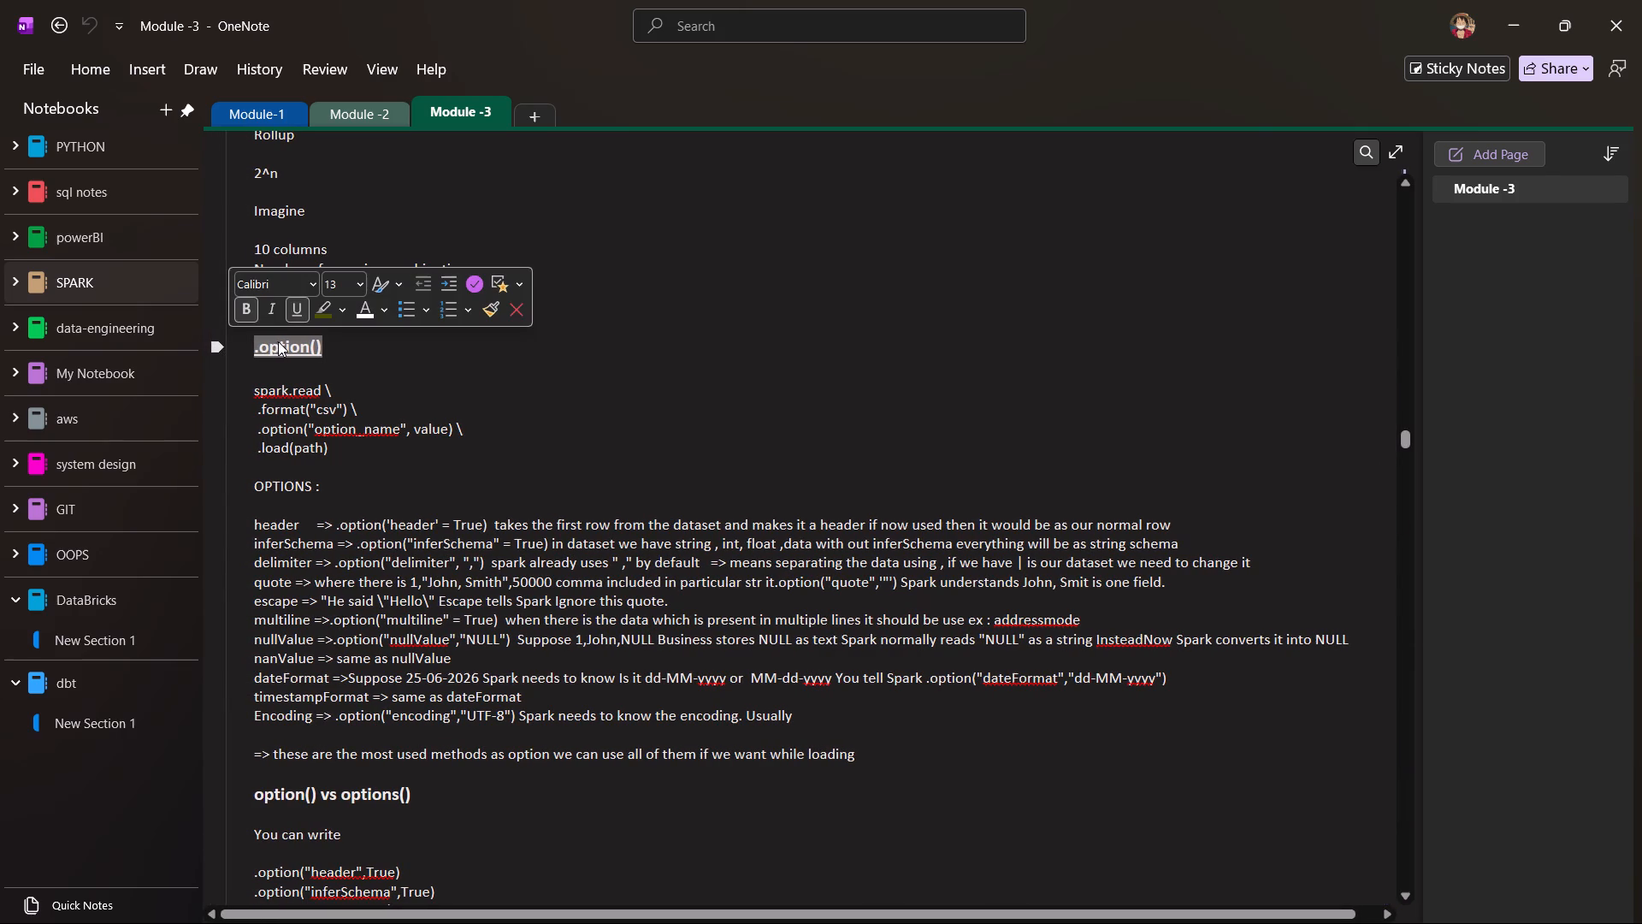
pyautogui.click(338, 285)
pyautogui.write('17')
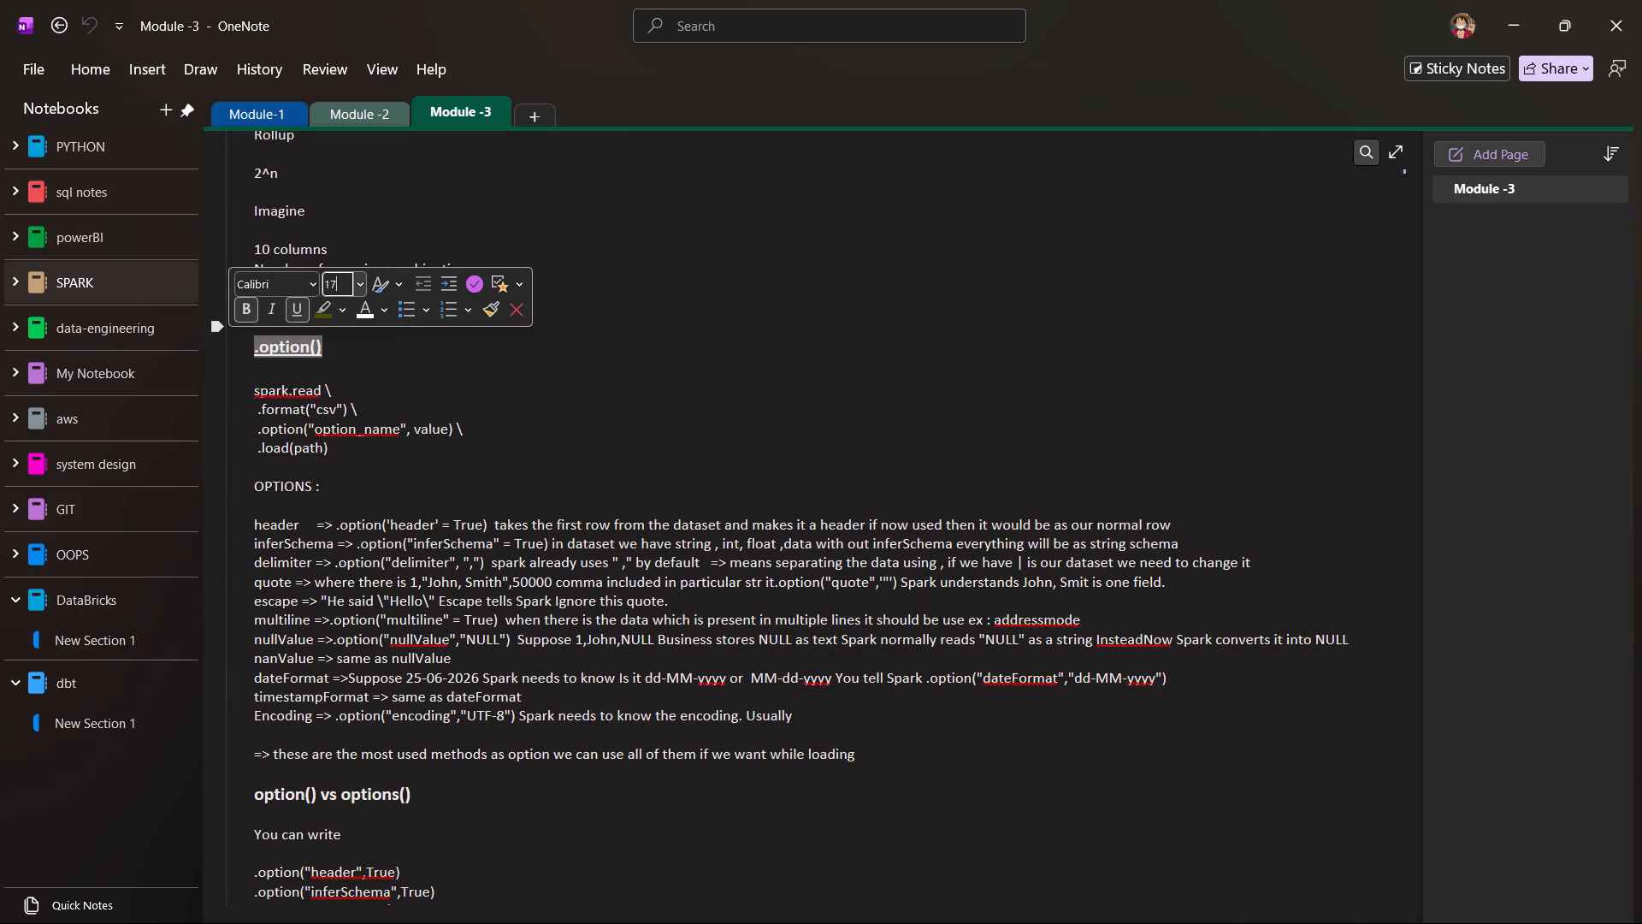
pyautogui.press('Return')
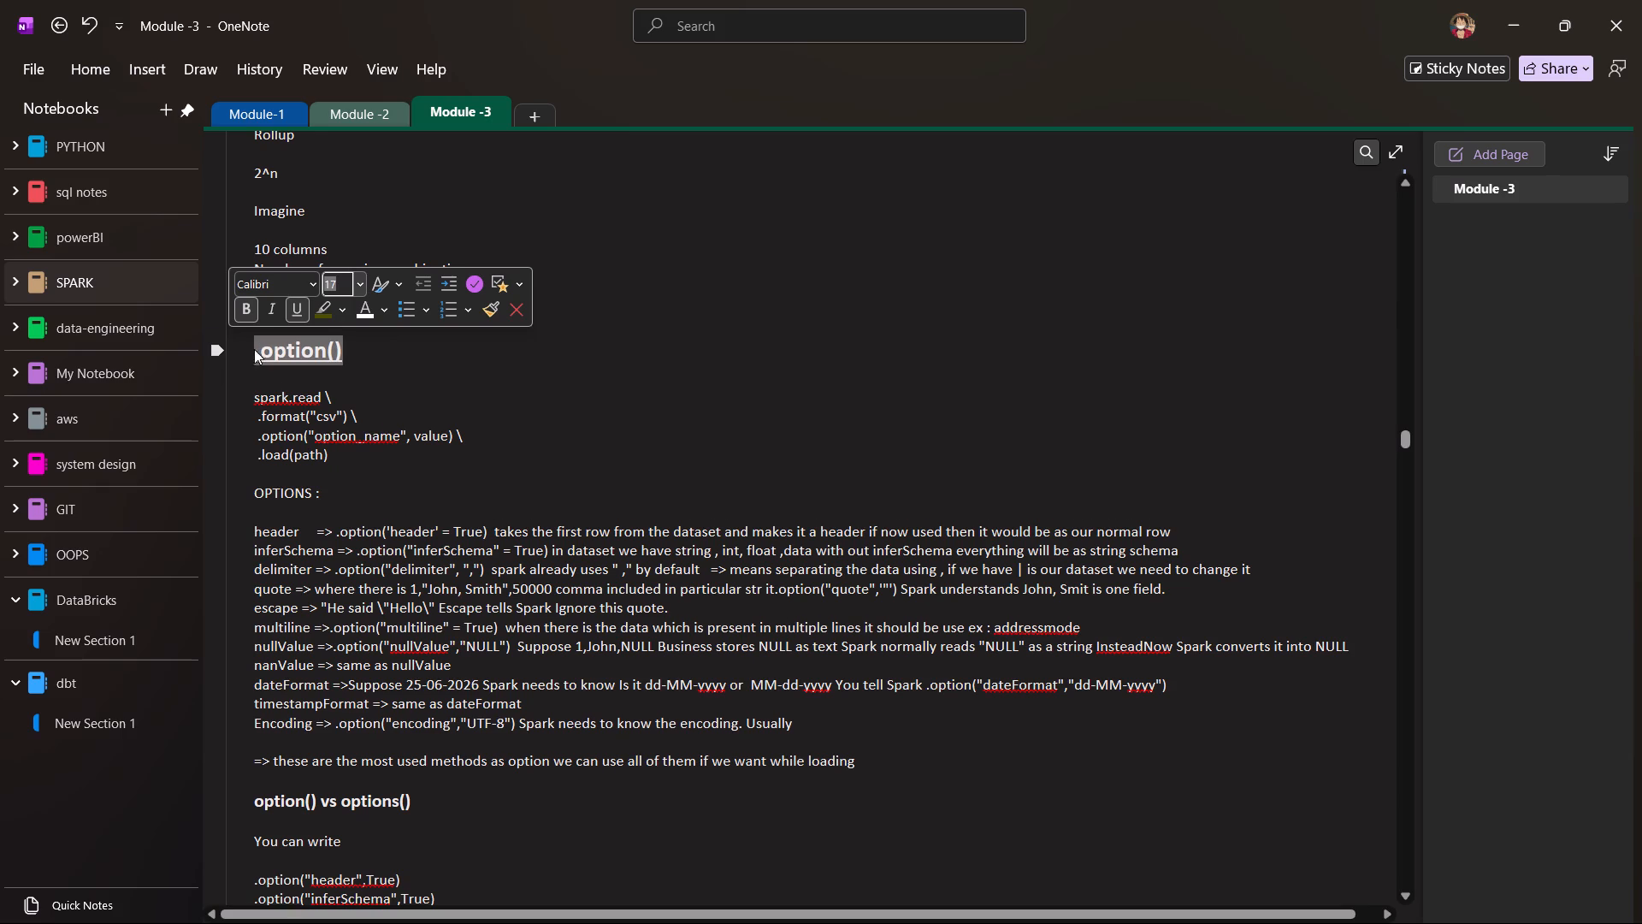
# Number the .option() heading by inserting 6 and a space in front of it.
pyautogui.click(252, 349)
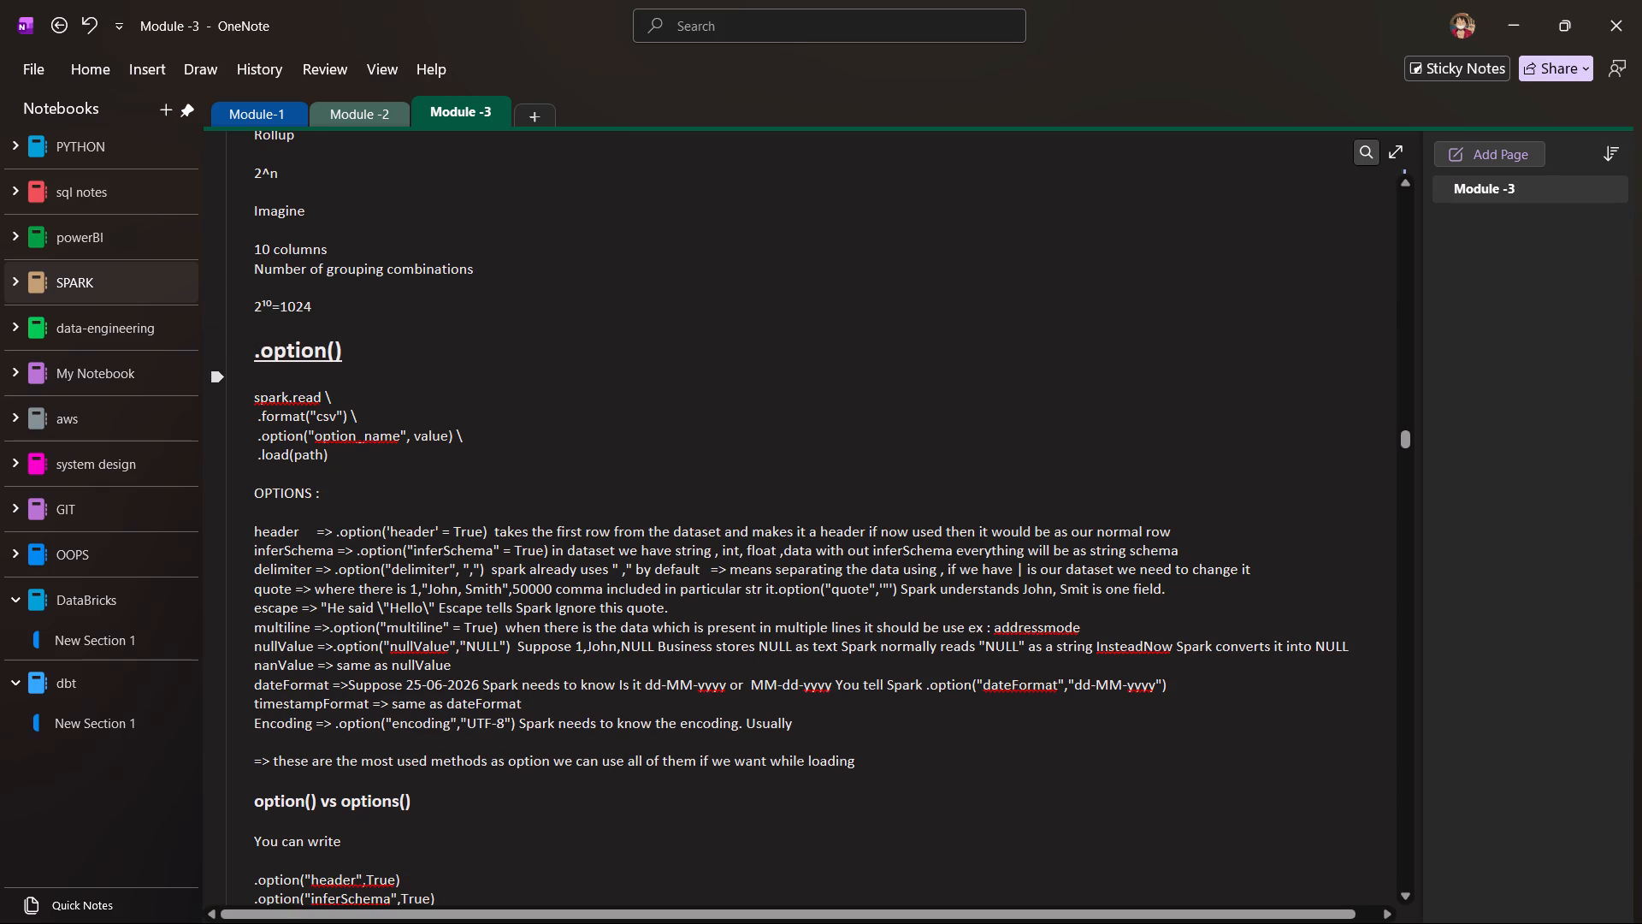
pyautogui.press('6')
pyautogui.press('space')
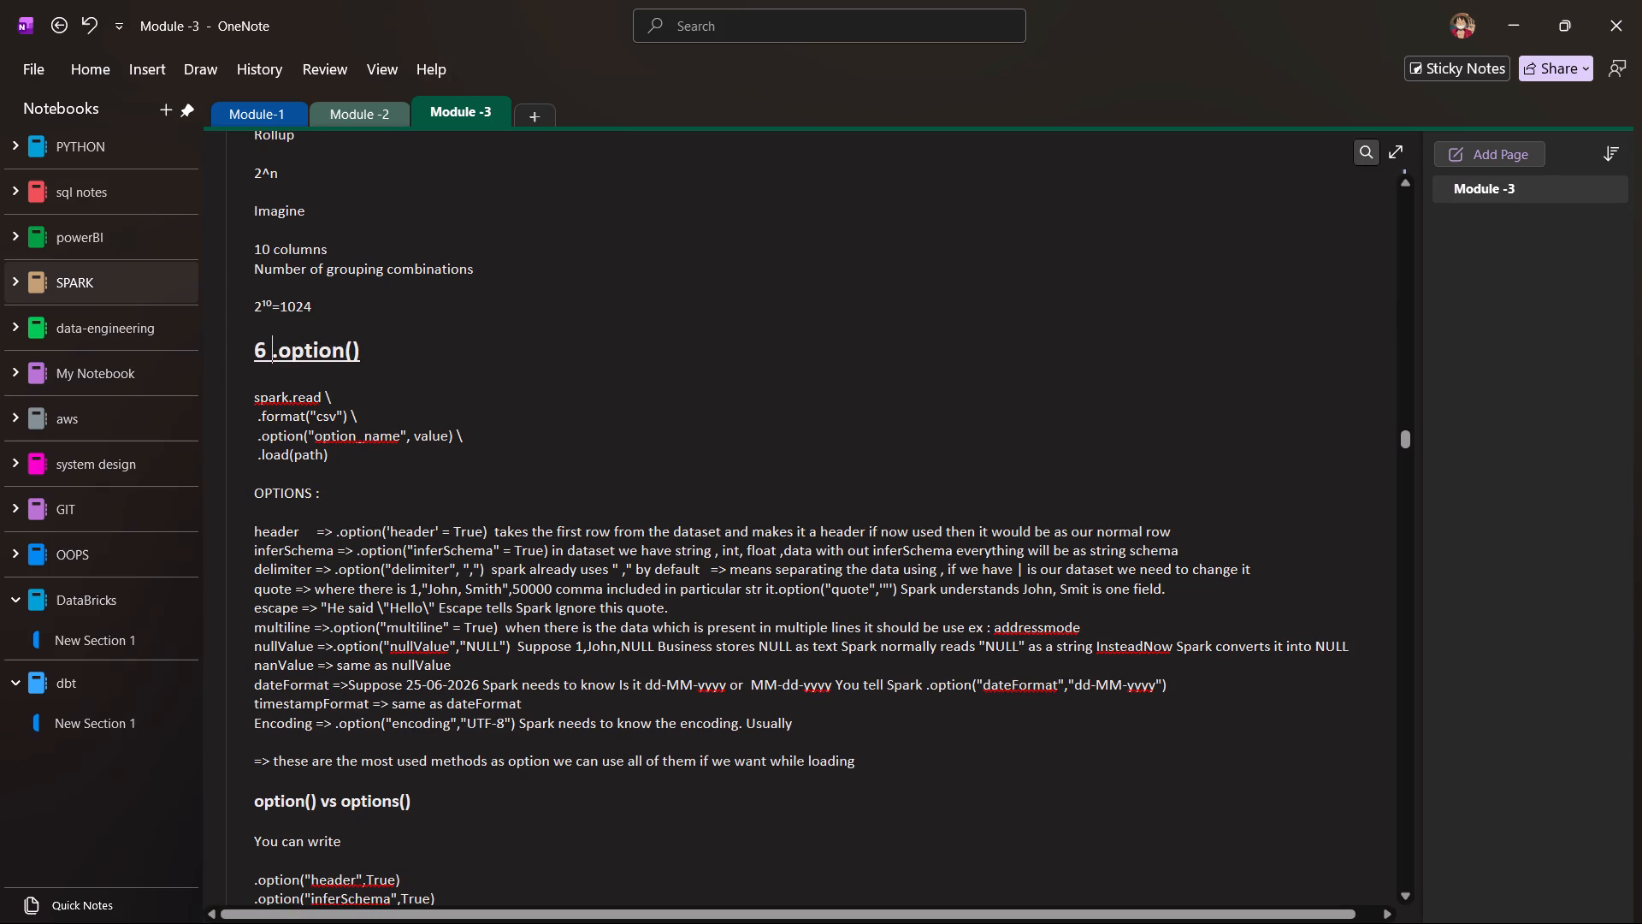
pyautogui.click(451, 469)
# Set the font size of the underlined Schema : heading, below the option() vs options() notes, to 17.
pyautogui.scroll(-2, 451, 469)
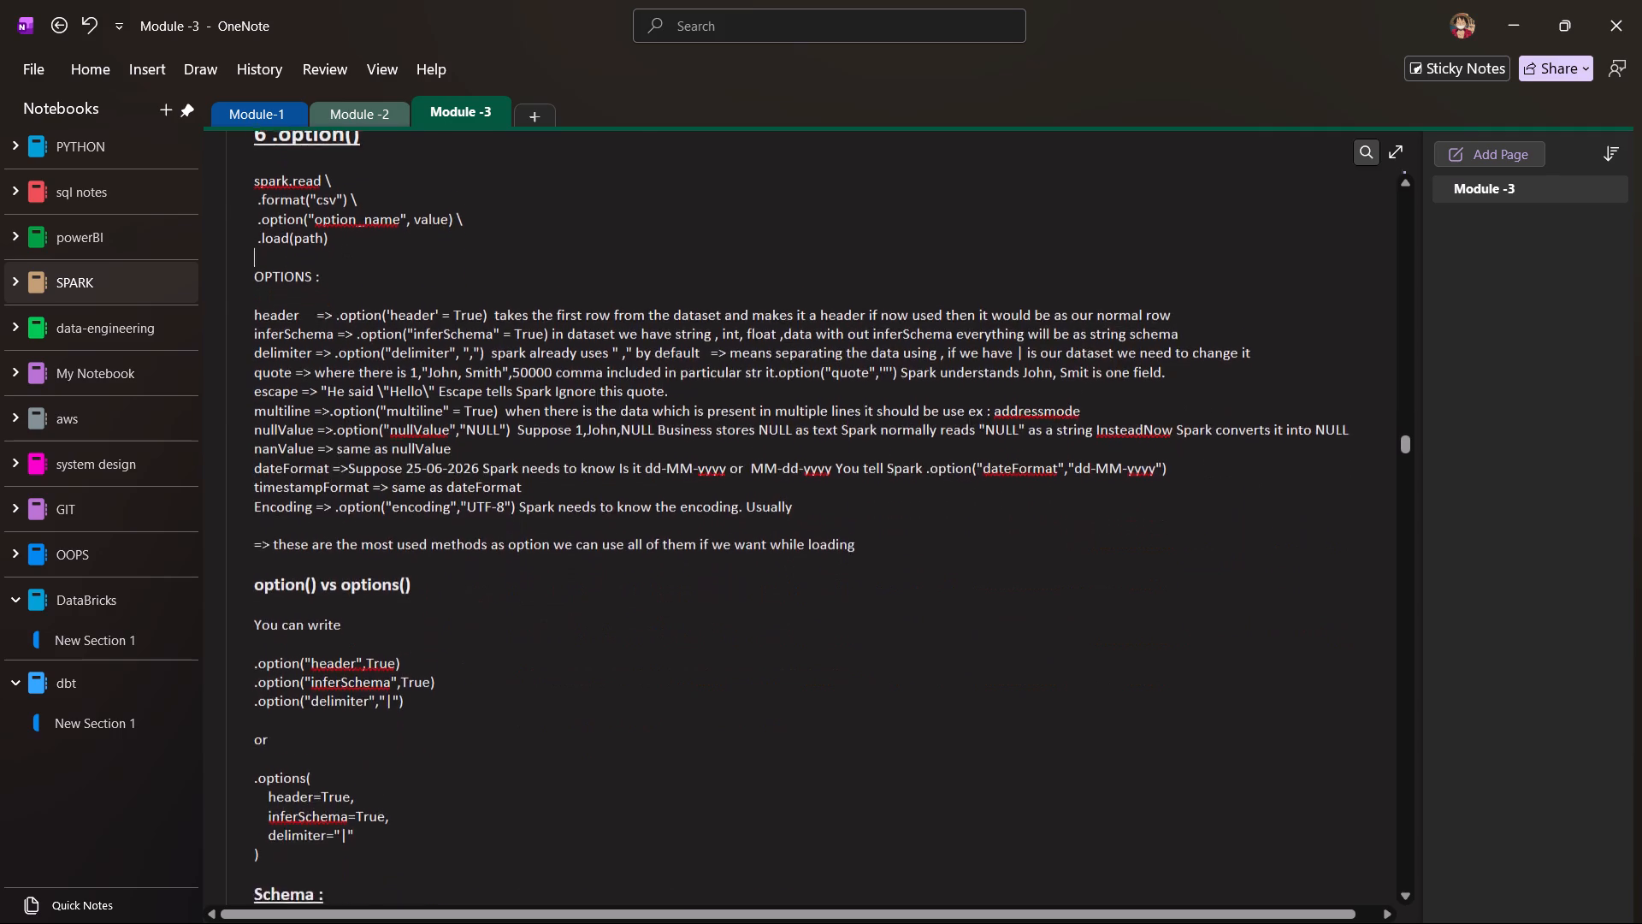
pyautogui.scroll(-2, 451, 469)
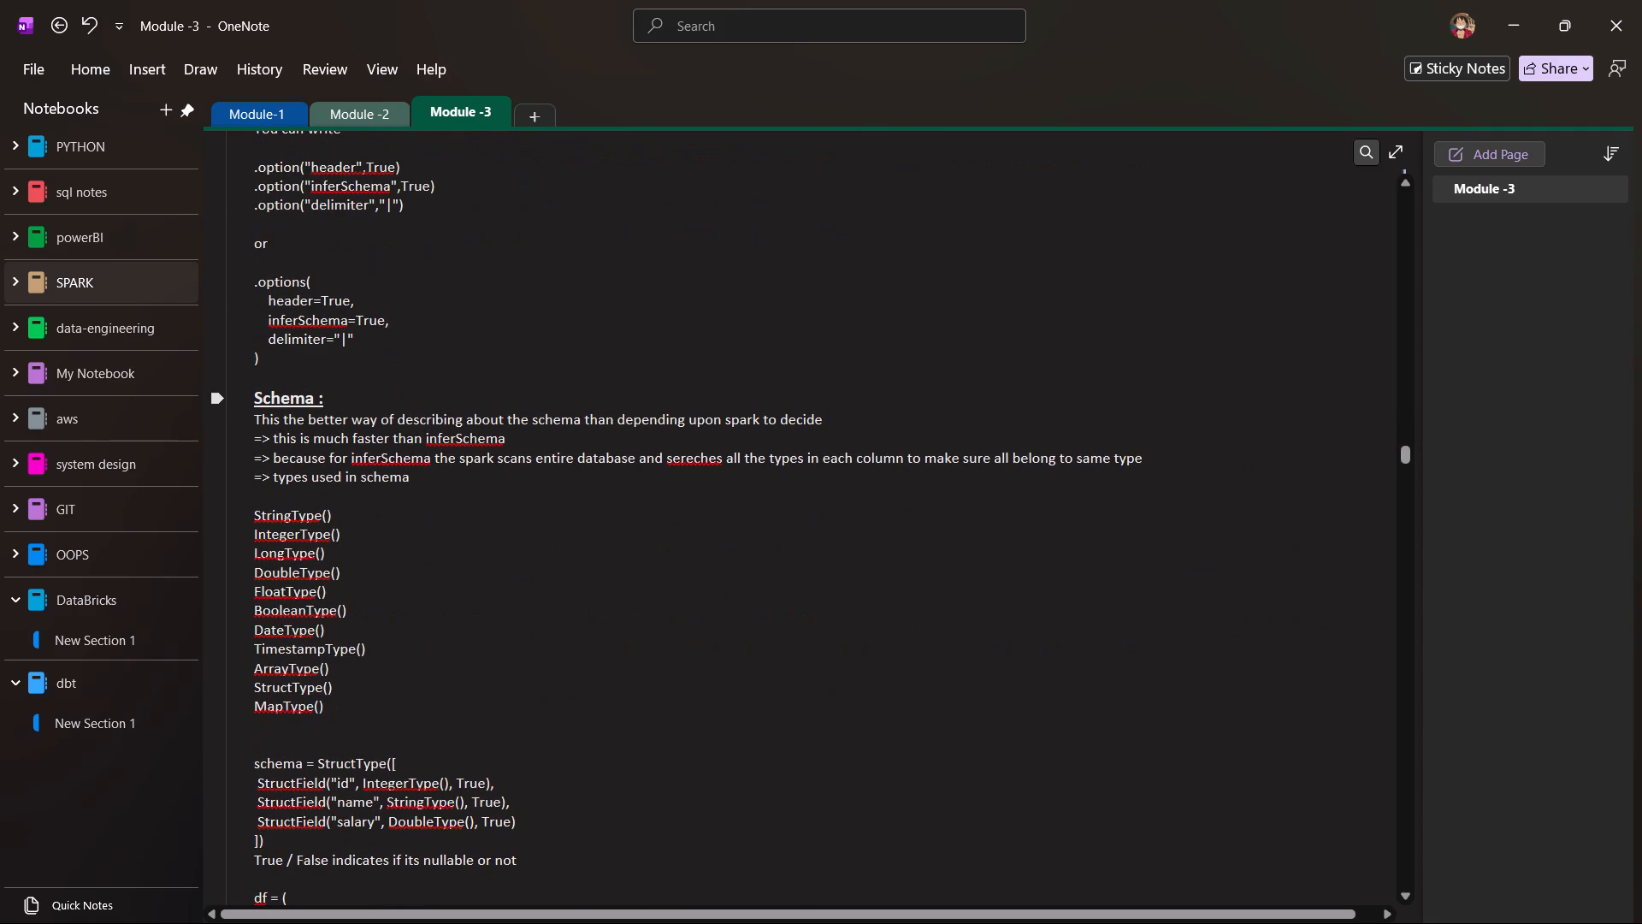
pyautogui.rightClick(266, 398)
pyautogui.click(259, 397)
pyautogui.moveTo(253, 397); pyautogui.dragTo(328, 394)
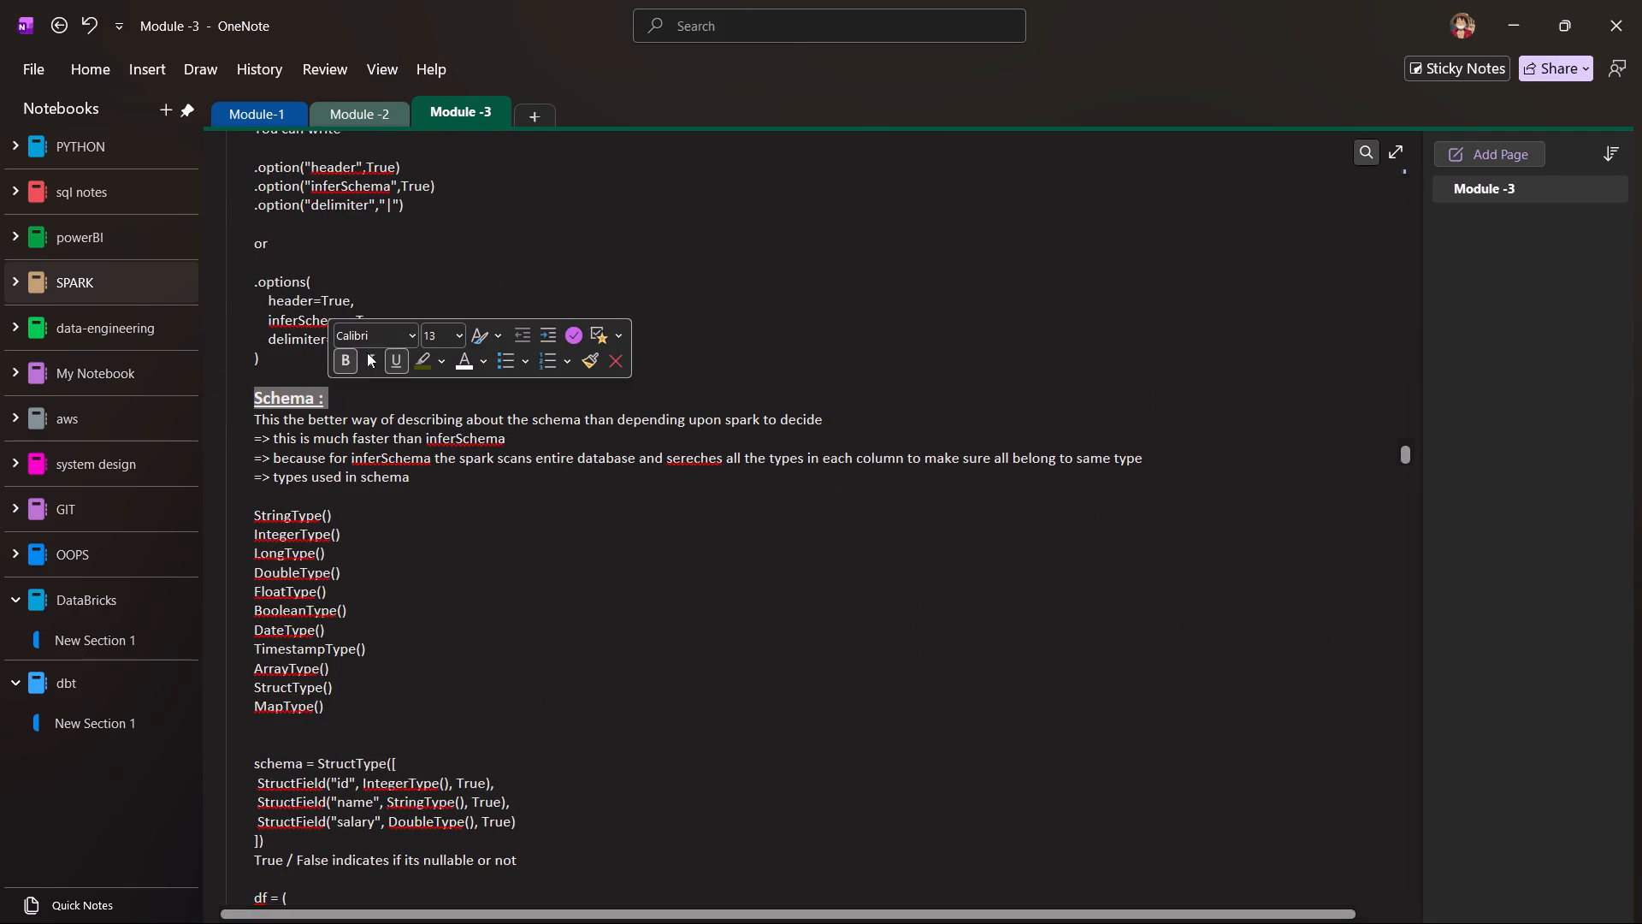
pyautogui.click(434, 329)
pyautogui.write('17')
pyautogui.press('Return')
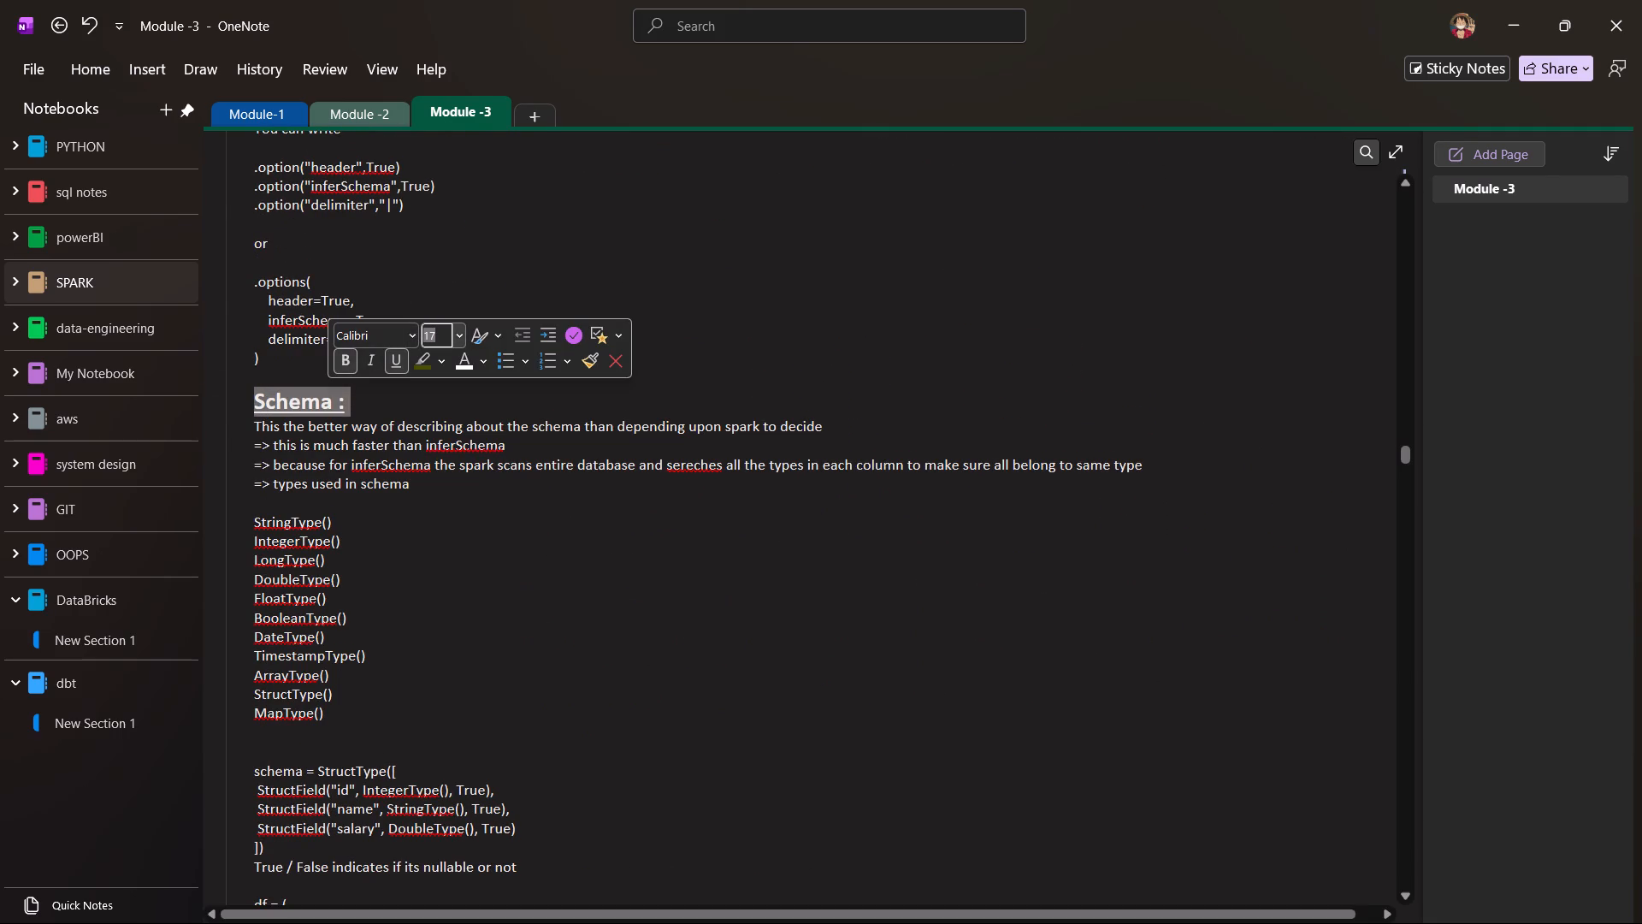
# Number the Schema : heading by inserting 7. and a space in front of it.
pyautogui.click(255, 398)
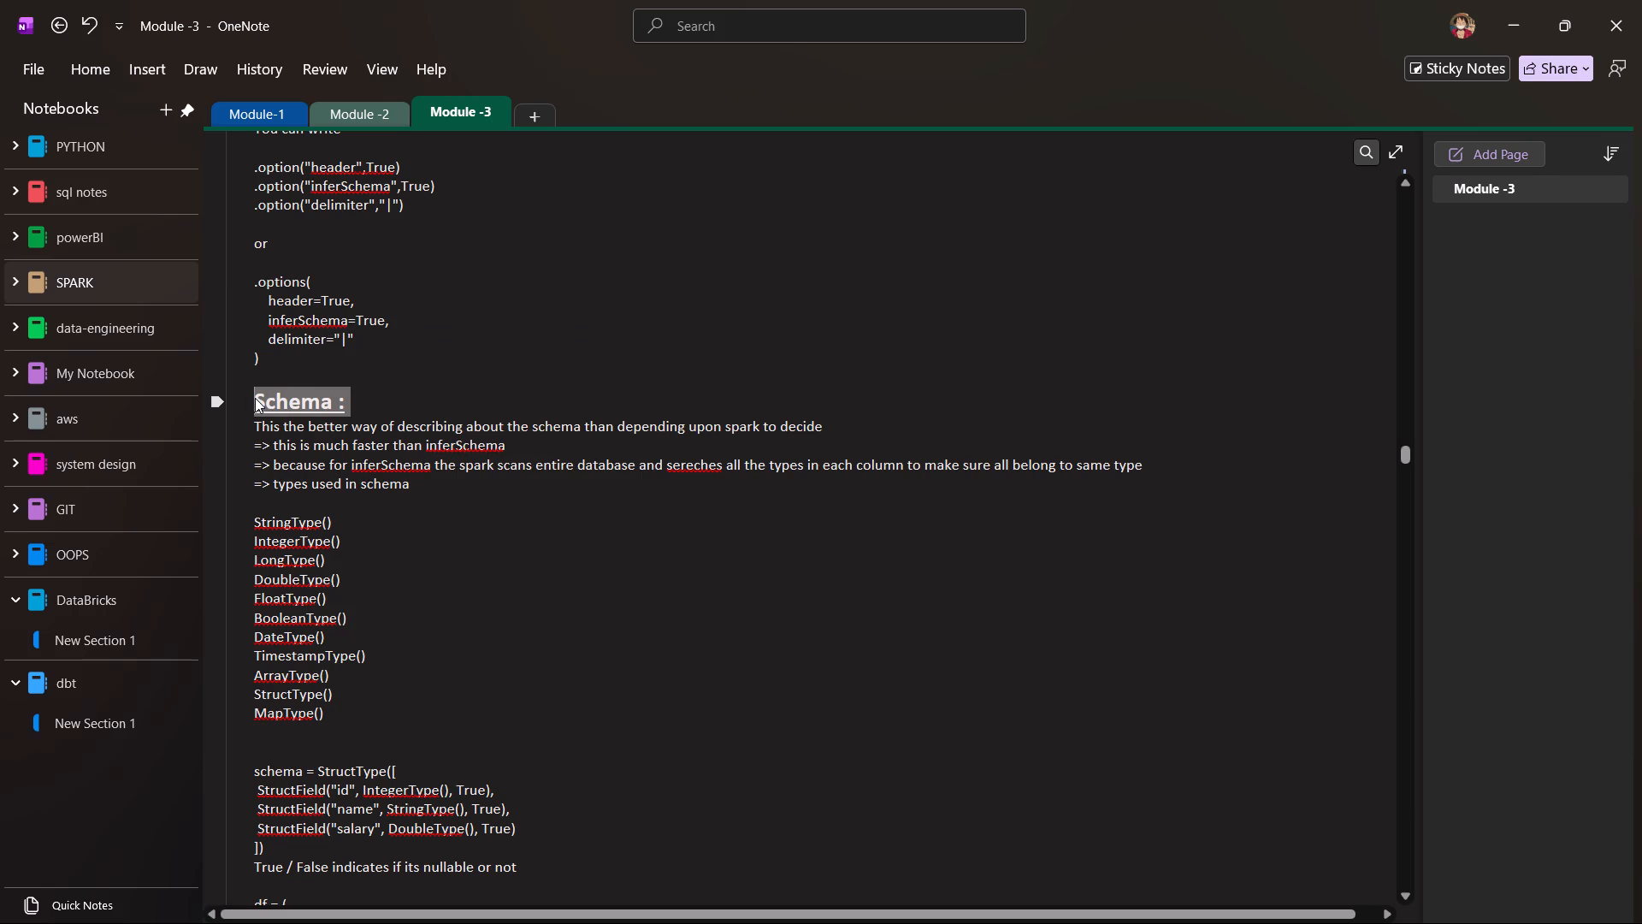
pyautogui.click(255, 398)
pyautogui.write('7.')
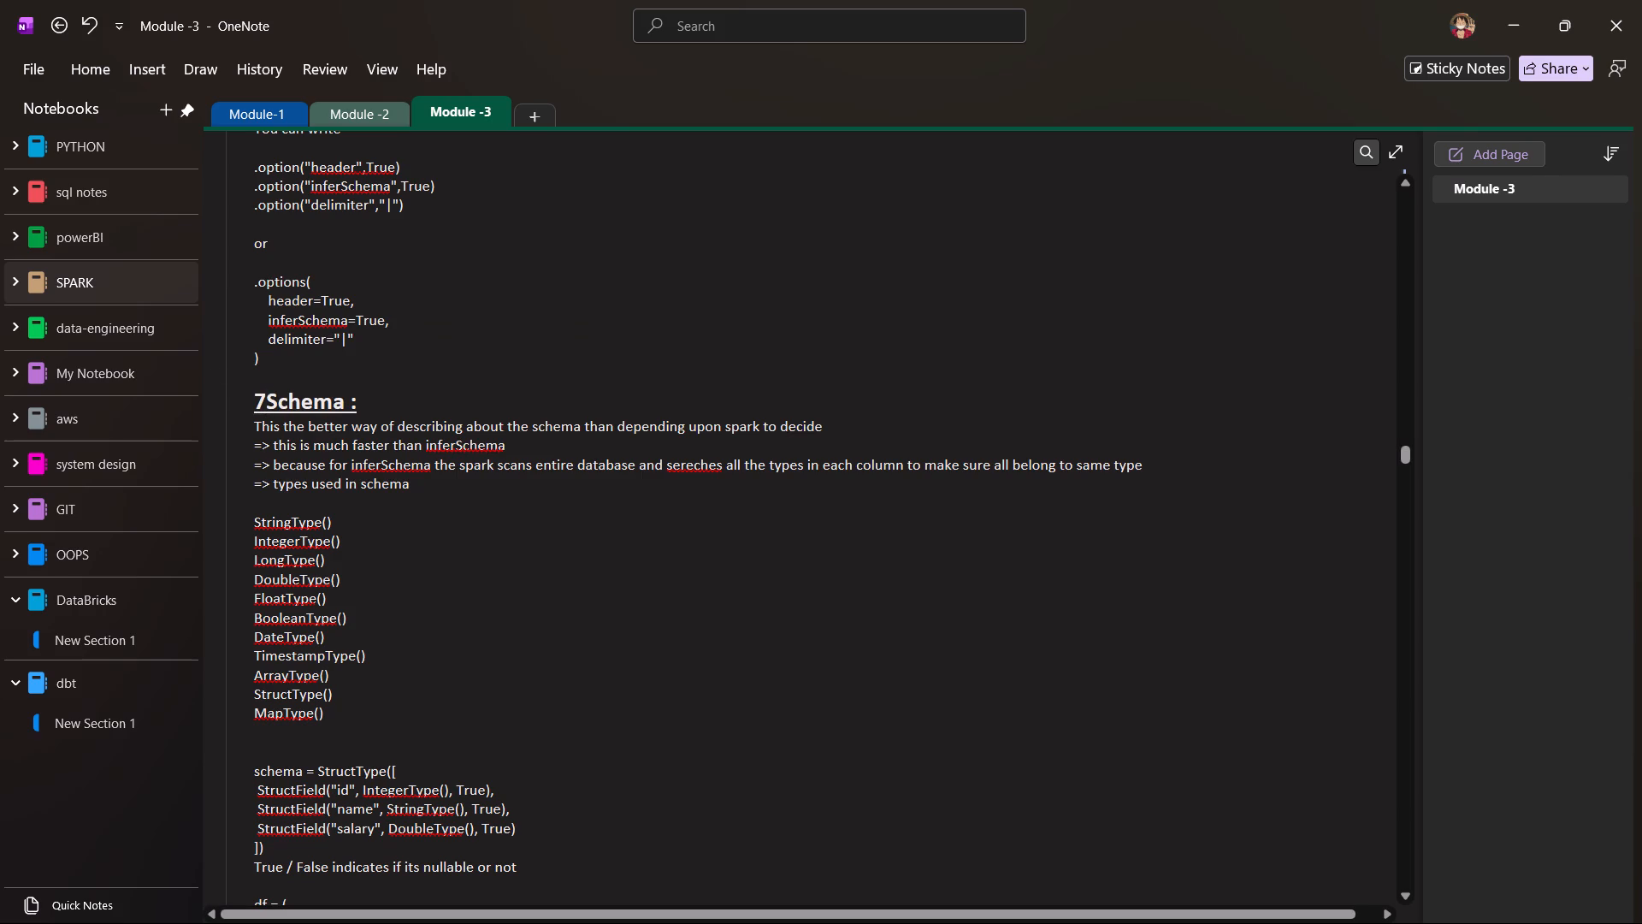
pyautogui.press('space')
# Set the font size of the underlined MODES : heading, below the schema code example, to 17.
pyautogui.scroll(-2, 255, 398)
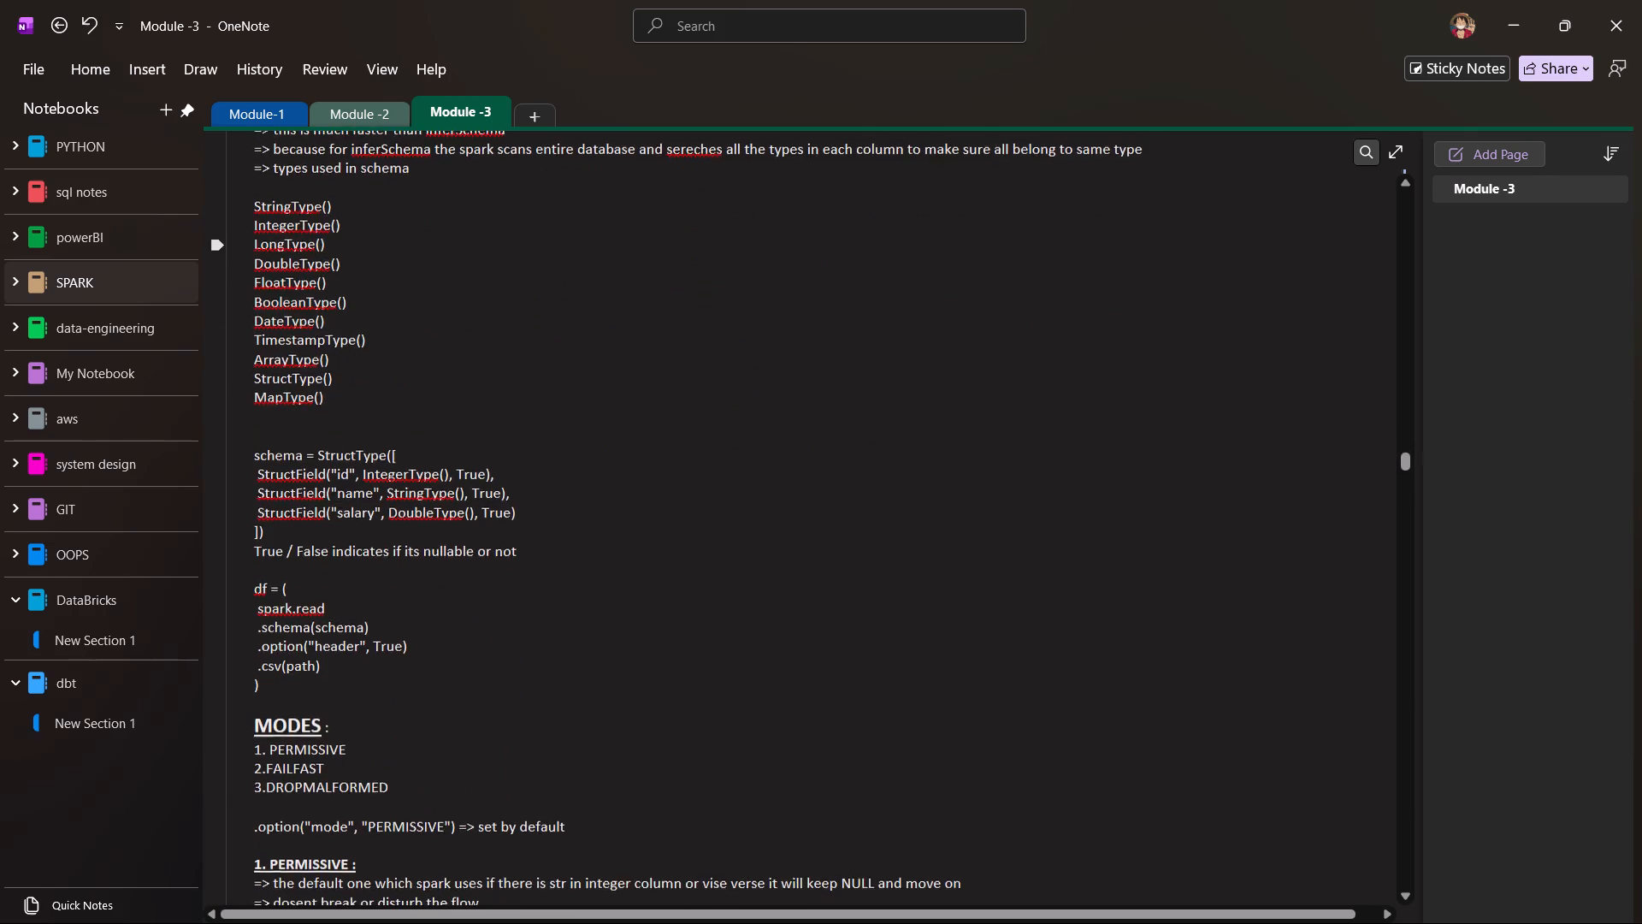
pyautogui.scroll(-2, 255, 398)
pyautogui.click(273, 518)
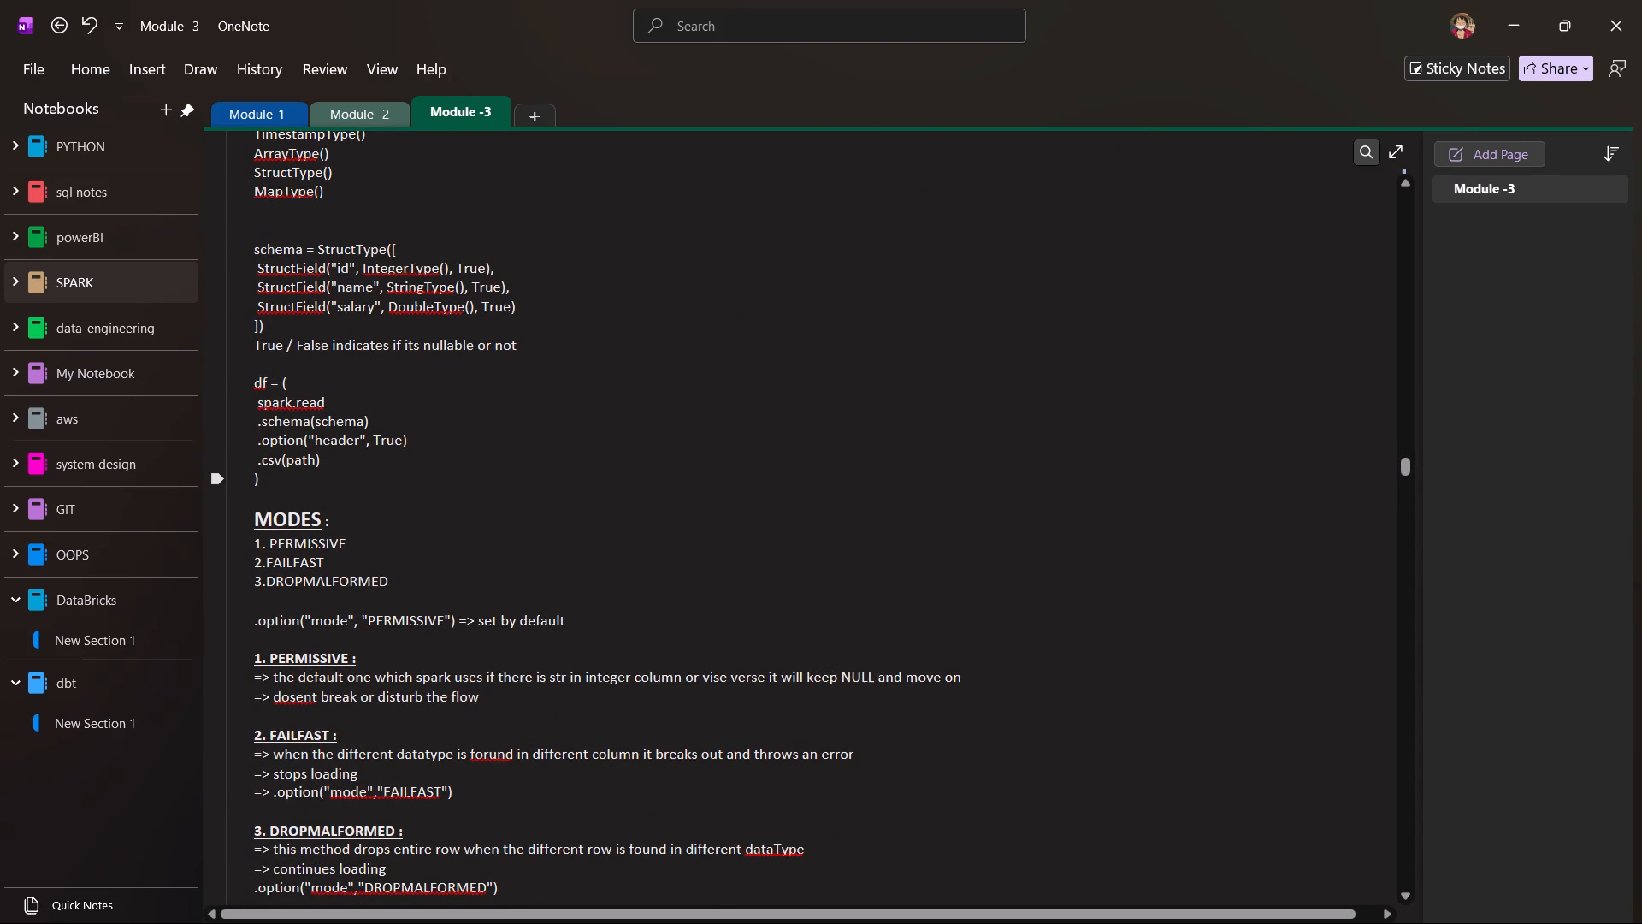
pyautogui.moveTo(254, 520); pyautogui.dragTo(328, 528)
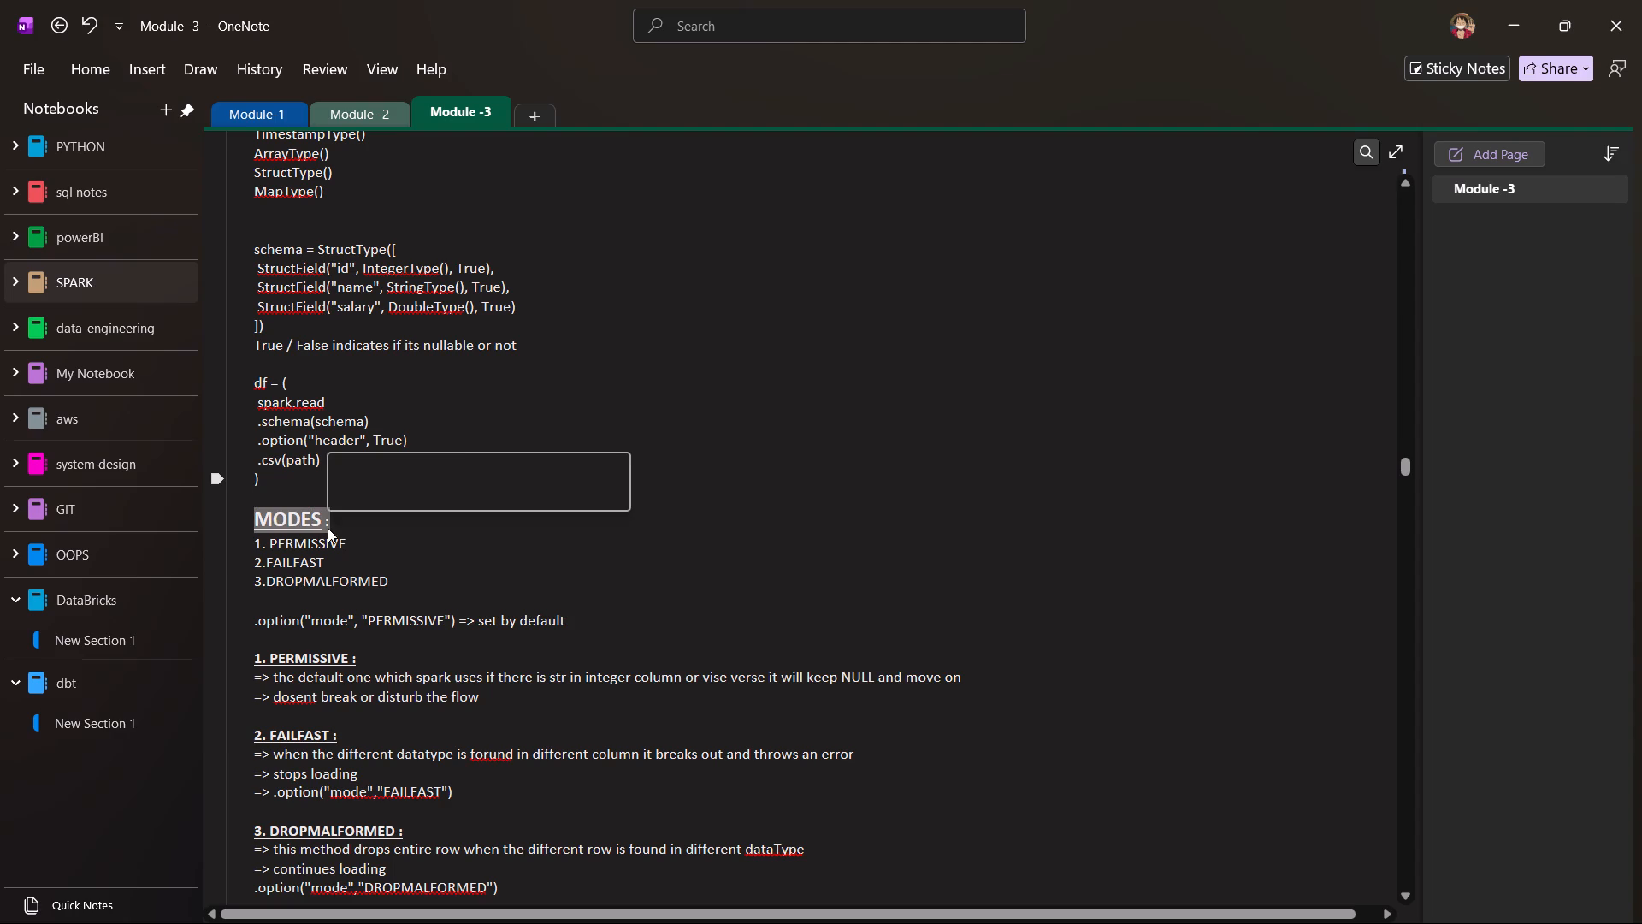
pyautogui.click(424, 466)
pyautogui.write('17')
pyautogui.press('Return')
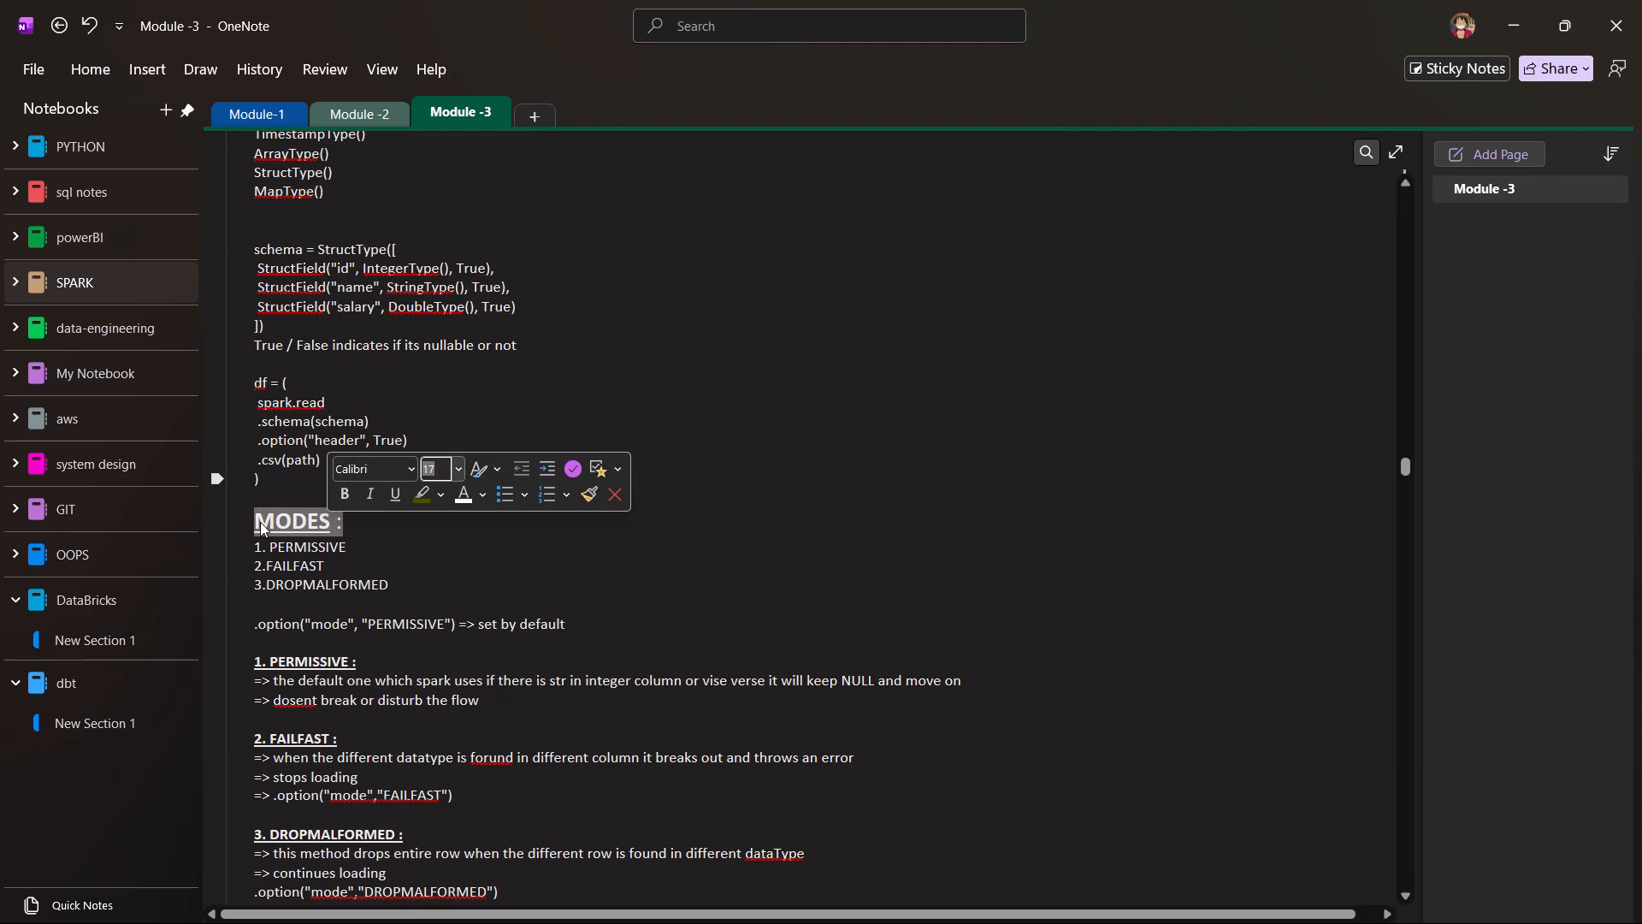
# Number the MODES heading by putting an underlined 8. directly in front of it.
pyautogui.click(254, 521)
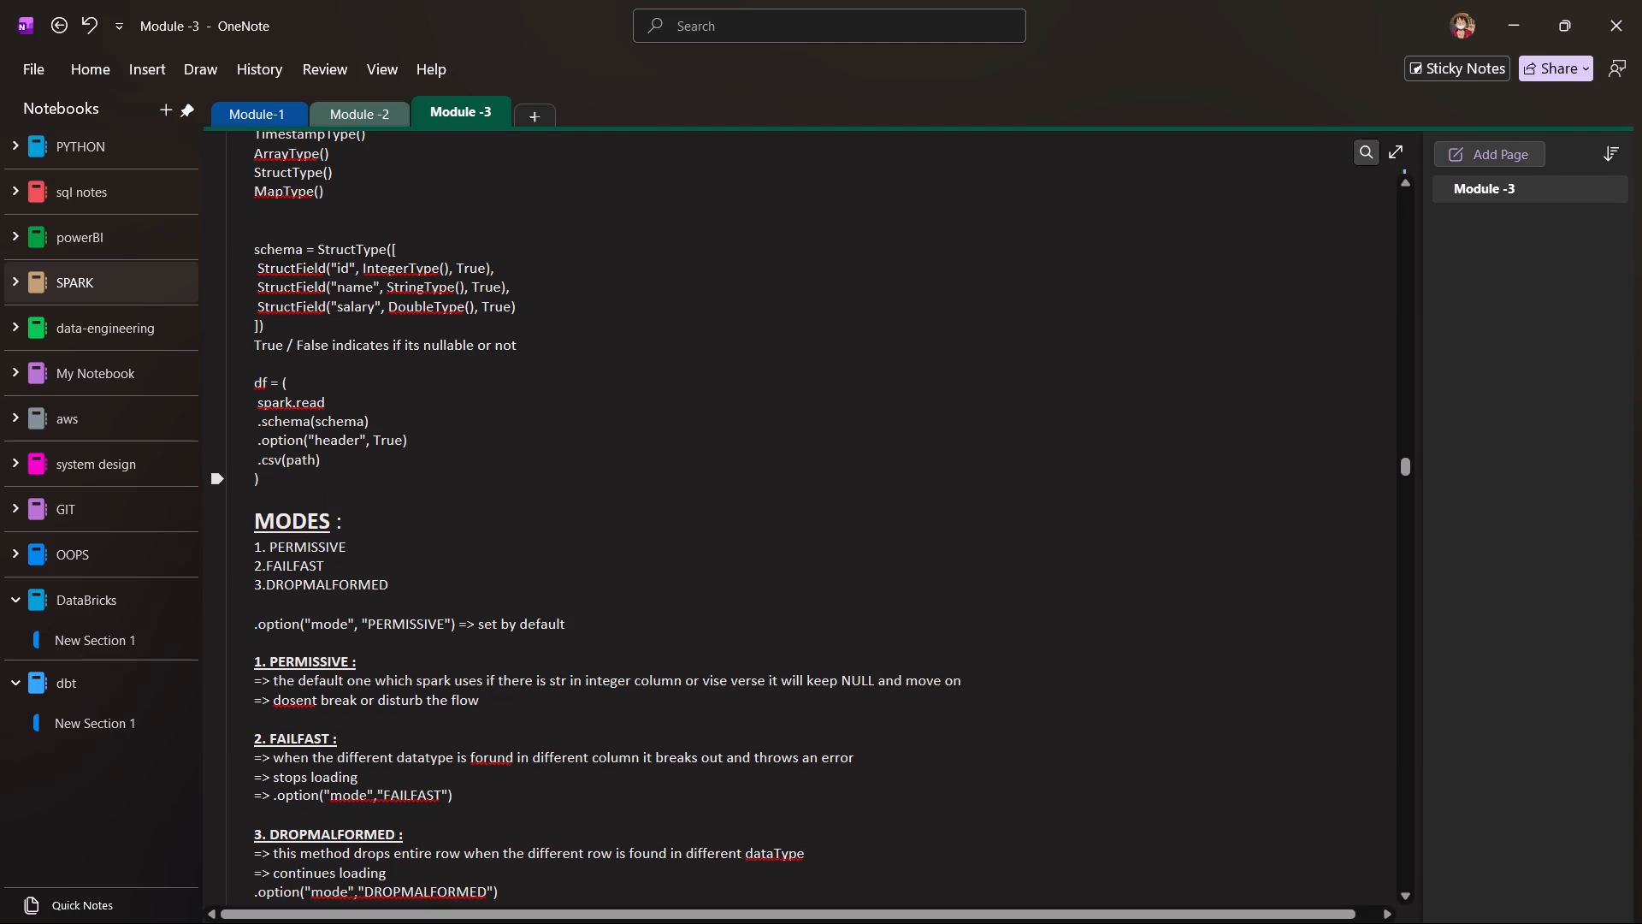
pyautogui.write('8.')
pyautogui.press('BackSpace')
pyautogui.press('BackSpace')
pyautogui.press('Right')
pyautogui.press('BackSpace')
pyautogui.press('8')
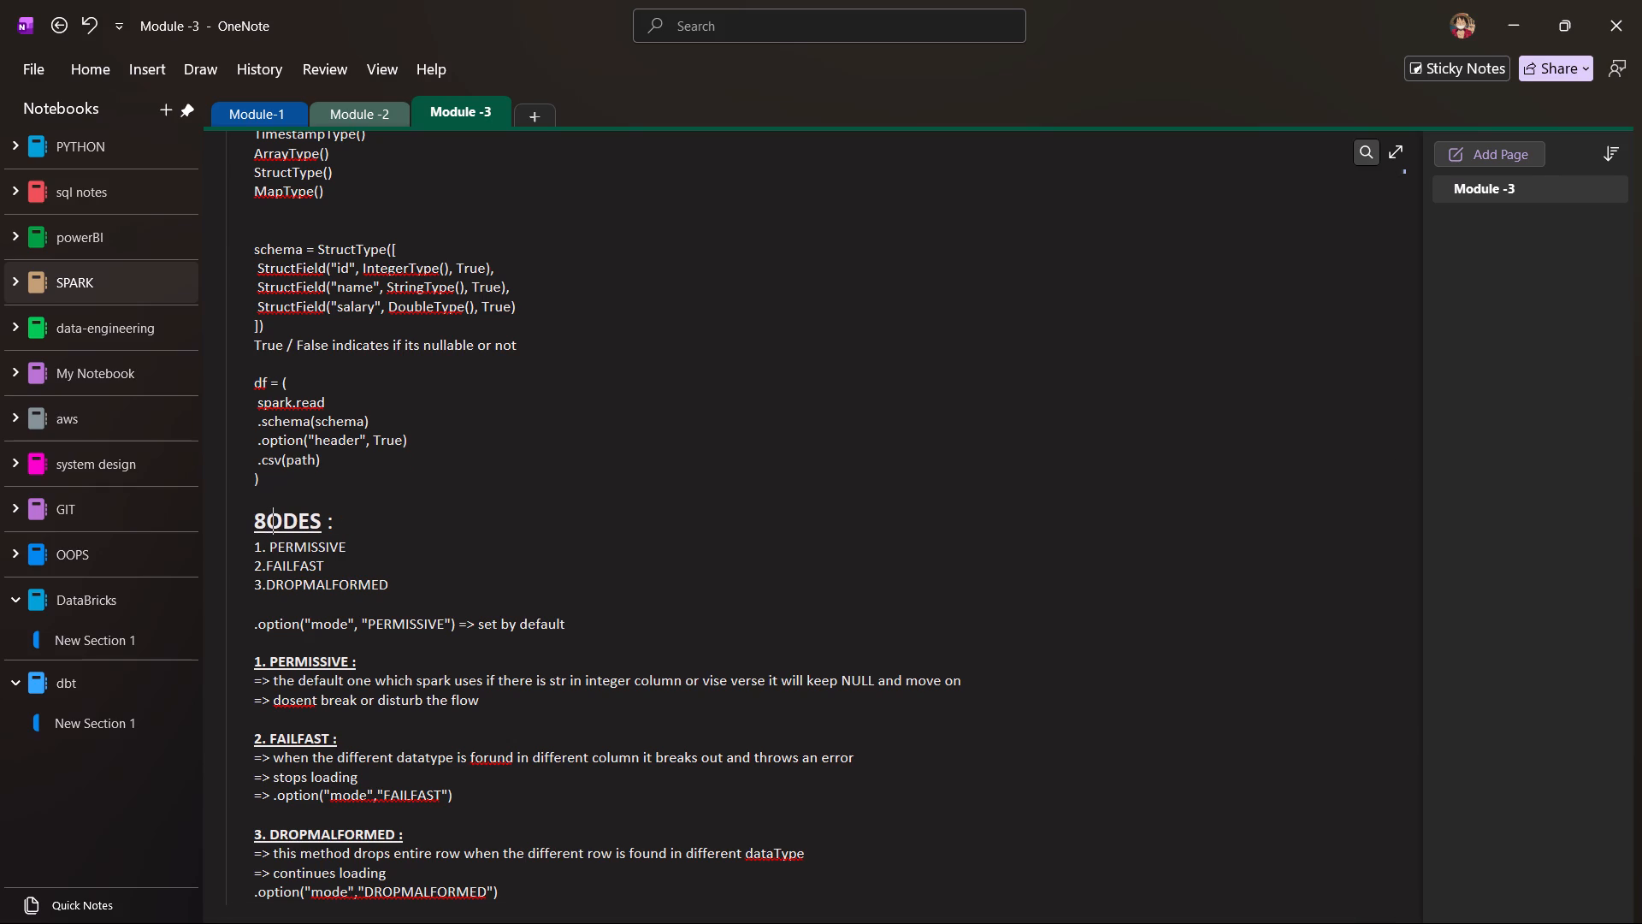
pyautogui.press('.')
pyautogui.hotkey('shift', 'm')
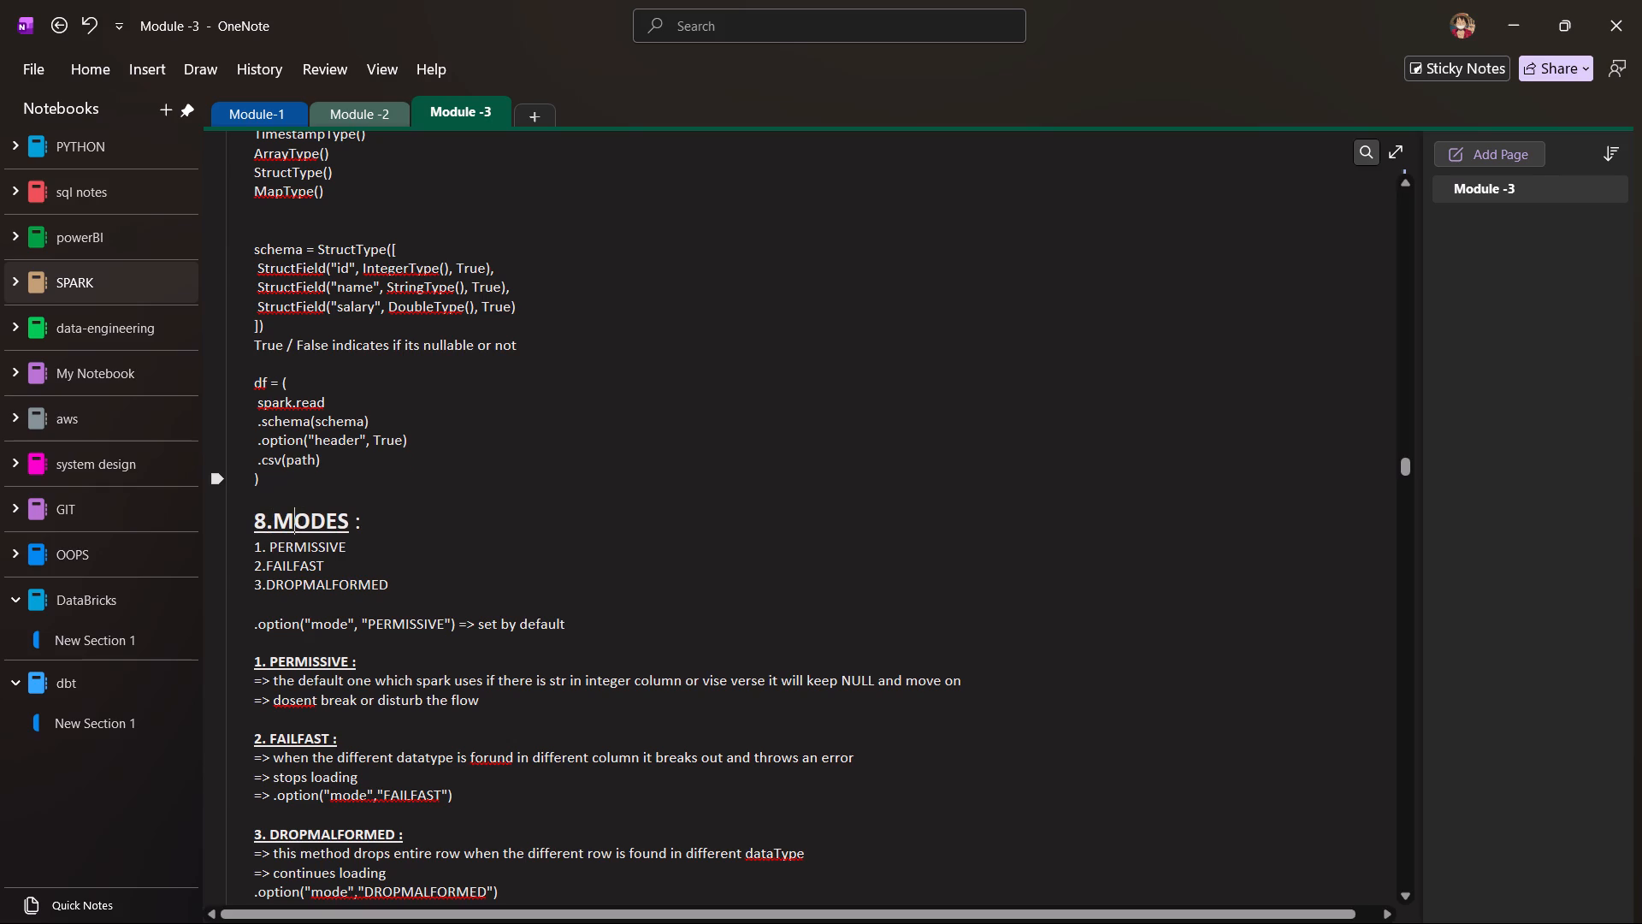
# Insert a blank line between the 8.MODES heading and its list of modes.
pyautogui.click(396, 525)
pyautogui.press('Return')
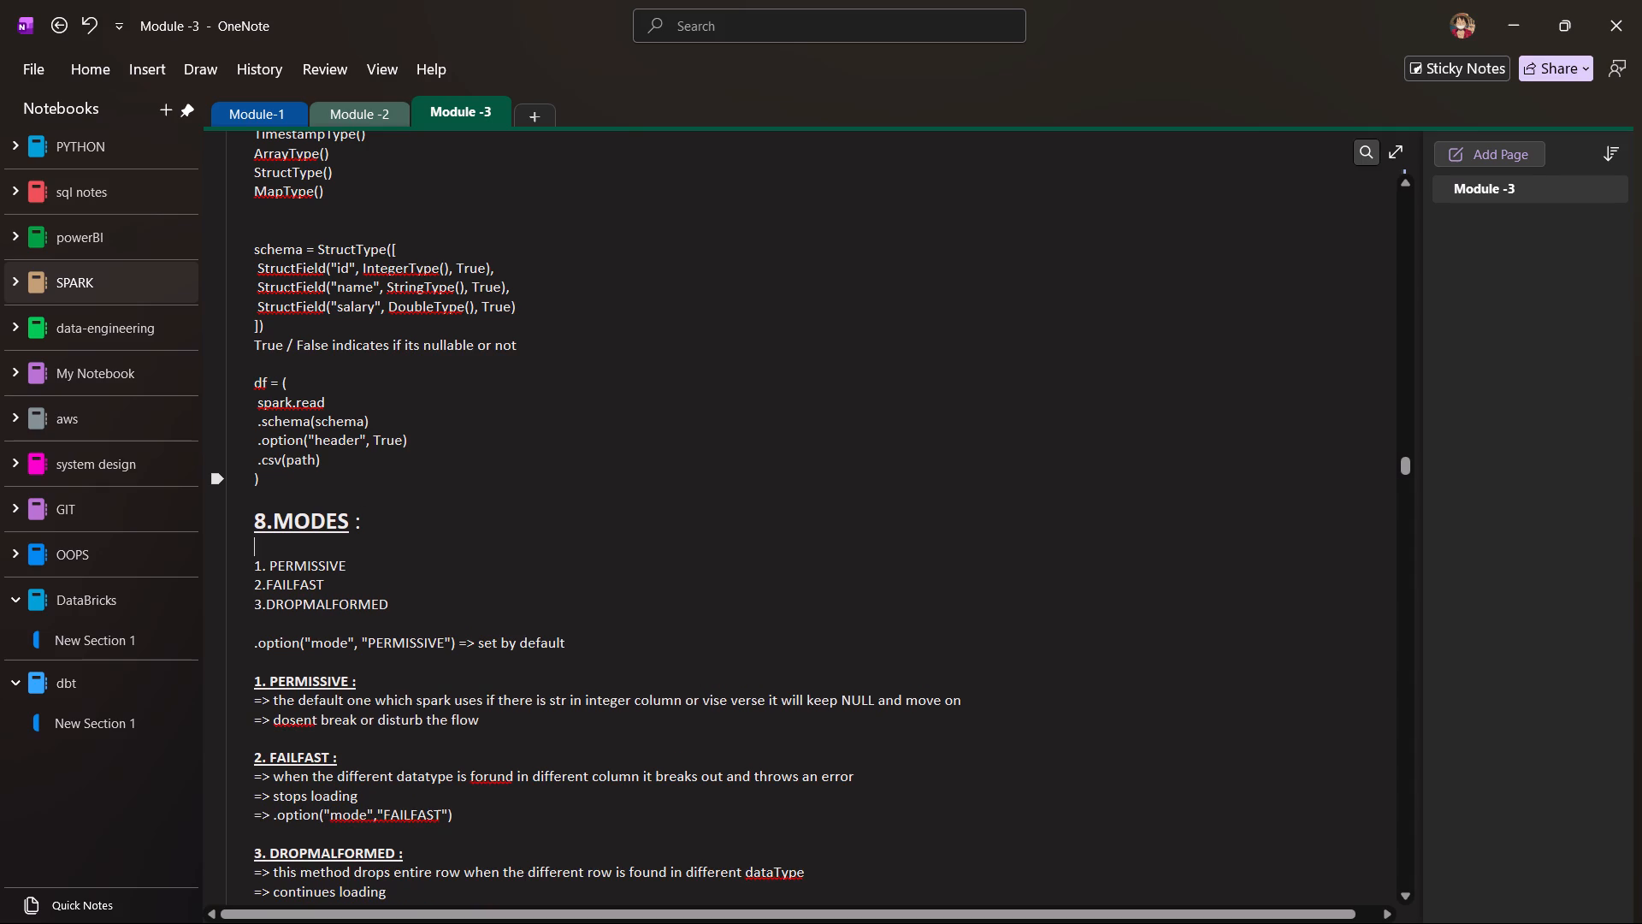
# Renumber the pivot() heading below the DROPMALFORMED notes to 9 and check its font size.
pyautogui.scroll(-2, 396, 525)
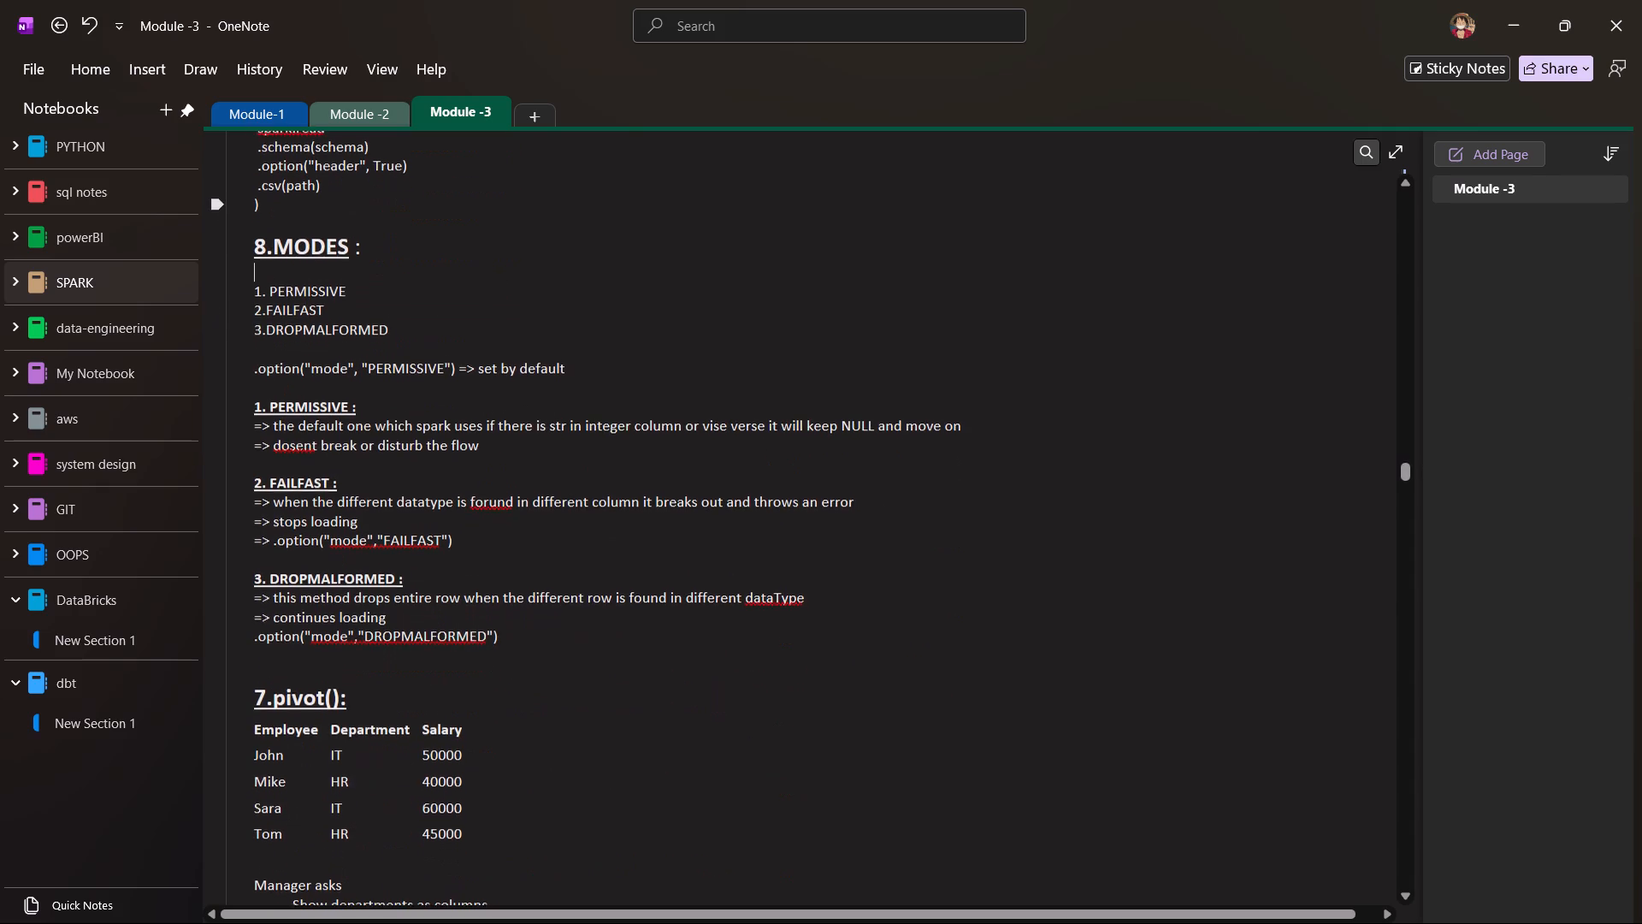
pyautogui.scroll(-1, 396, 525)
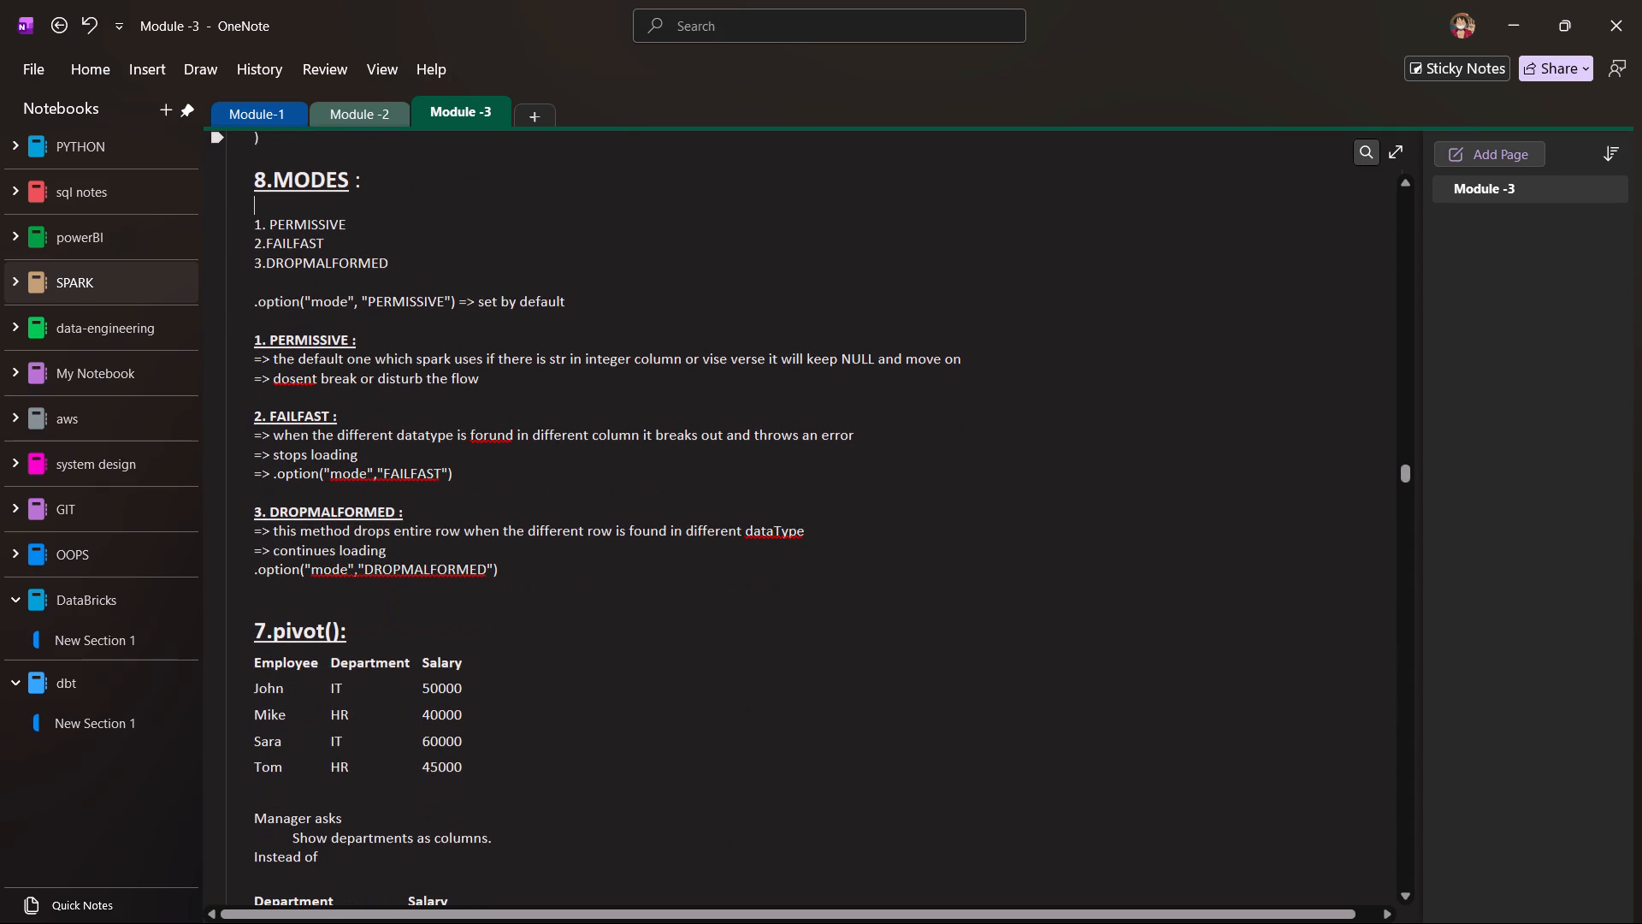
pyautogui.scroll(-1, 396, 525)
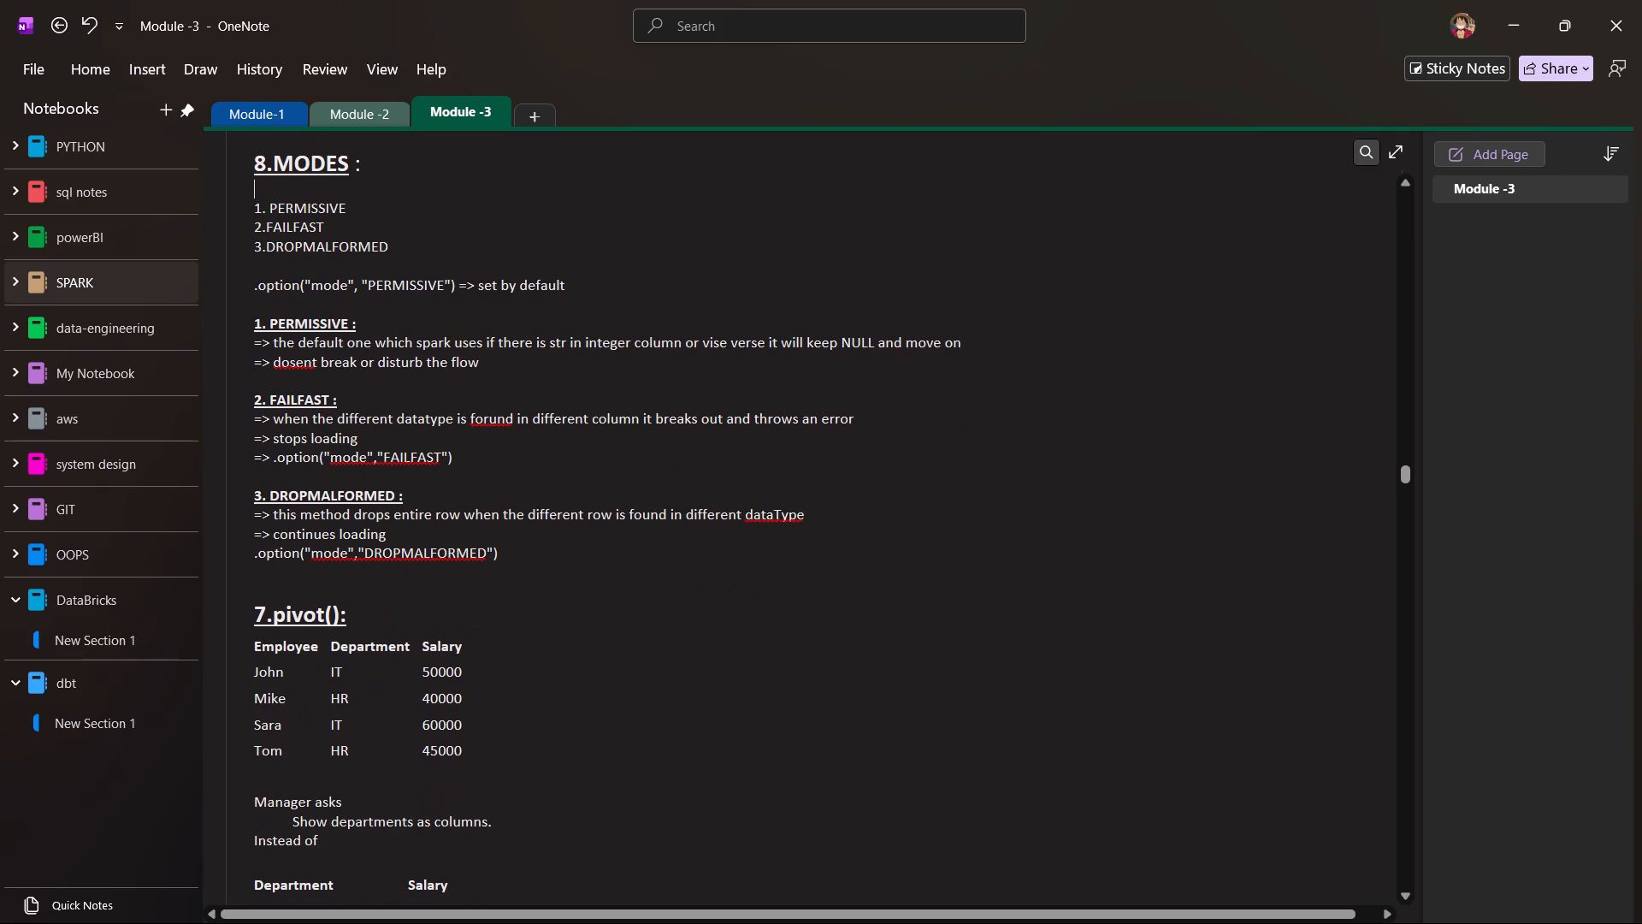
pyautogui.scroll(-1, 396, 525)
pyautogui.scroll(1, 396, 525)
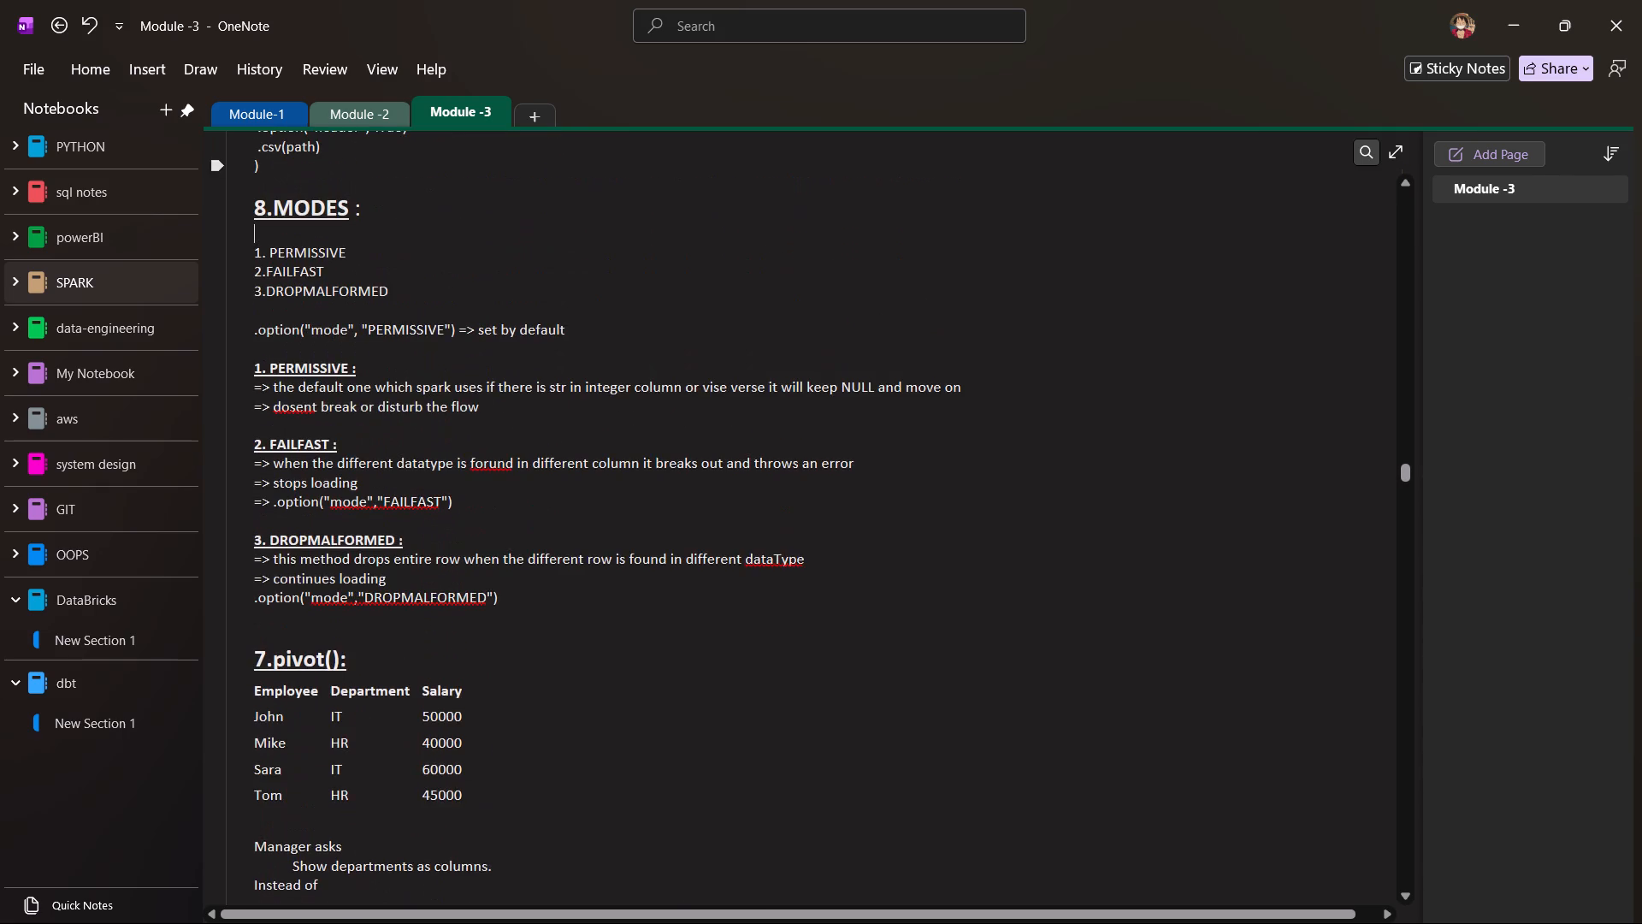
pyautogui.click(262, 595)
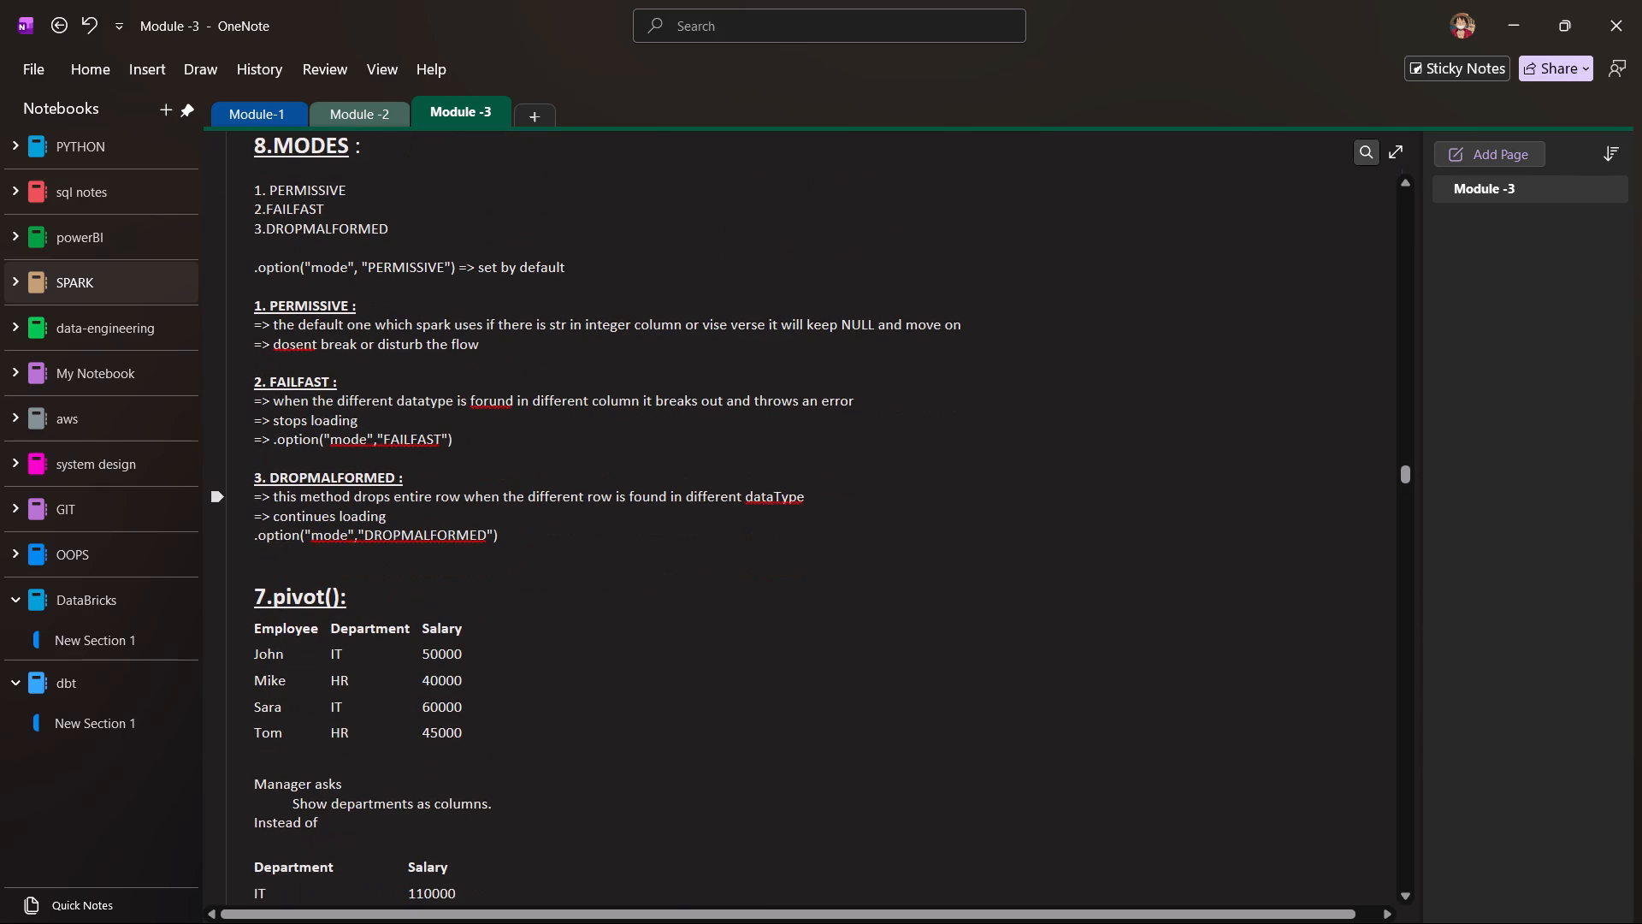
pyautogui.press('BackSpace')
pyautogui.press('9')
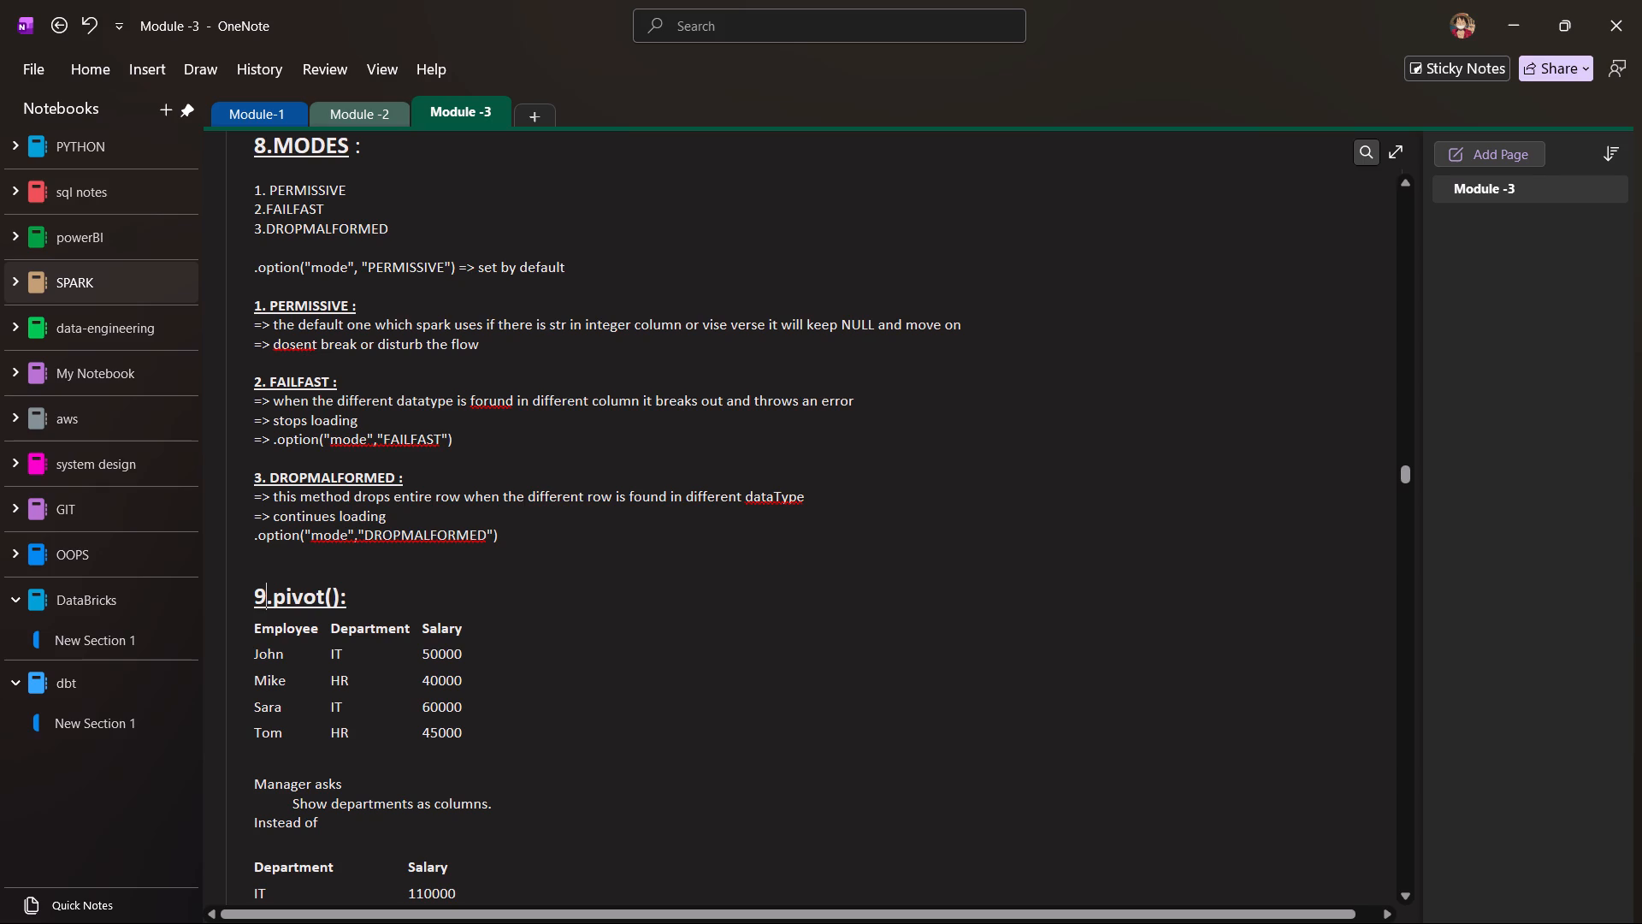
pyautogui.moveTo(354, 599); pyautogui.dragTo(241, 599)
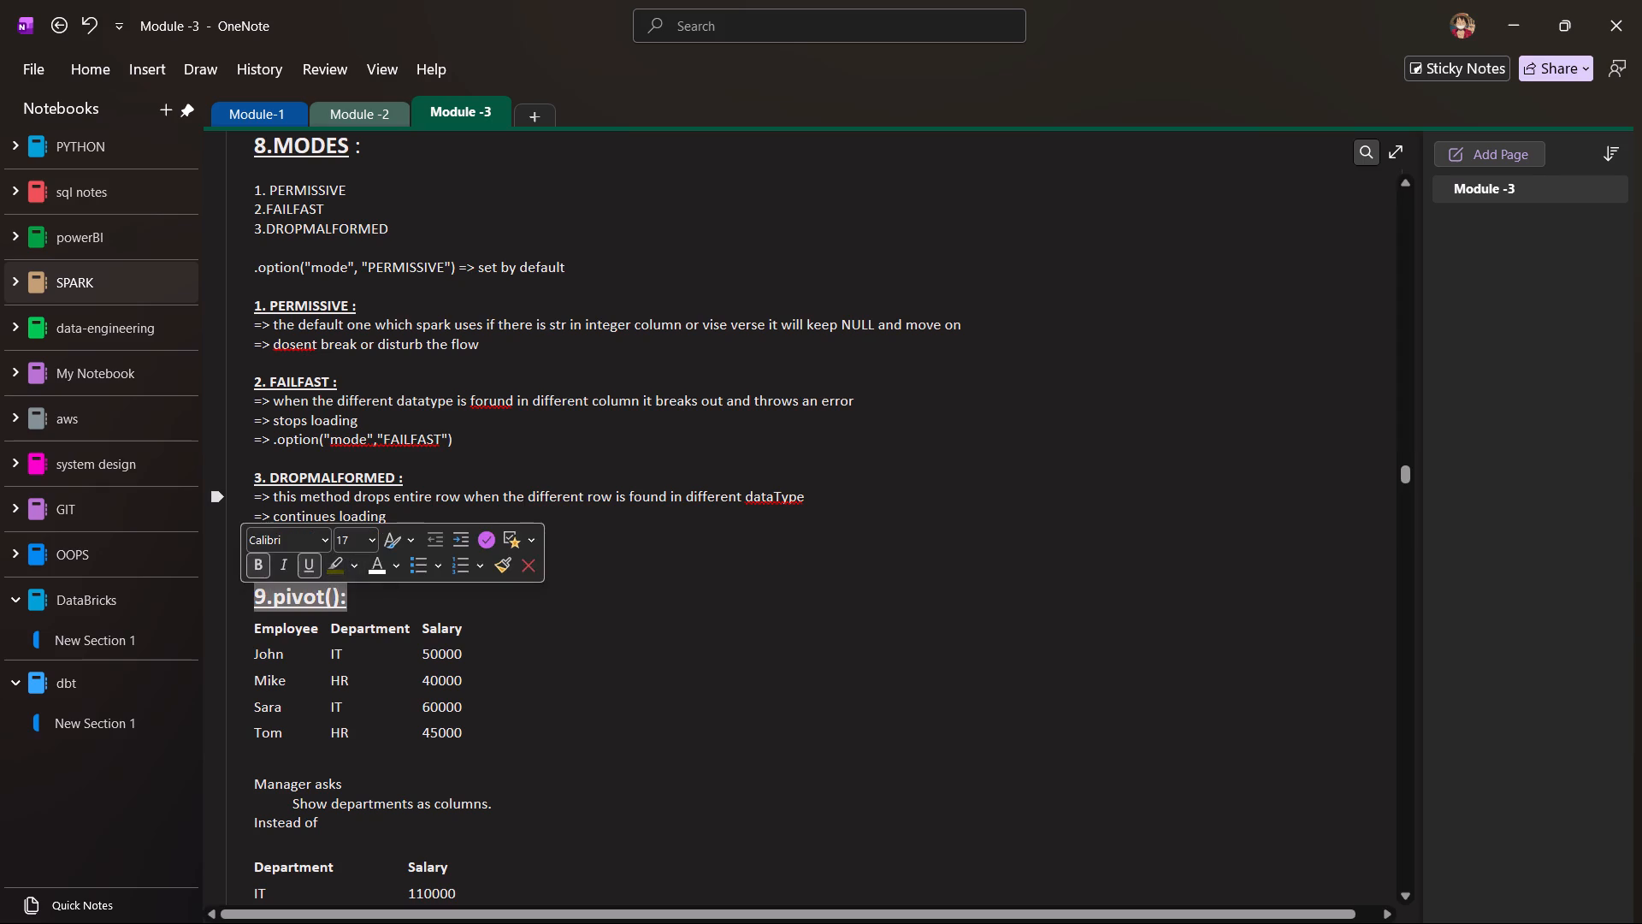
pyautogui.click(453, 615)
# Review the numbering and style of the headings from Schema through MODES, pivot() and Unpivot() to writing files().
pyautogui.scroll(3, 453, 615)
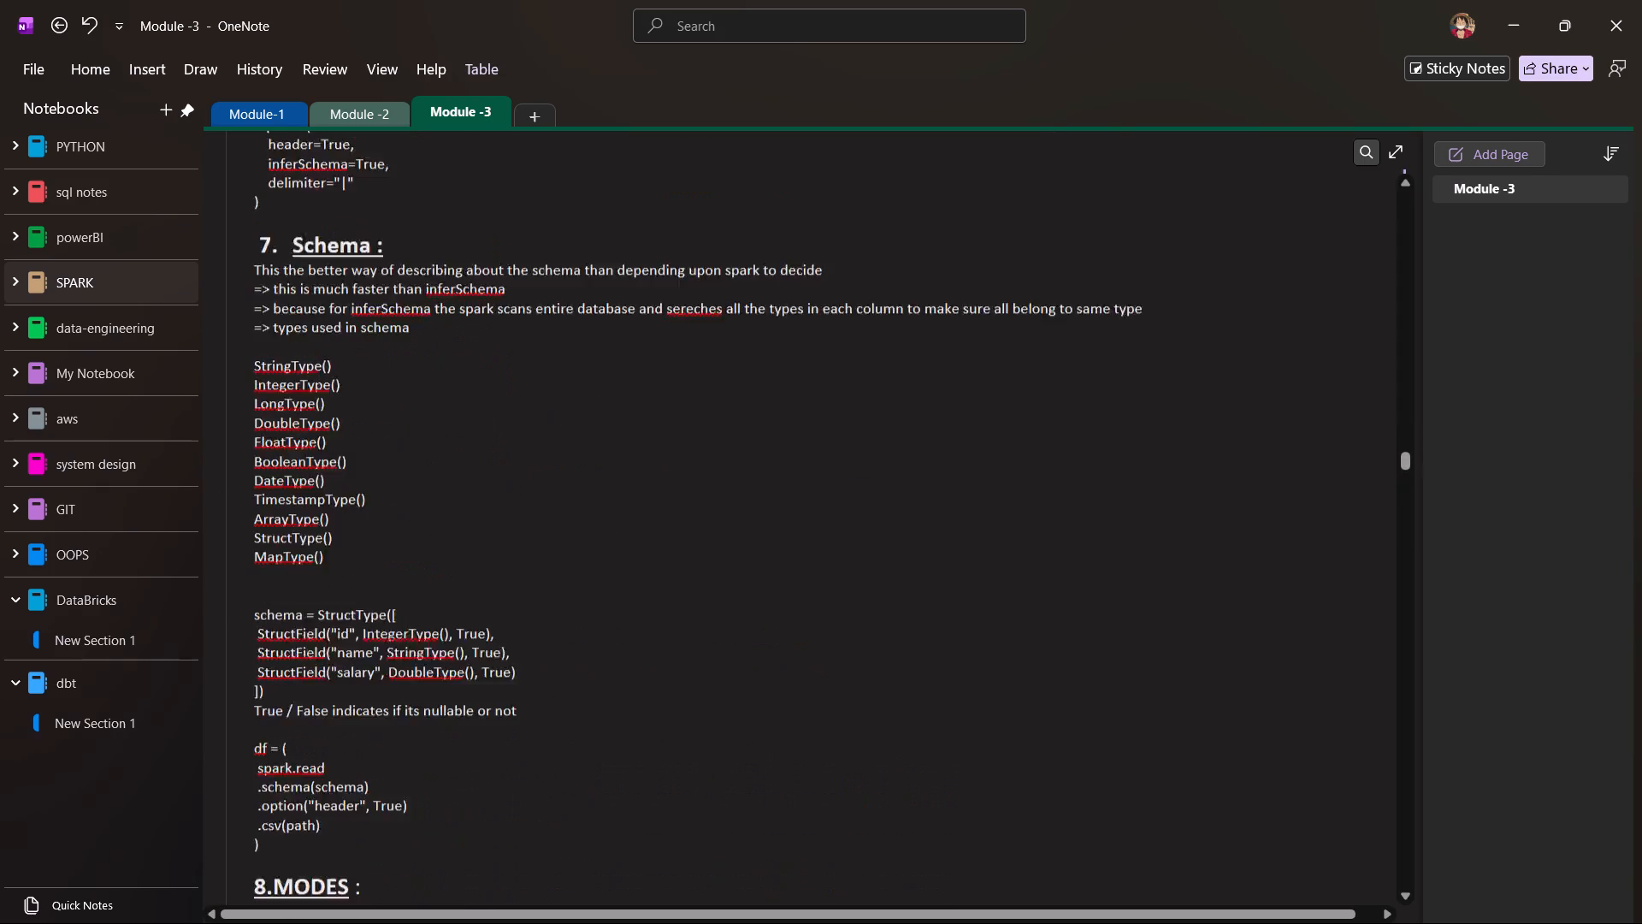
pyautogui.scroll(3, 453, 615)
pyautogui.scroll(-2, 453, 615)
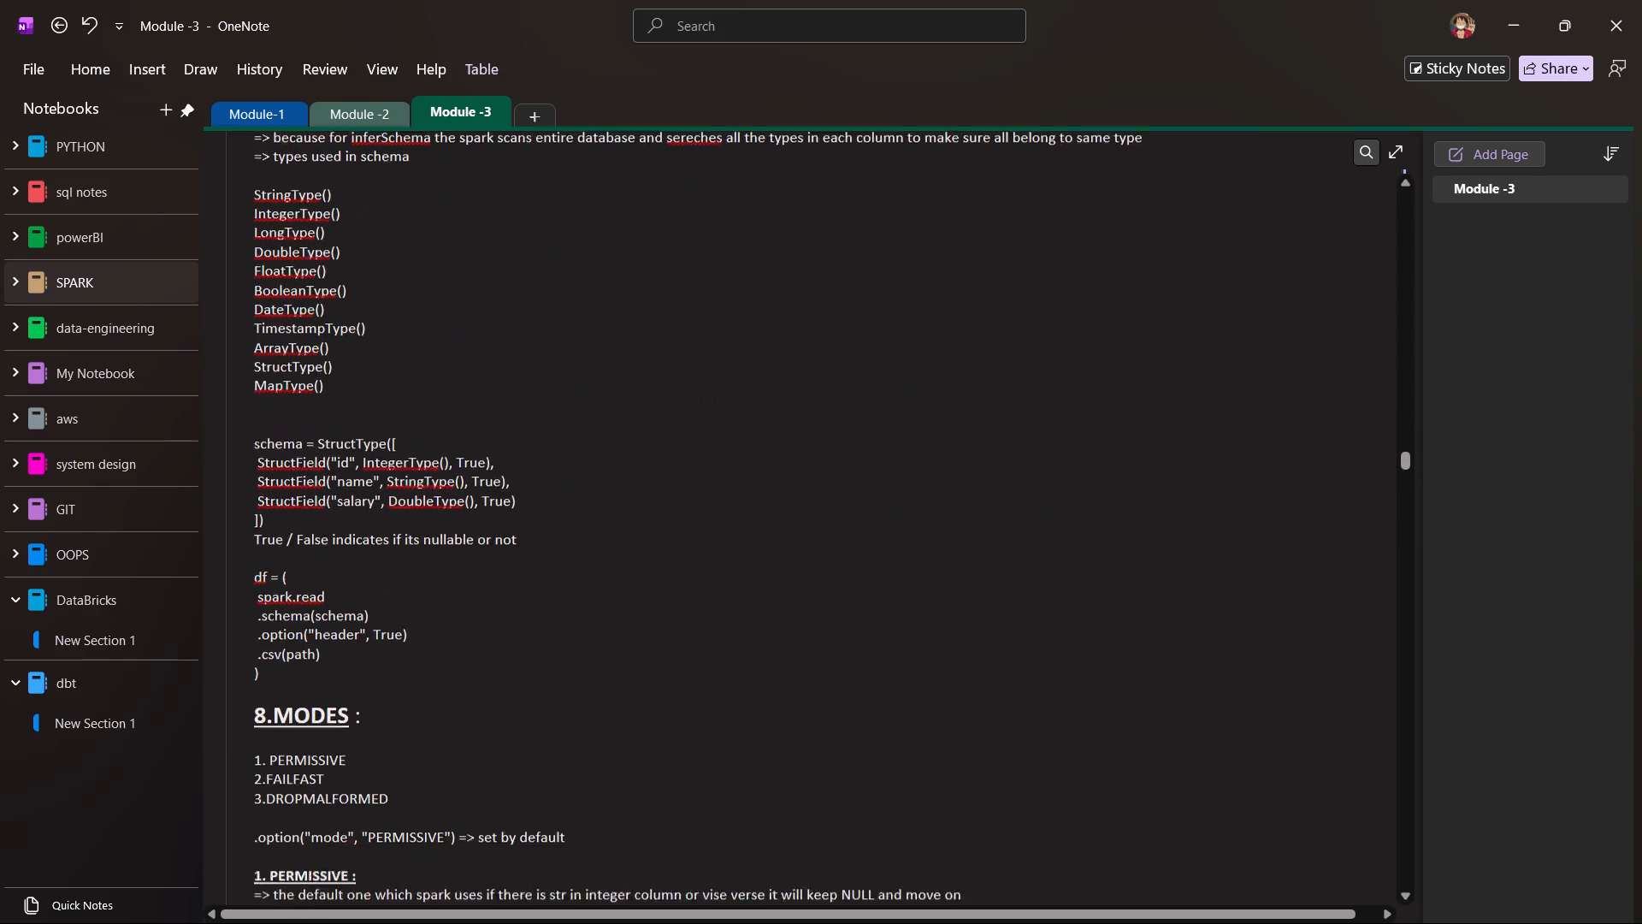
pyautogui.scroll(-6, 453, 615)
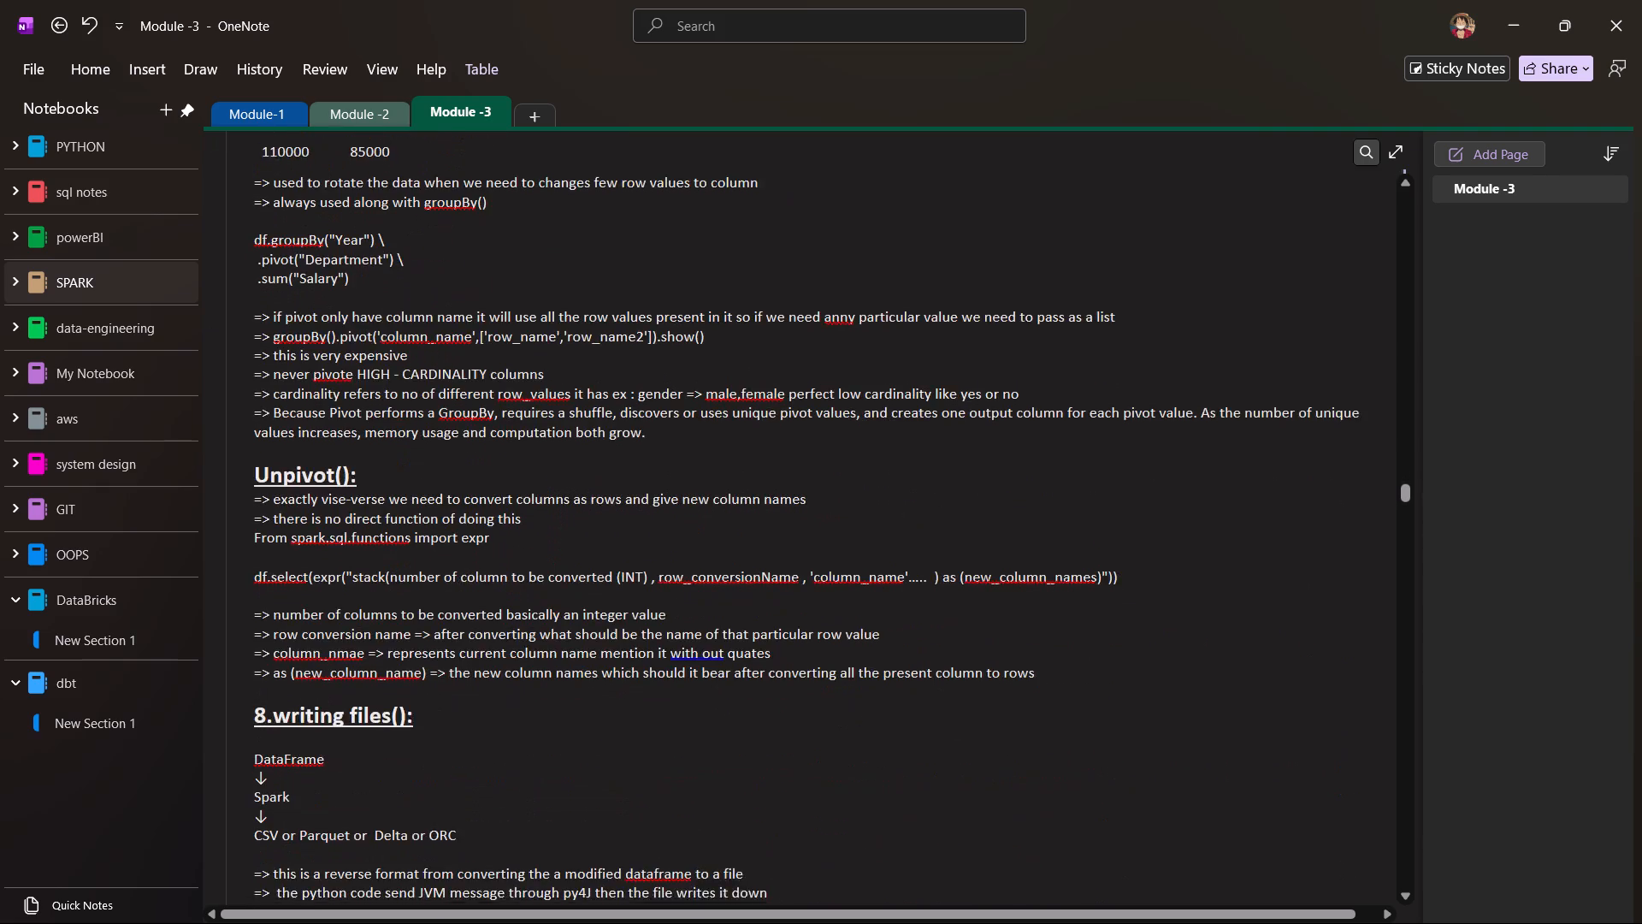
pyautogui.scroll(-3, 453, 615)
pyautogui.scroll(2, 386, 579)
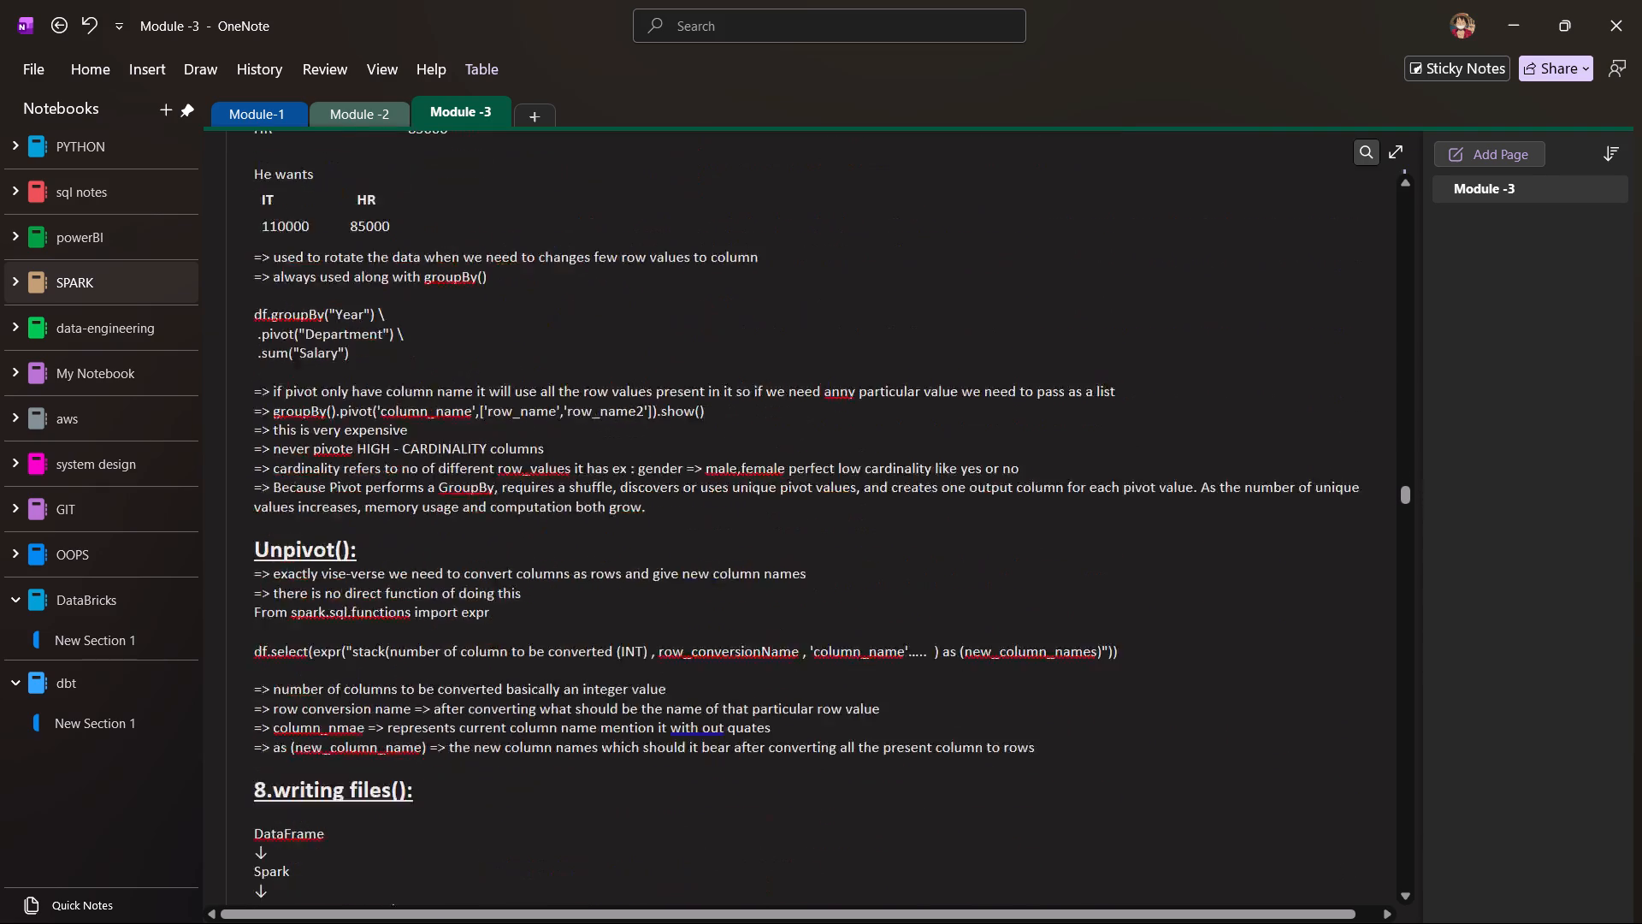
pyautogui.scroll(2, 386, 579)
pyautogui.scroll(-1, 386, 579)
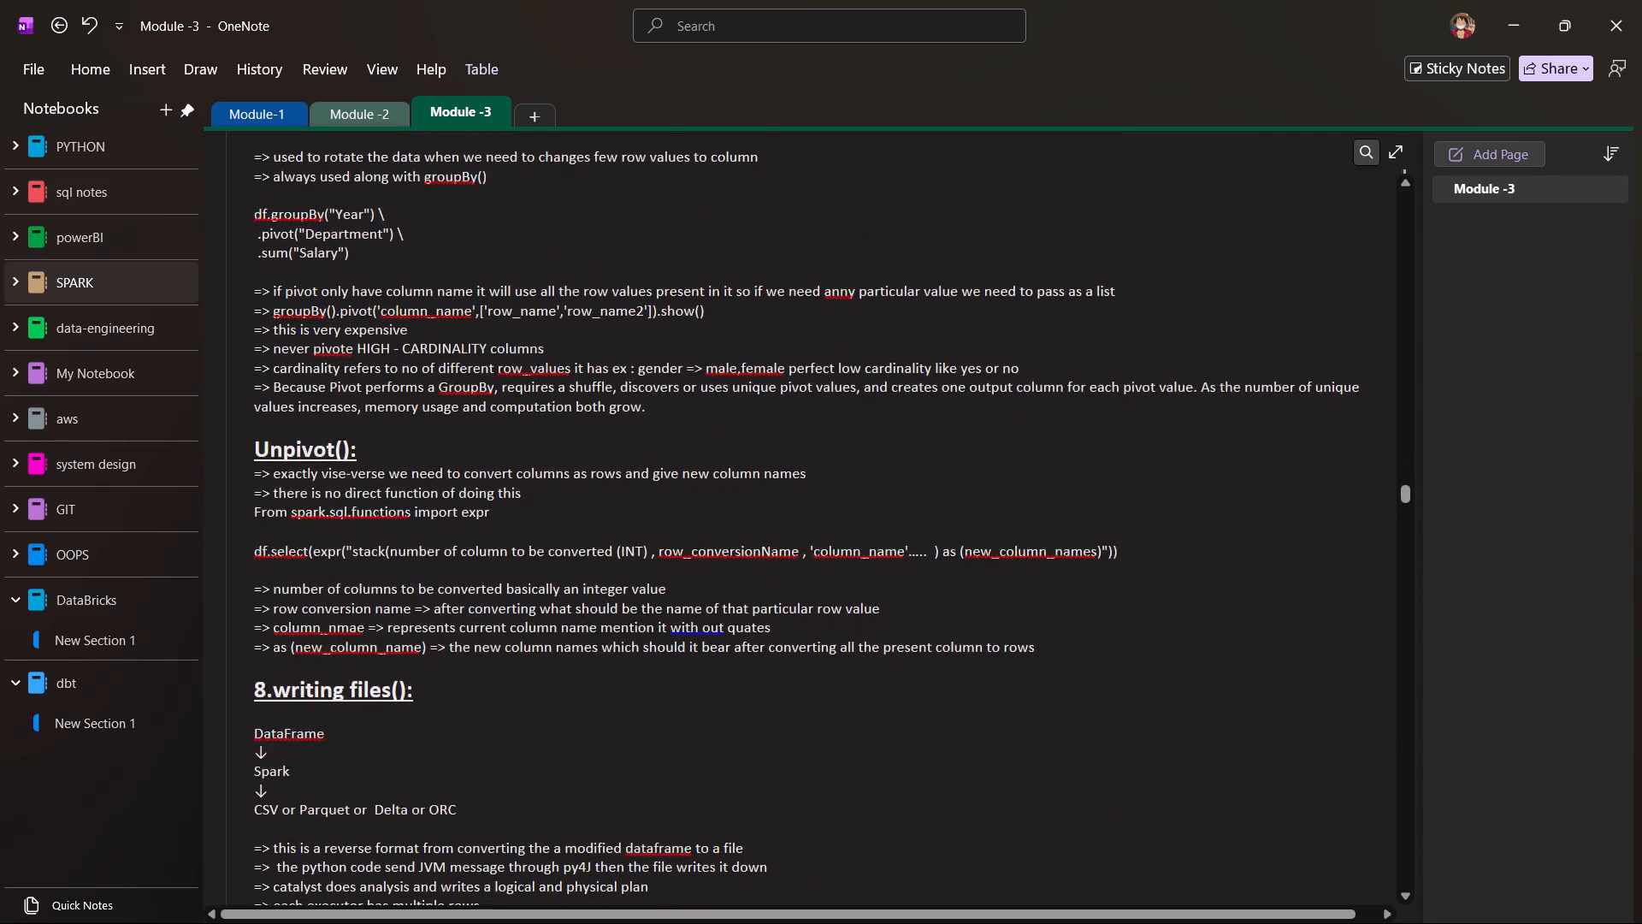
pyautogui.scroll(-1, 386, 579)
pyautogui.scroll(6, 386, 579)
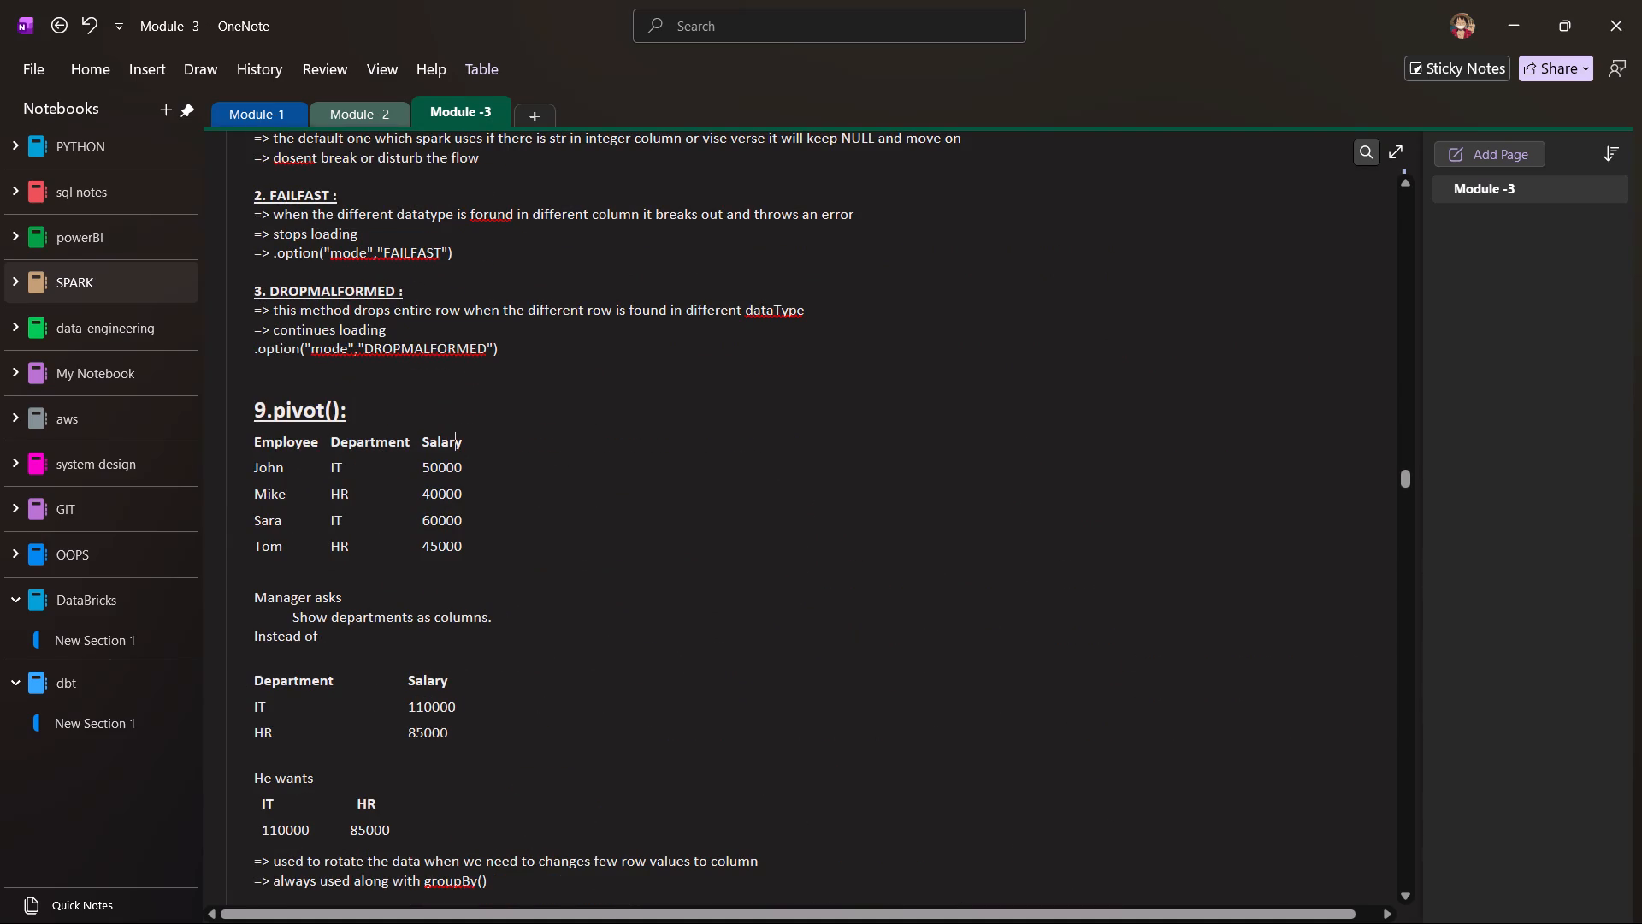
pyautogui.scroll(1, 386, 579)
pyautogui.hscroll(1, 386, 579)
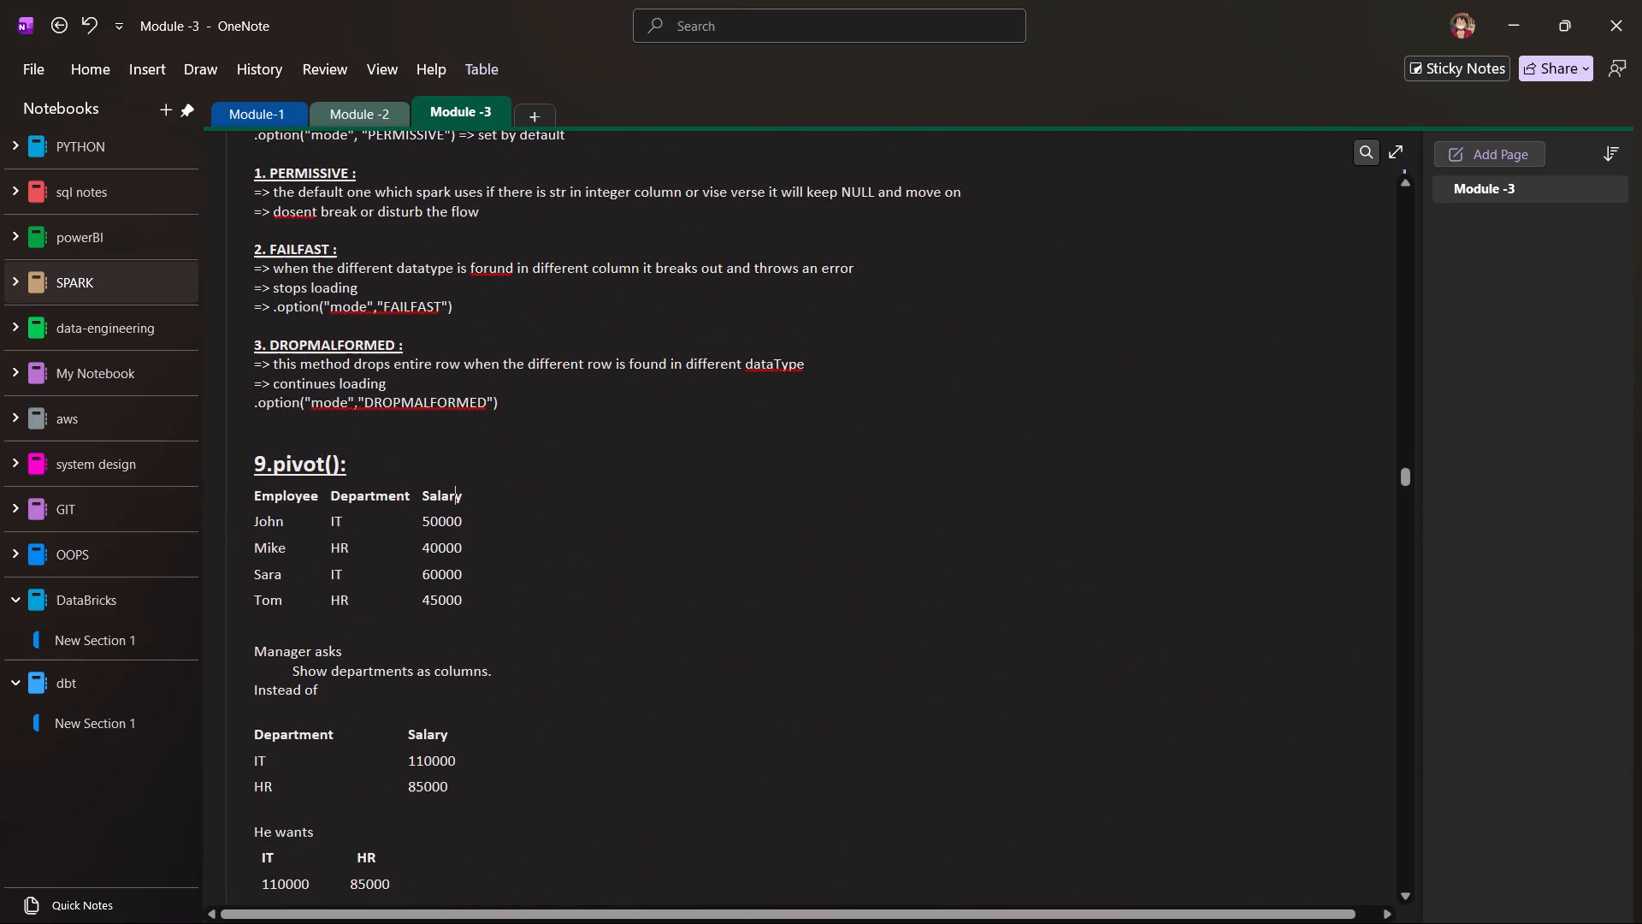
pyautogui.scroll(-1, 386, 579)
# Insert a space after the 9. in the pivot() heading and check the heading's formatting.
pyautogui.click(272, 327)
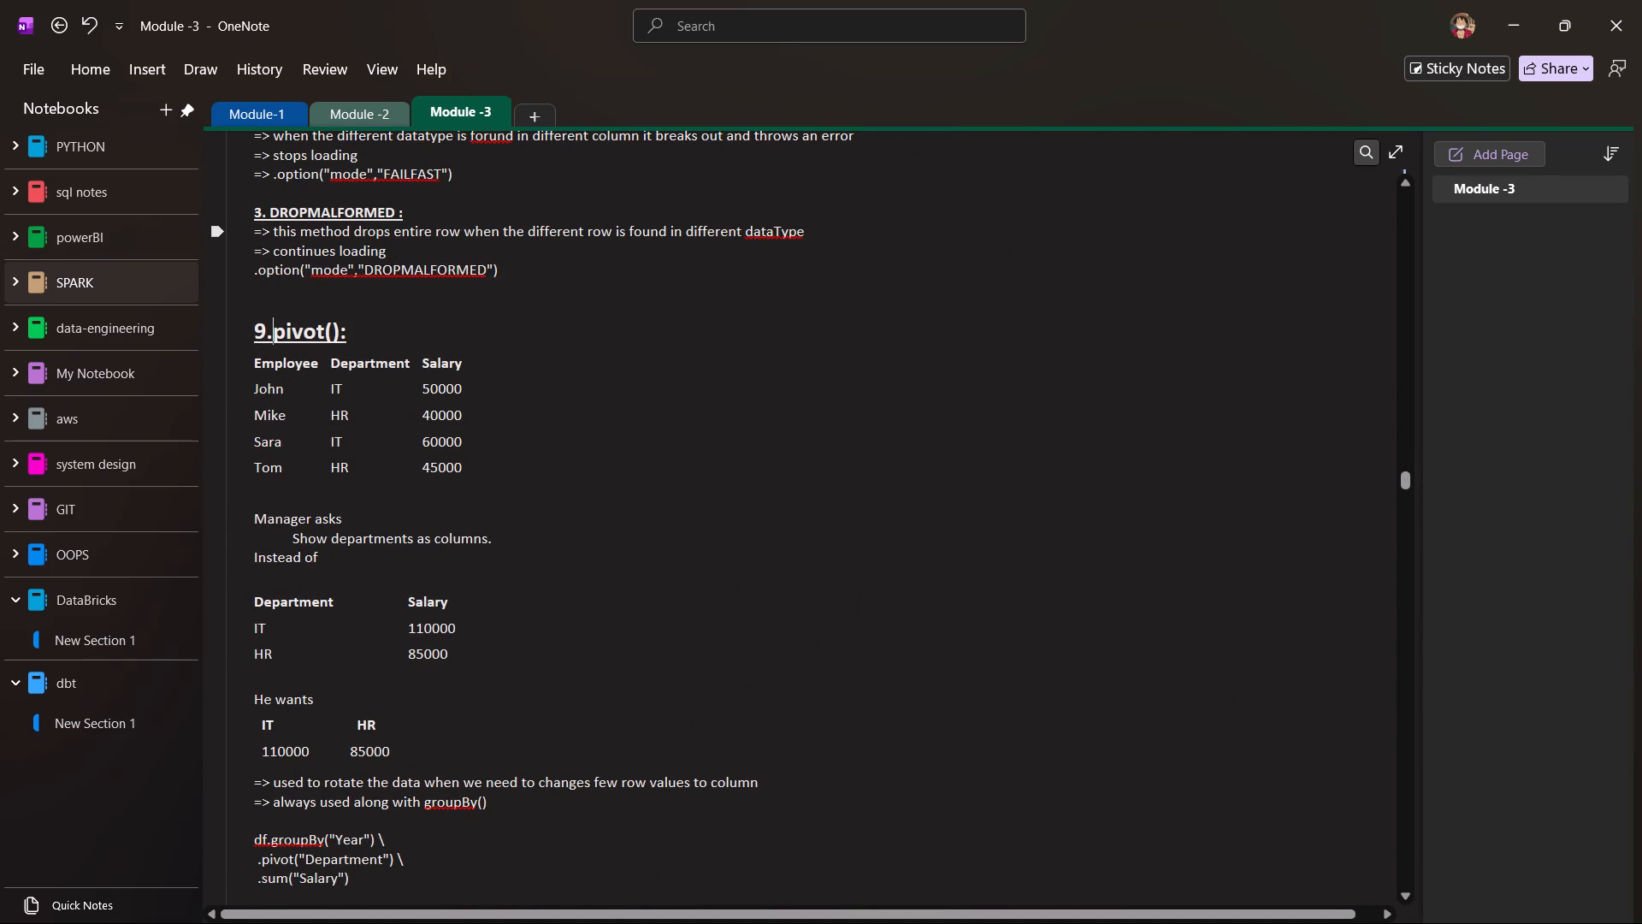
pyautogui.press('space')
pyautogui.moveTo(364, 328); pyautogui.dragTo(257, 329)
pyautogui.click(381, 354)
# Renumber the writing files() heading to 10, with a space after the number, and check the heading's formatting.
pyautogui.scroll(-3, 381, 354)
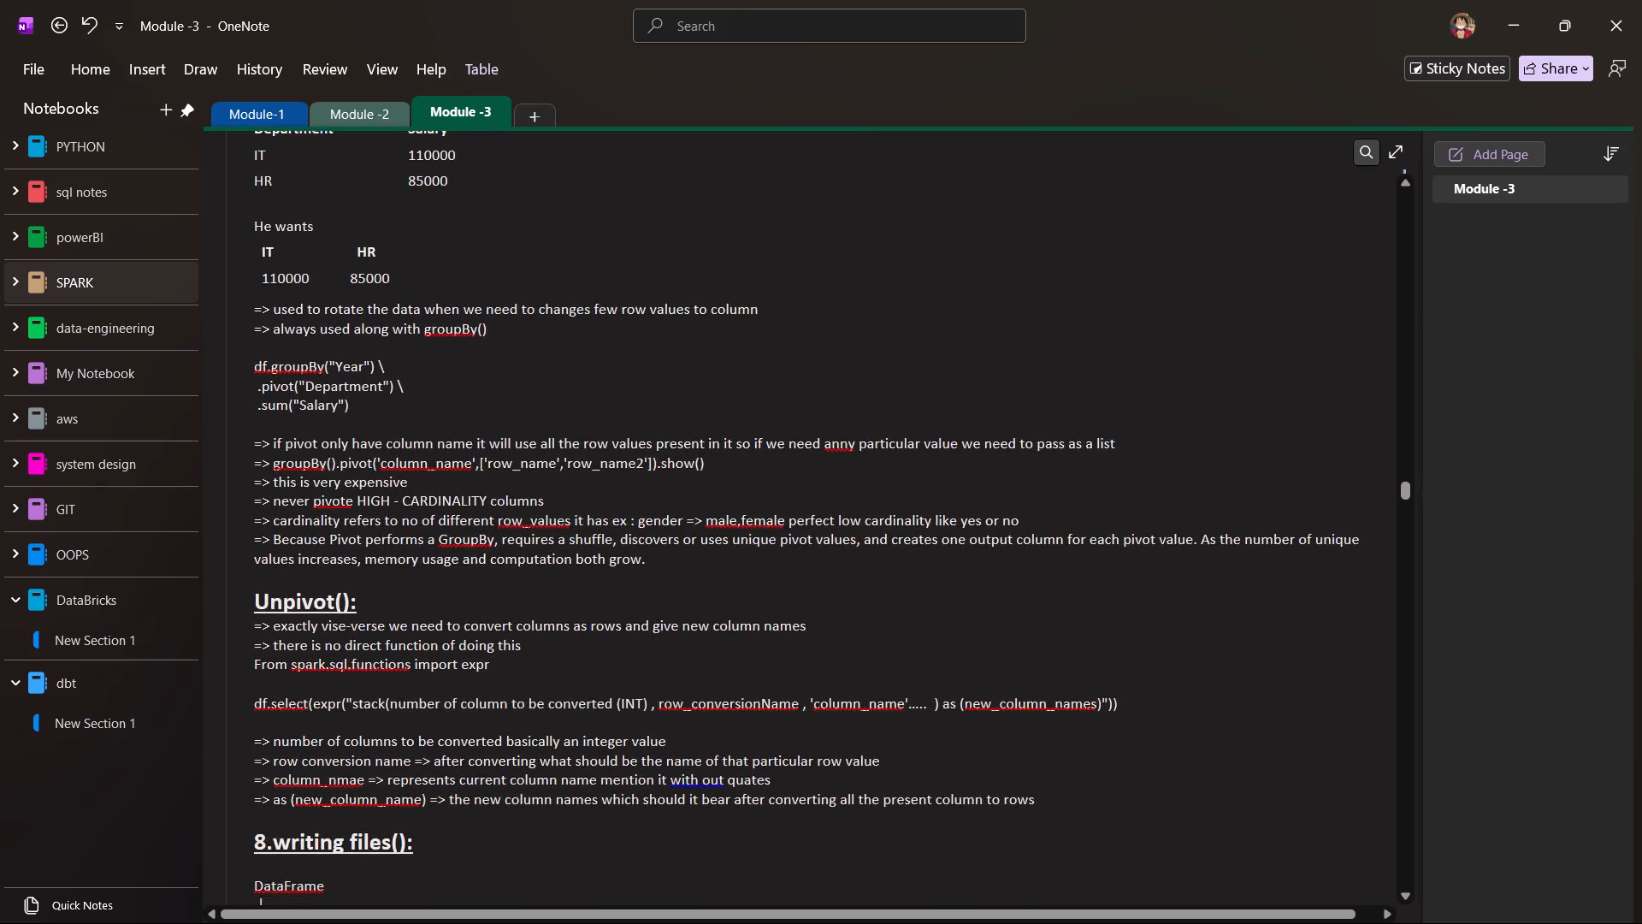
pyautogui.scroll(-2, 381, 354)
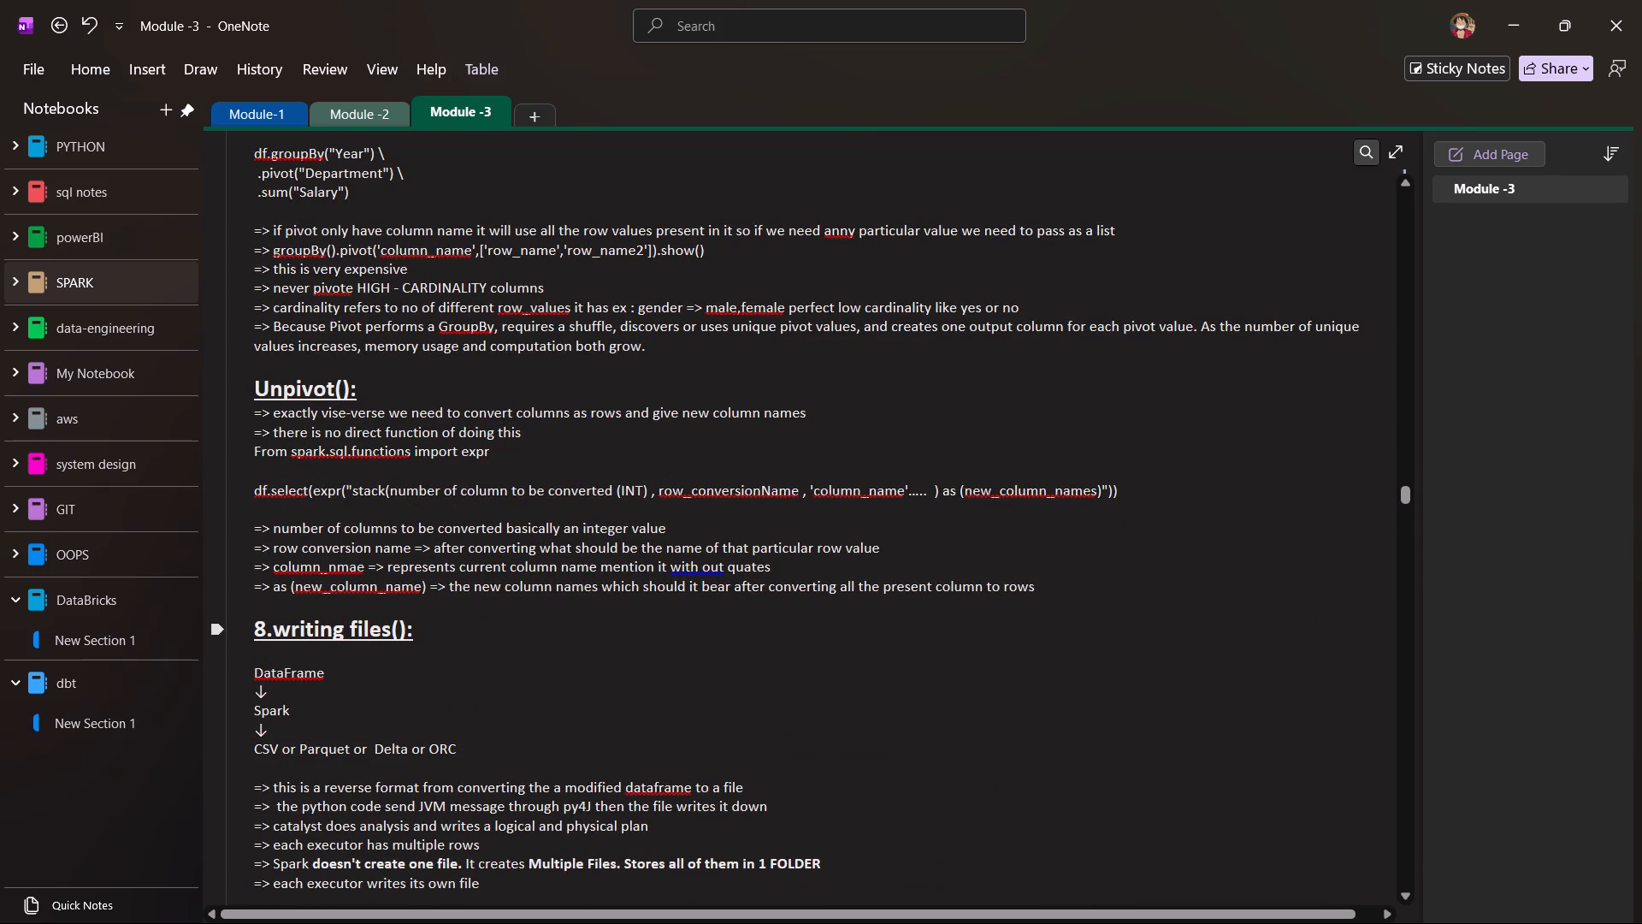
pyautogui.click(268, 627)
pyautogui.press('BackSpace')
pyautogui.write('10')
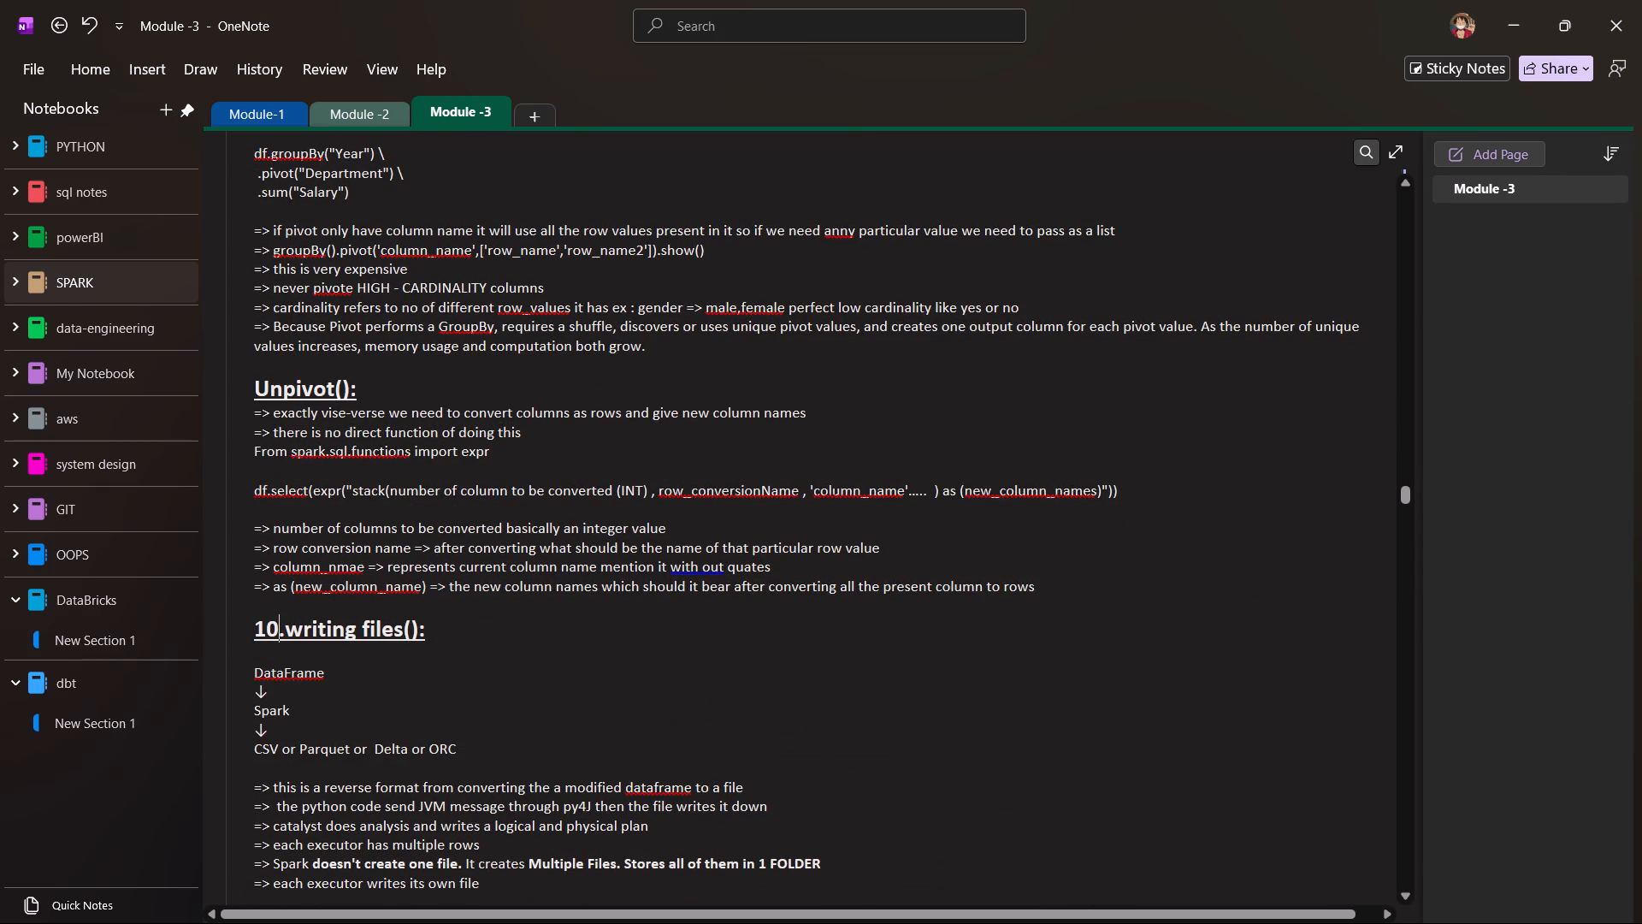
pyautogui.press('space')
pyautogui.moveTo(443, 638); pyautogui.dragTo(230, 640)
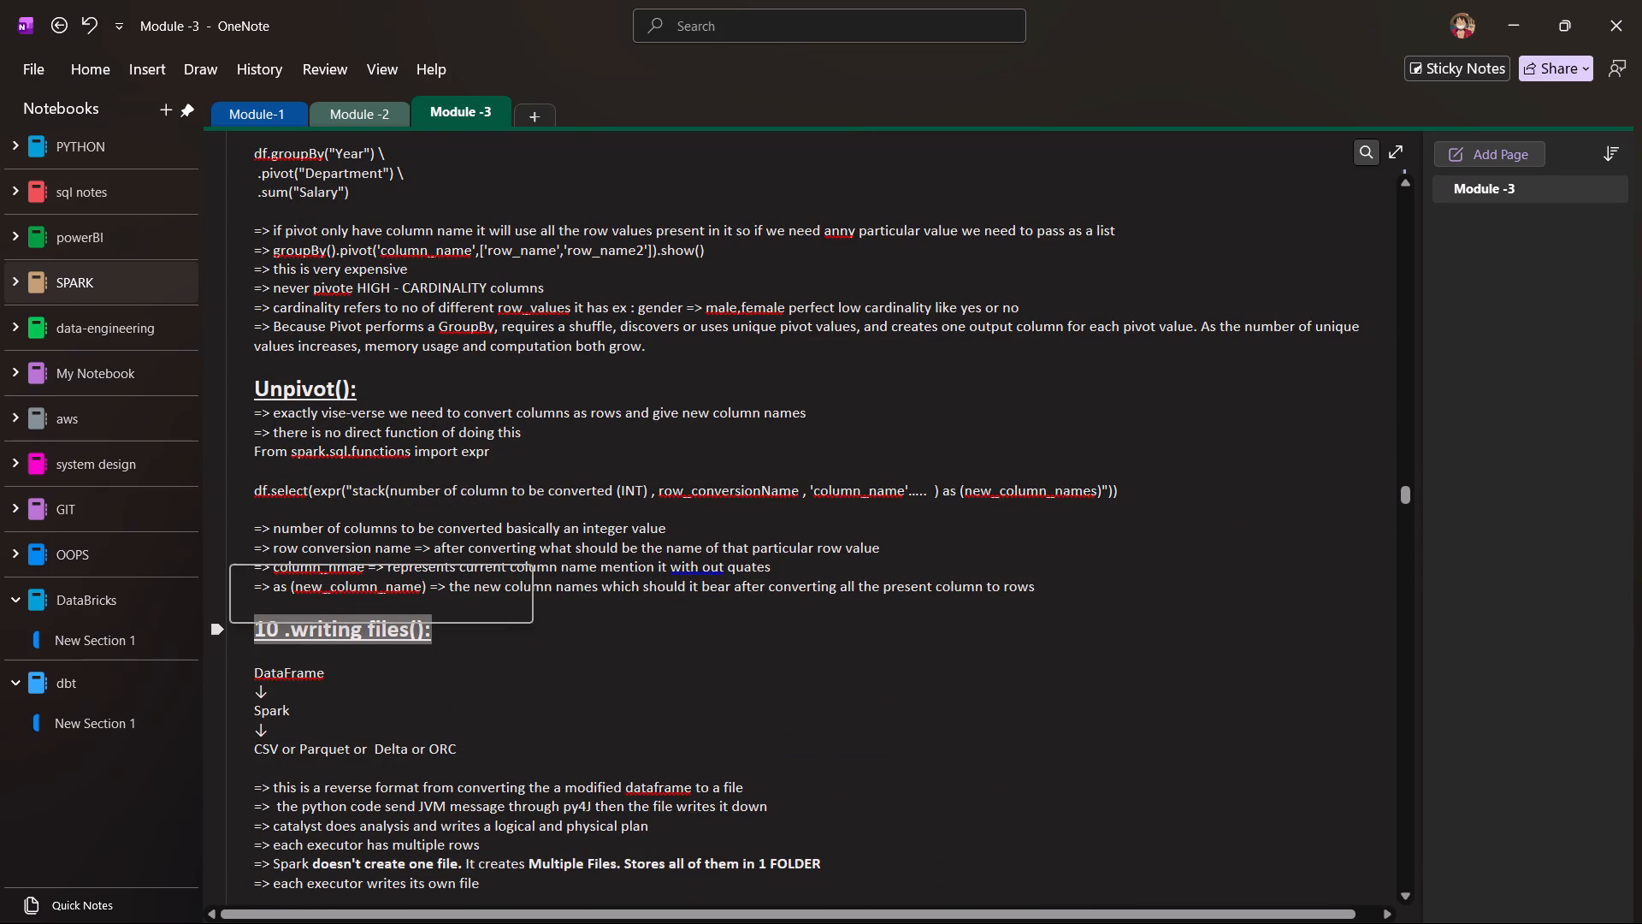
pyautogui.click(456, 673)
# Renumber the ignore() heading in the file-writing MODES list to 4.
pyautogui.scroll(-2, 456, 673)
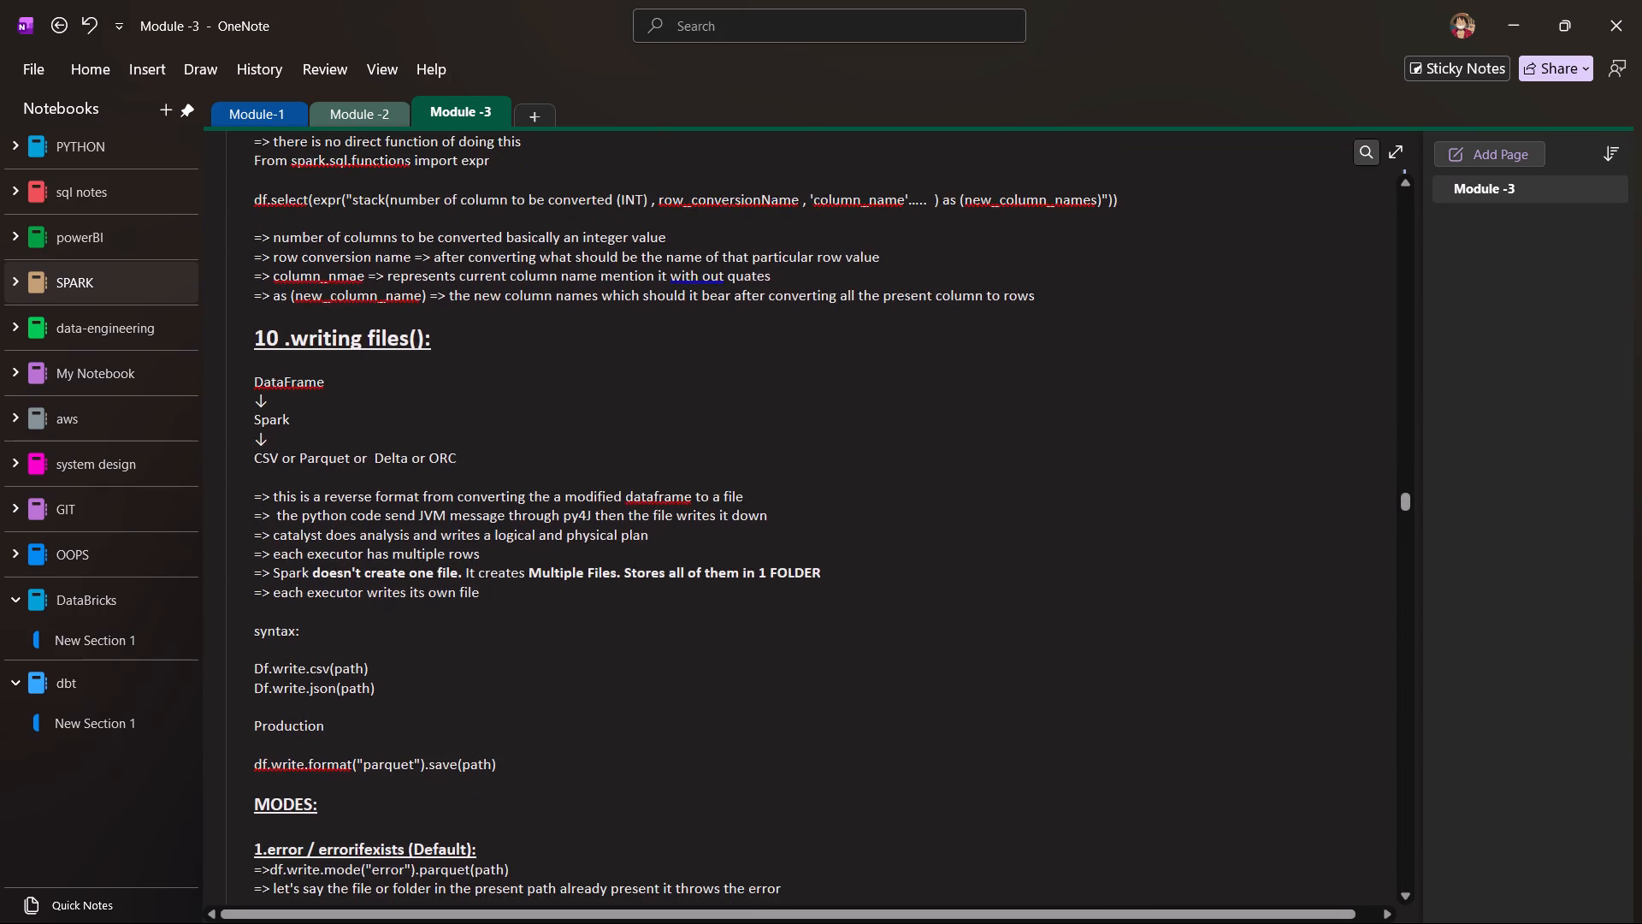
pyautogui.scroll(-1, 456, 673)
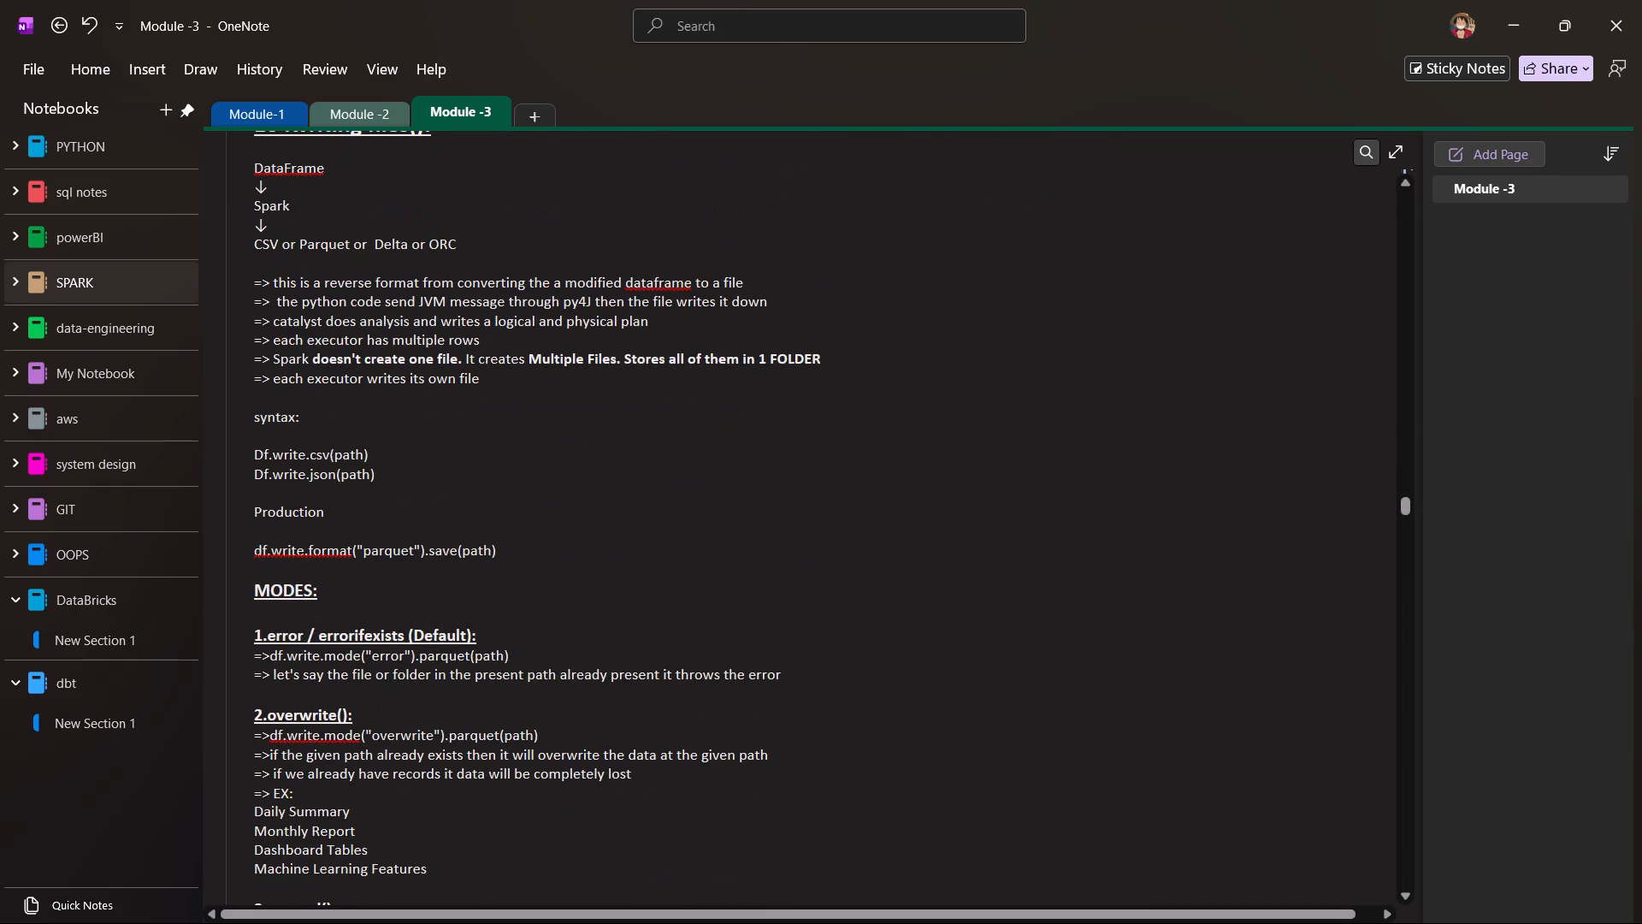
pyautogui.scroll(-1, 456, 673)
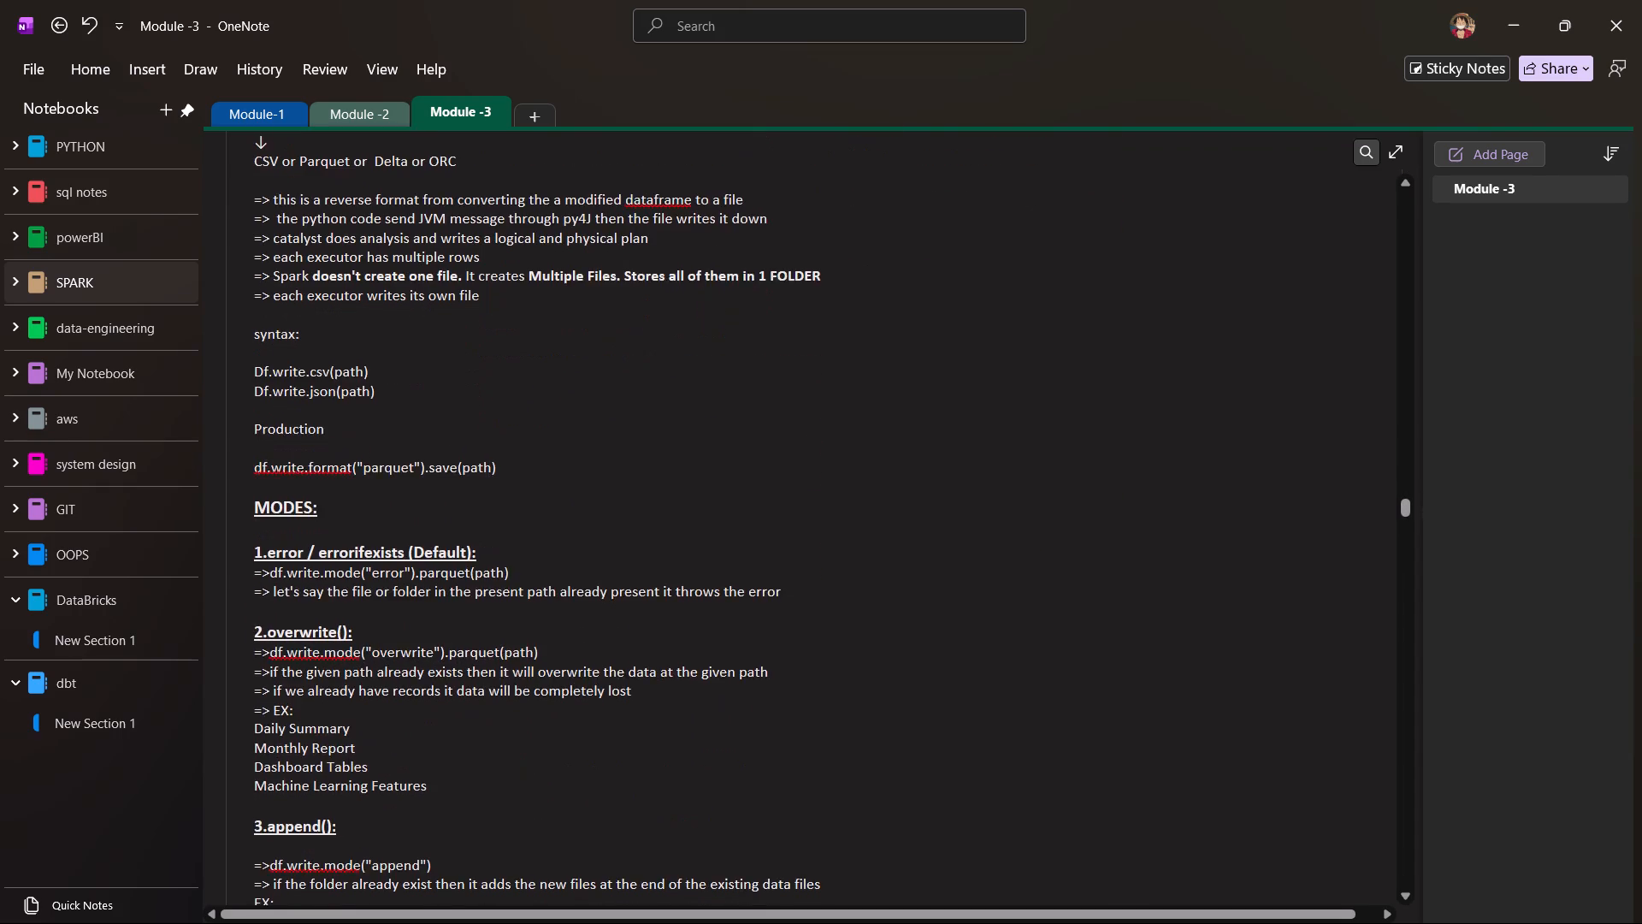
pyautogui.scroll(-4, 456, 673)
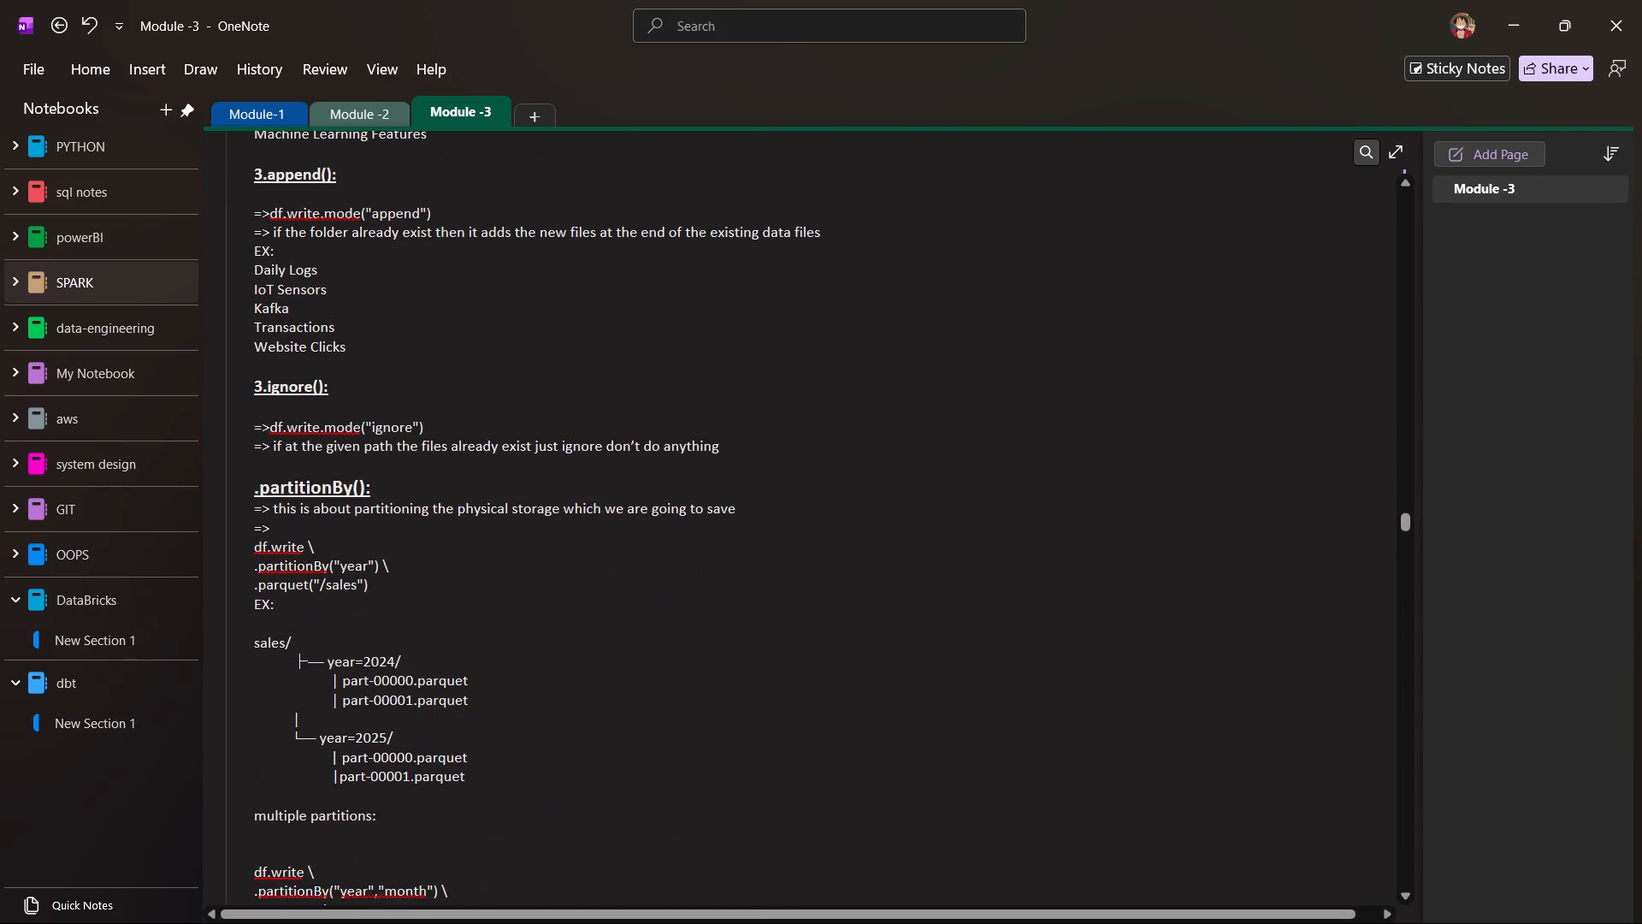
pyautogui.scroll(-3, 456, 673)
pyautogui.scroll(2, 456, 673)
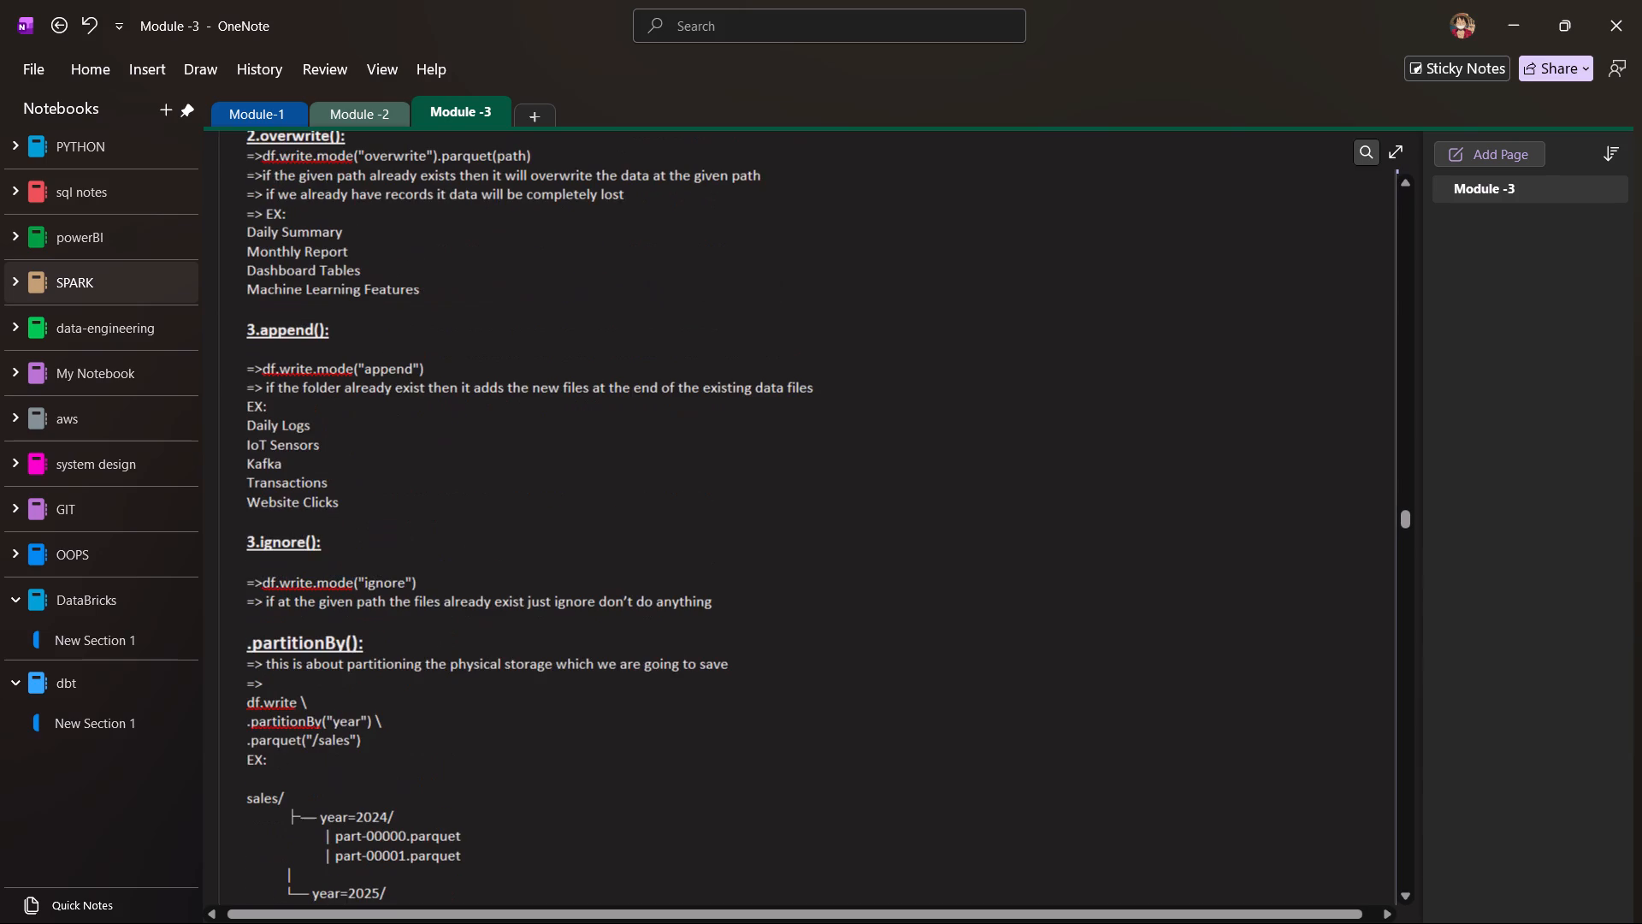
pyautogui.scroll(2, 456, 673)
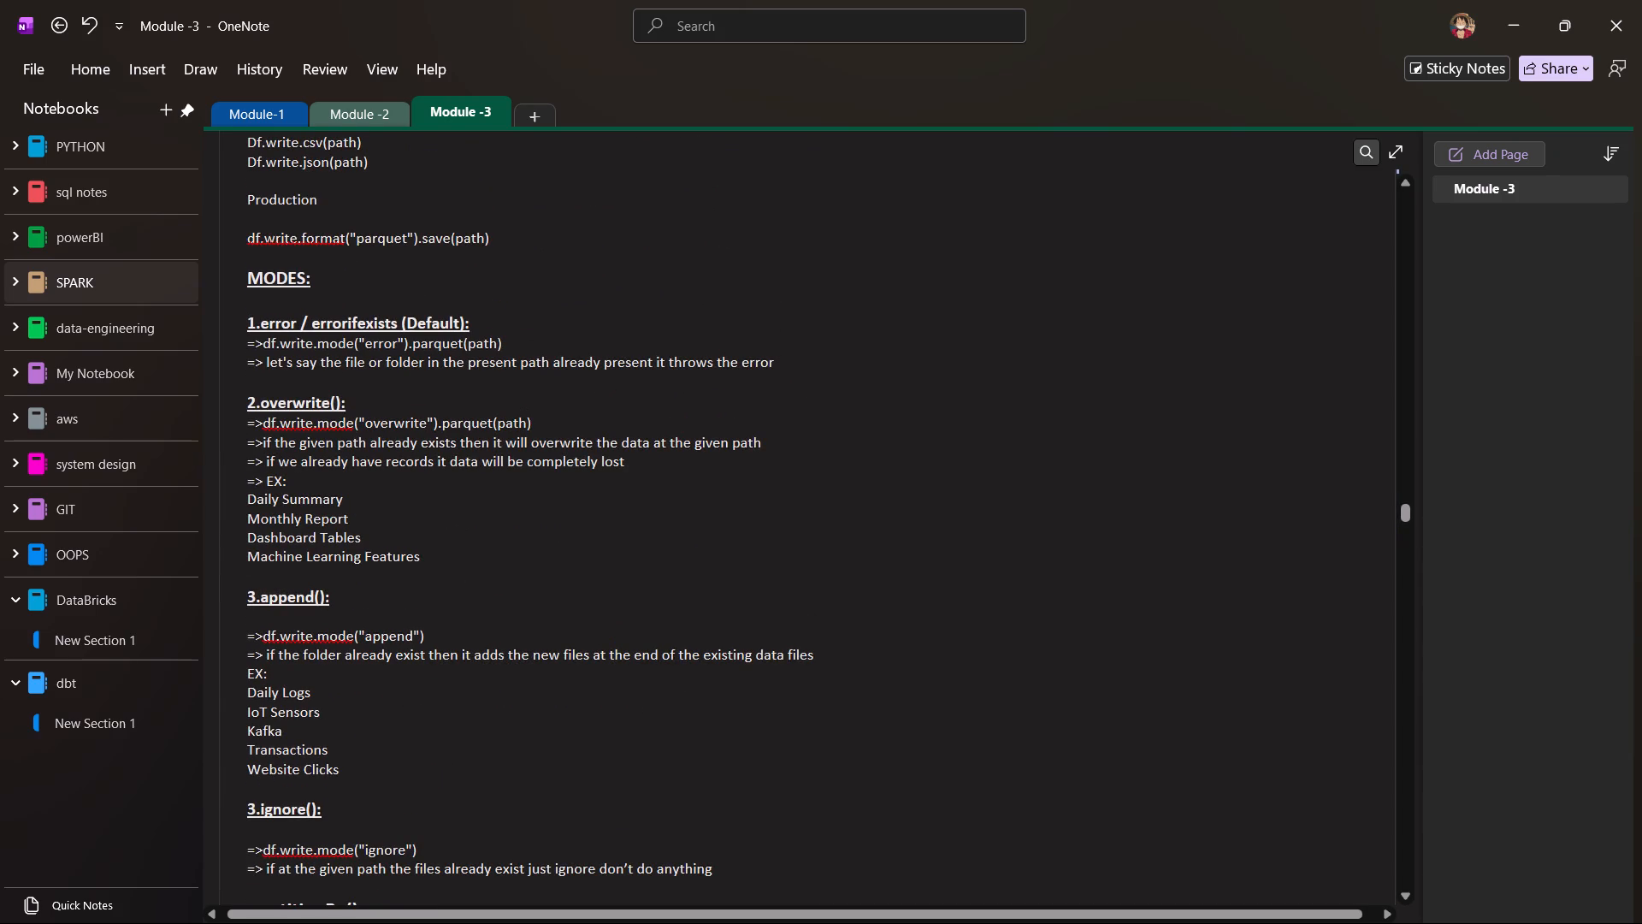
pyautogui.scroll(1, 456, 673)
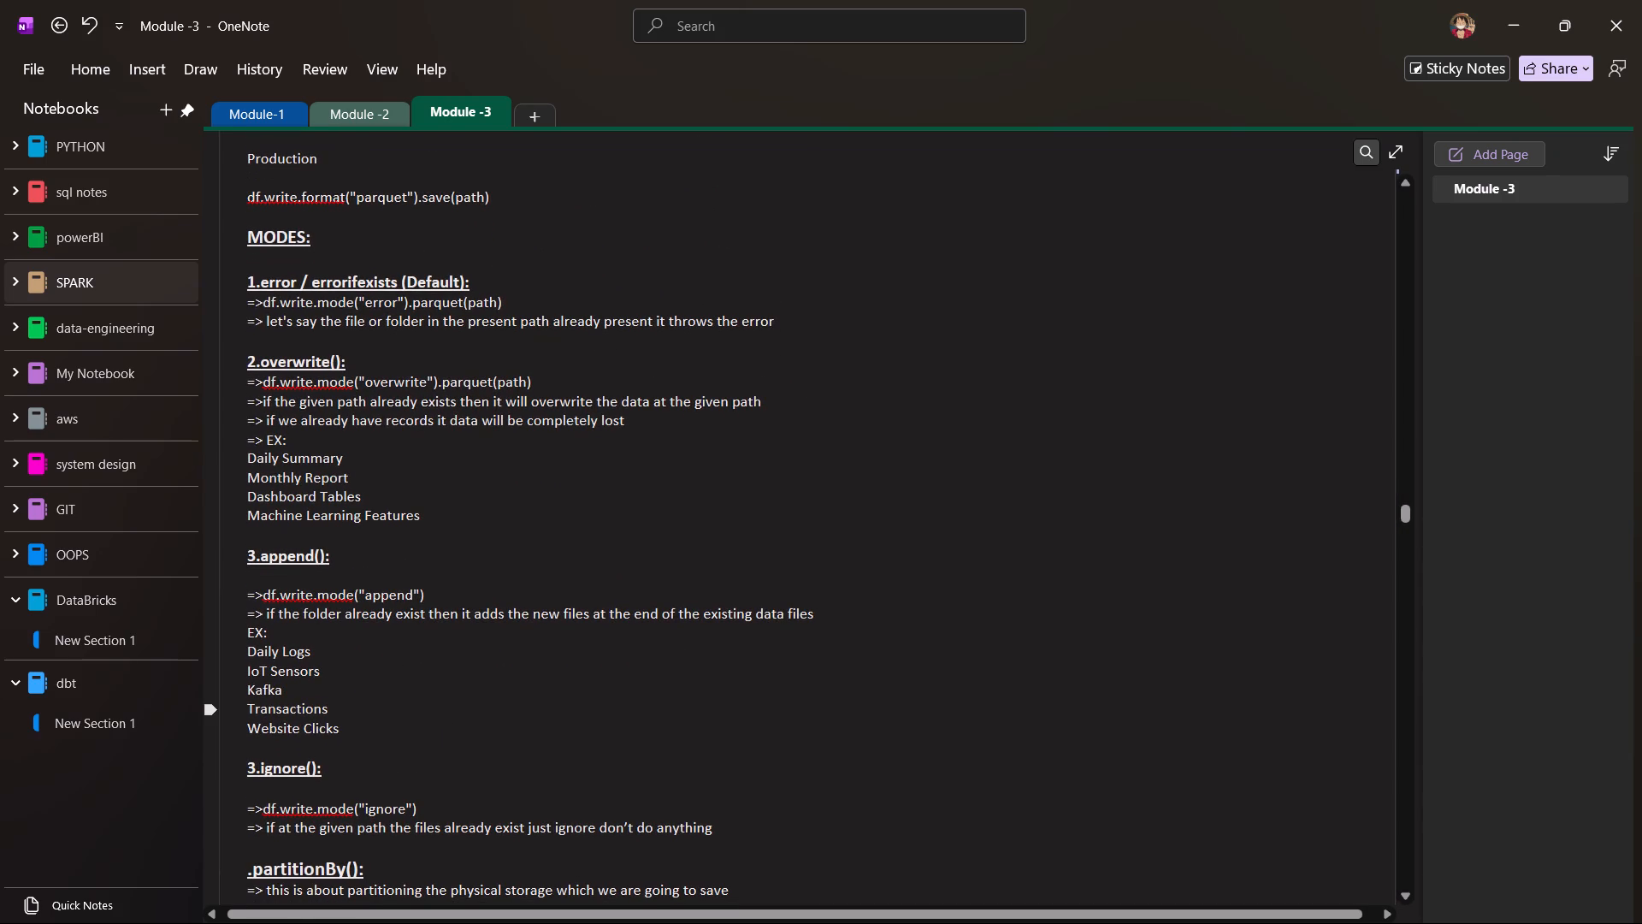
pyautogui.click(256, 768)
pyautogui.press('BackSpace')
pyautogui.press('4')
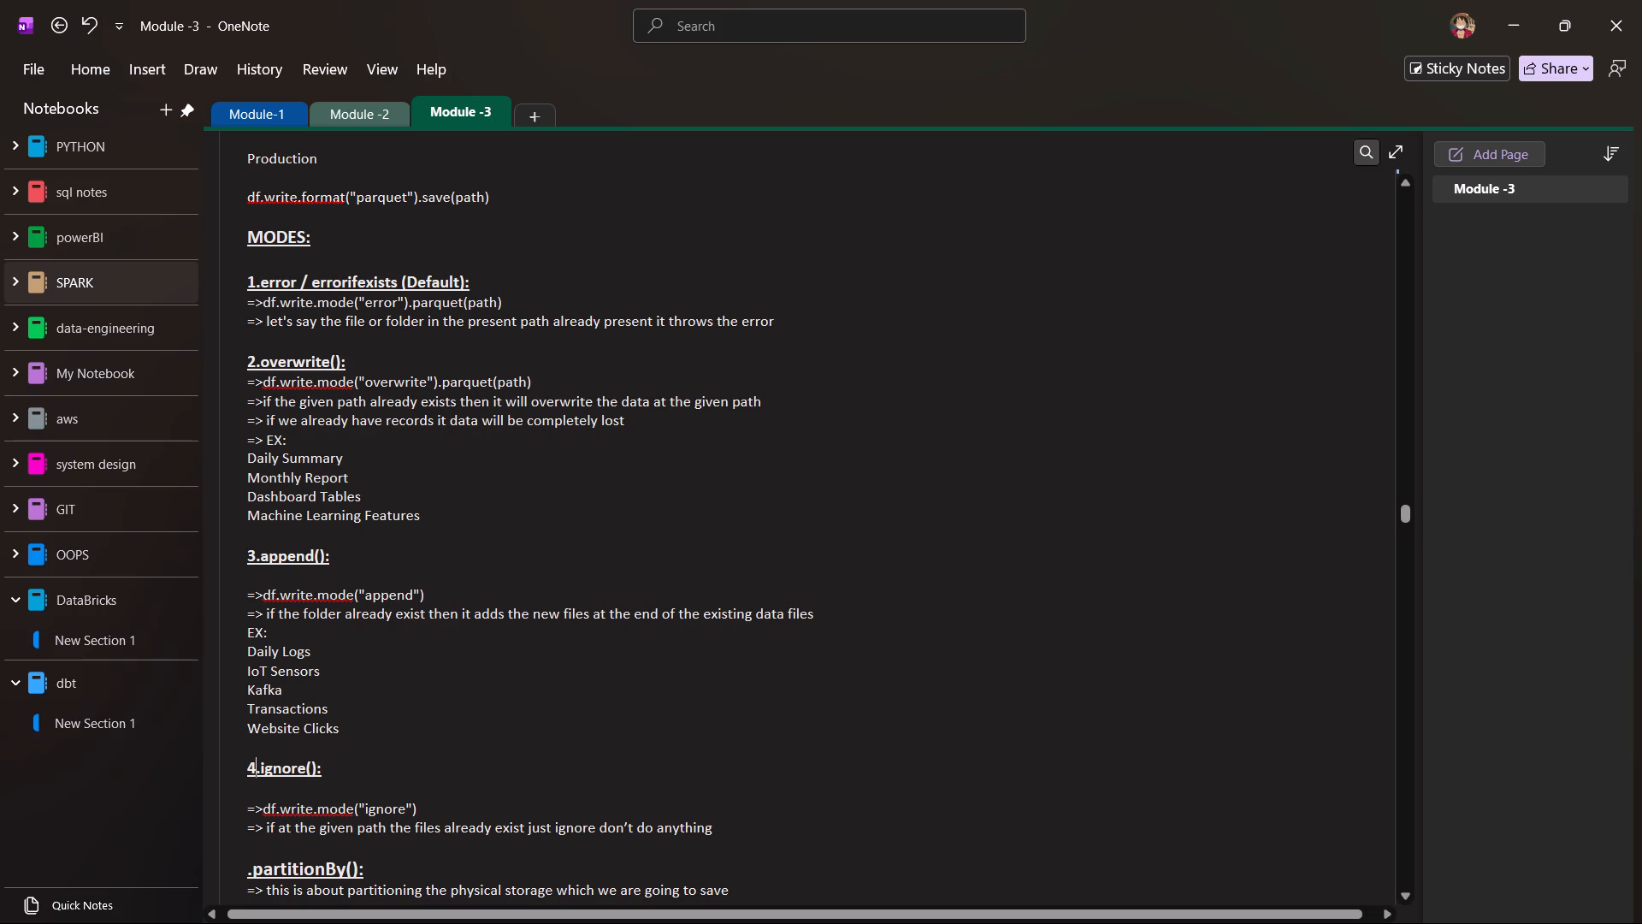
# Select the .partitionBy() heading below the ignore() notes and check its formatting.
pyautogui.scroll(-3, 488, 813)
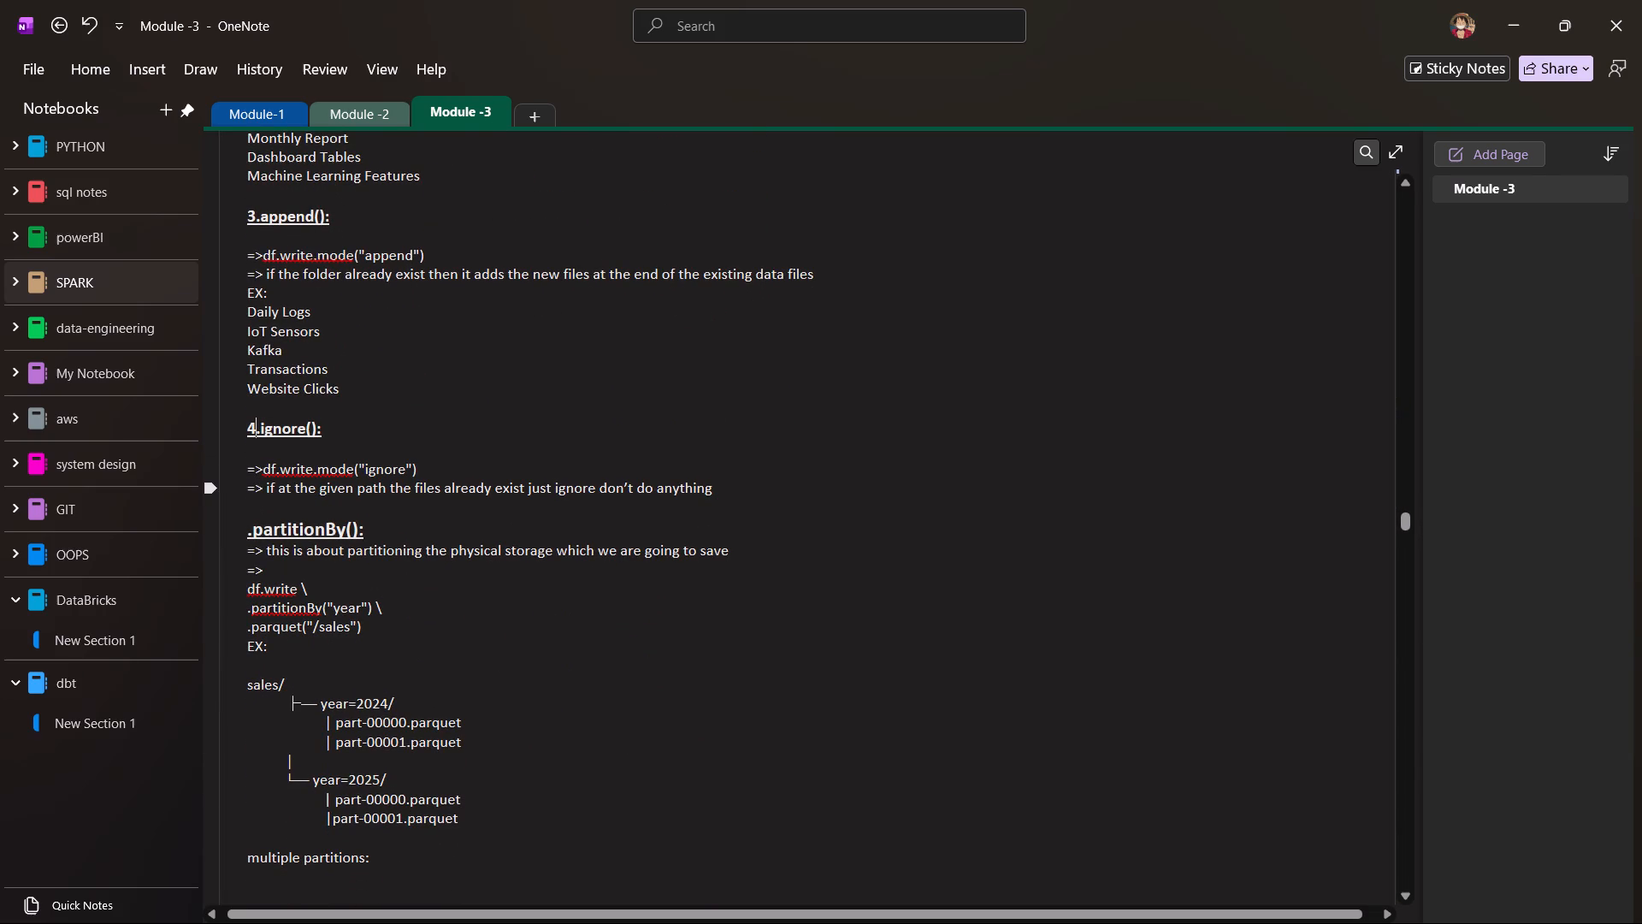
pyautogui.moveTo(365, 523); pyautogui.dragTo(249, 515)
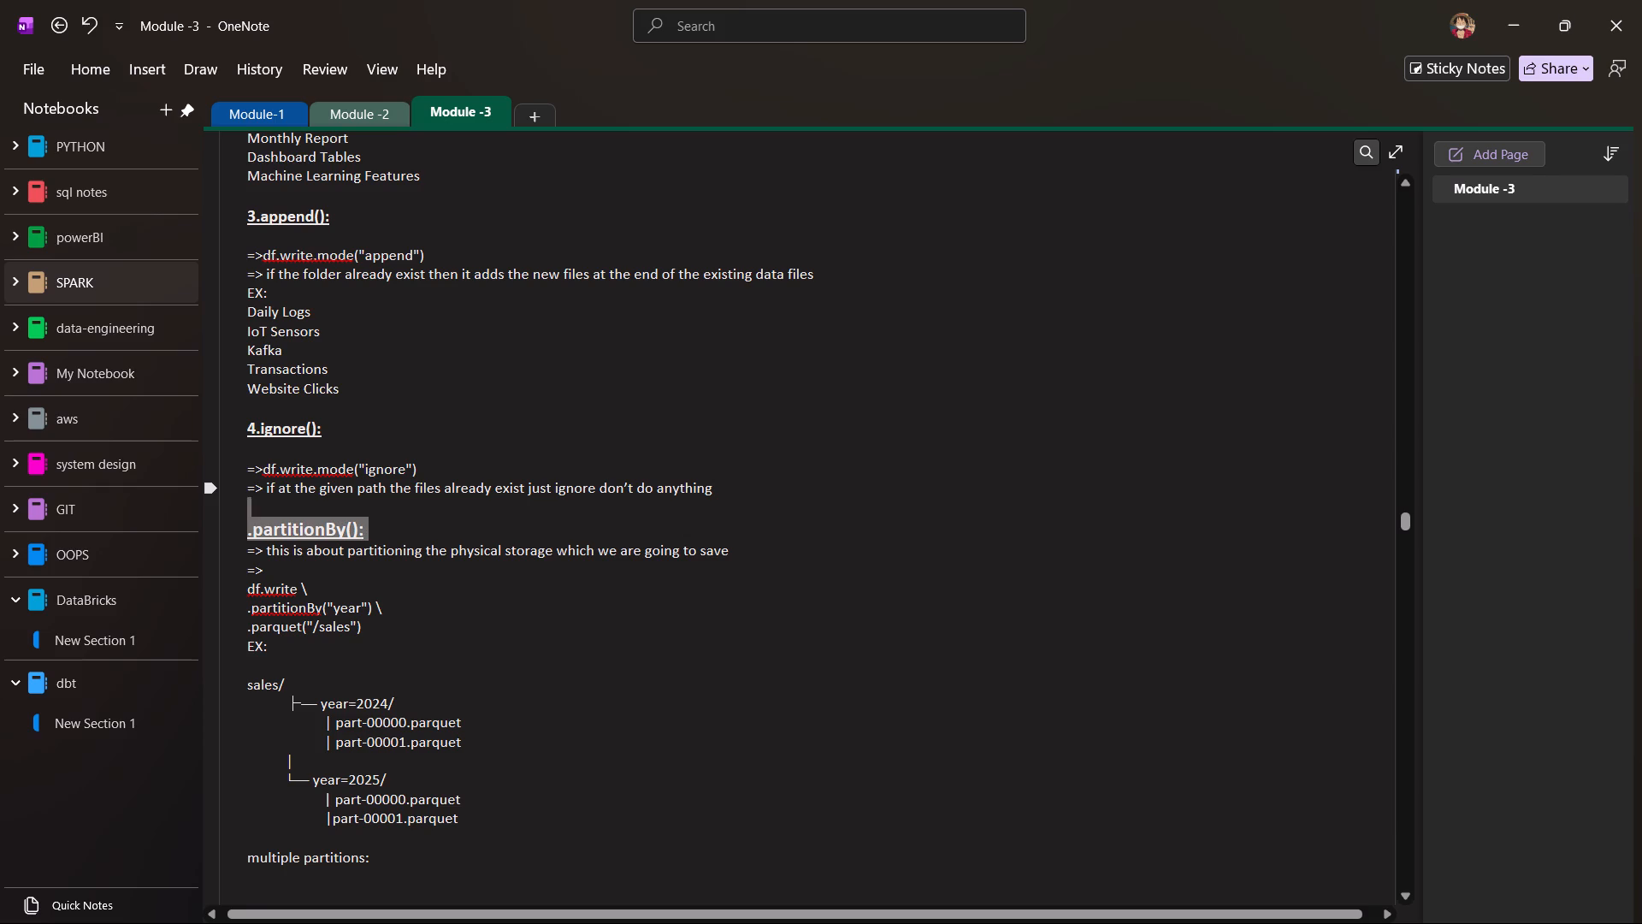
pyautogui.moveTo(249, 515); pyautogui.dragTo(242, 523)
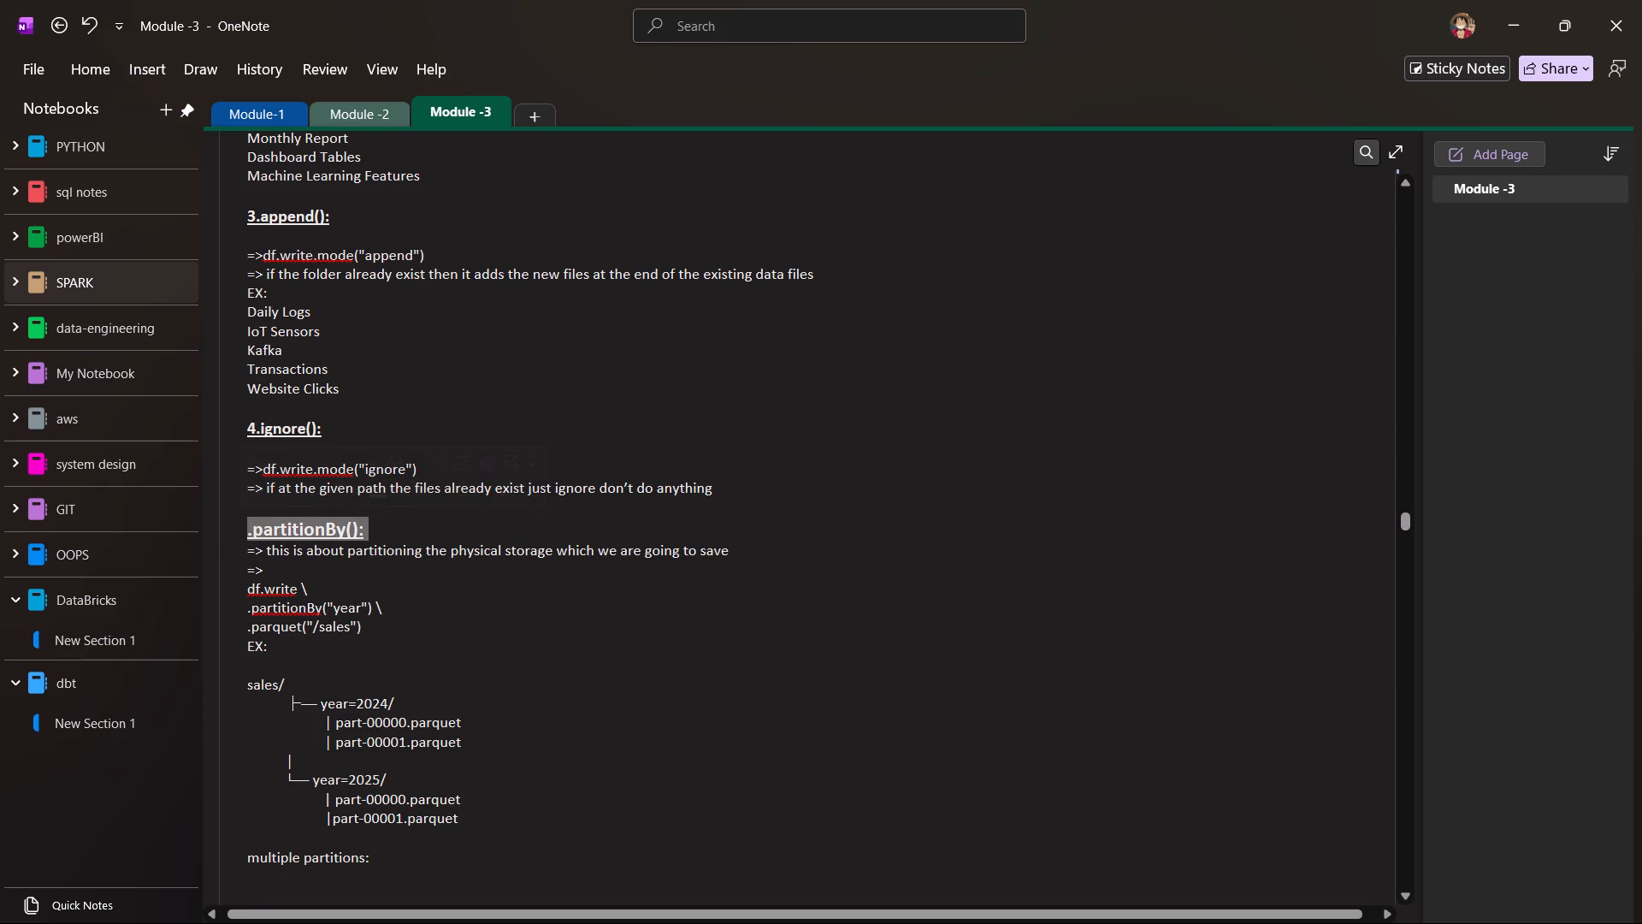
pyautogui.click(404, 613)
# Compare the numbering and style of the .partitionBy() and bucketBy() headings with the earlier headings, including Unpivot() and writing files().
pyautogui.scroll(-2, 404, 613)
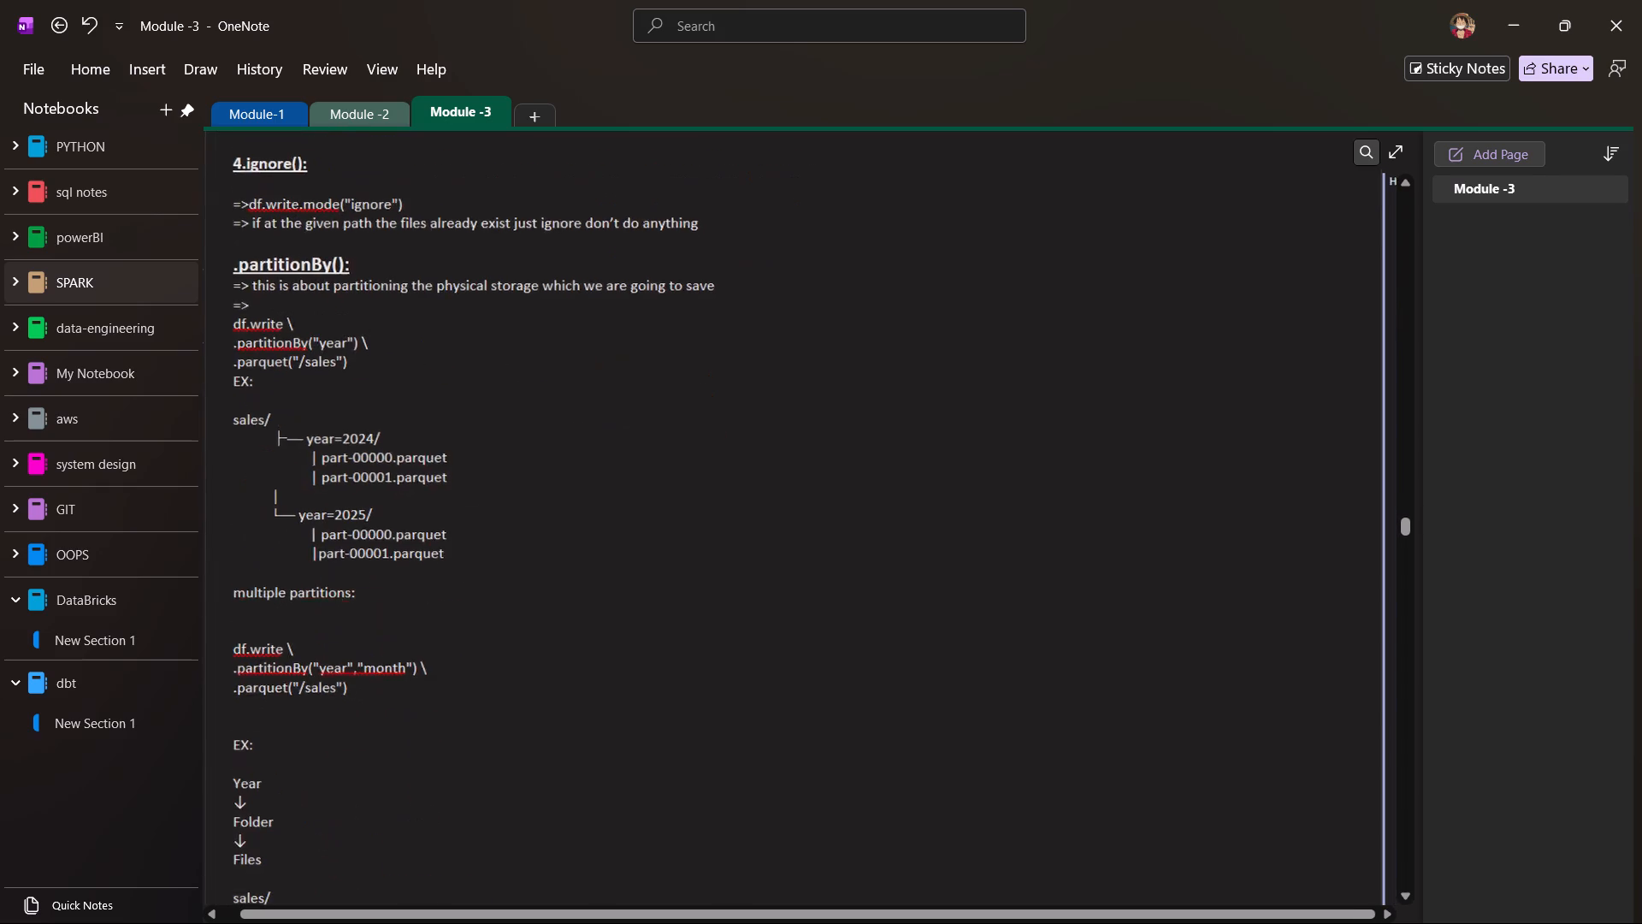
pyautogui.scroll(-4, 404, 613)
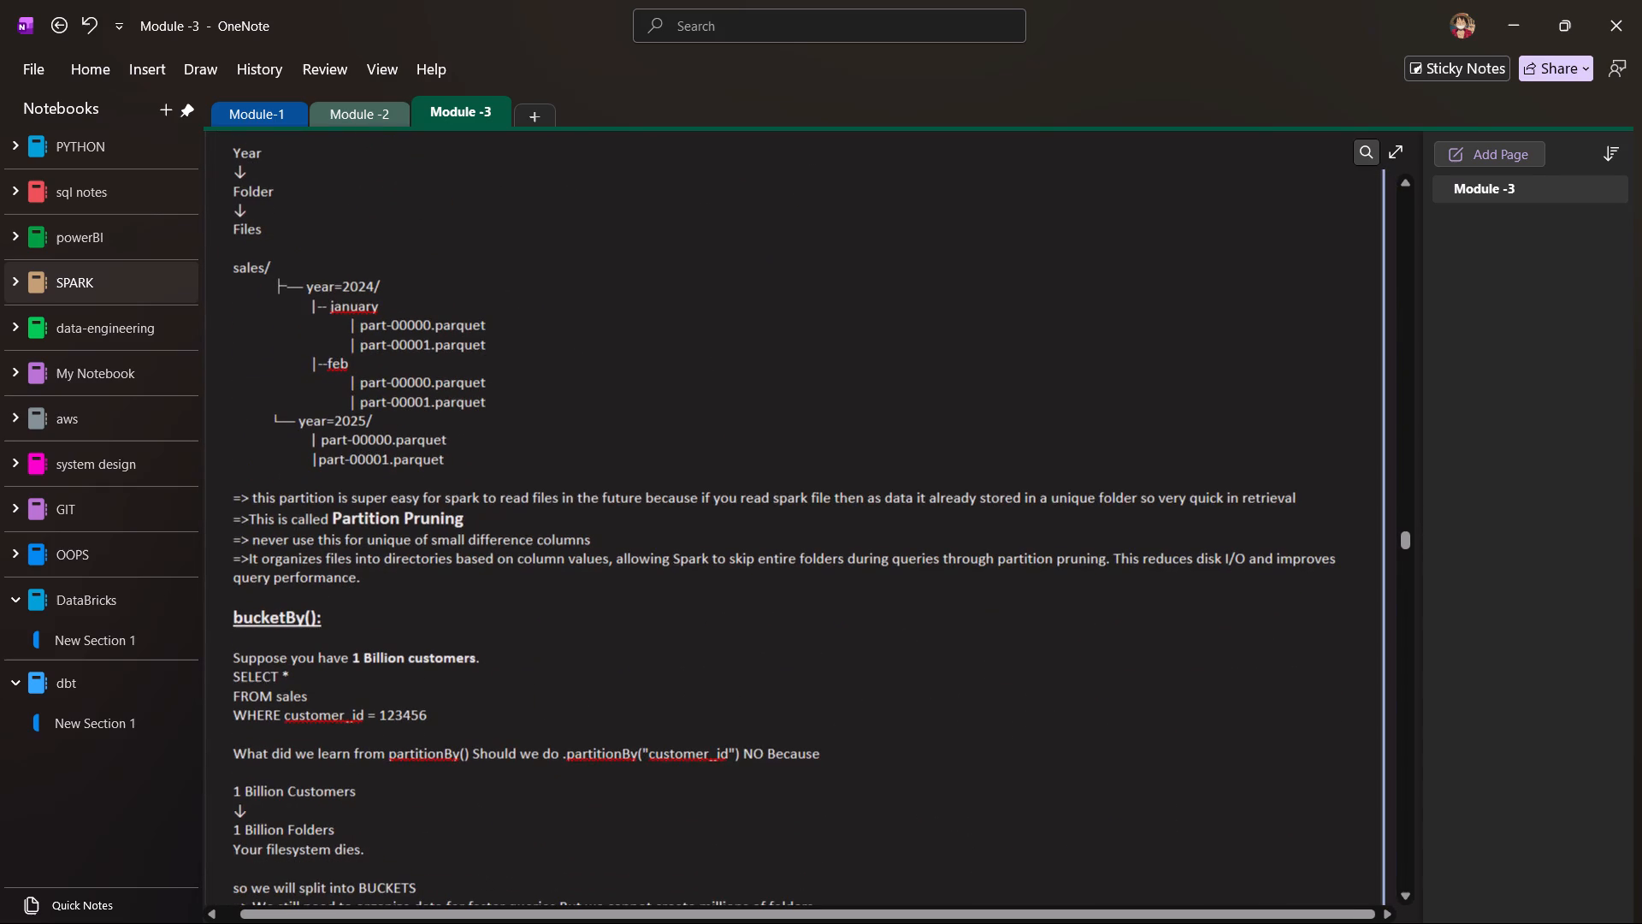
pyautogui.scroll(-1, 404, 613)
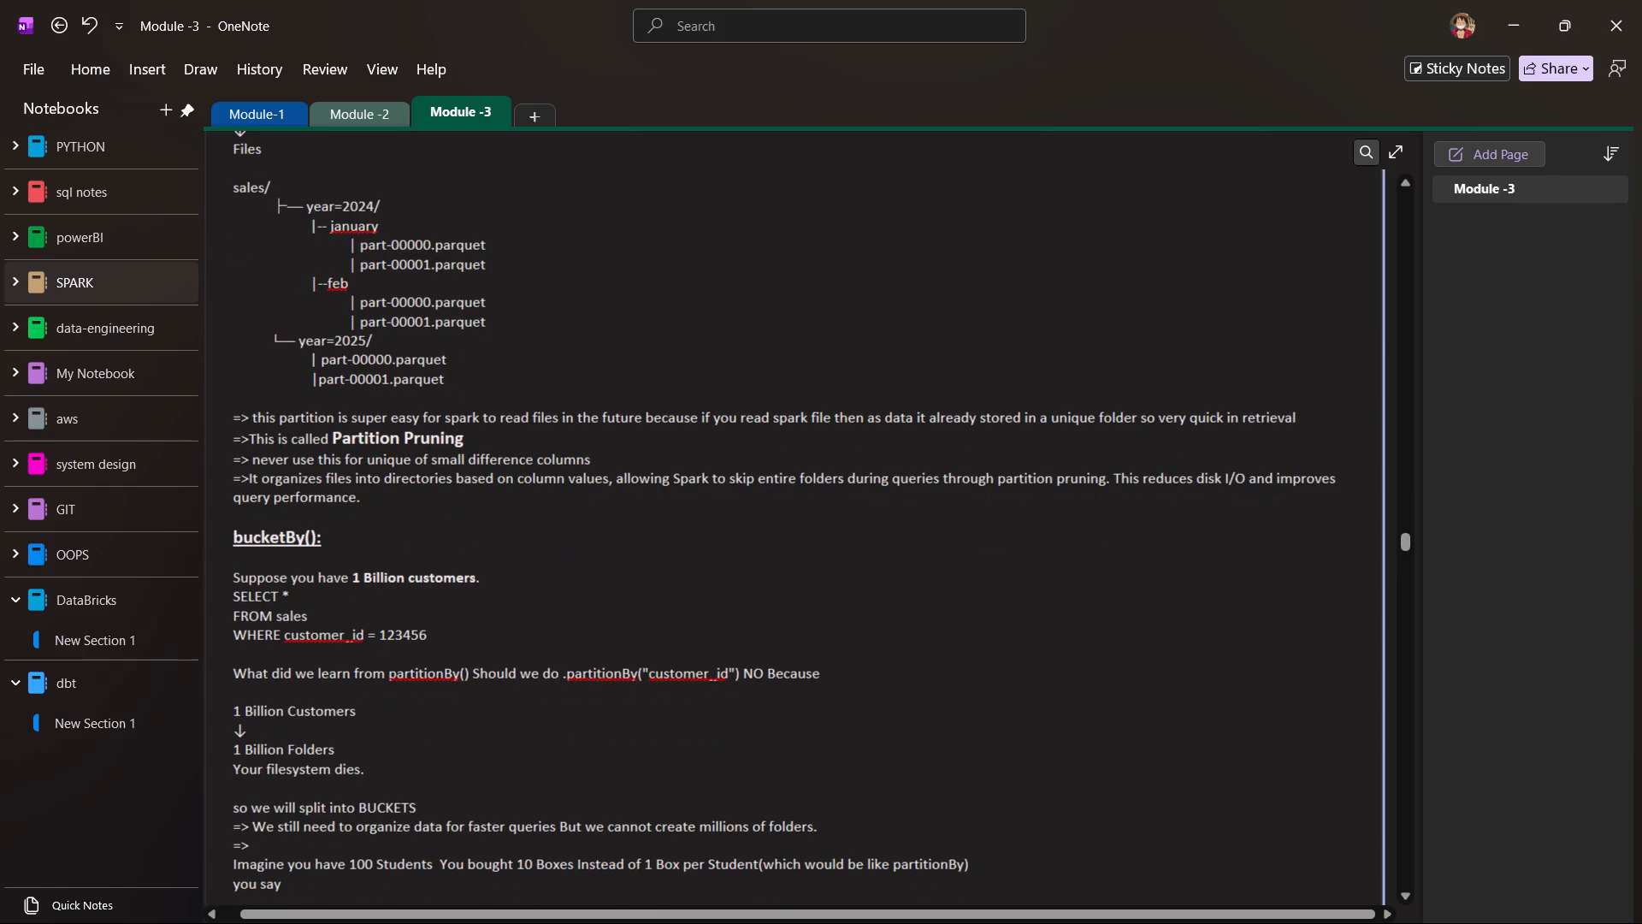
pyautogui.scroll(7, 404, 613)
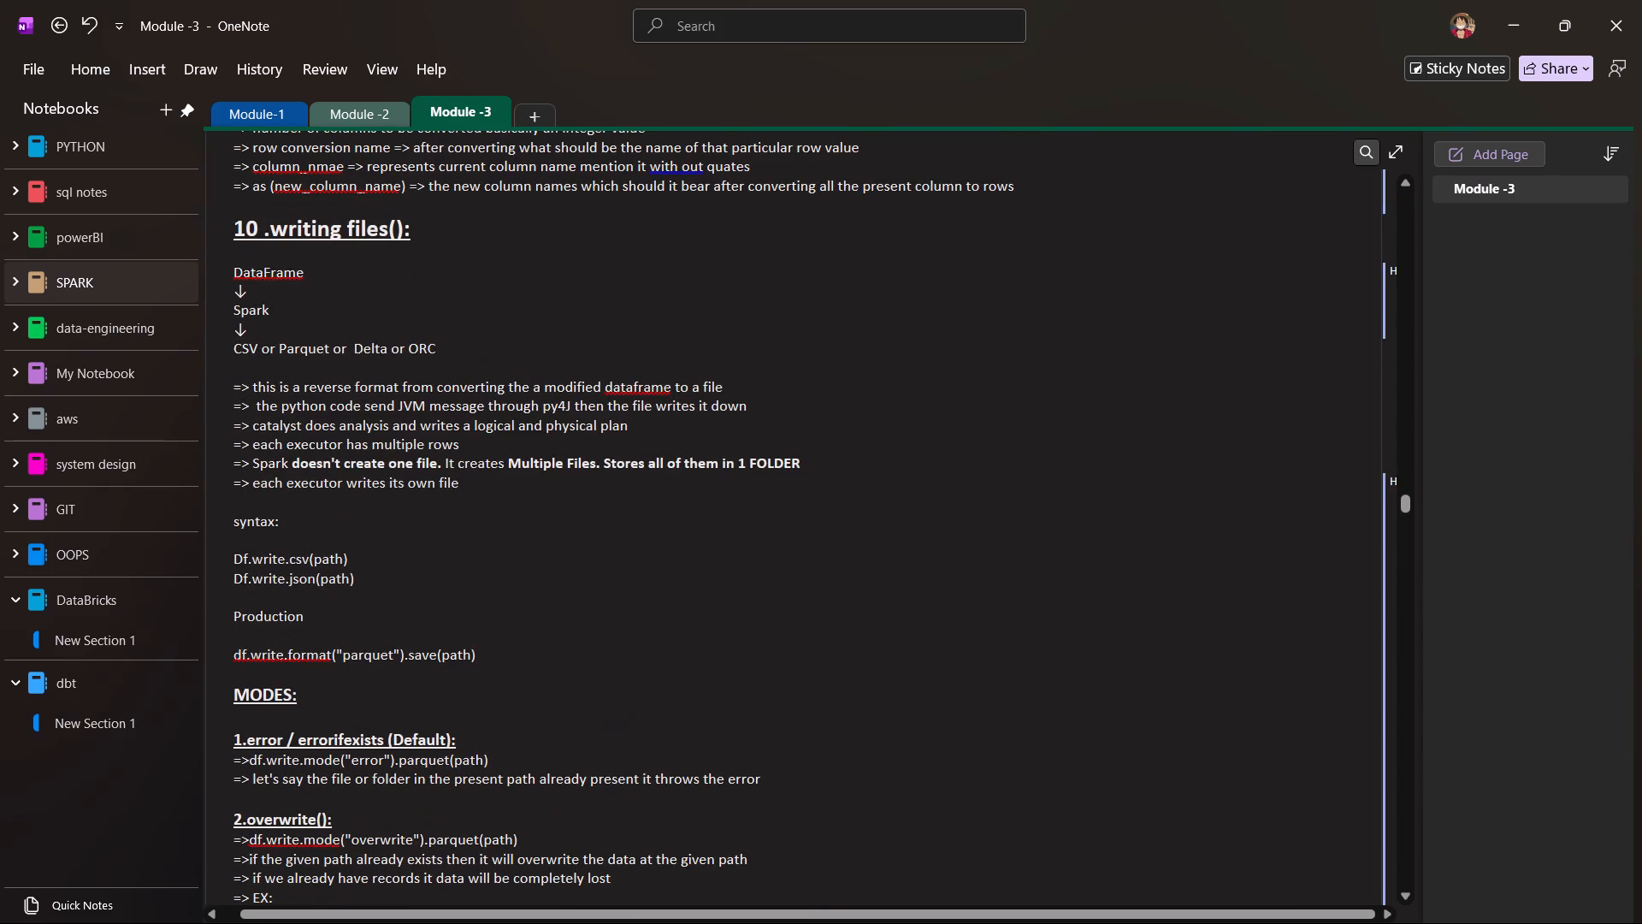
pyautogui.scroll(3, 404, 613)
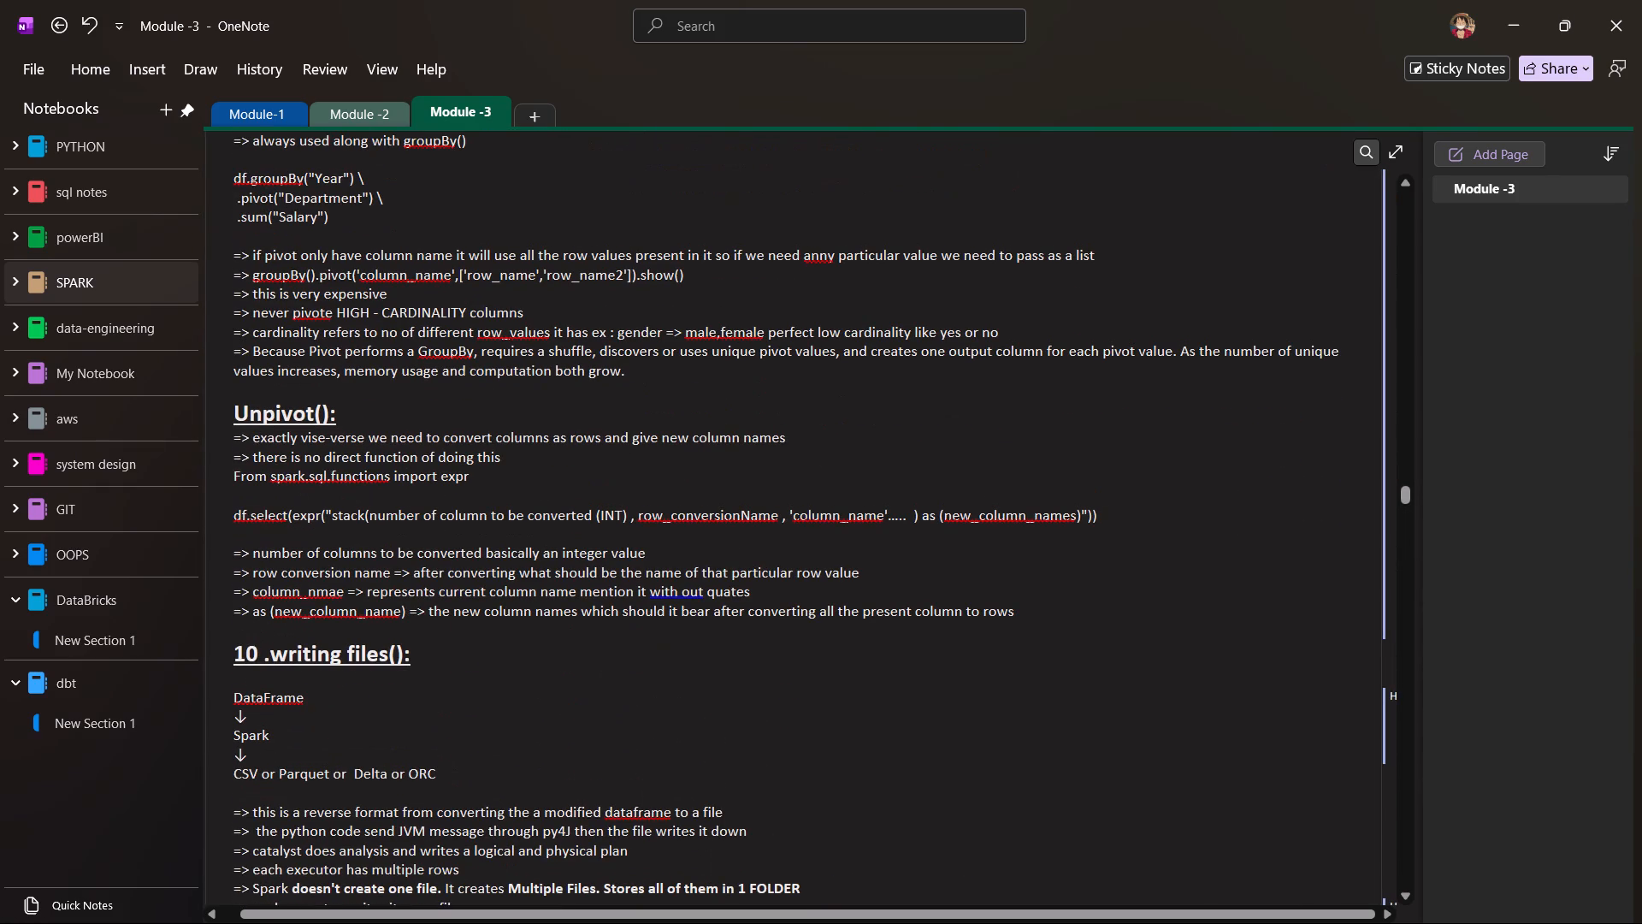
pyautogui.scroll(10, 404, 613)
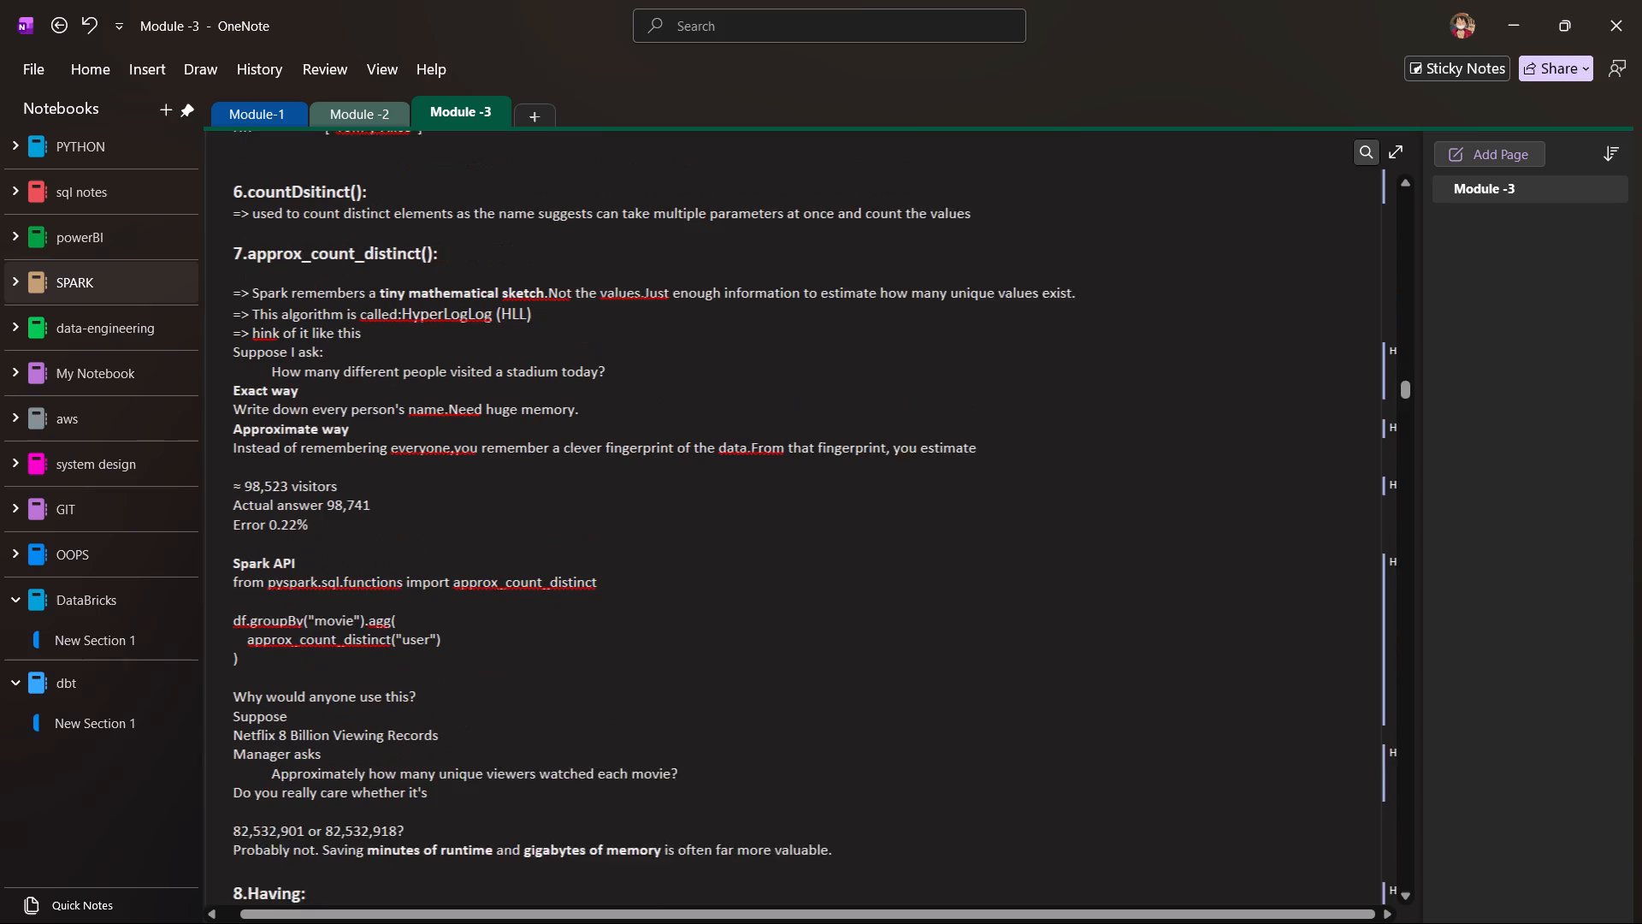
pyautogui.scroll(7, 404, 613)
pyautogui.scroll(-5, 404, 613)
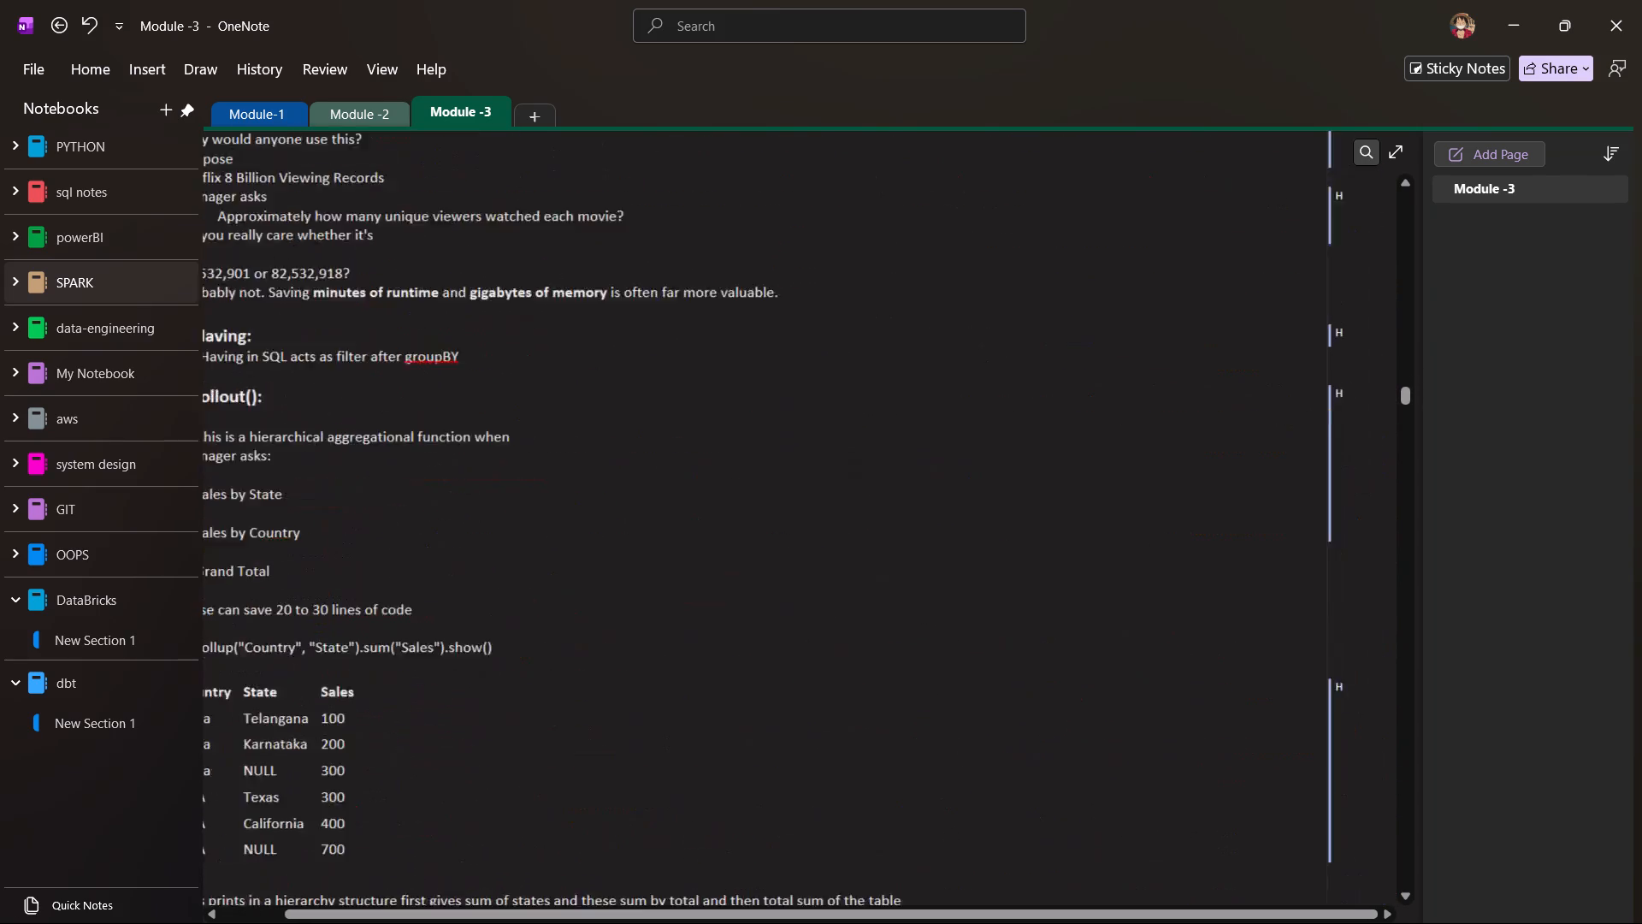
pyautogui.scroll(-12, 404, 613)
pyautogui.hscroll(1, 510, 628)
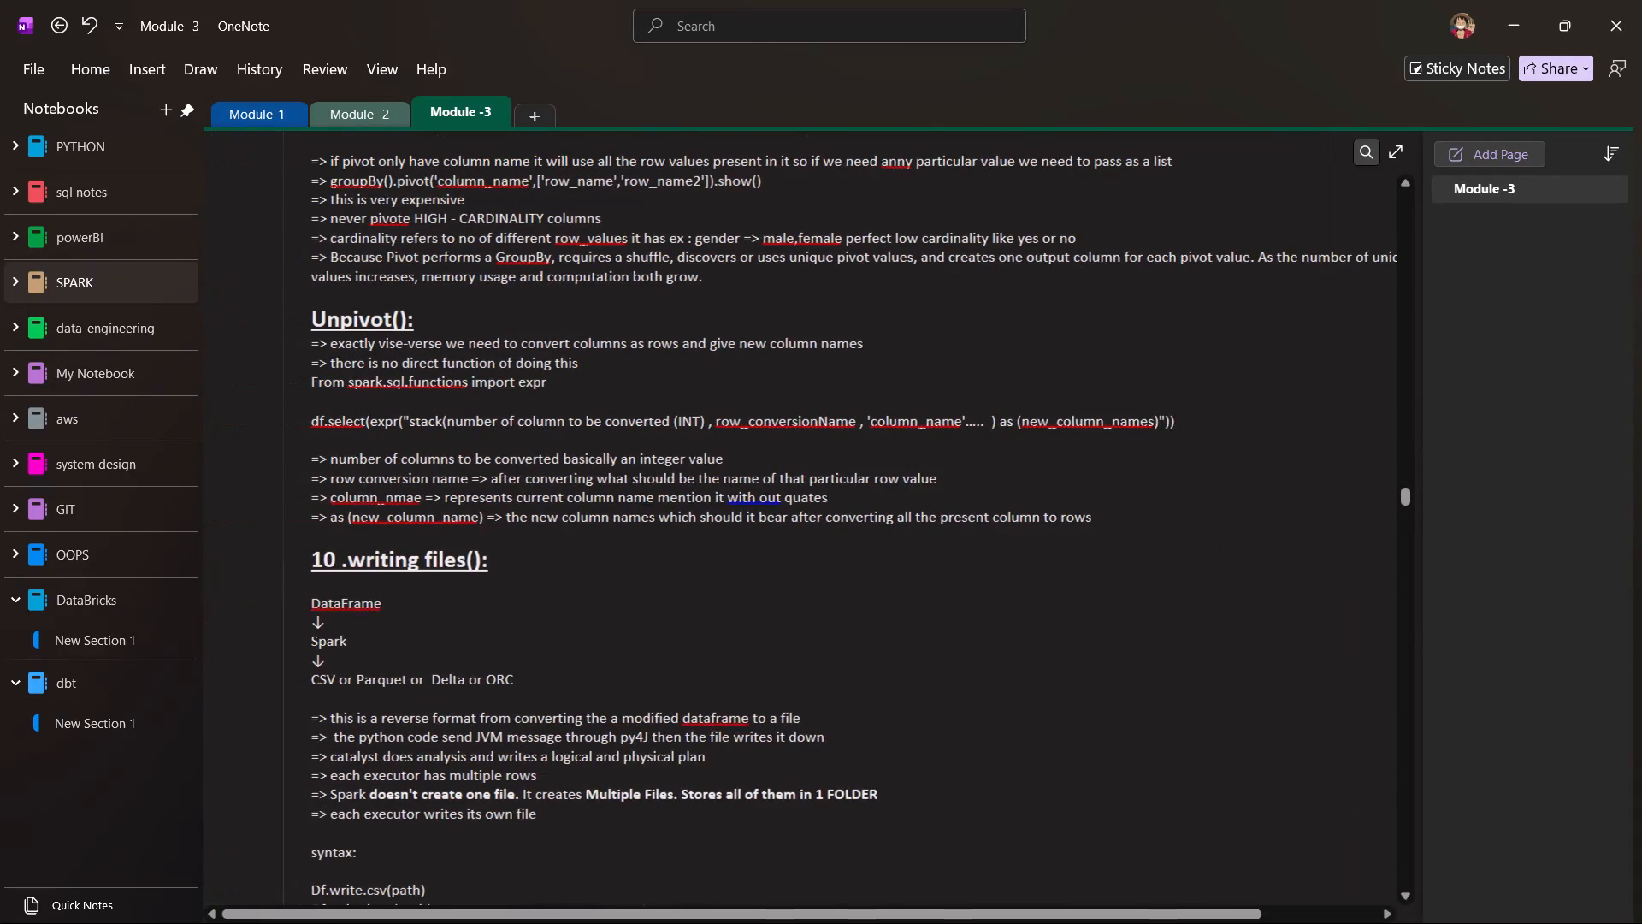
pyautogui.scroll(-5, 510, 628)
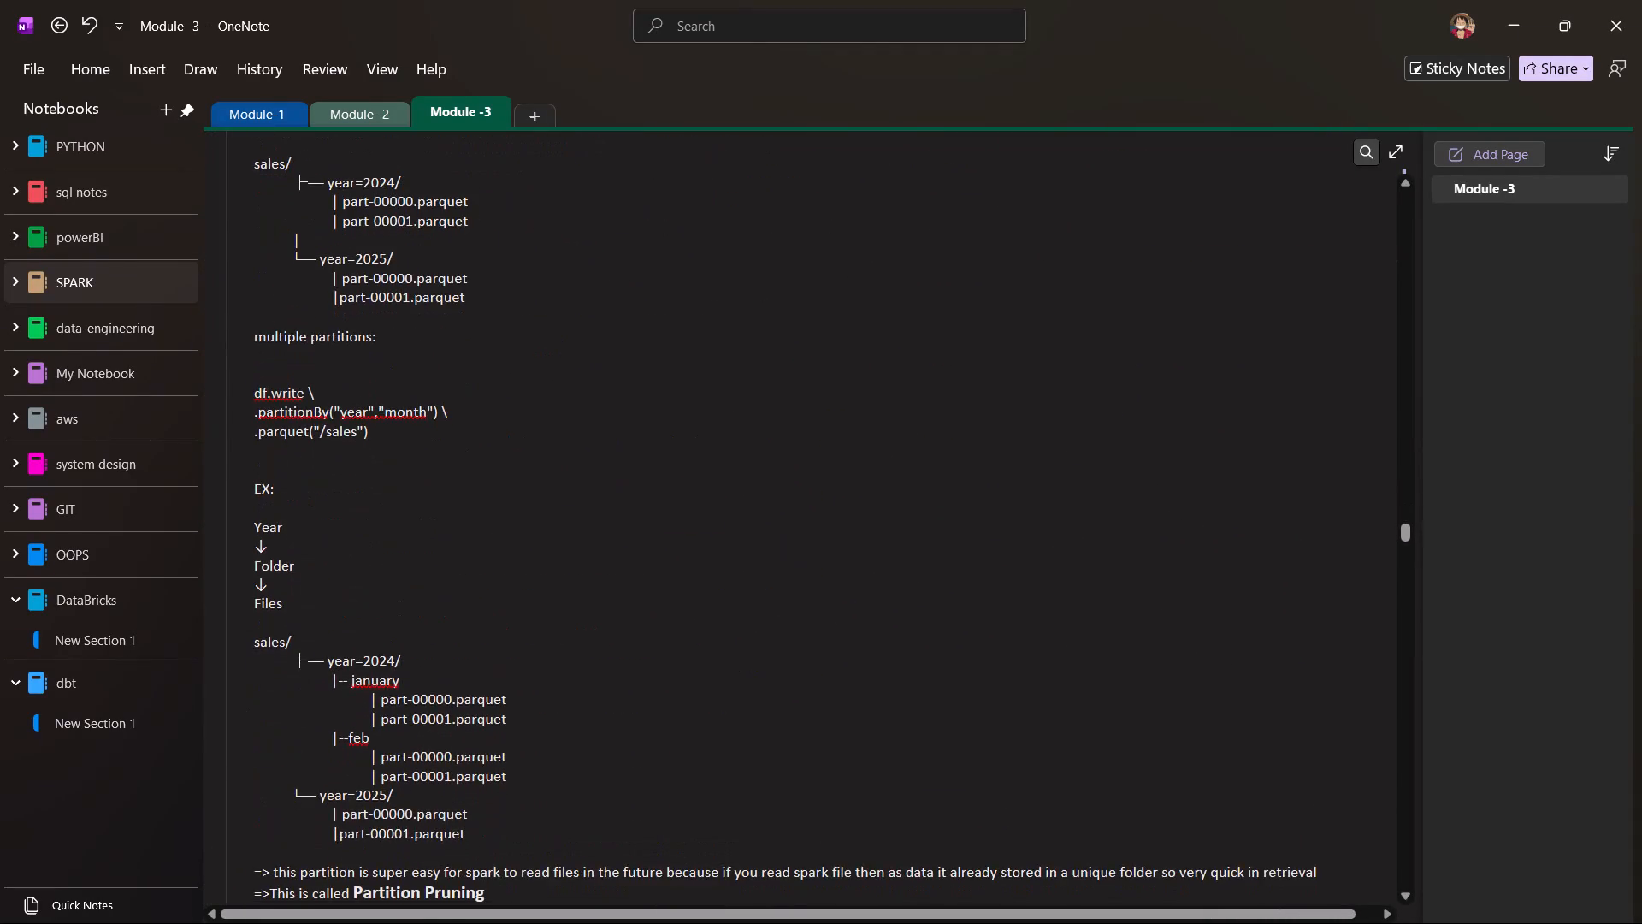
pyautogui.scroll(-5, 510, 628)
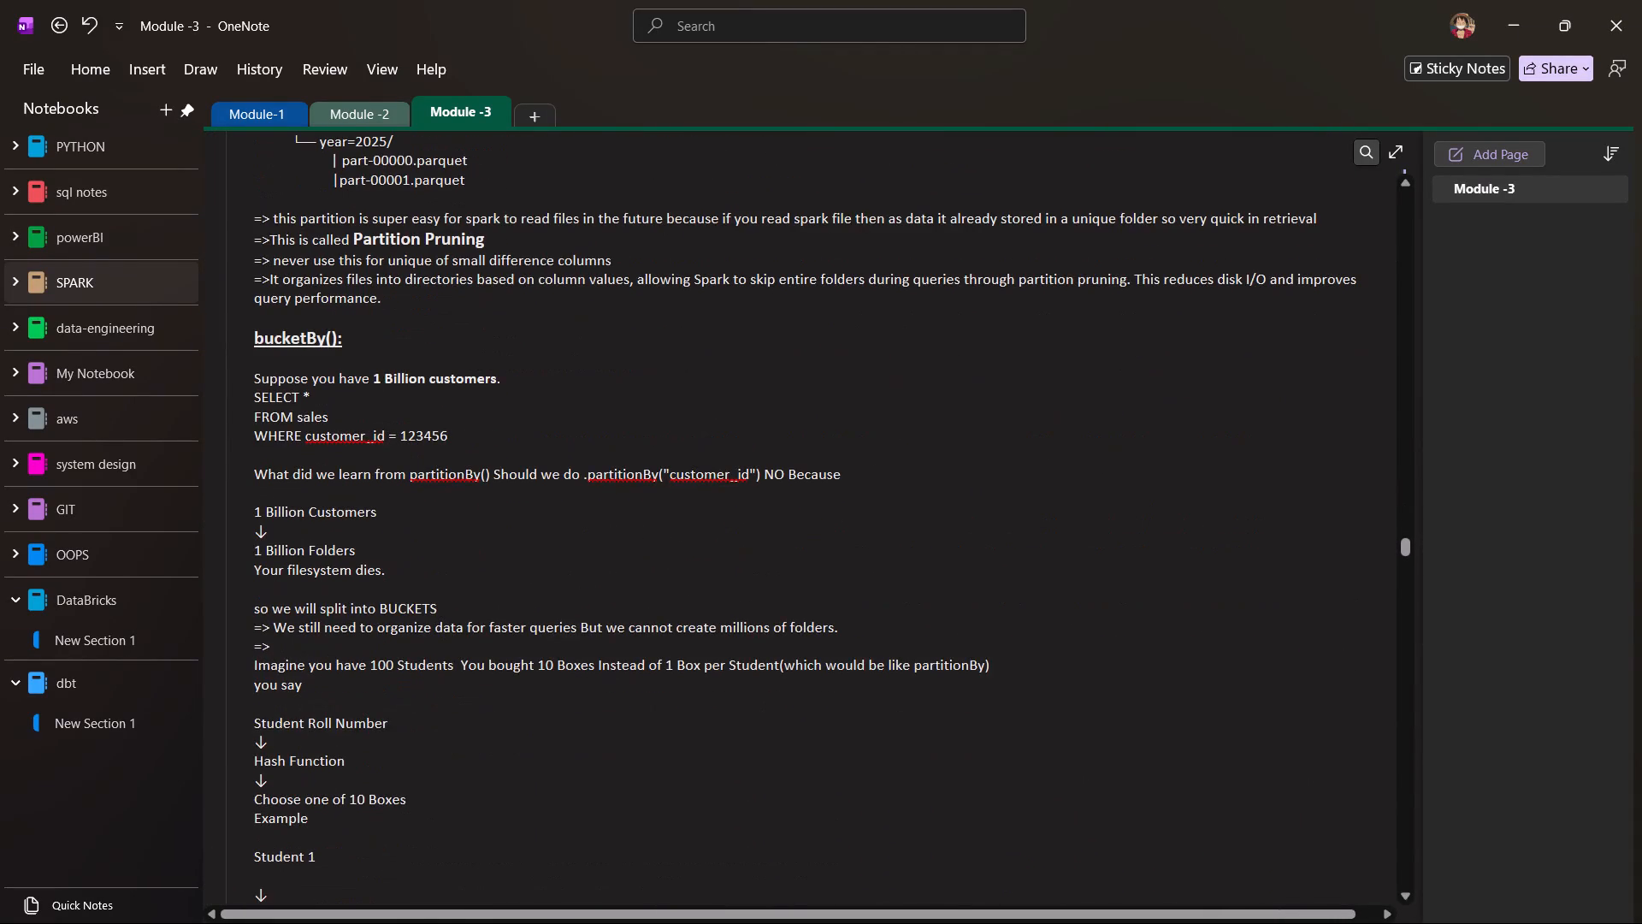
pyautogui.scroll(5, 510, 628)
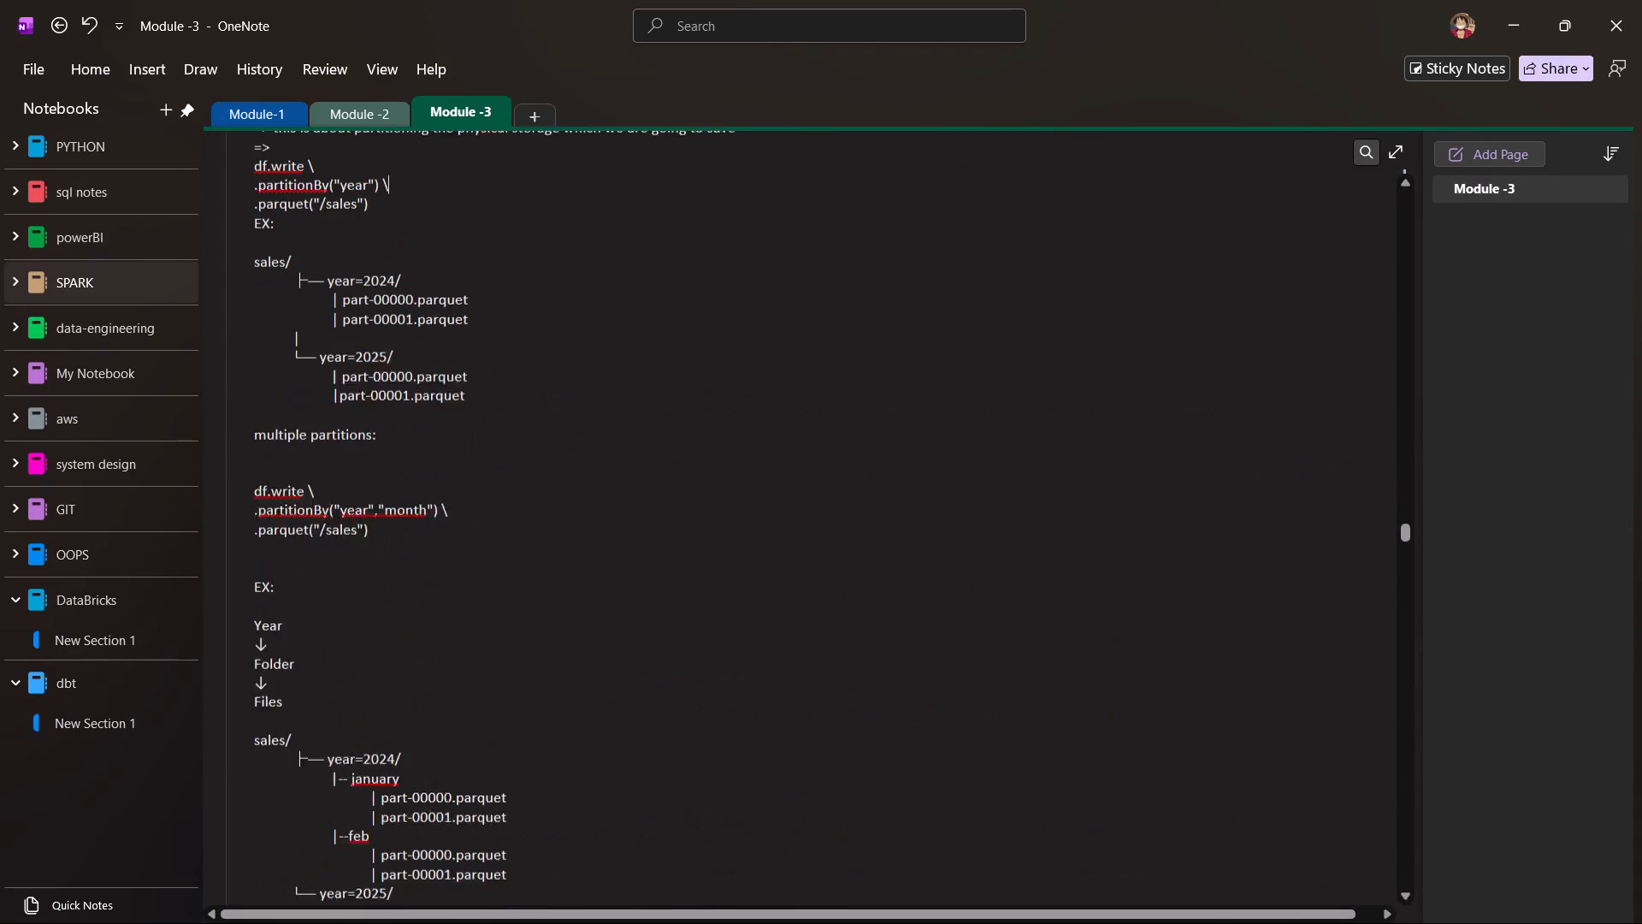
pyautogui.scroll(2, 510, 628)
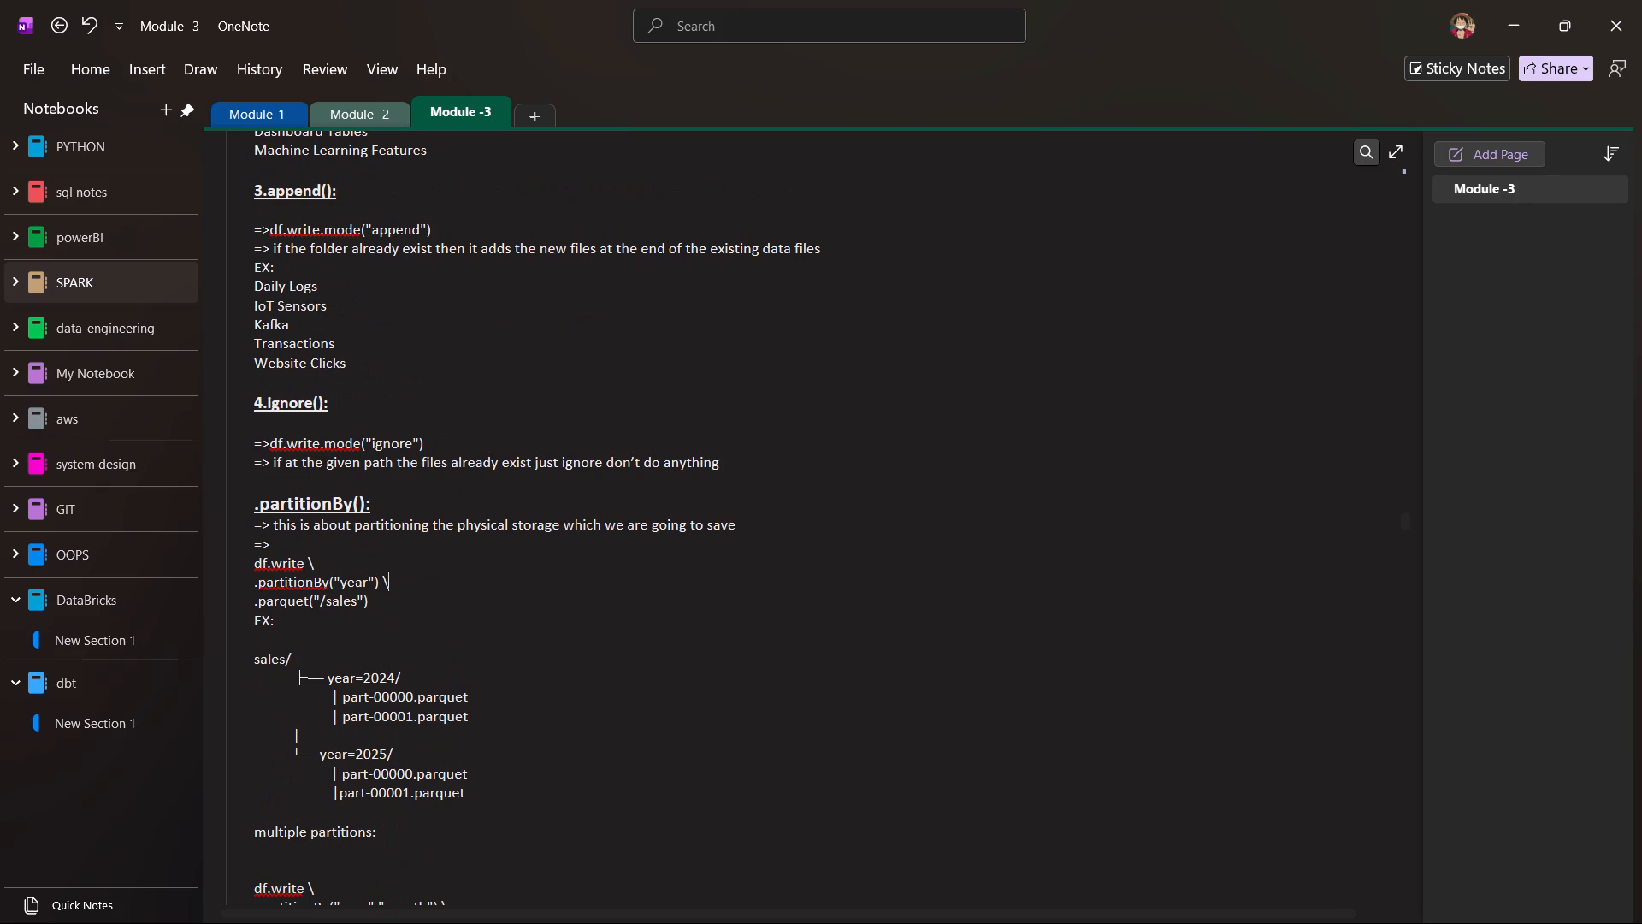
pyautogui.scroll(5, 510, 628)
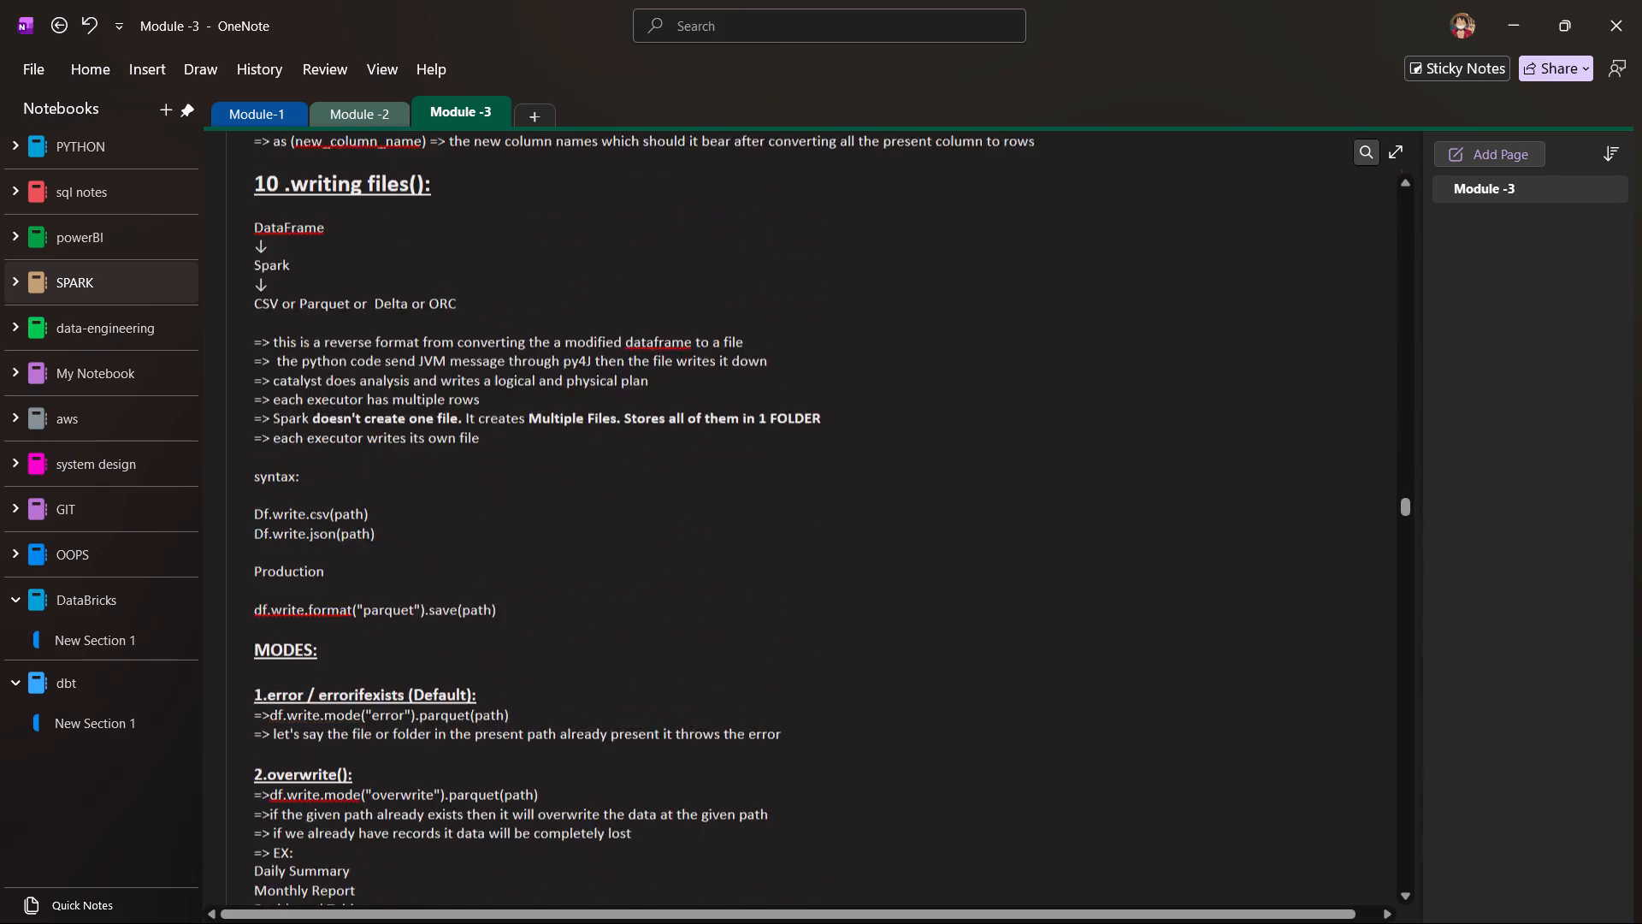
pyautogui.scroll(1, 510, 628)
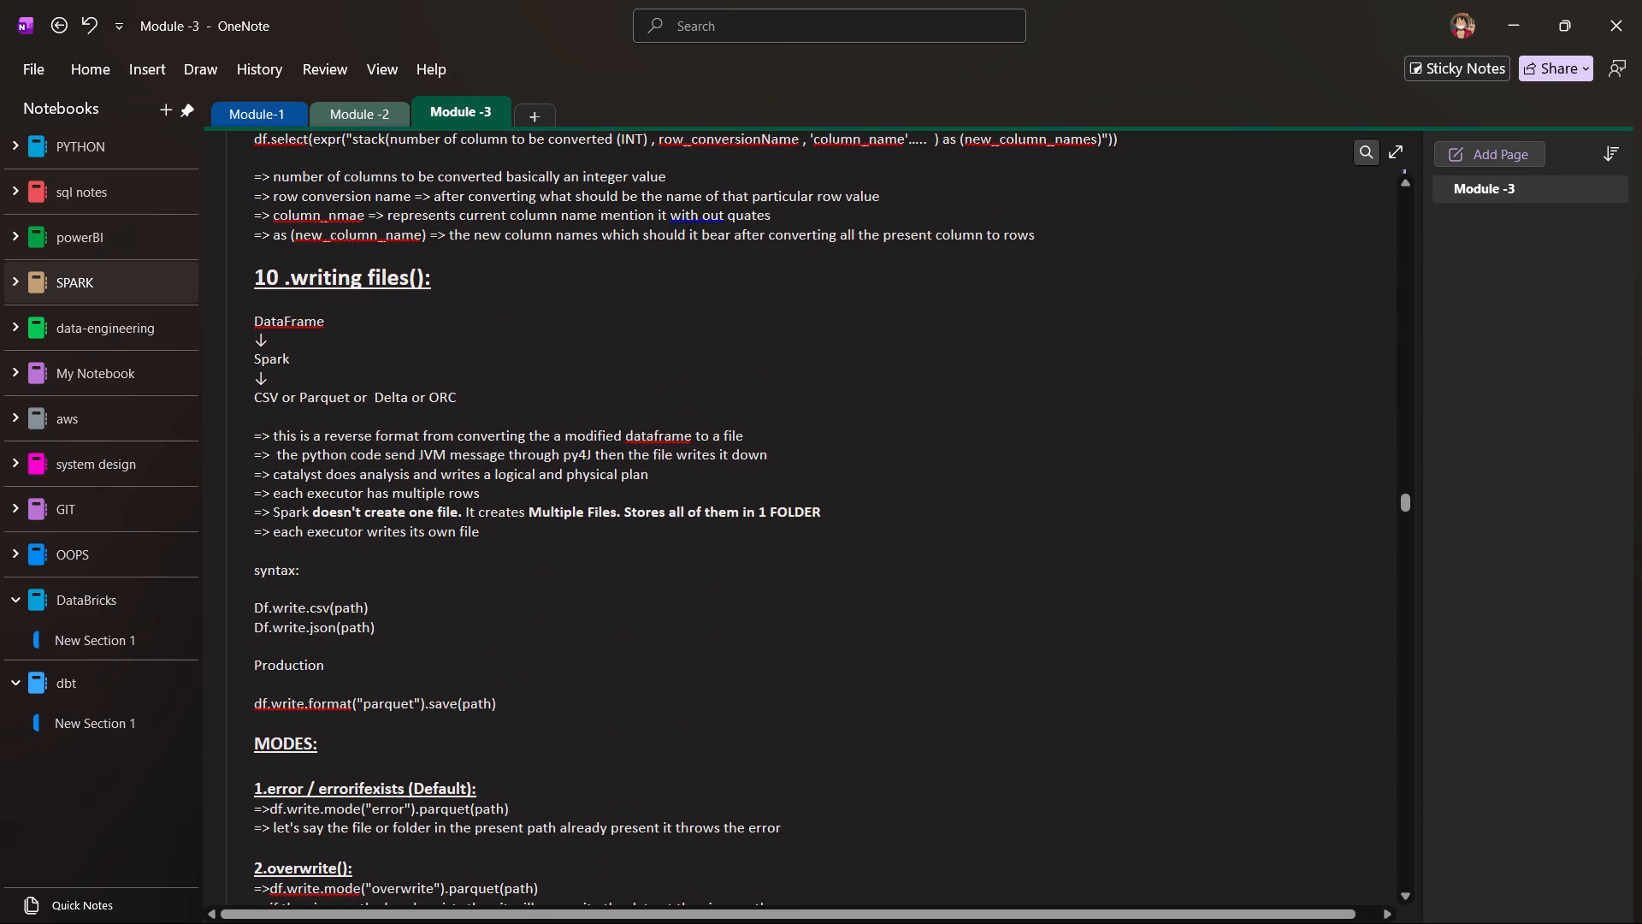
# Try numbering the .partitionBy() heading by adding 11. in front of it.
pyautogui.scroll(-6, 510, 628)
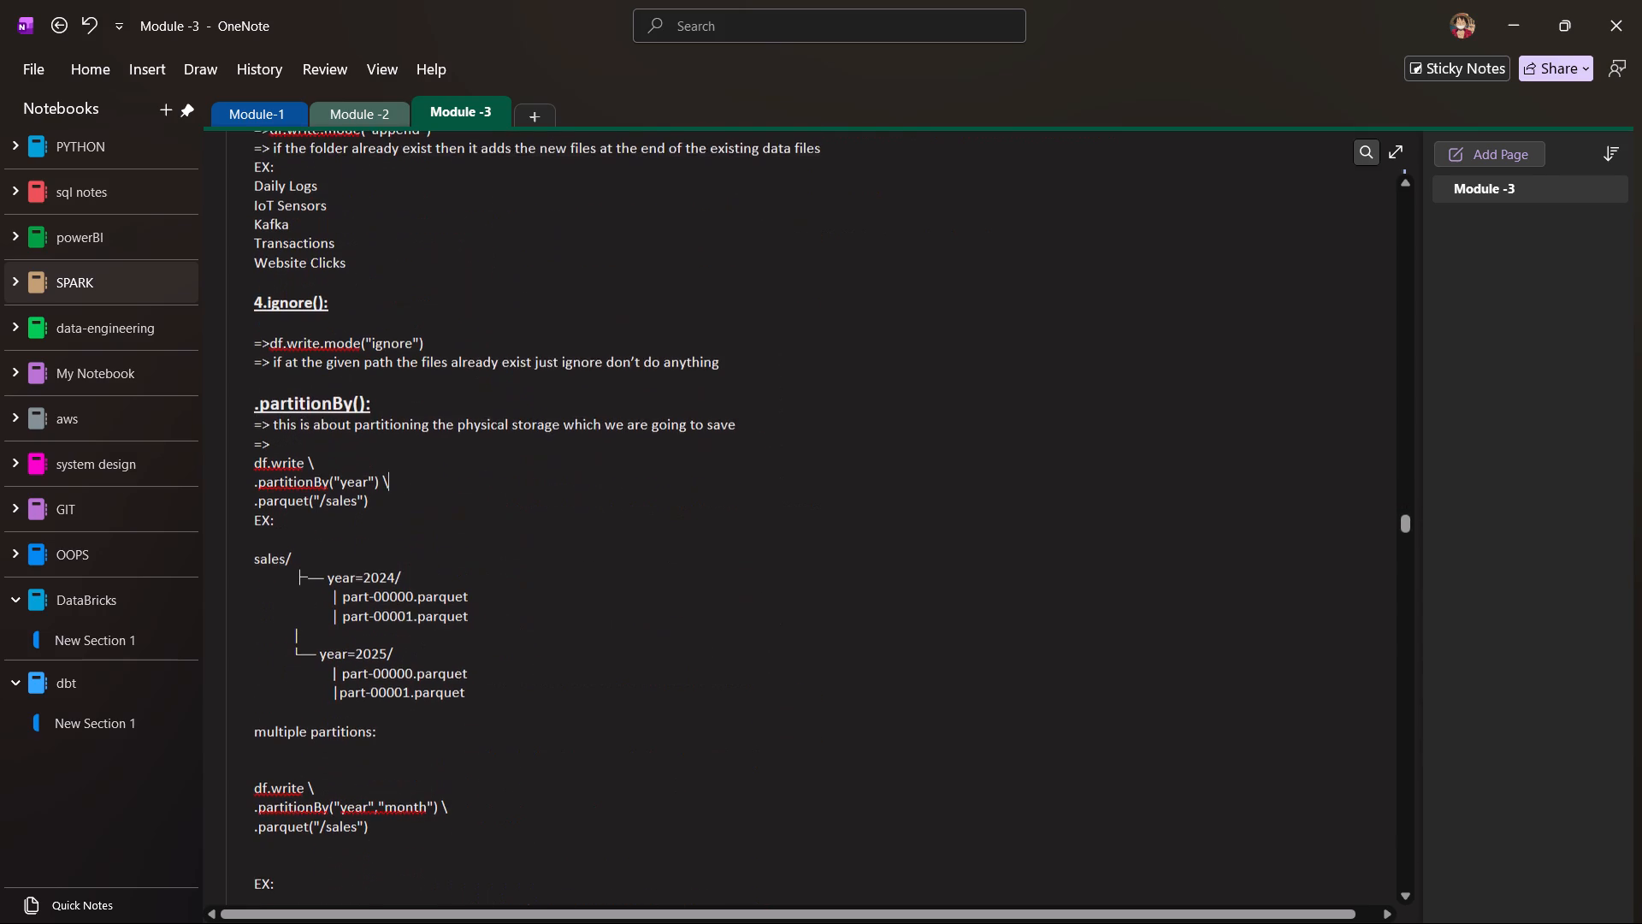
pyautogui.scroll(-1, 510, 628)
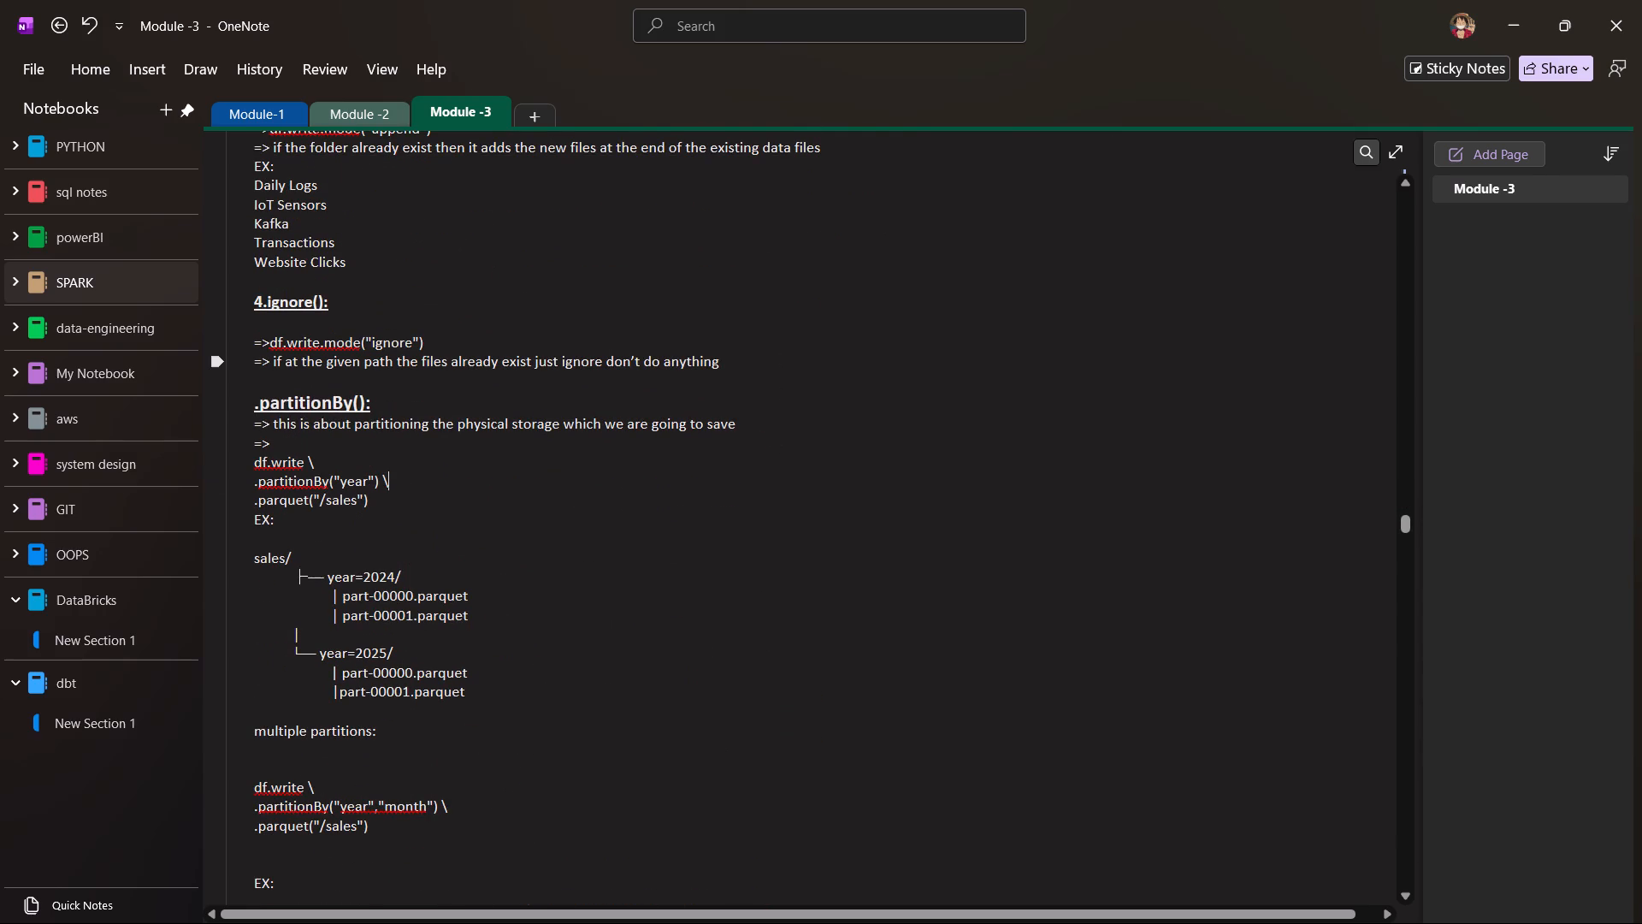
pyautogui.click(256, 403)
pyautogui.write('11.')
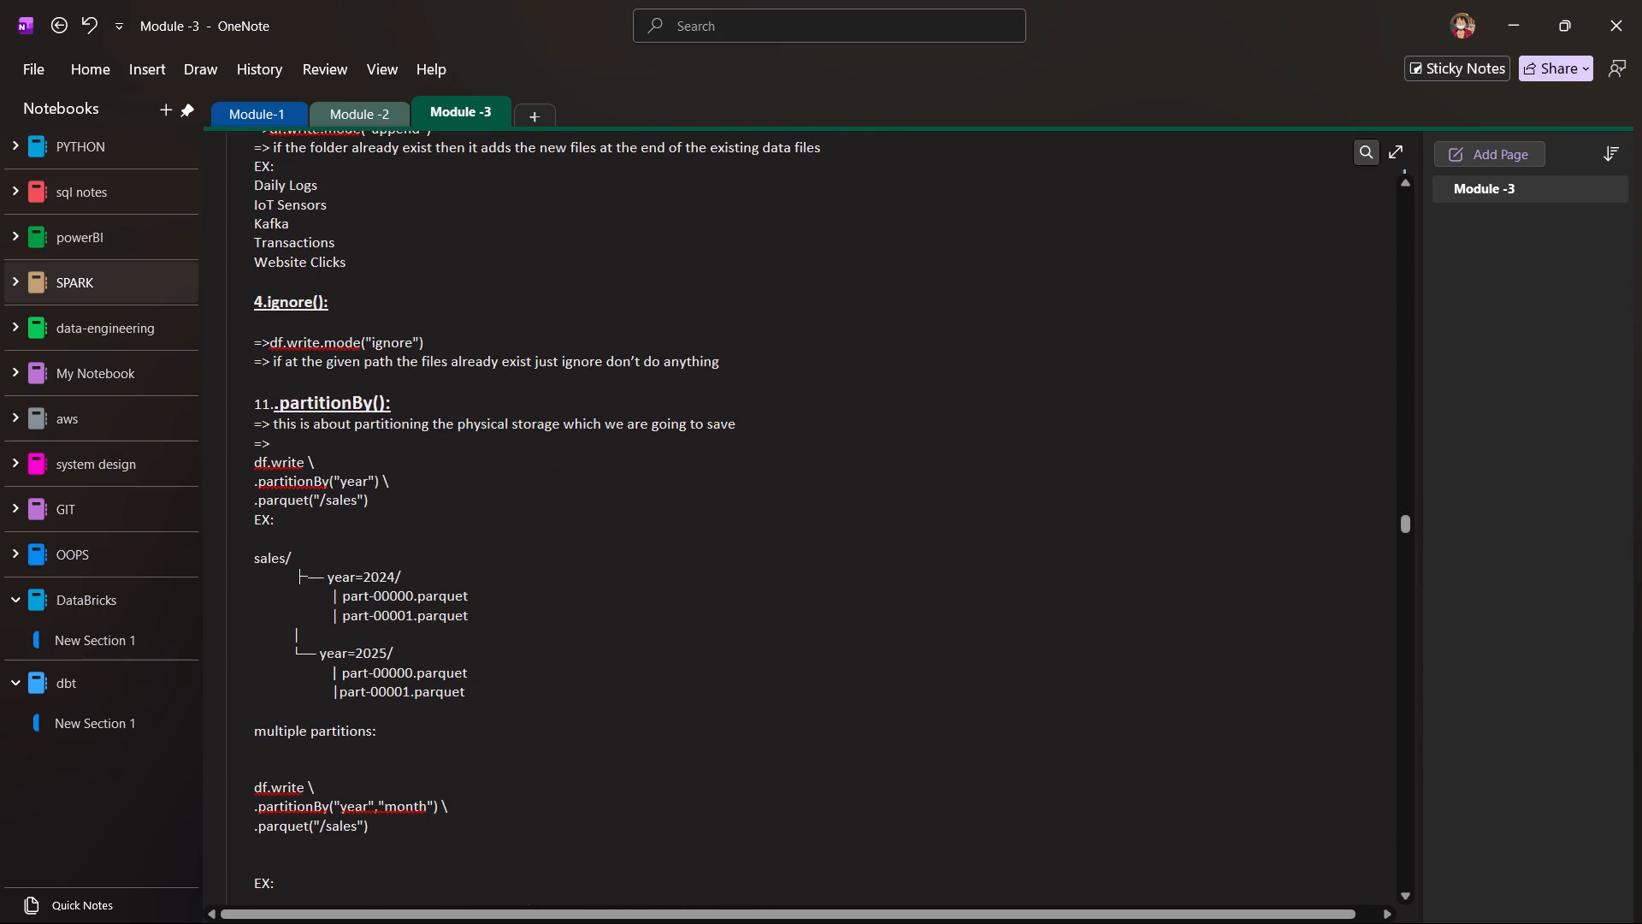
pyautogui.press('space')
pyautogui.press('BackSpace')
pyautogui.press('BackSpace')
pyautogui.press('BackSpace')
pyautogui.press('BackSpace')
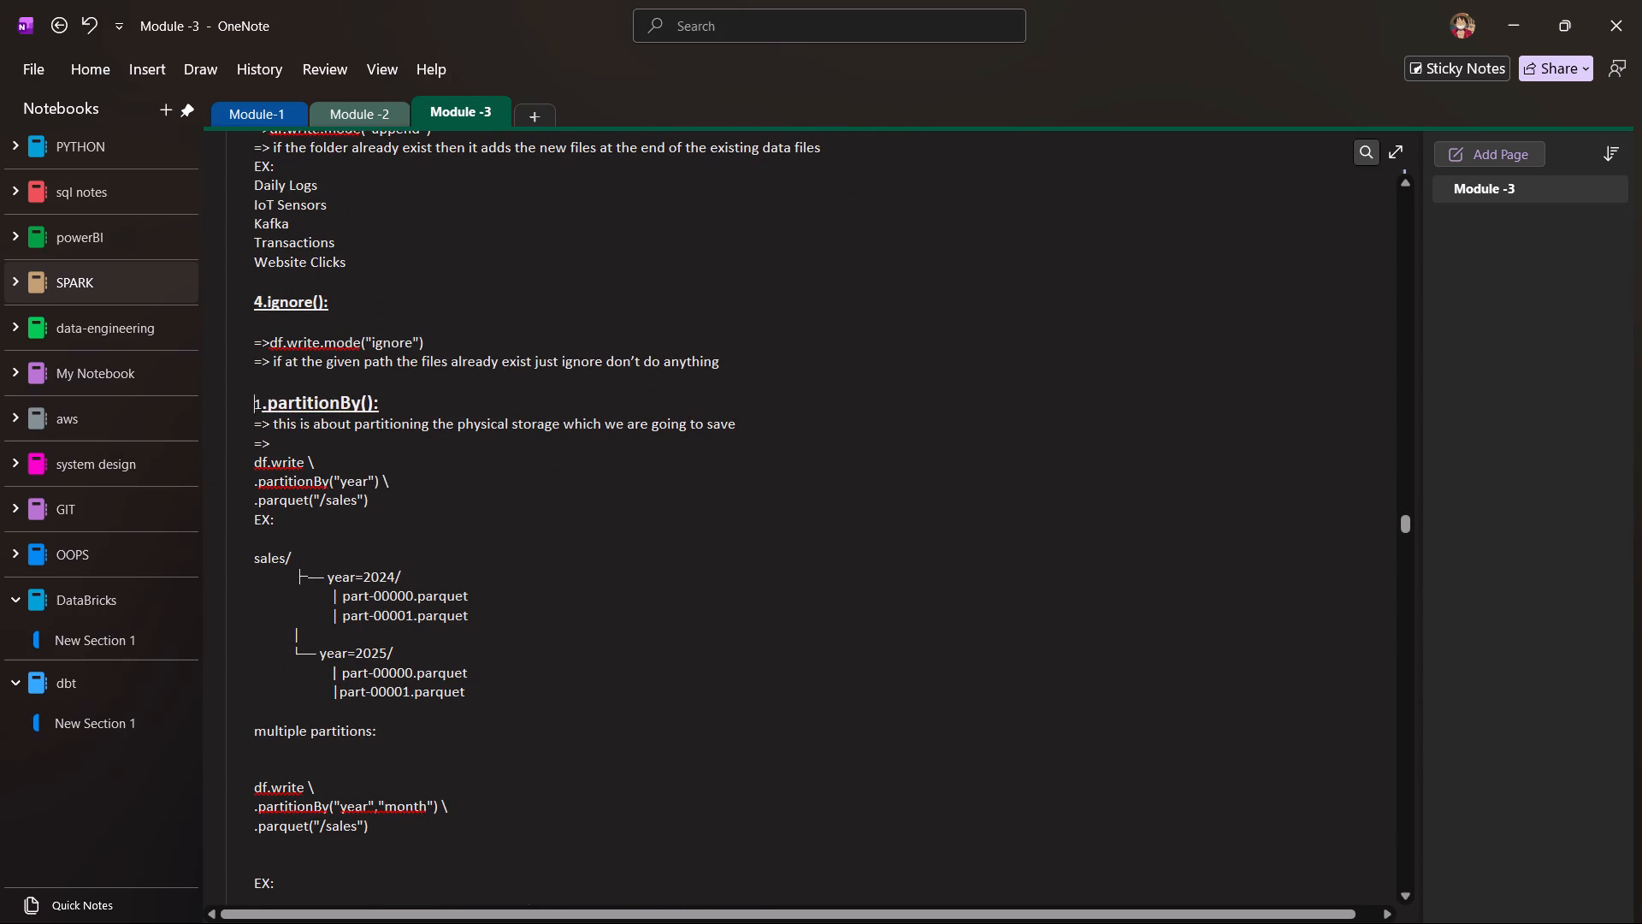
# Review the numbering and style of the main headings from writing files() back through Unpivot(), pivot() and MODES to Schema.
pyautogui.scroll(9, 263, 403)
pyautogui.scroll(-1, 263, 403)
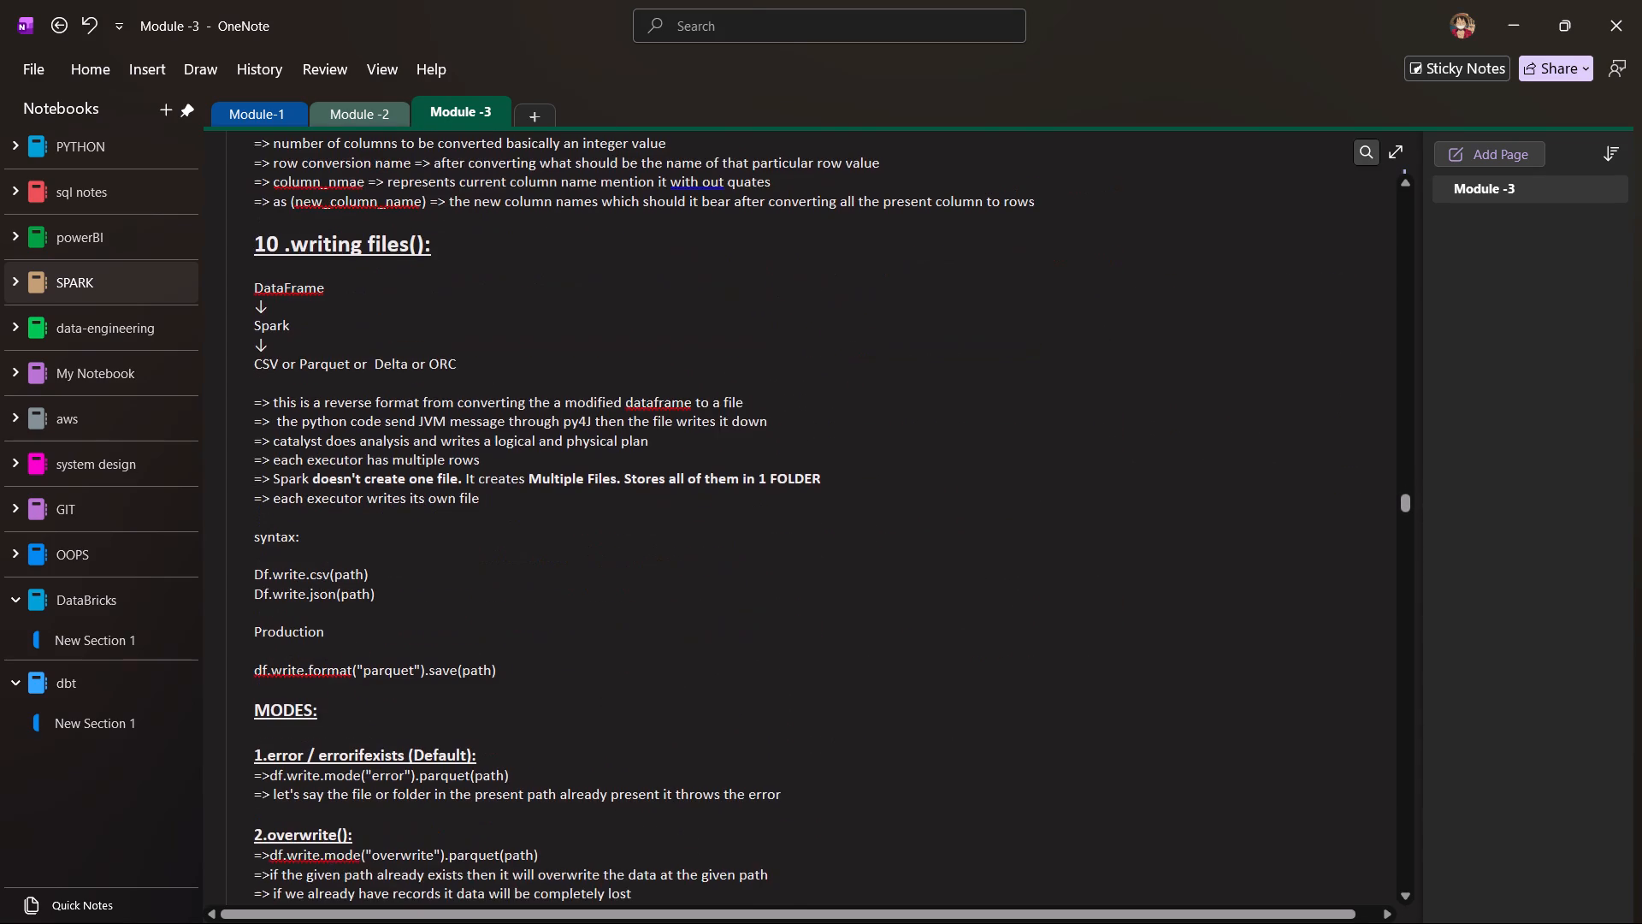
pyautogui.scroll(-2, 263, 403)
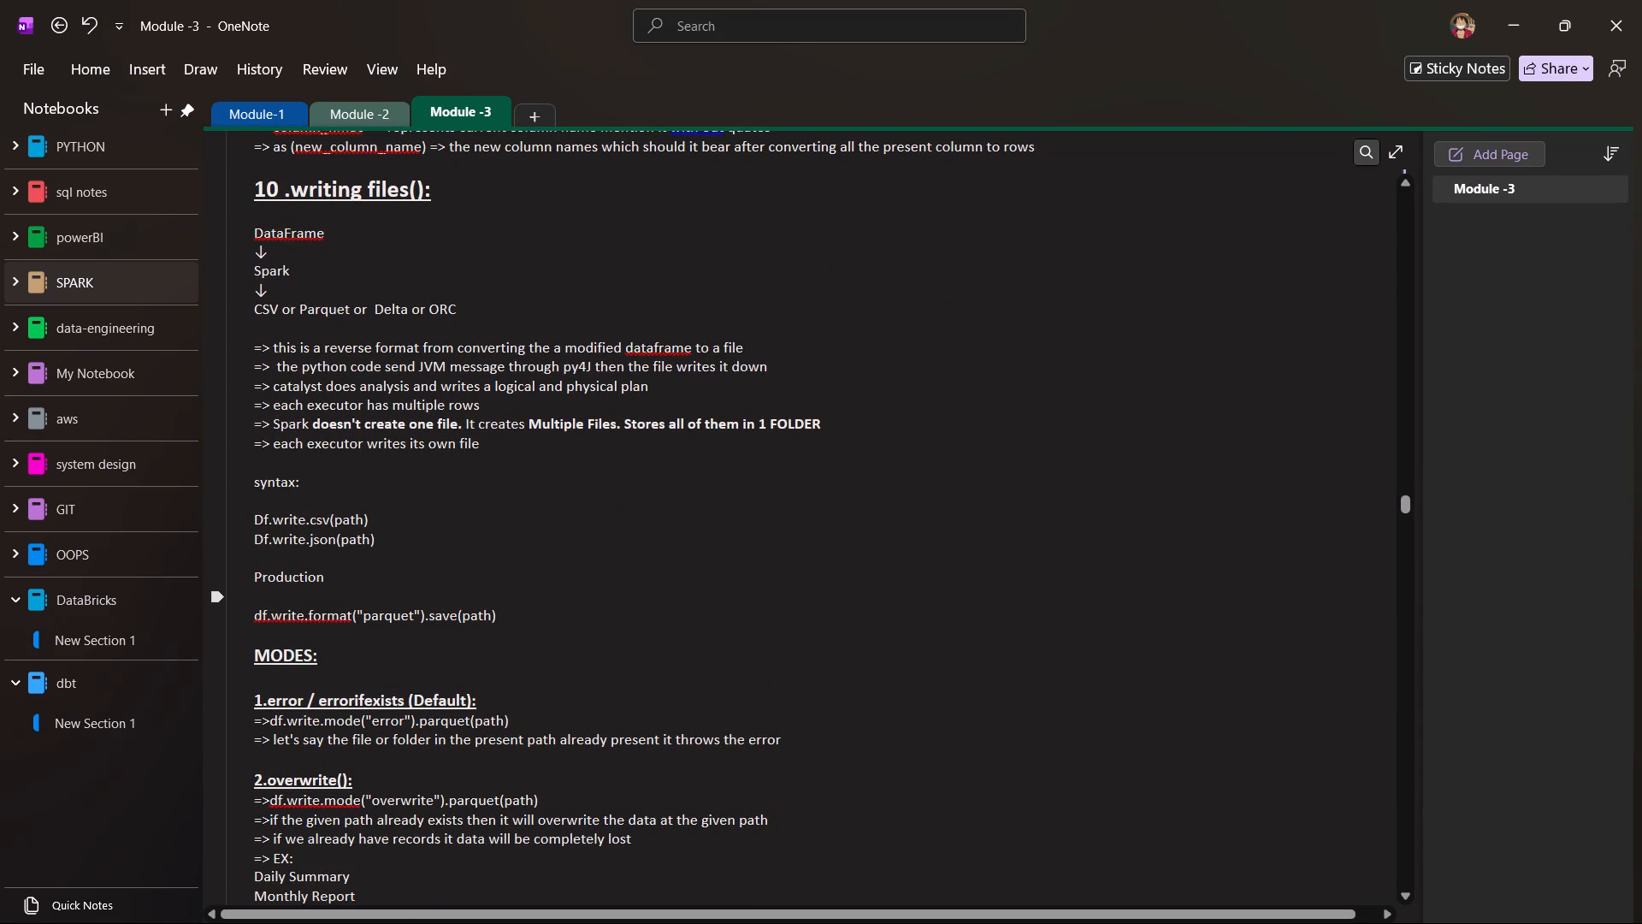
pyautogui.scroll(5, 317, 651)
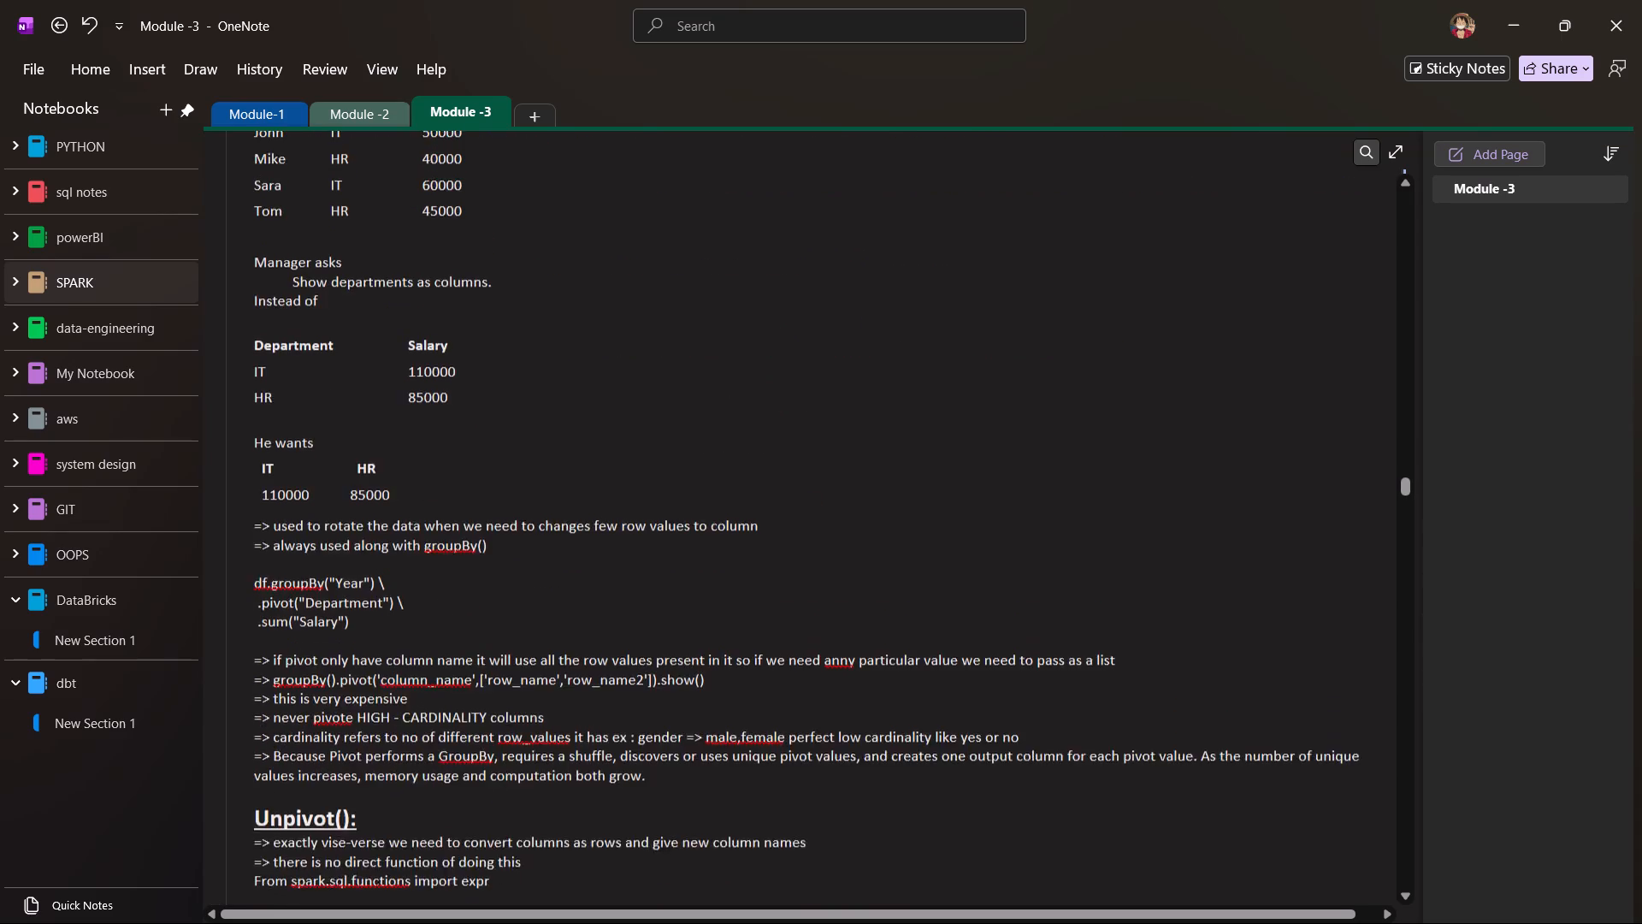
pyautogui.scroll(5, 317, 651)
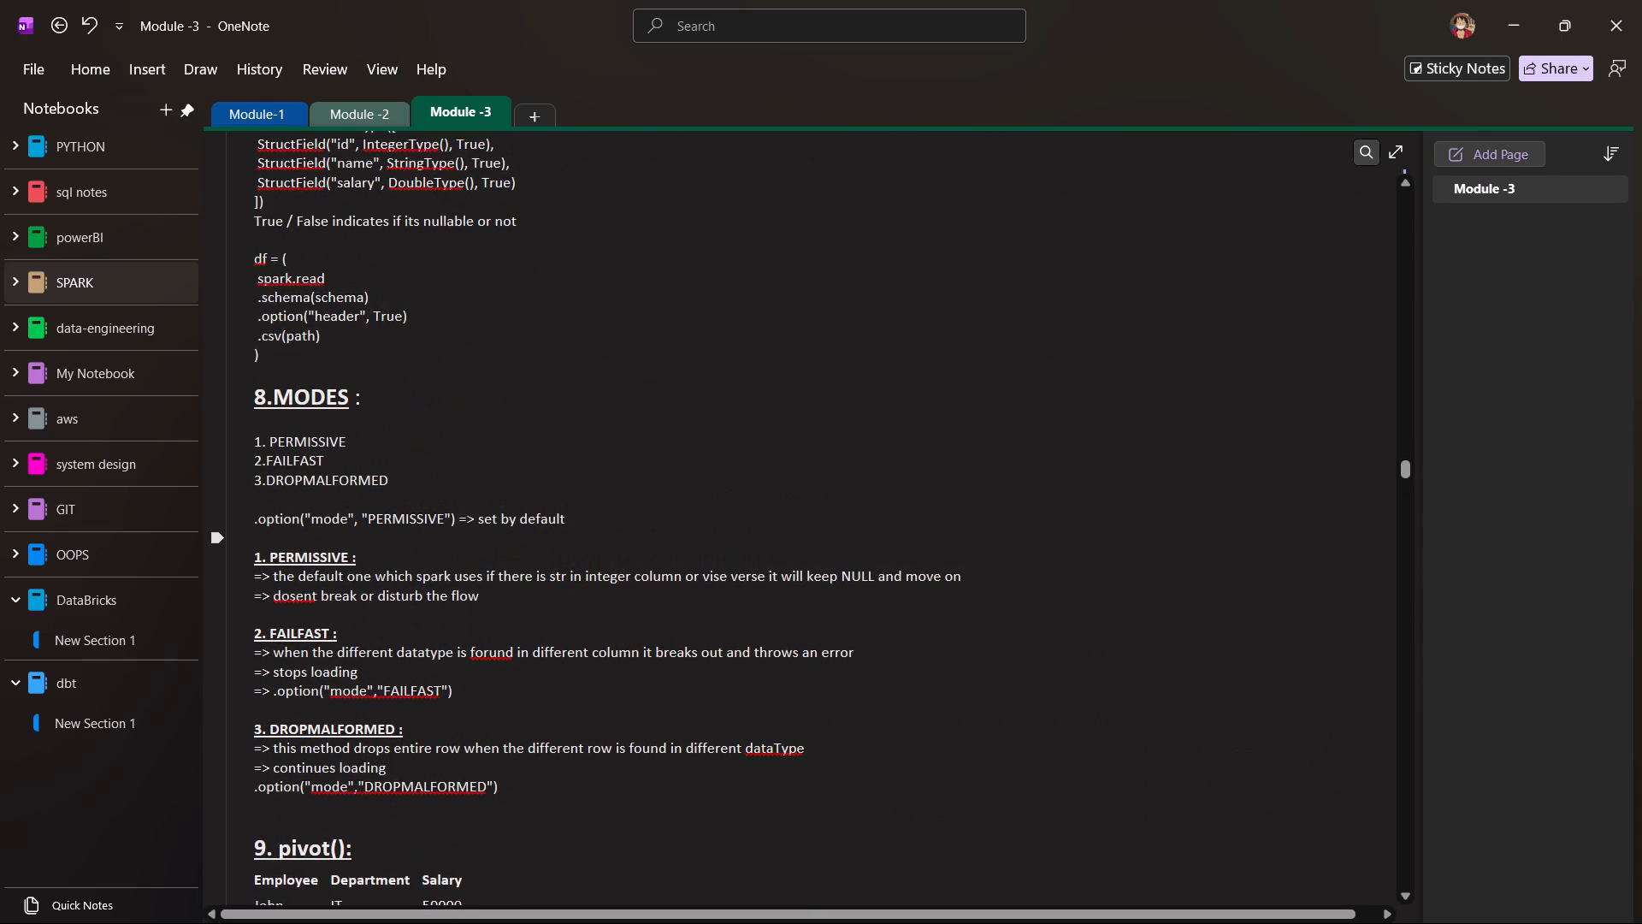
pyautogui.scroll(2, 380, 405)
pyautogui.hscroll(1, 380, 405)
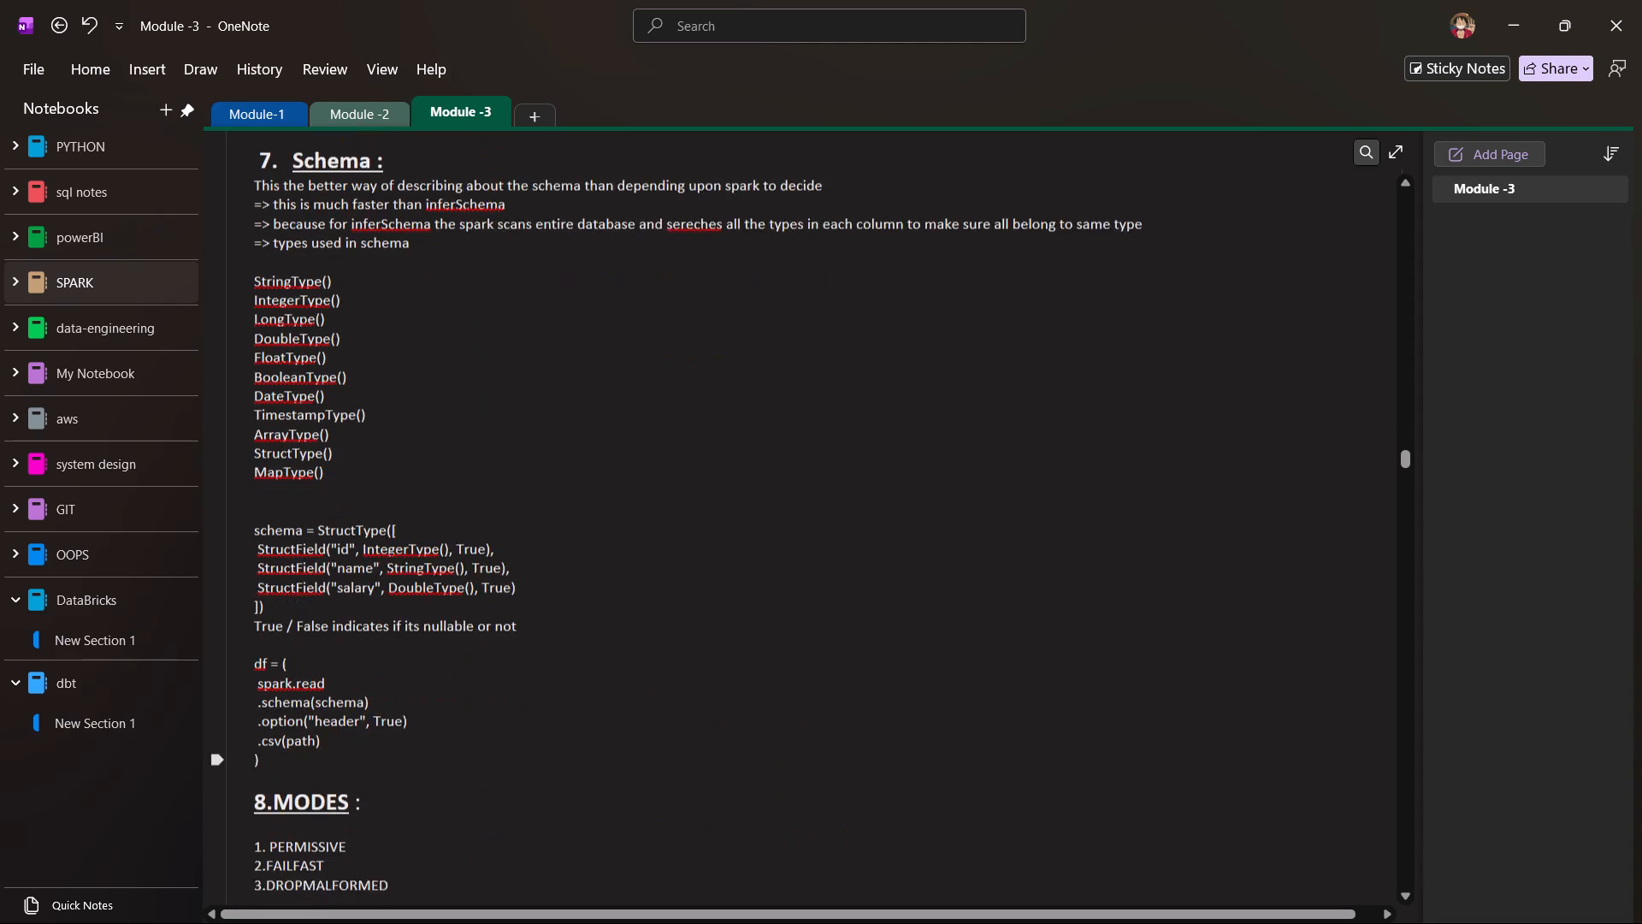
pyautogui.hscroll(1, 380, 405)
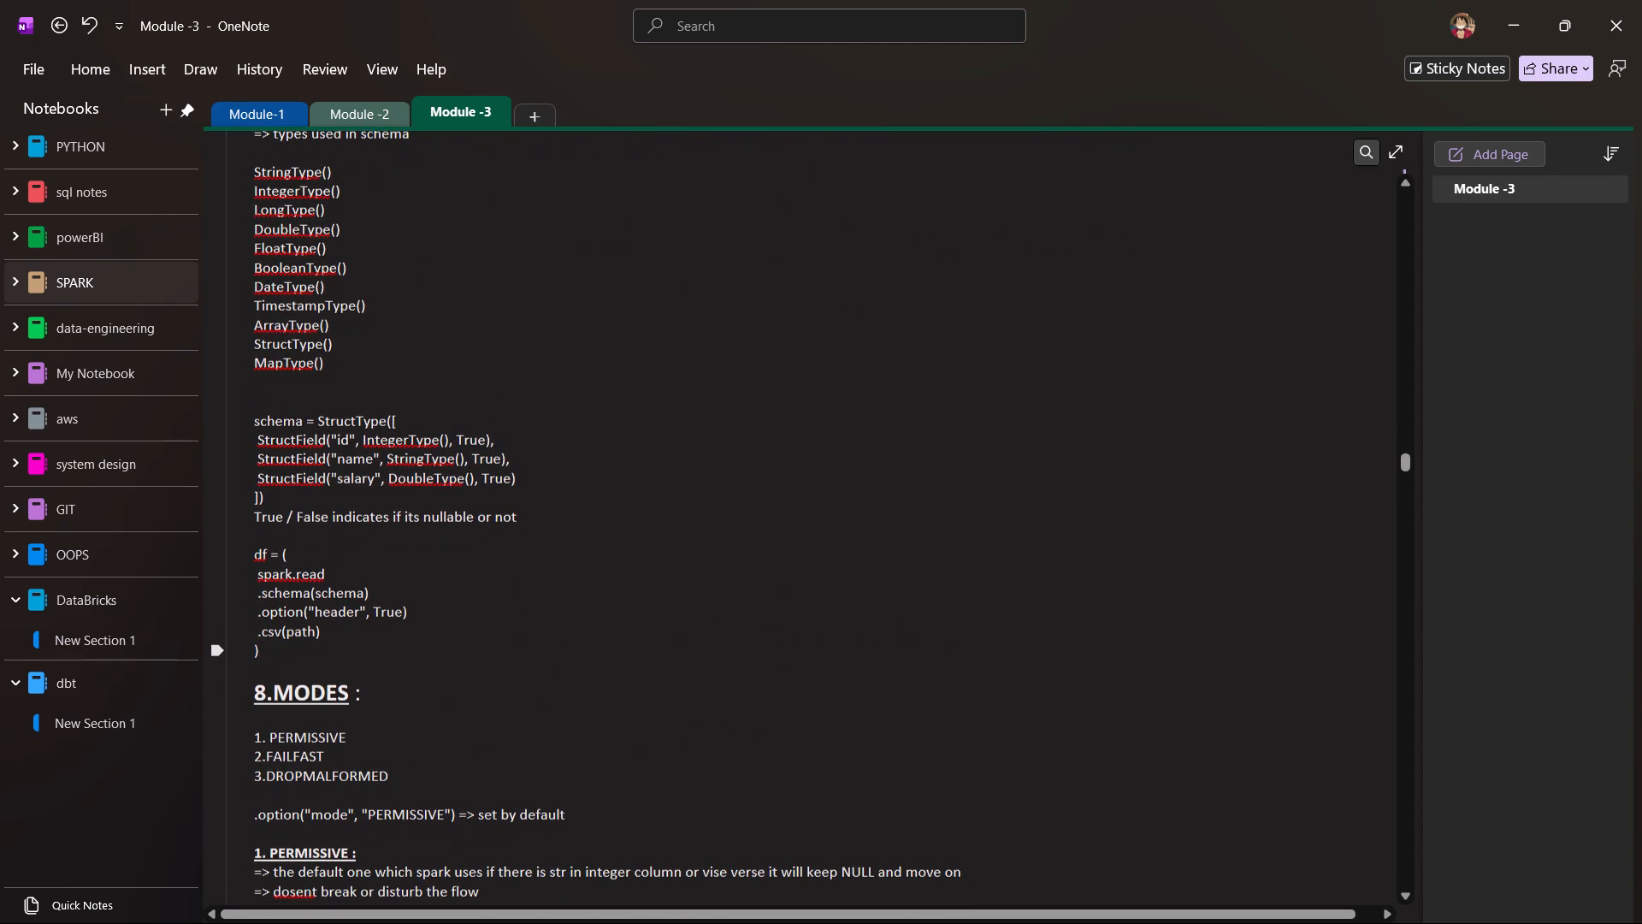
# Review the .option(), Schema and MODES sections down to pivot(), checking their order and heading numbers.
pyautogui.scroll(7, 380, 405)
pyautogui.scroll(-1, 380, 405)
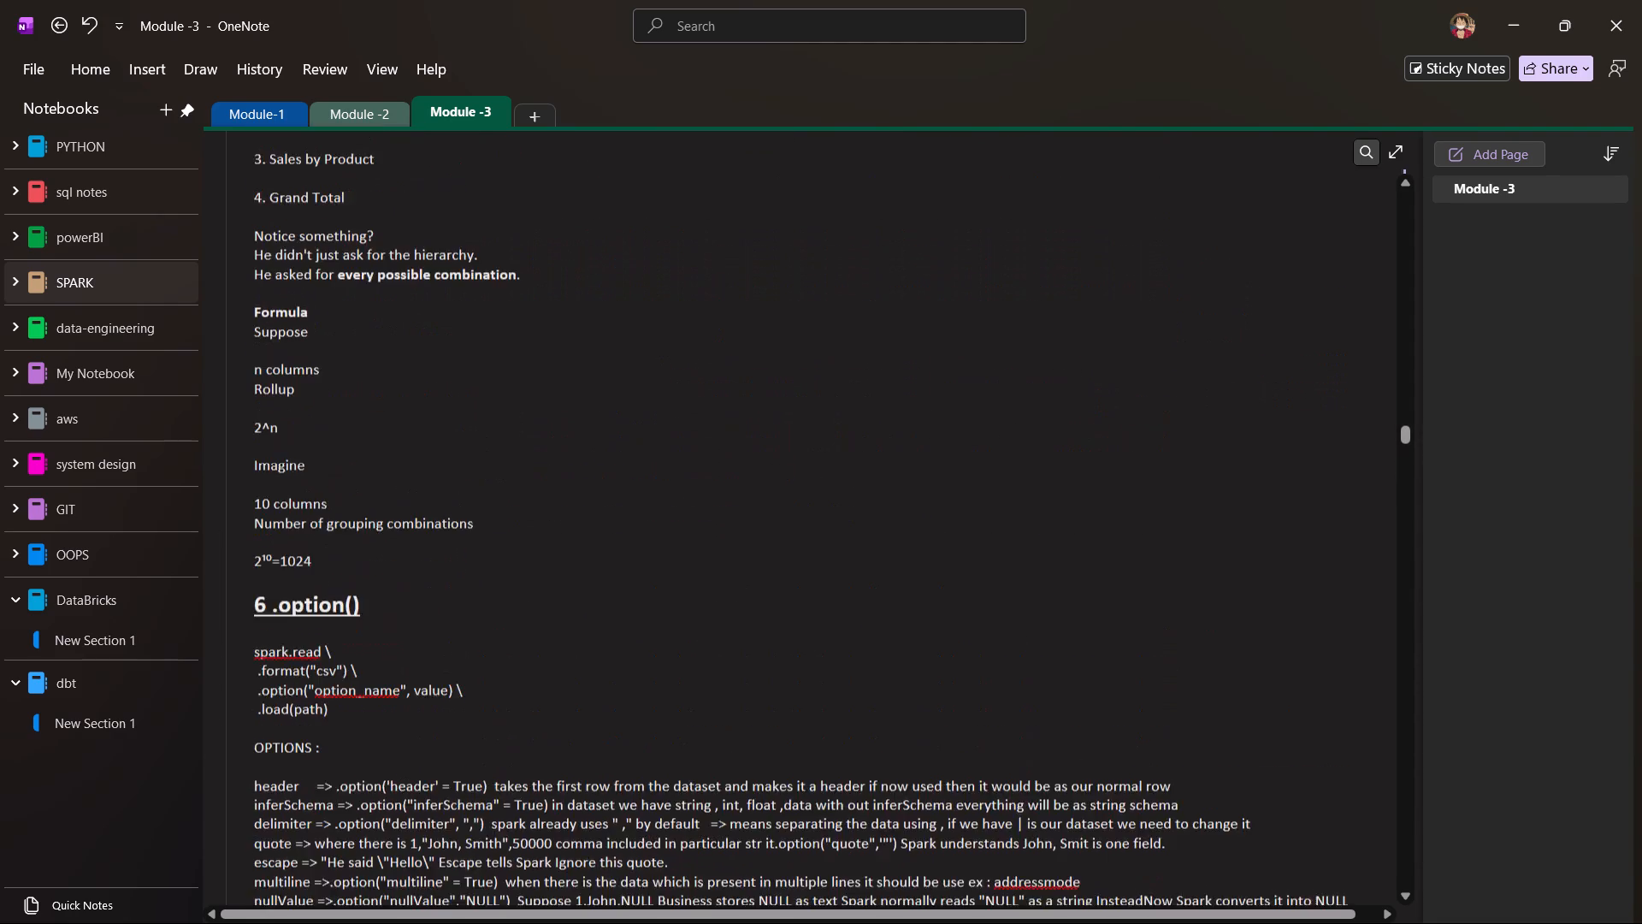
pyautogui.scroll(-3, 380, 405)
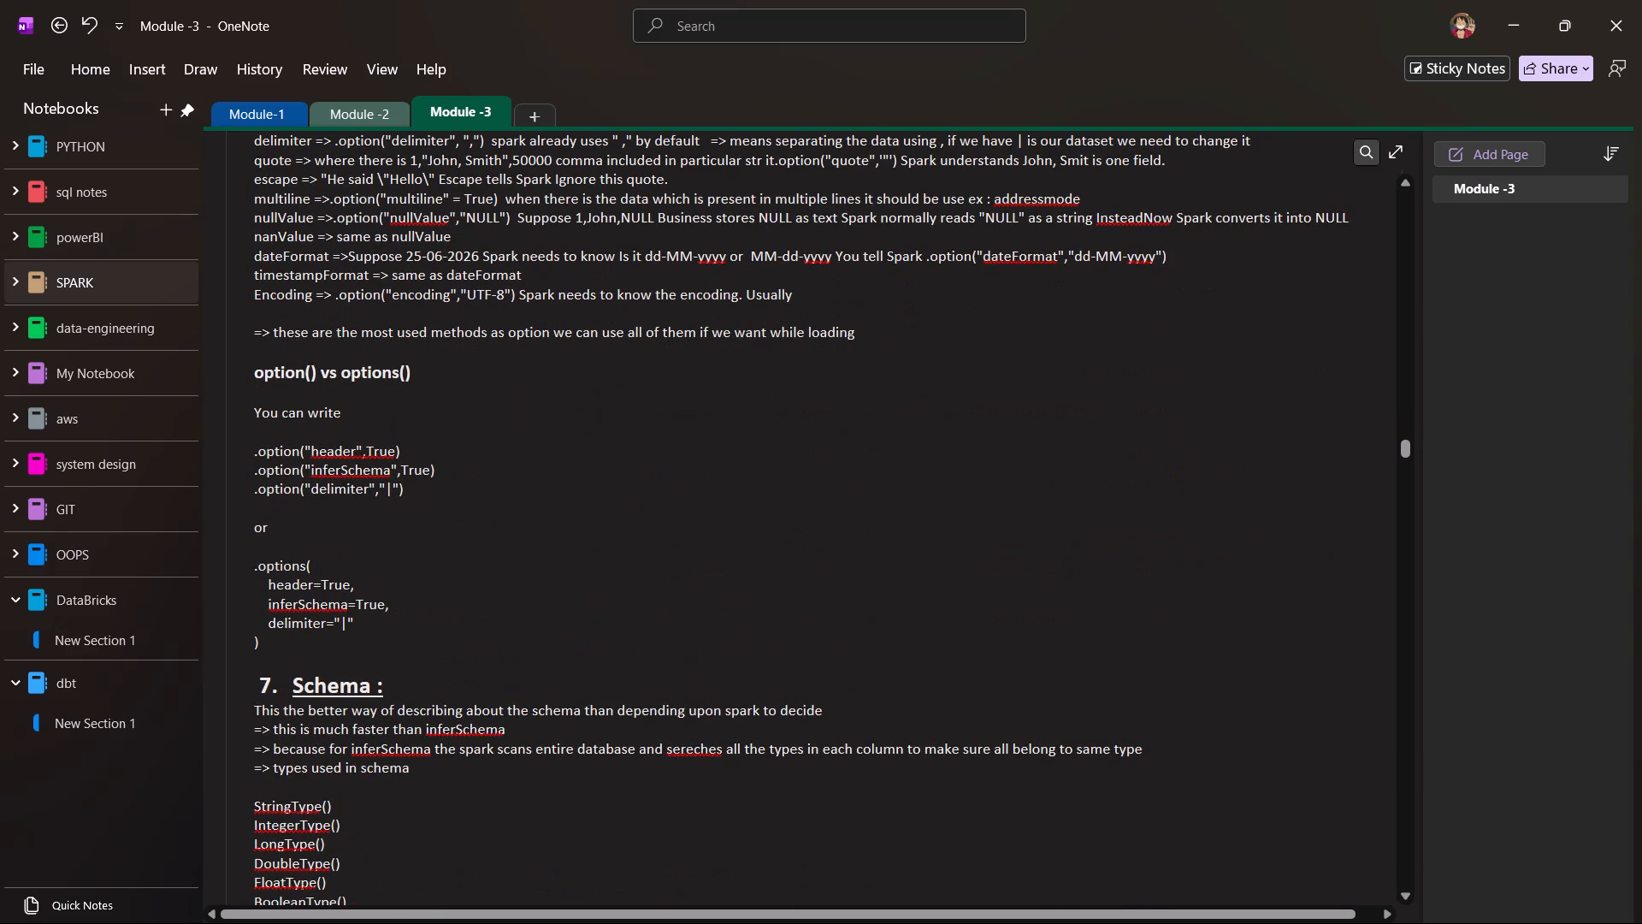
pyautogui.scroll(-1, 380, 405)
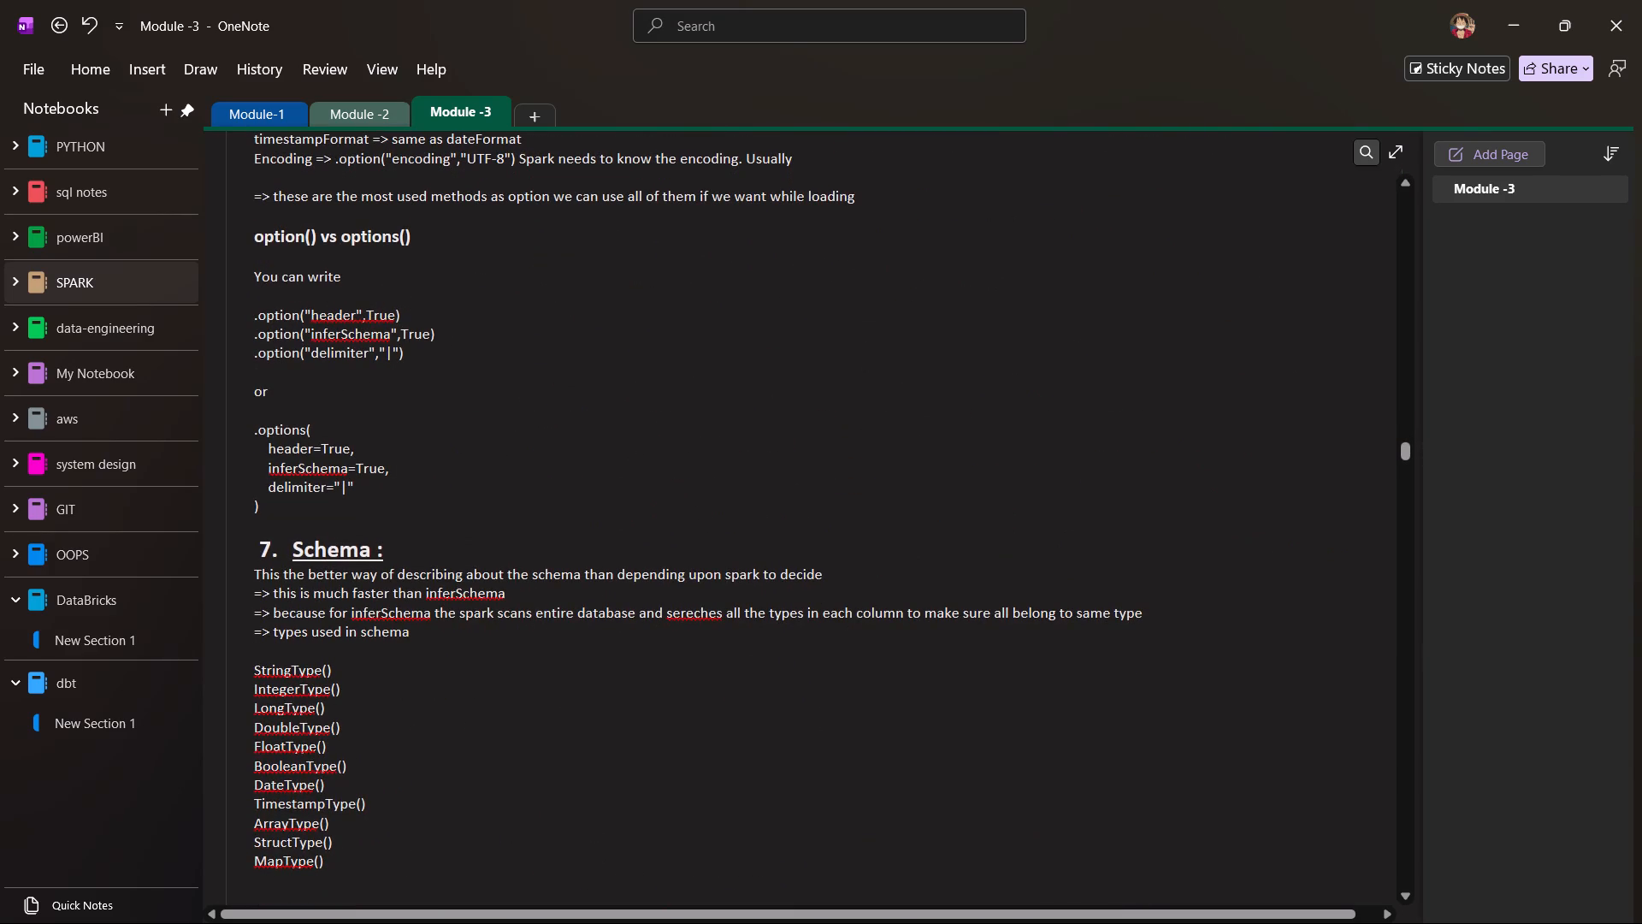
pyautogui.scroll(2, 380, 405)
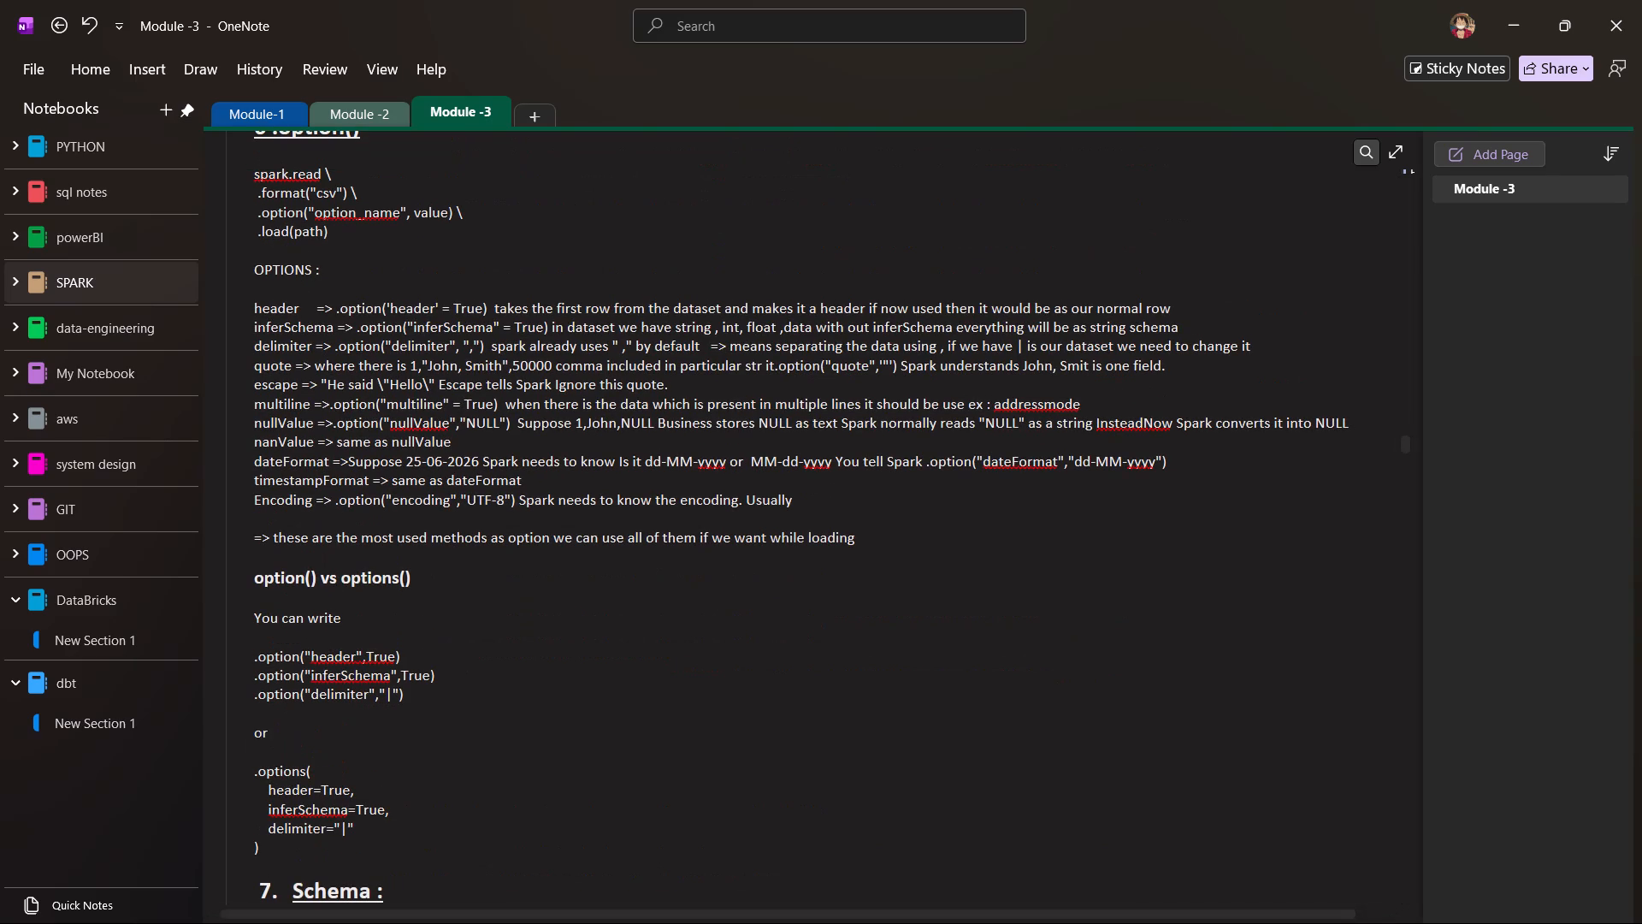
pyautogui.scroll(-3, 380, 405)
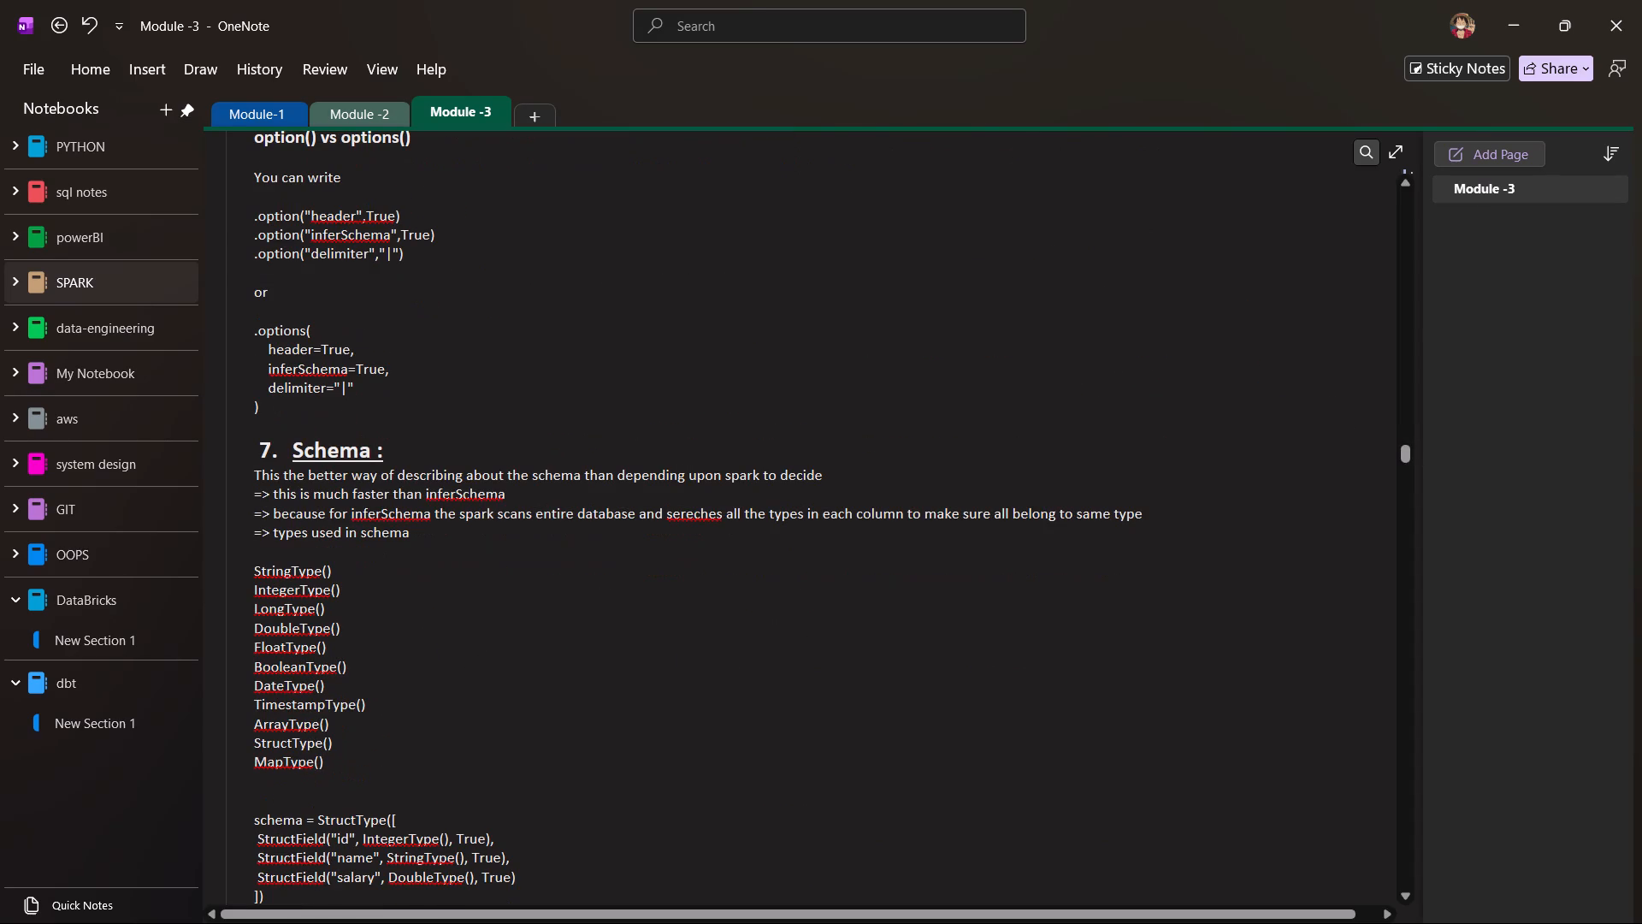
pyautogui.scroll(-2, 380, 405)
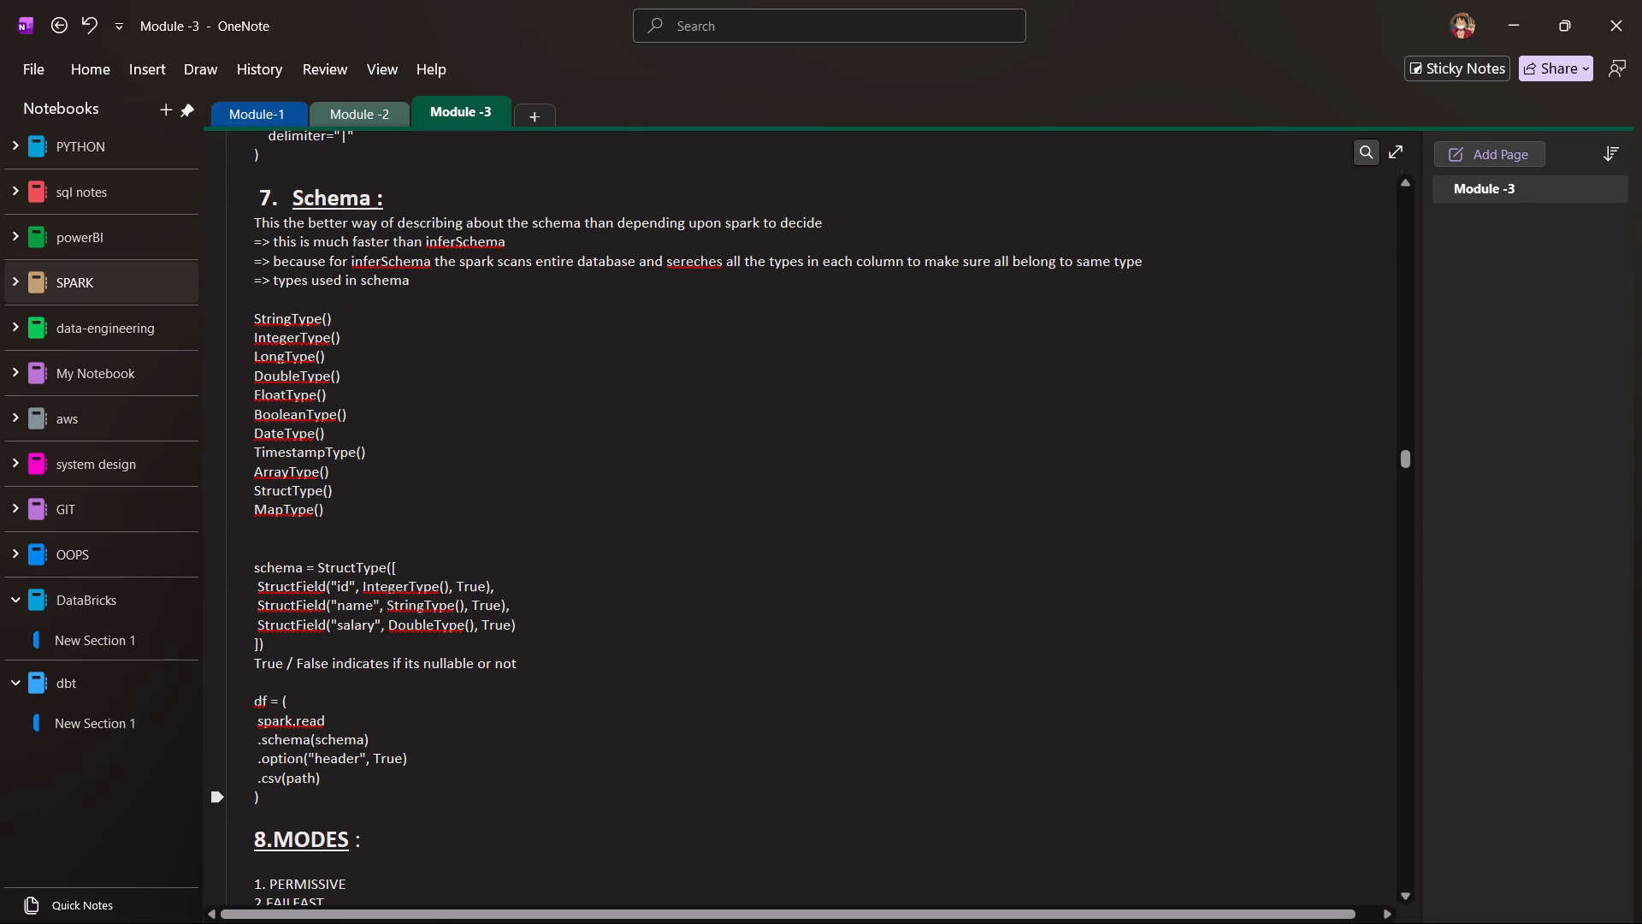
pyautogui.scroll(-3, 380, 405)
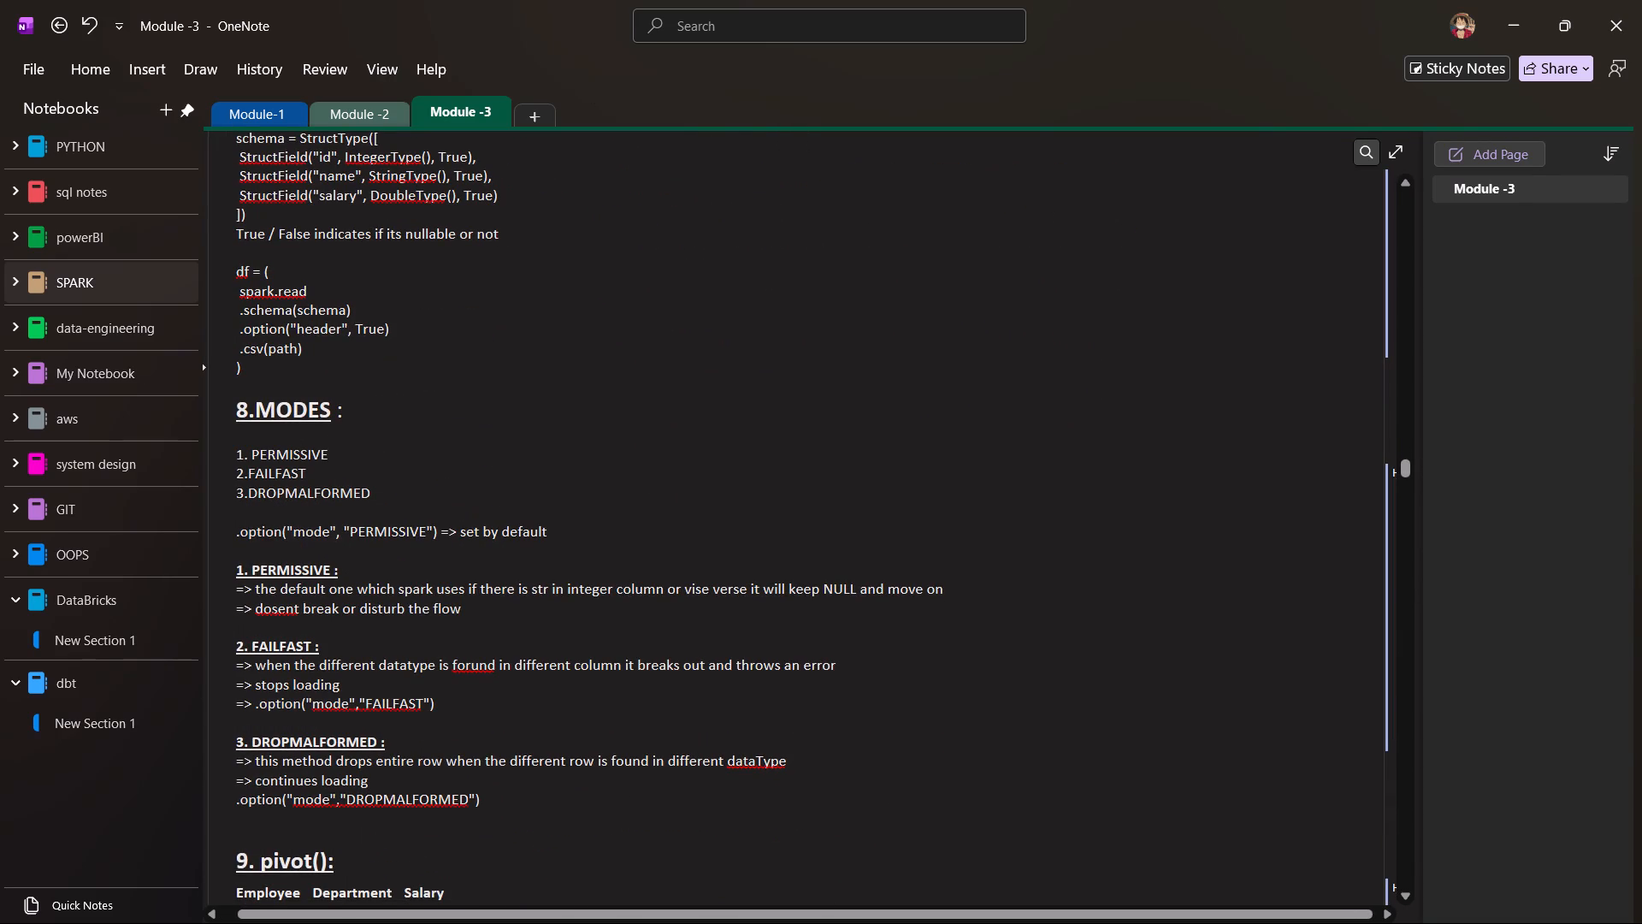
pyautogui.scroll(-1, 380, 405)
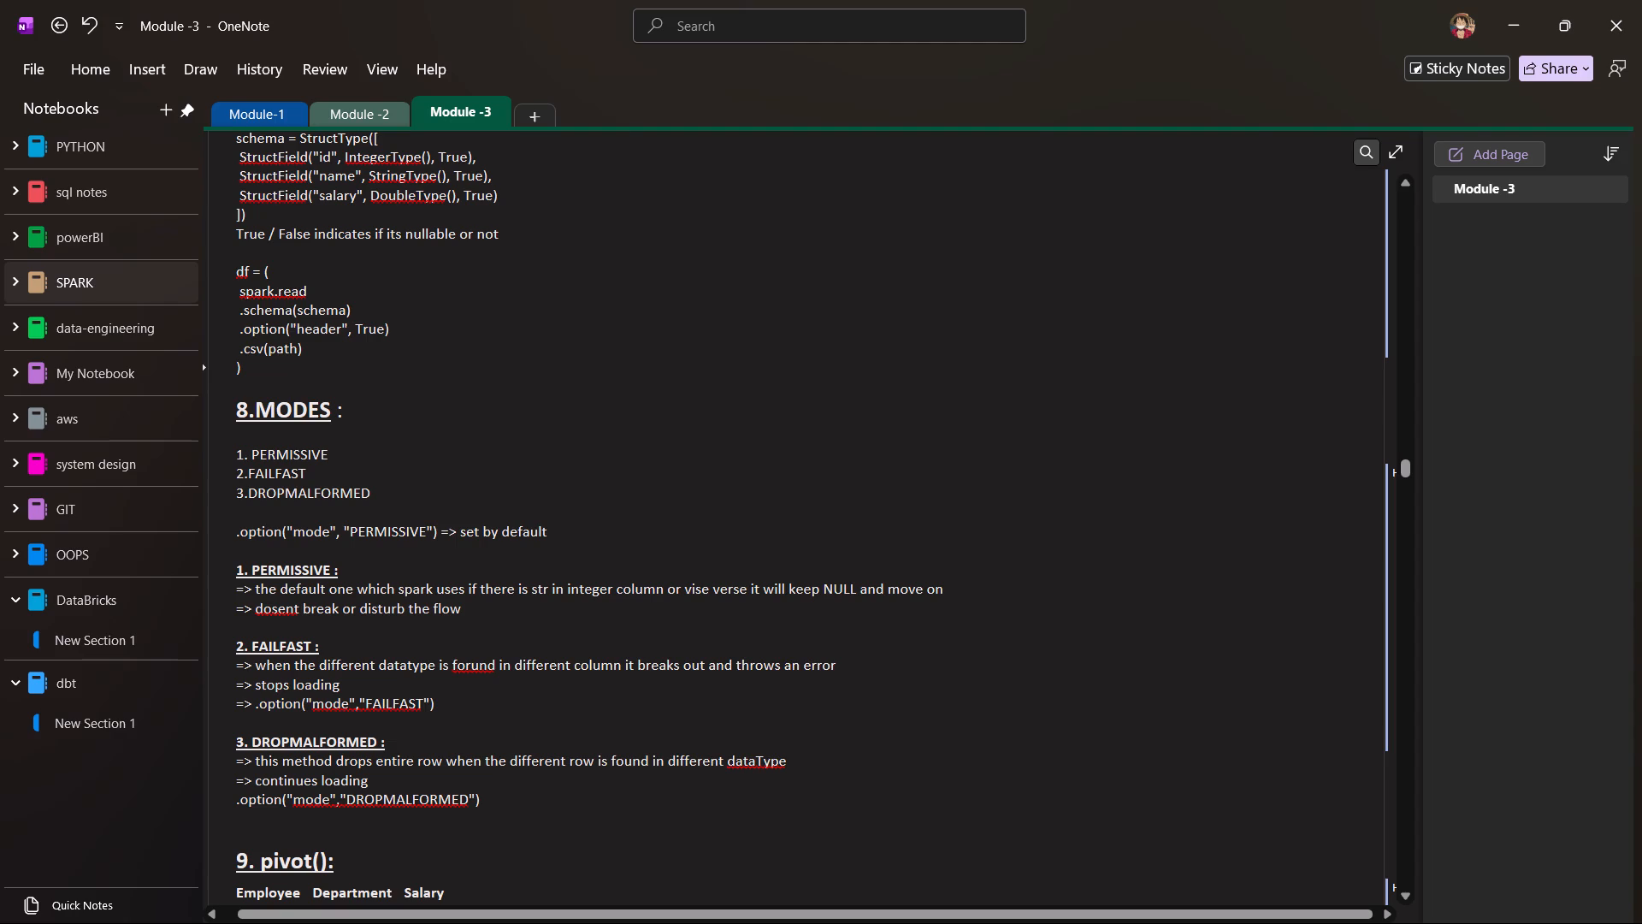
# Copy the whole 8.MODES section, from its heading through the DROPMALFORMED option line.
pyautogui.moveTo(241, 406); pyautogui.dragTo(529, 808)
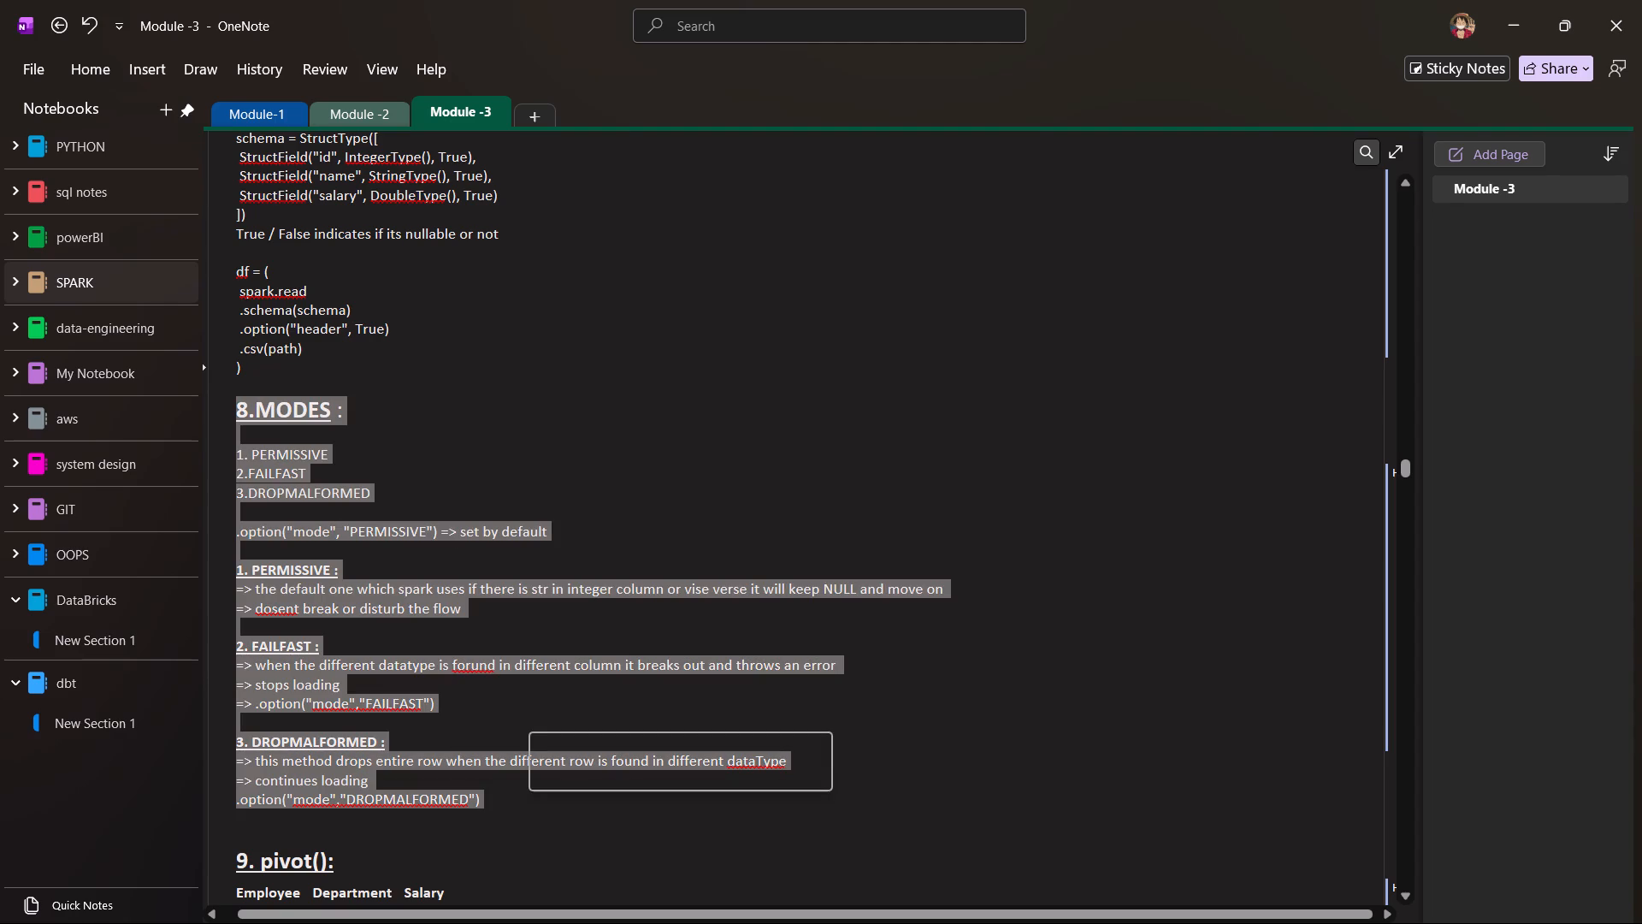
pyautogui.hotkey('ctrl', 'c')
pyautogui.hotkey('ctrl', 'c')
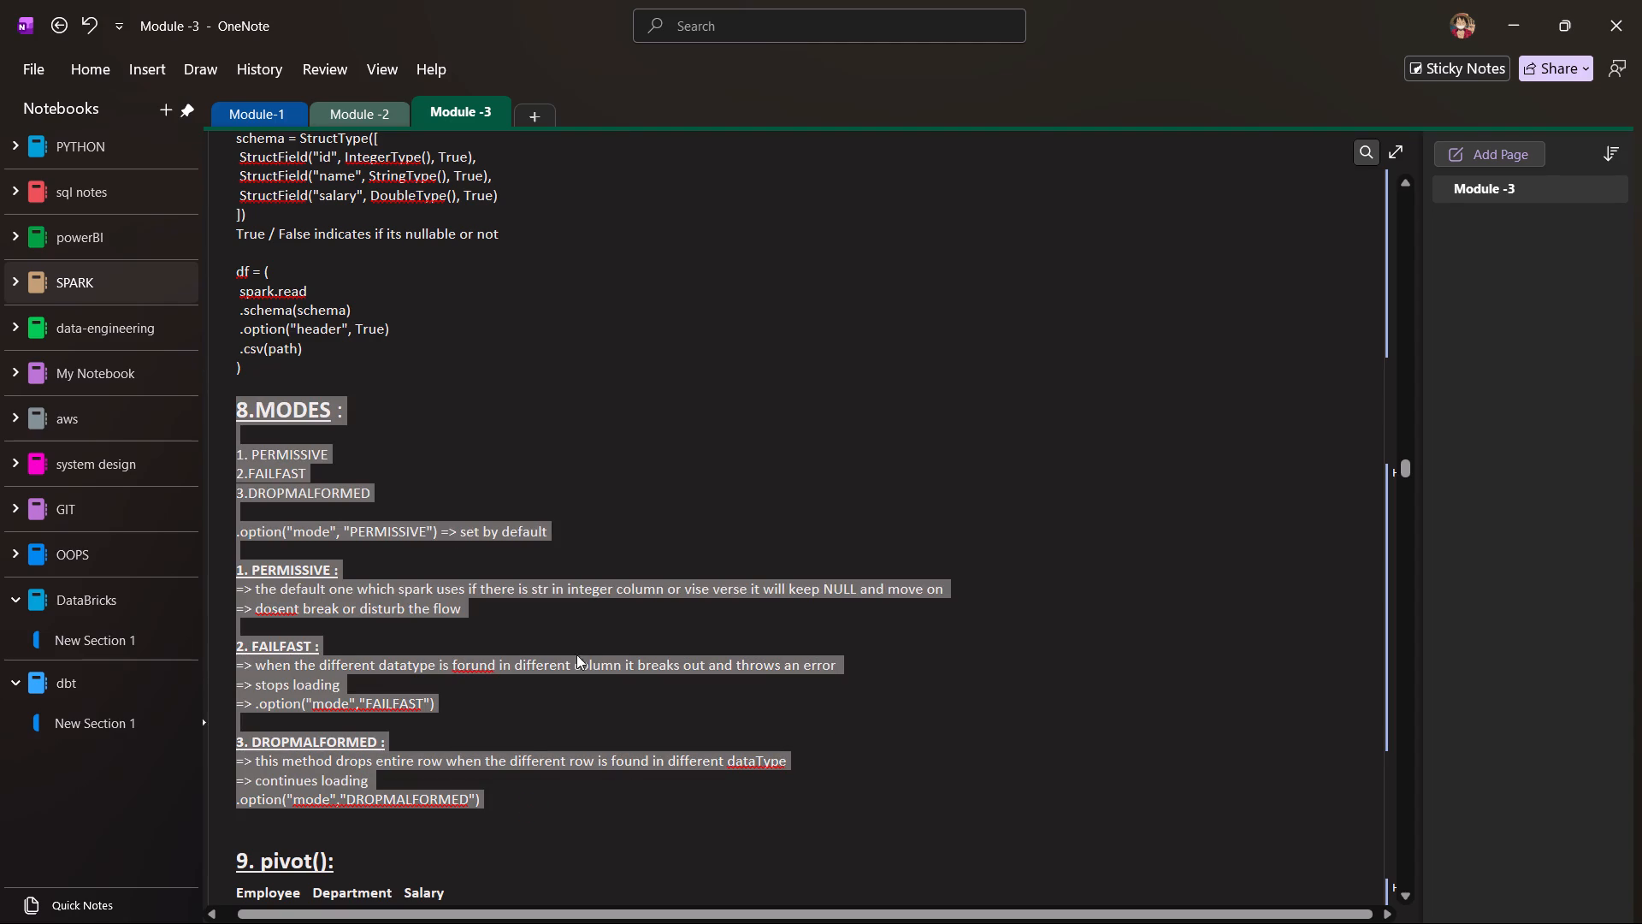
# Examine the .option() and Schema sections for the place where the MODES section belongs.
pyautogui.scroll(2, 684, 493)
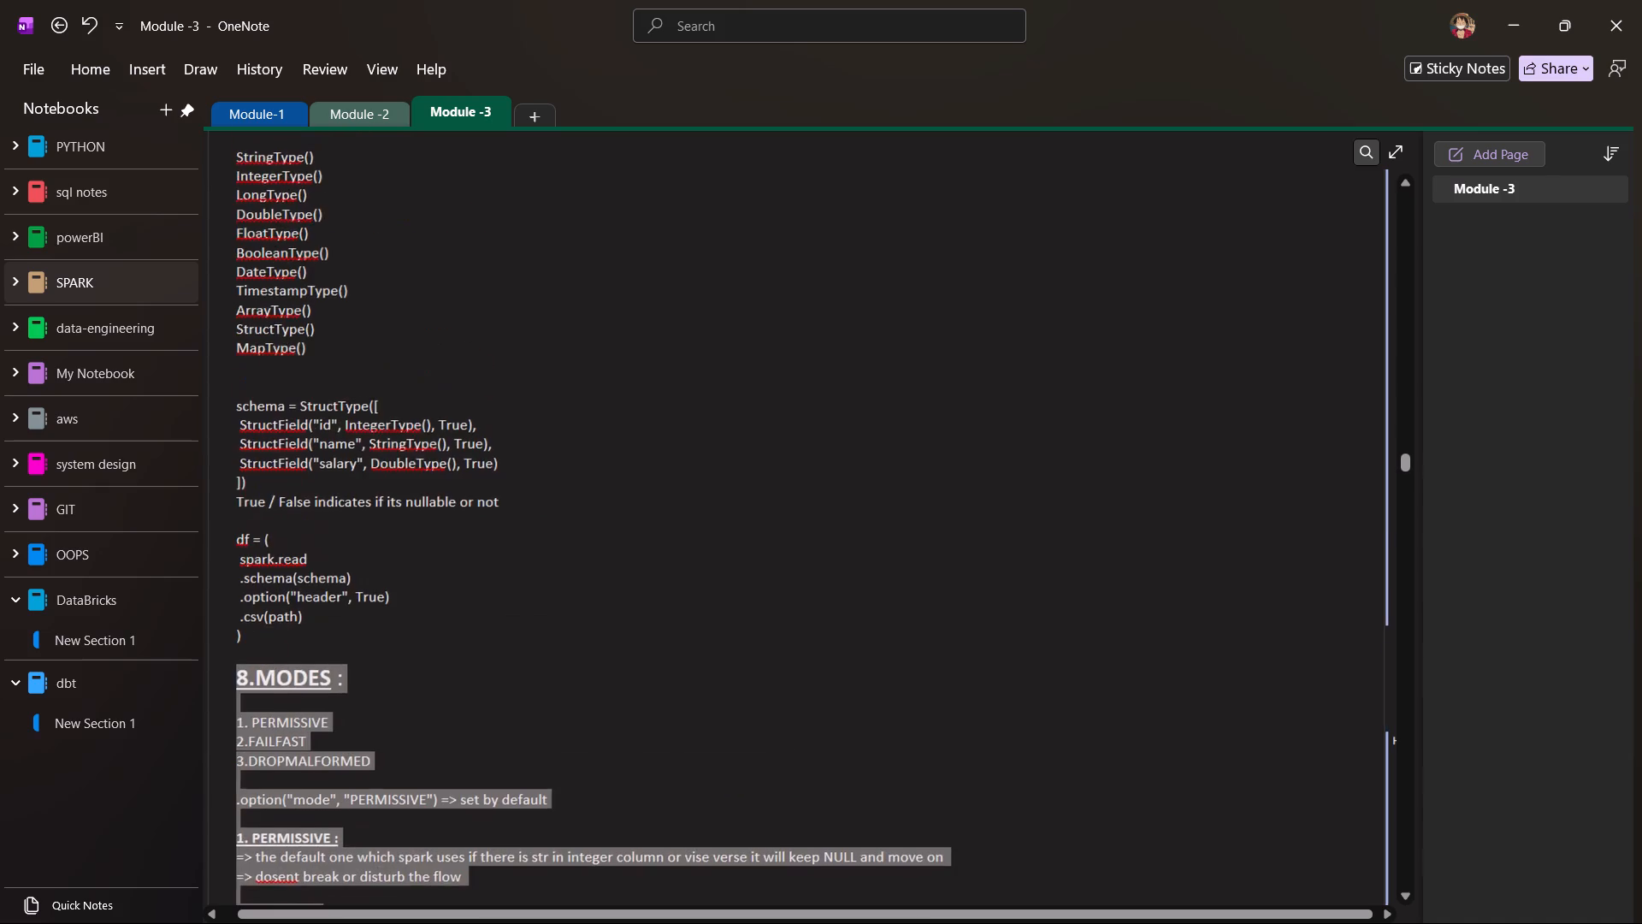
pyautogui.scroll(6, 684, 493)
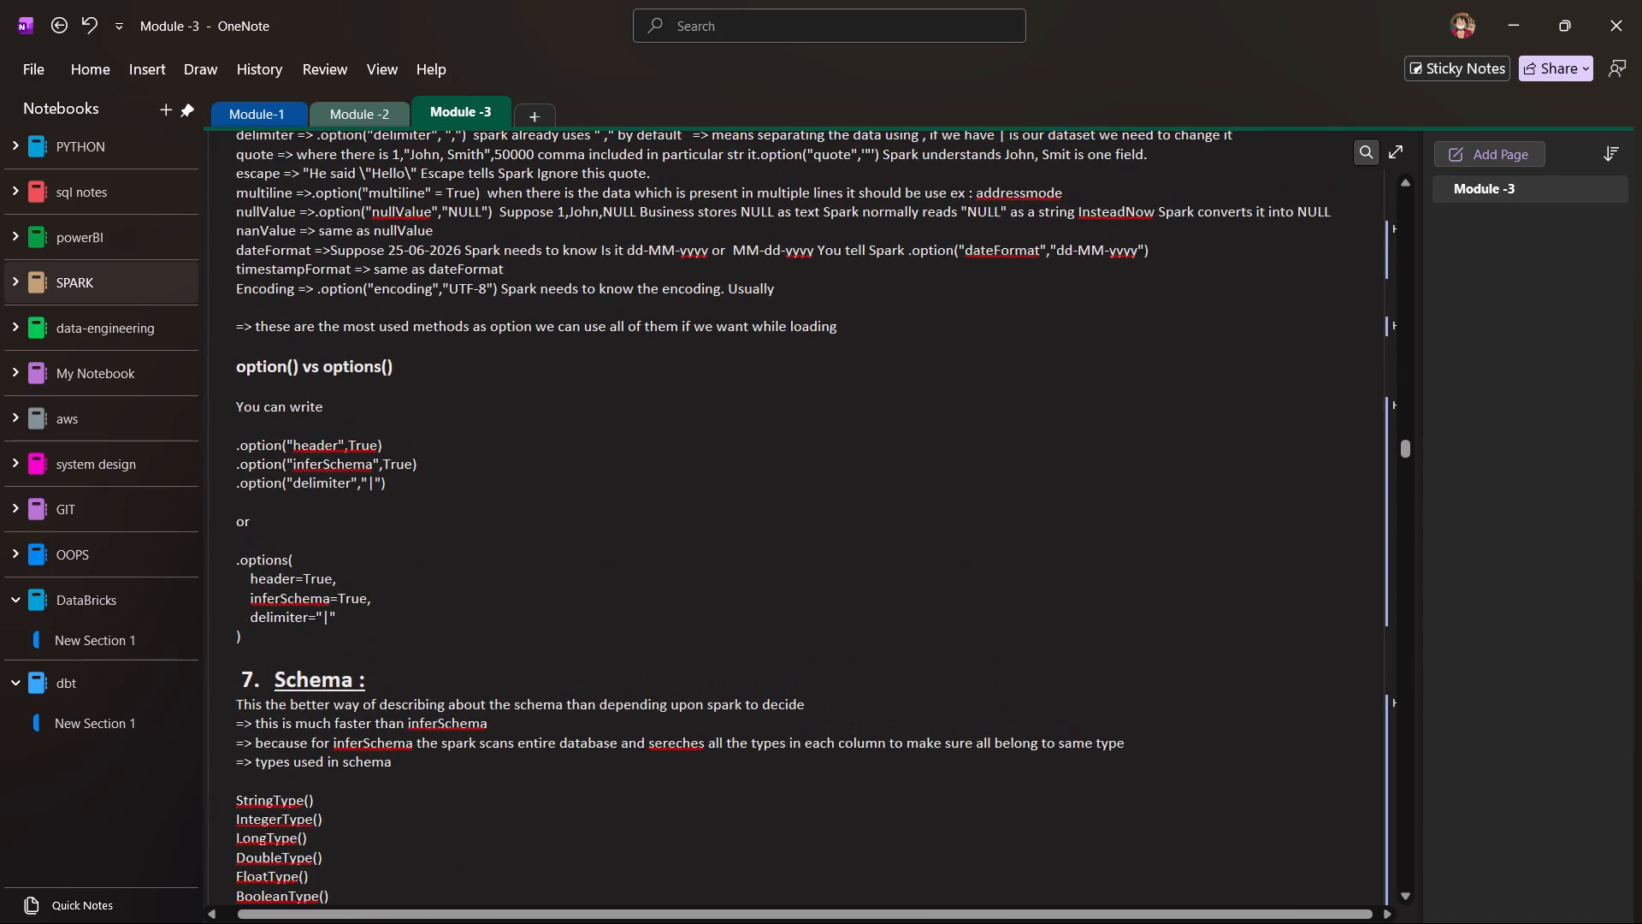
pyautogui.scroll(2, 684, 493)
pyautogui.scroll(-1, 684, 493)
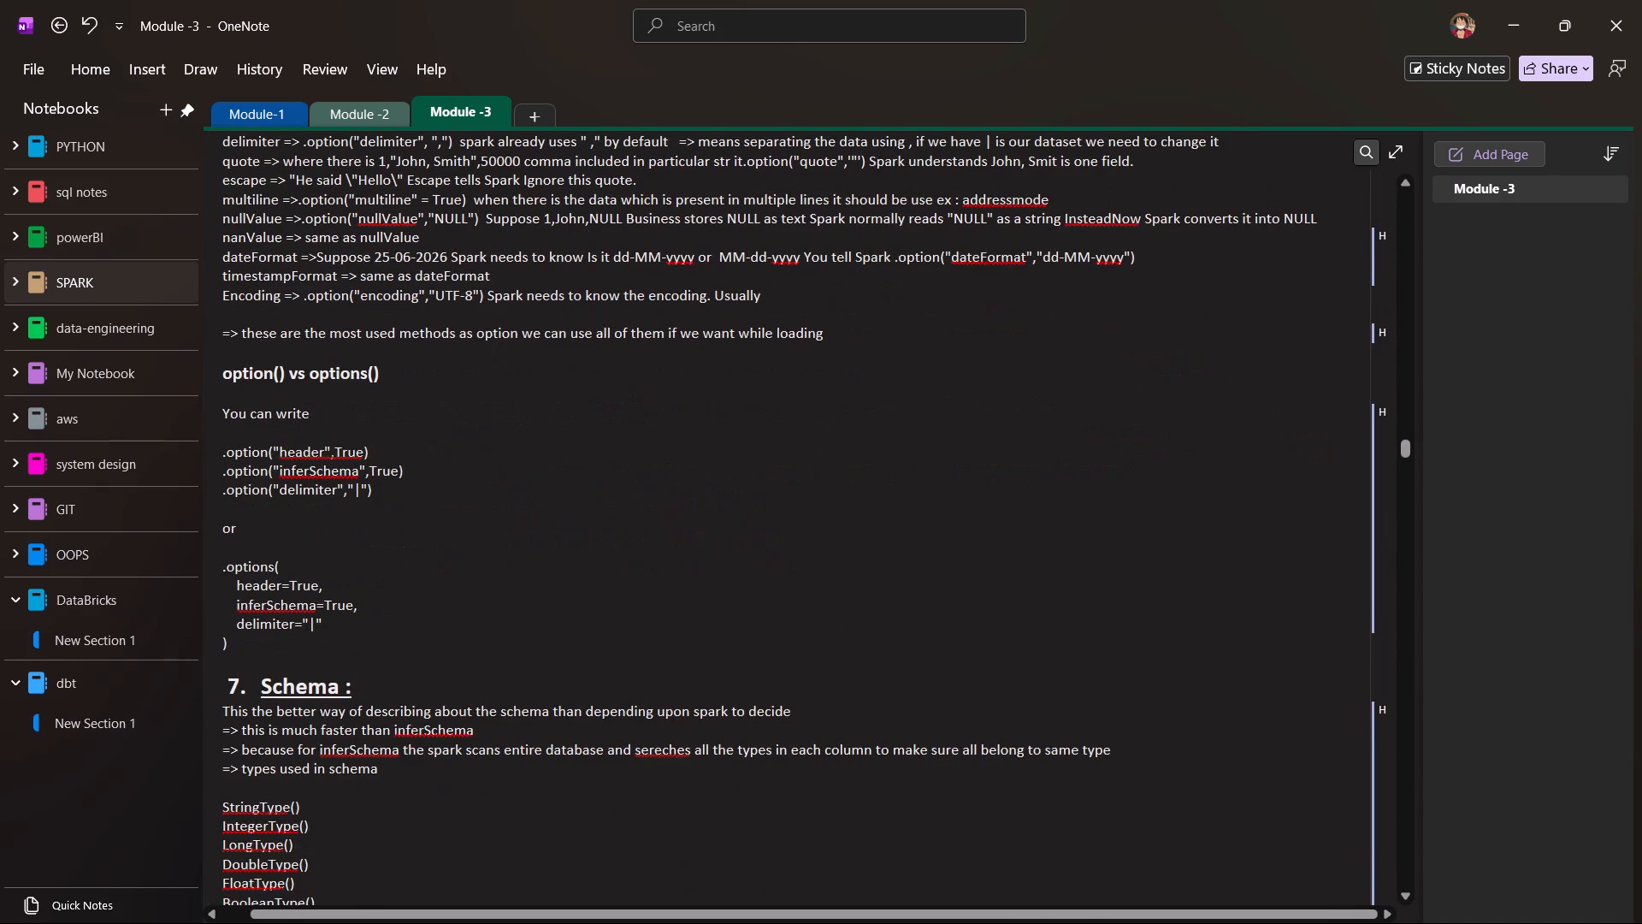
pyautogui.hscroll(1, 627, 518)
pyautogui.scroll(-1, 376, 620)
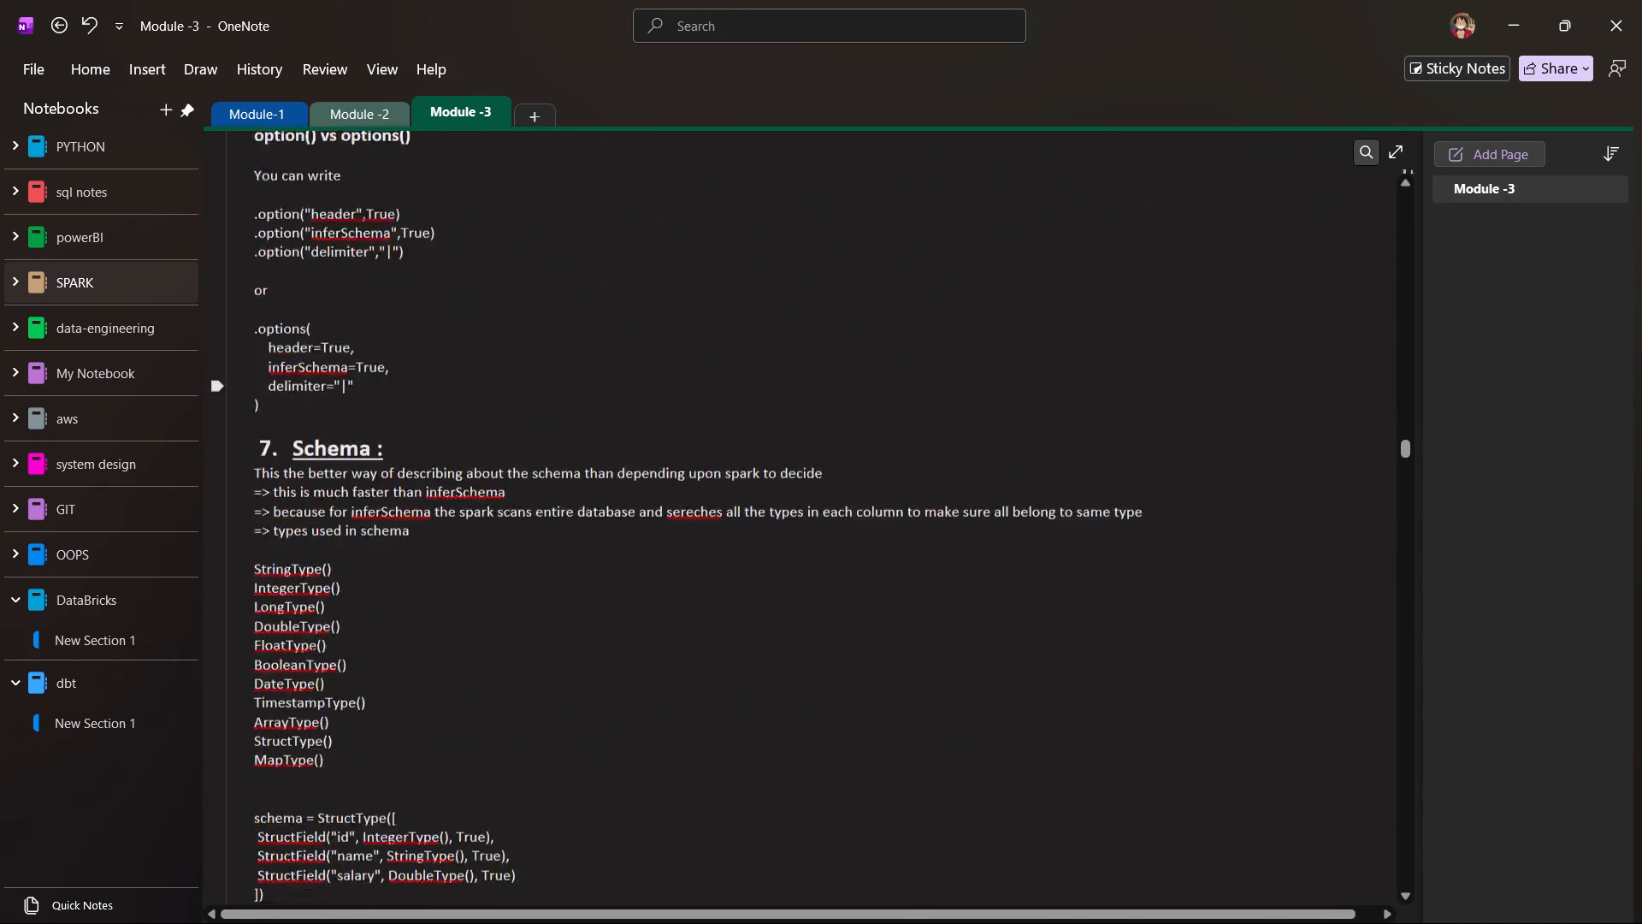
pyautogui.scroll(-5, 376, 620)
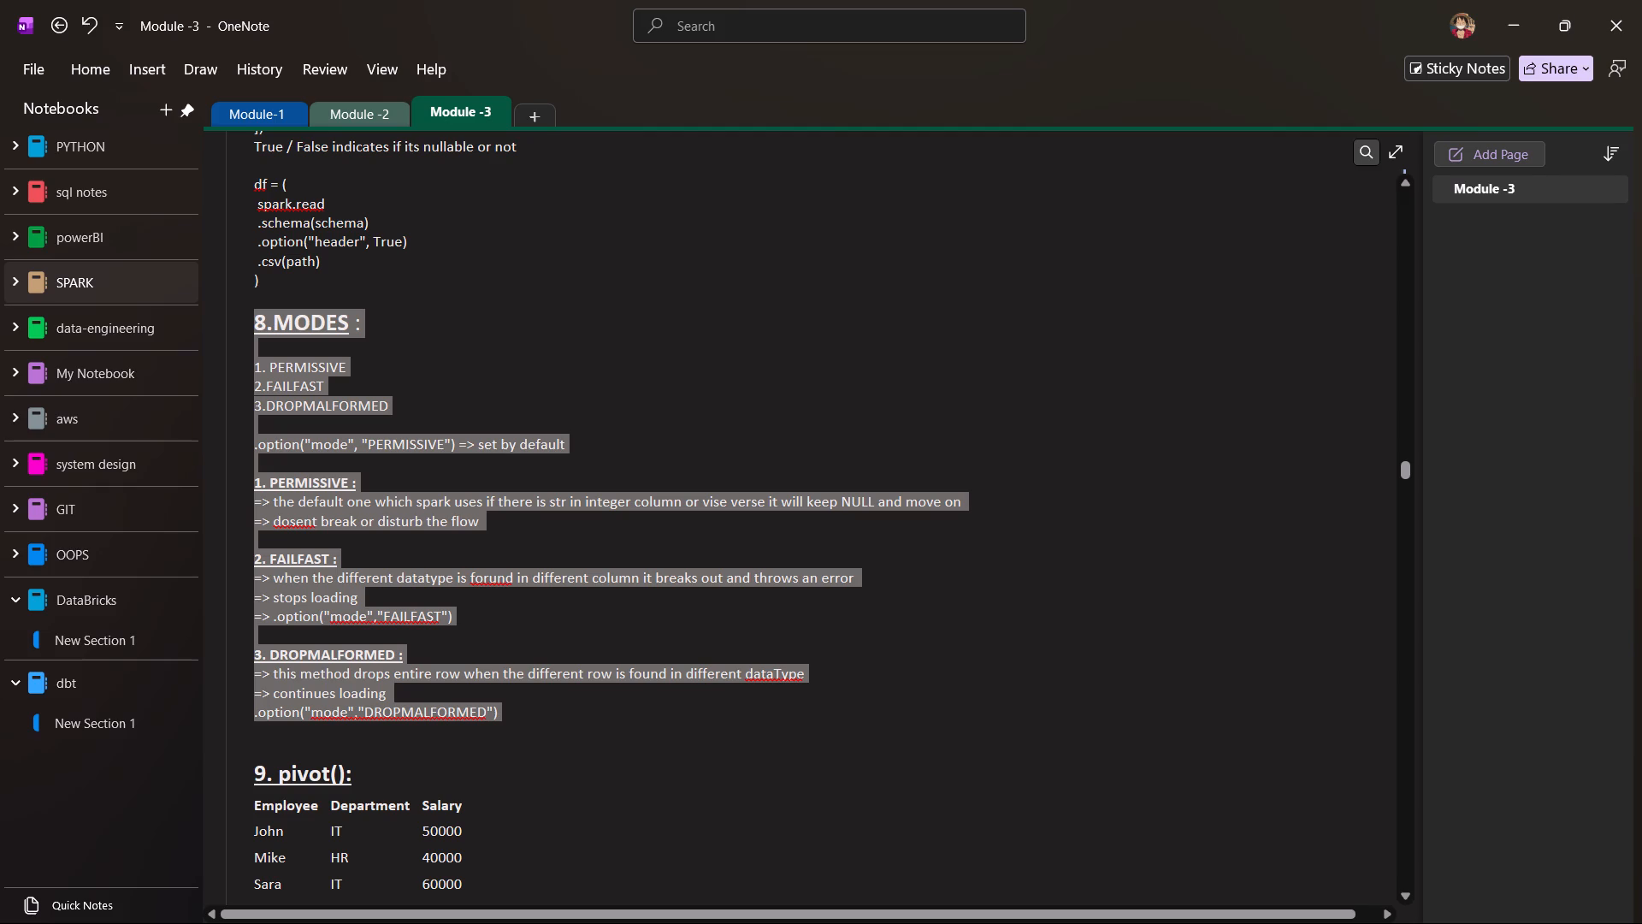
pyautogui.scroll(-1, 376, 620)
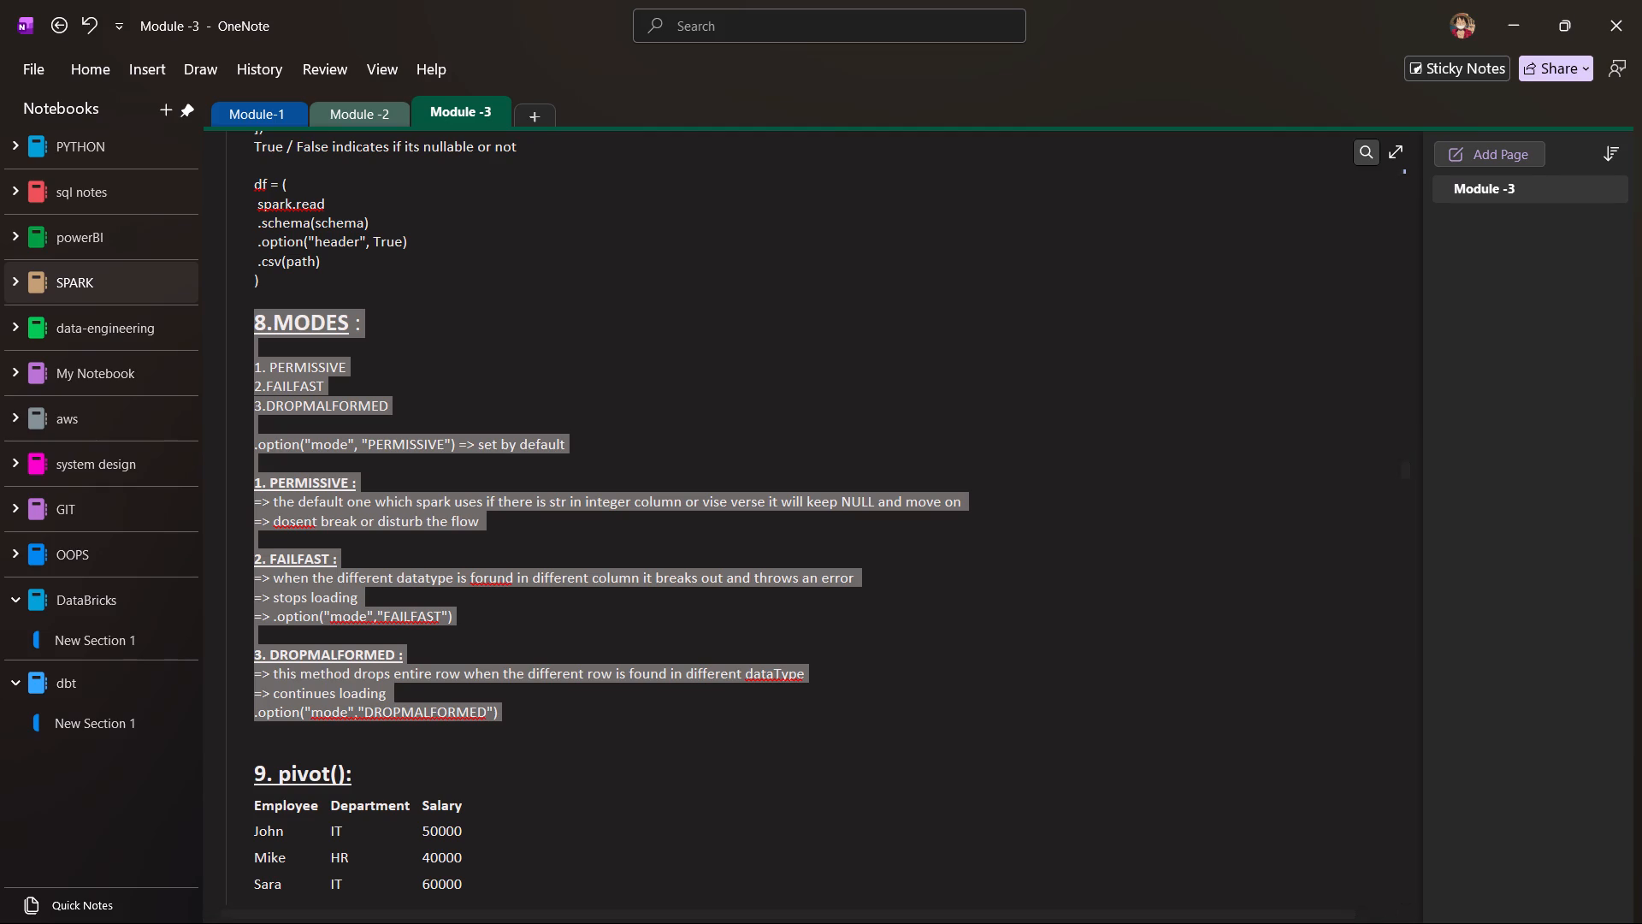
pyautogui.scroll(-1, 376, 620)
pyautogui.scroll(4, 632, 532)
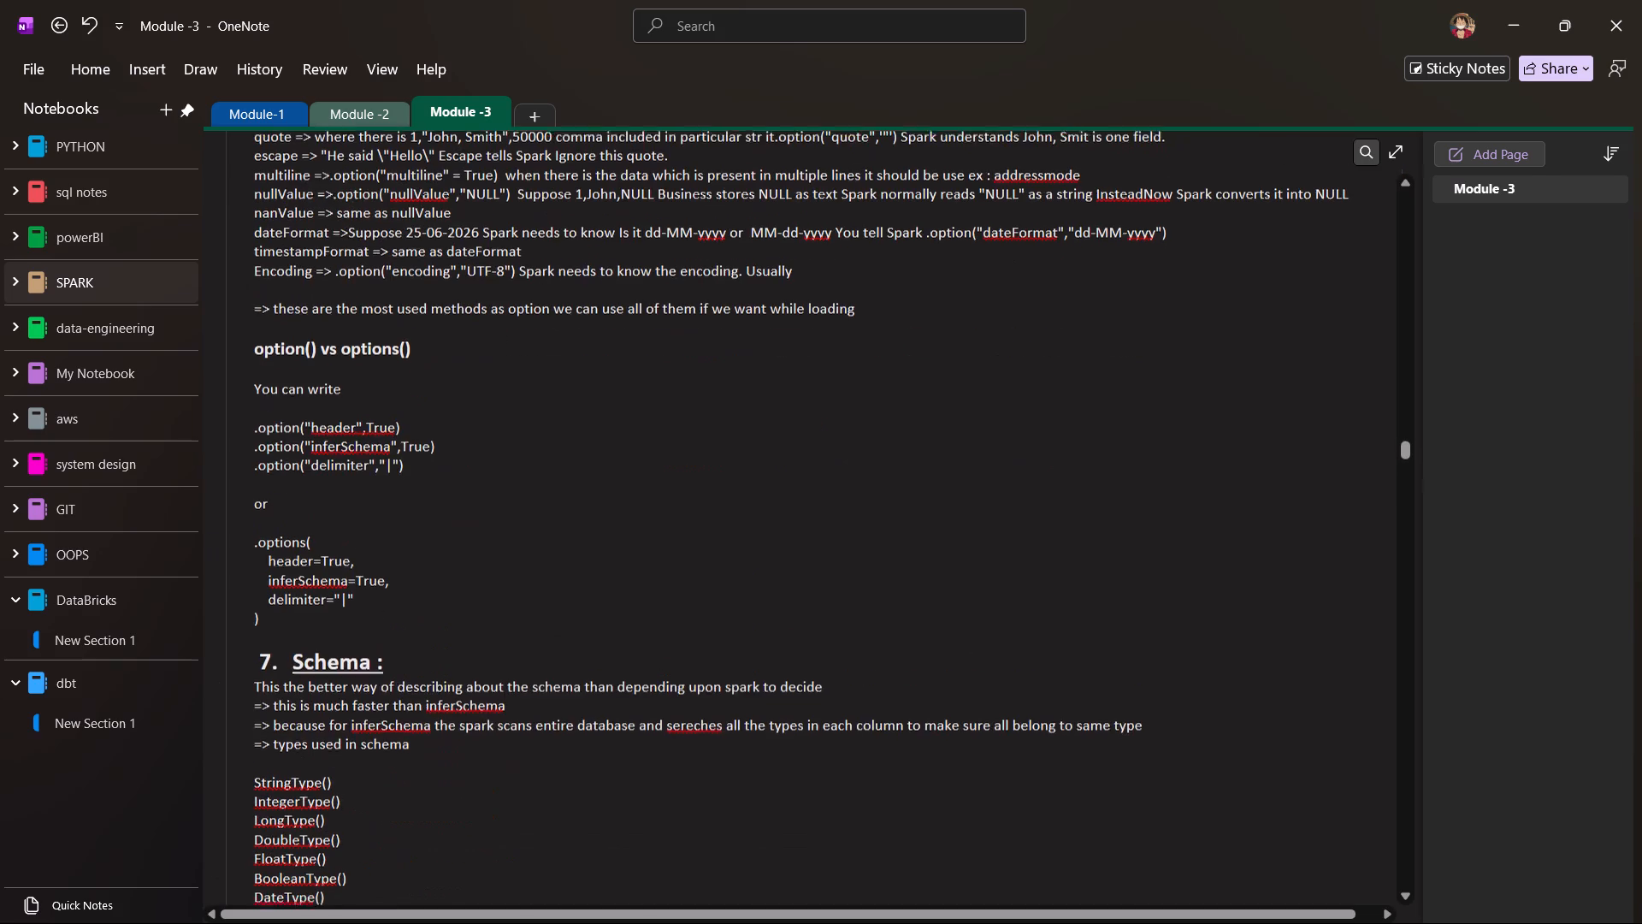
pyautogui.scroll(3, 632, 532)
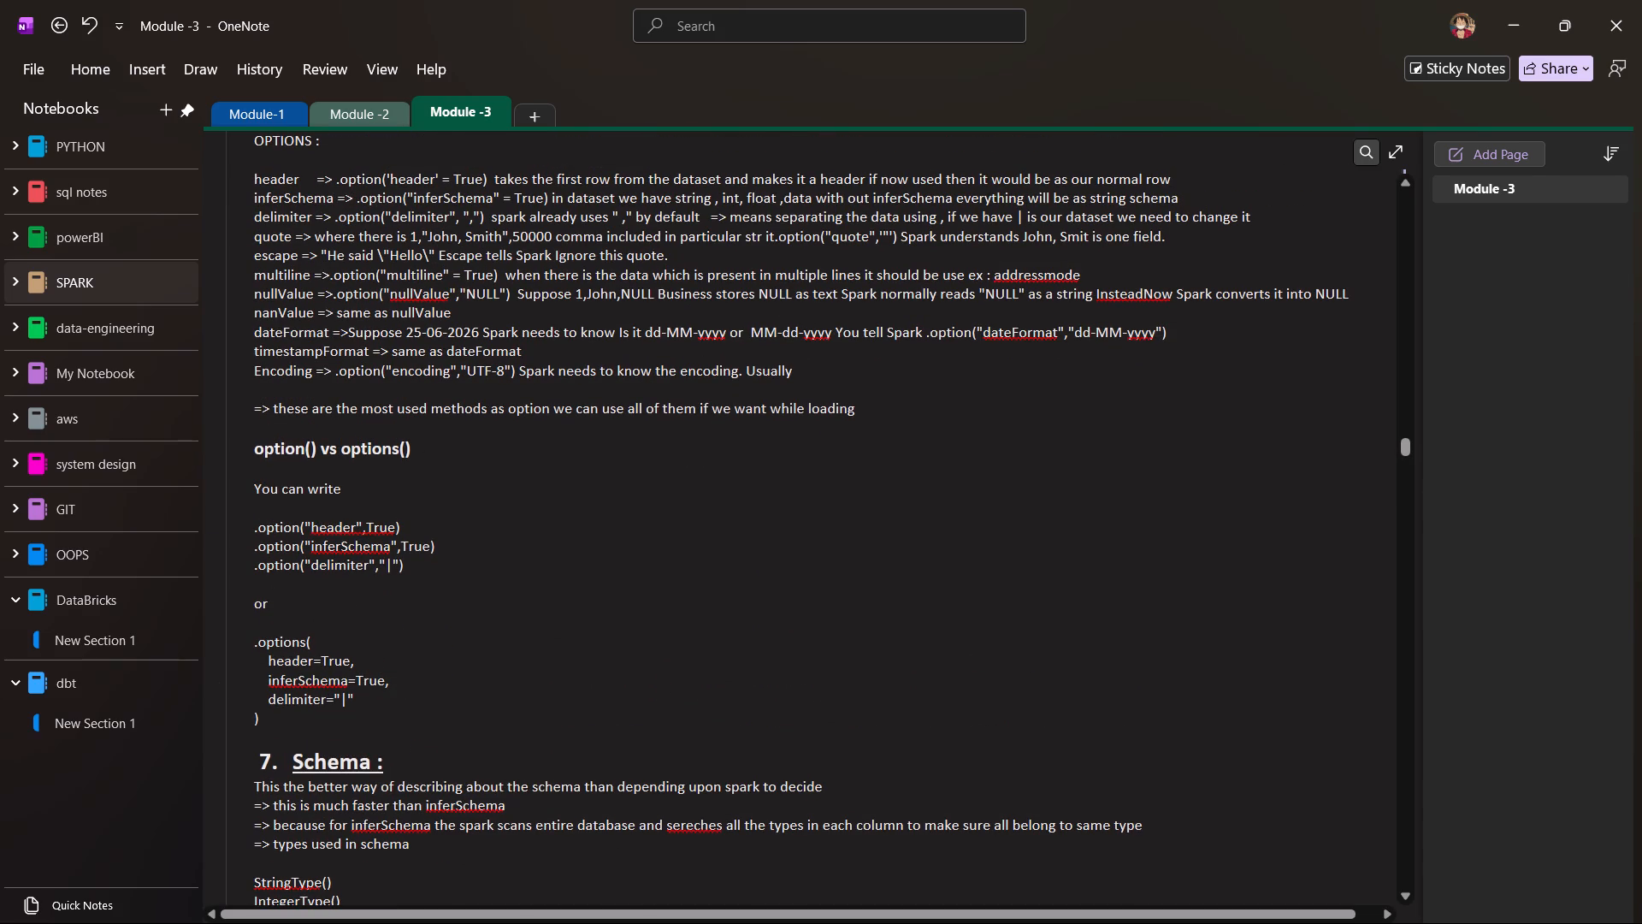
pyautogui.click(426, 713)
# Reread the notes from Schema and MODES onward, comparing them with the MODES part under writing files.
pyautogui.scroll(-2, 426, 713)
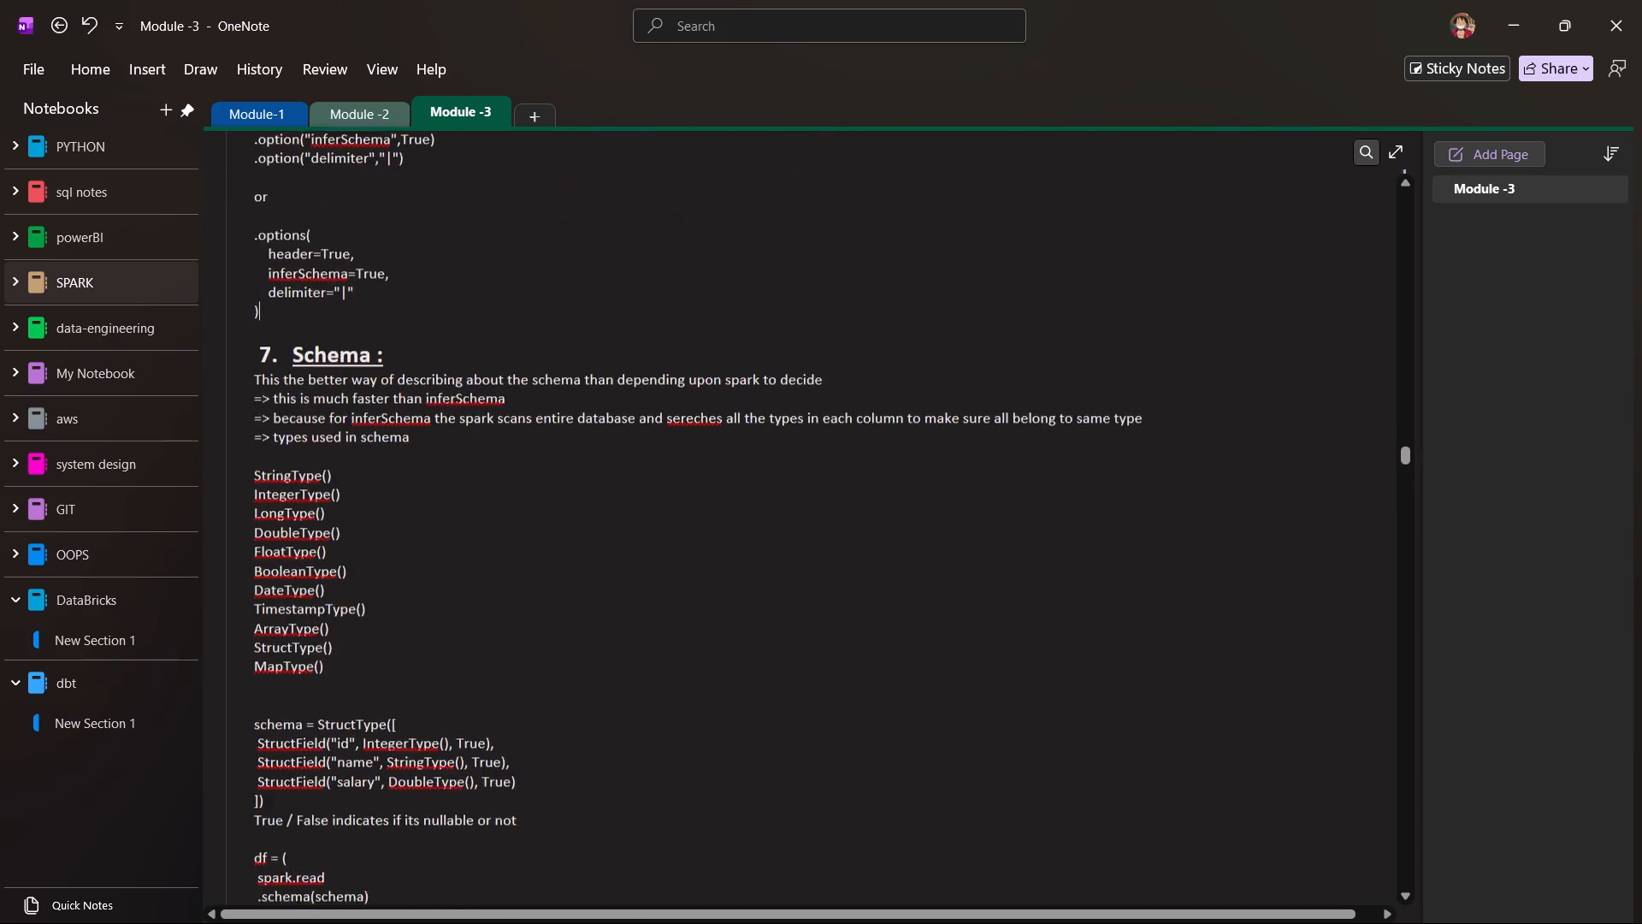
pyautogui.scroll(-3, 426, 713)
pyautogui.scroll(3, 426, 713)
pyautogui.scroll(-1, 426, 713)
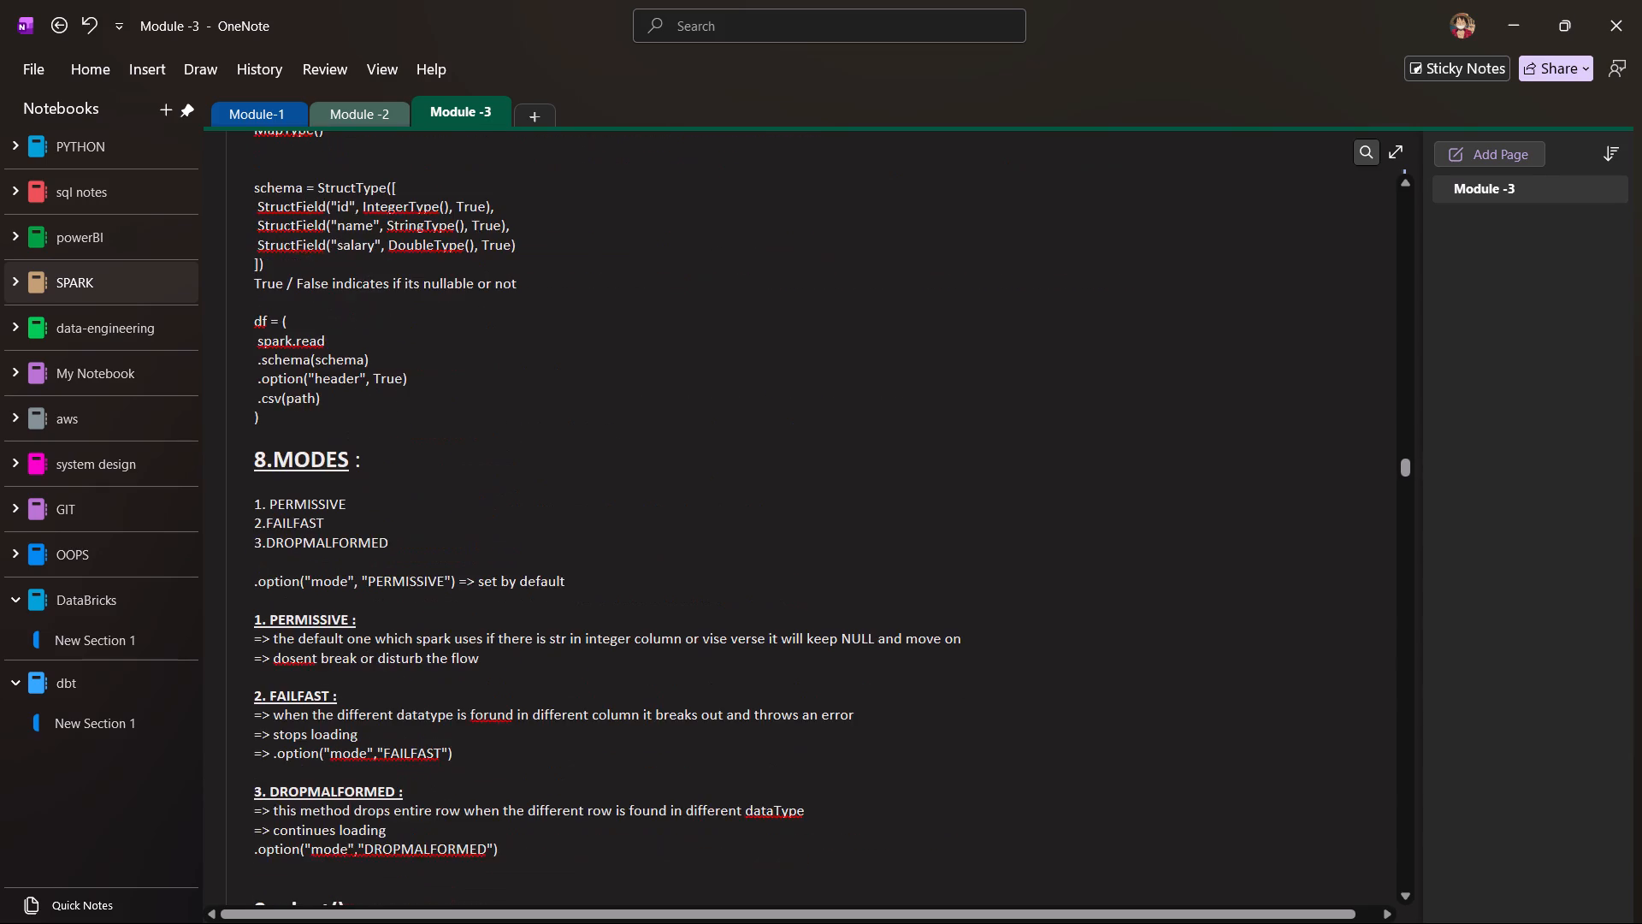
pyautogui.scroll(-1, 426, 713)
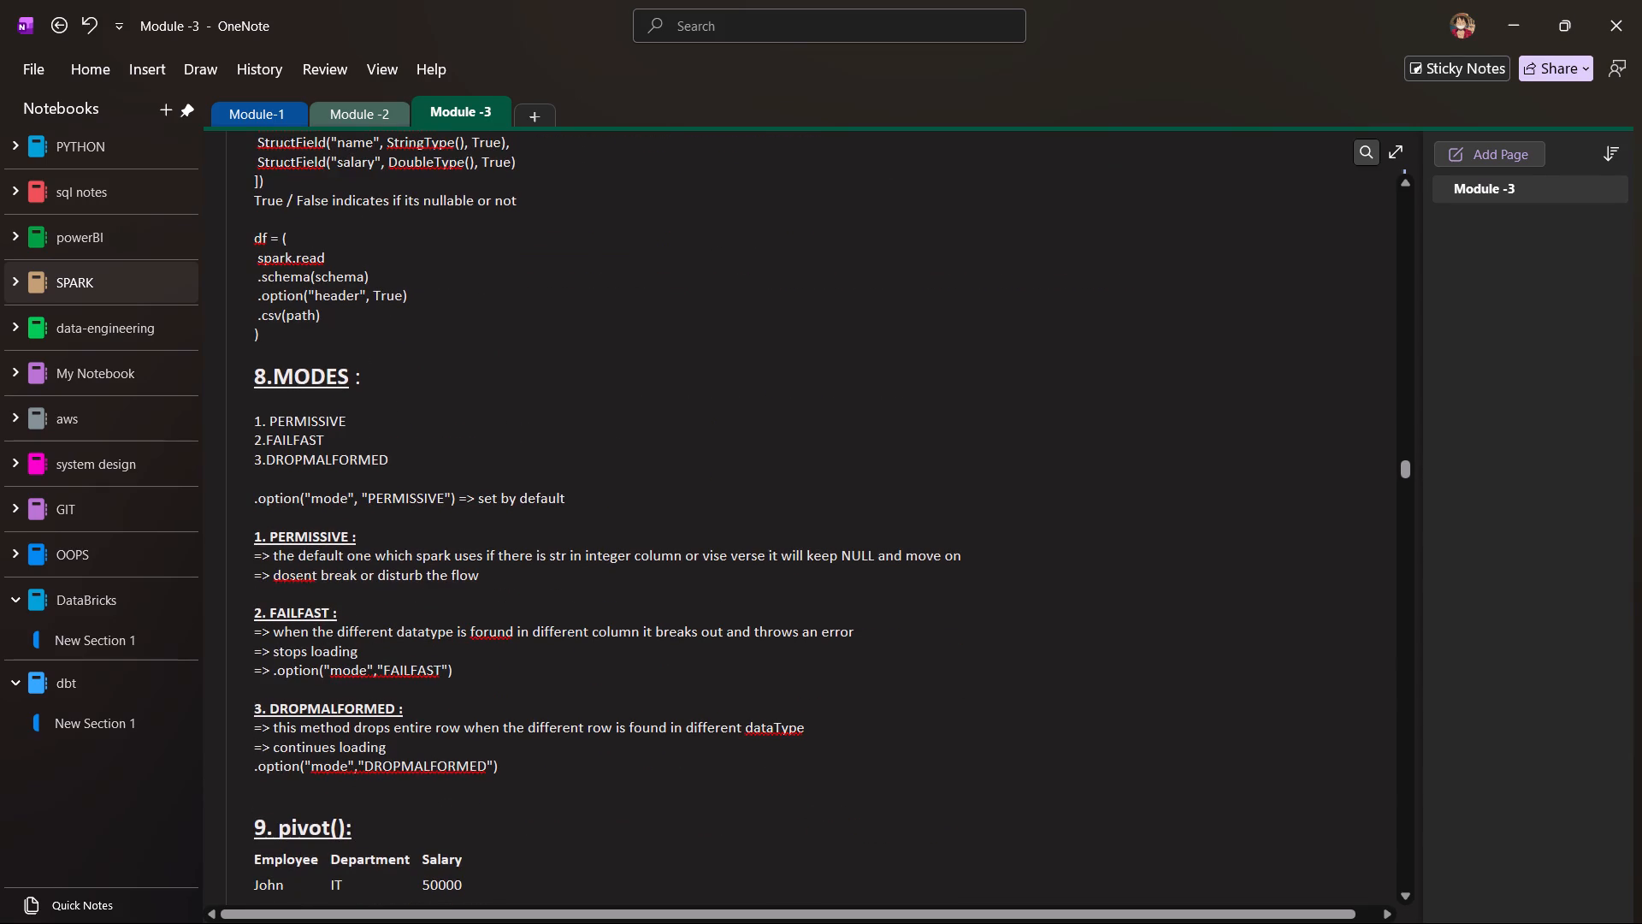
pyautogui.click(489, 768)
pyautogui.scroll(-7, 489, 768)
pyautogui.scroll(1, 489, 768)
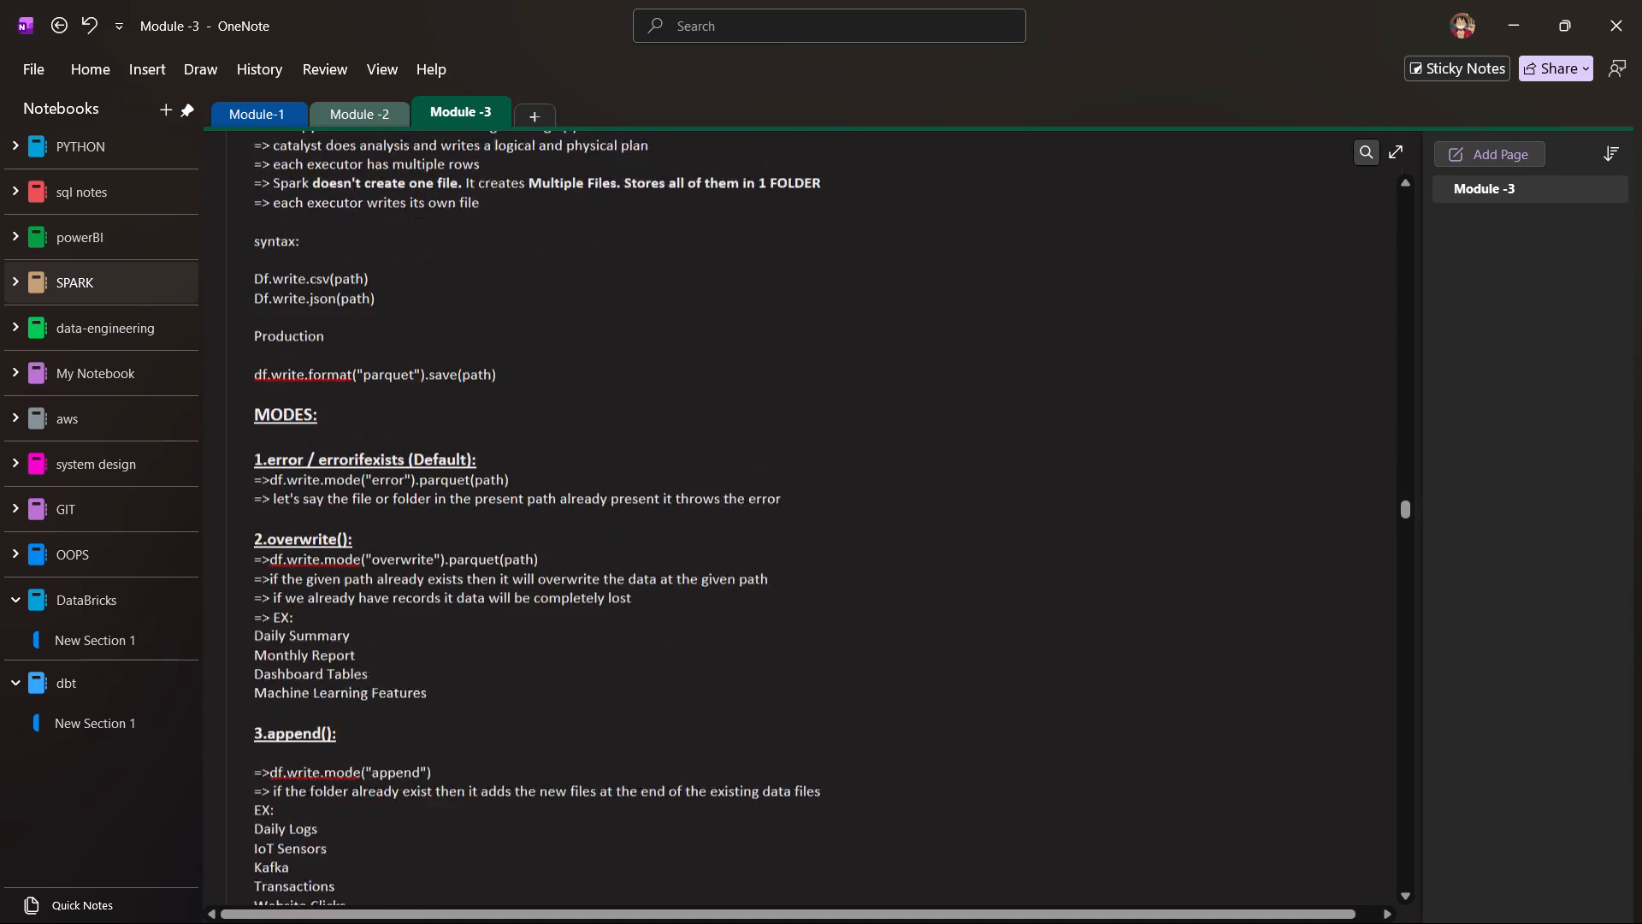
pyautogui.scroll(4, 489, 768)
pyautogui.scroll(-1, 489, 768)
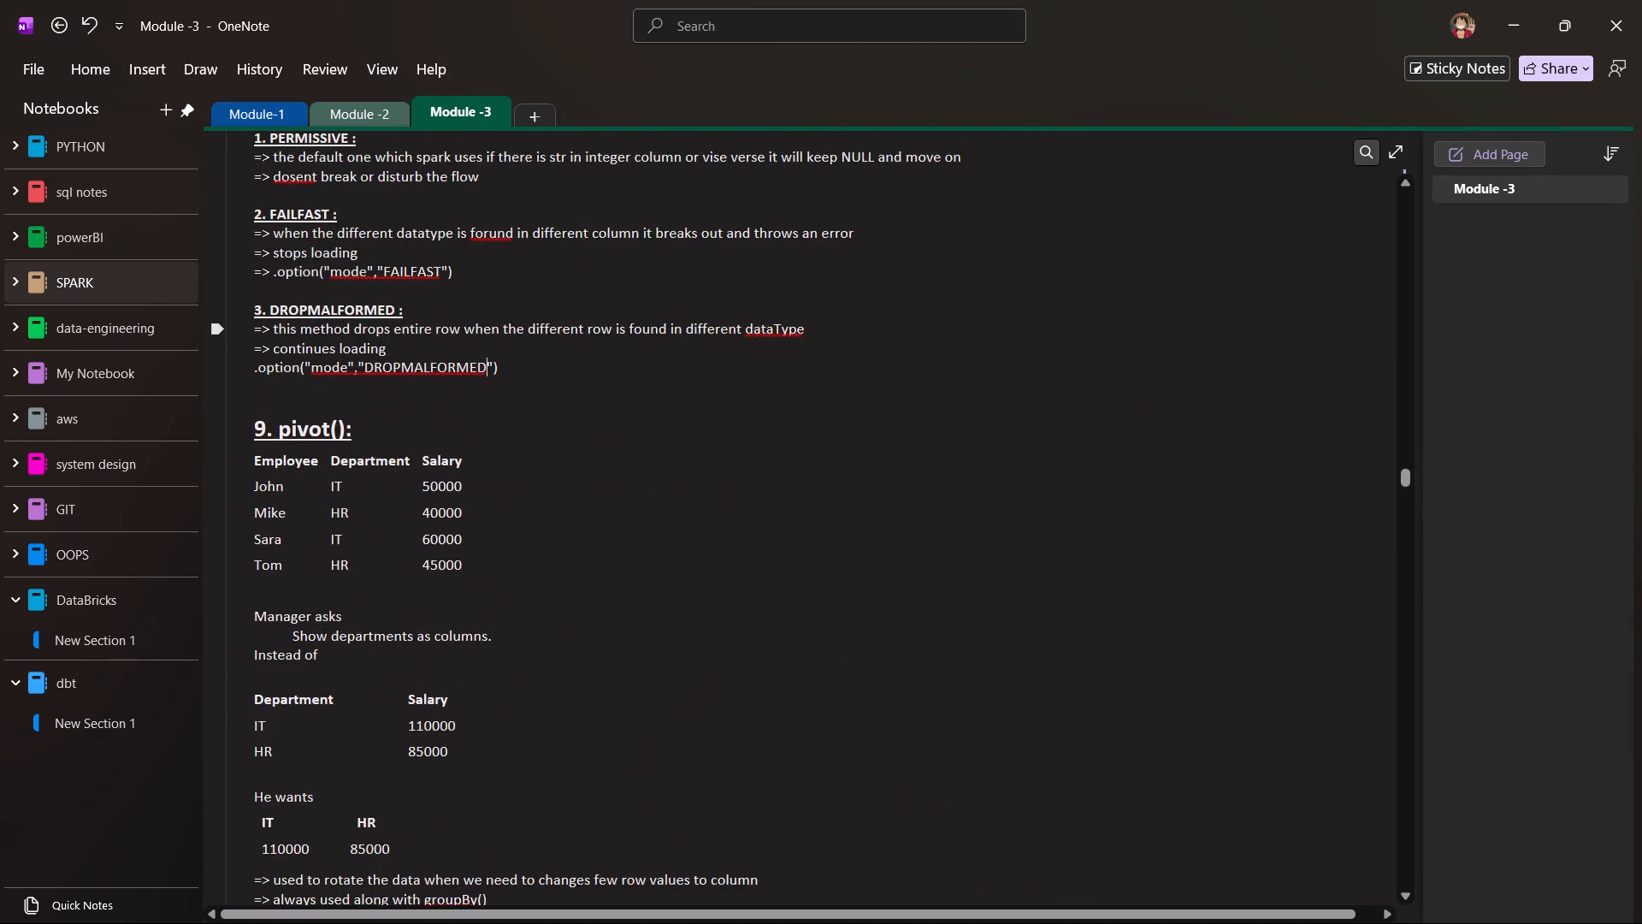
# Move the whole 8.MODES section to a new line after the .options() example, just above the Schema heading.
pyautogui.scroll(2, 489, 768)
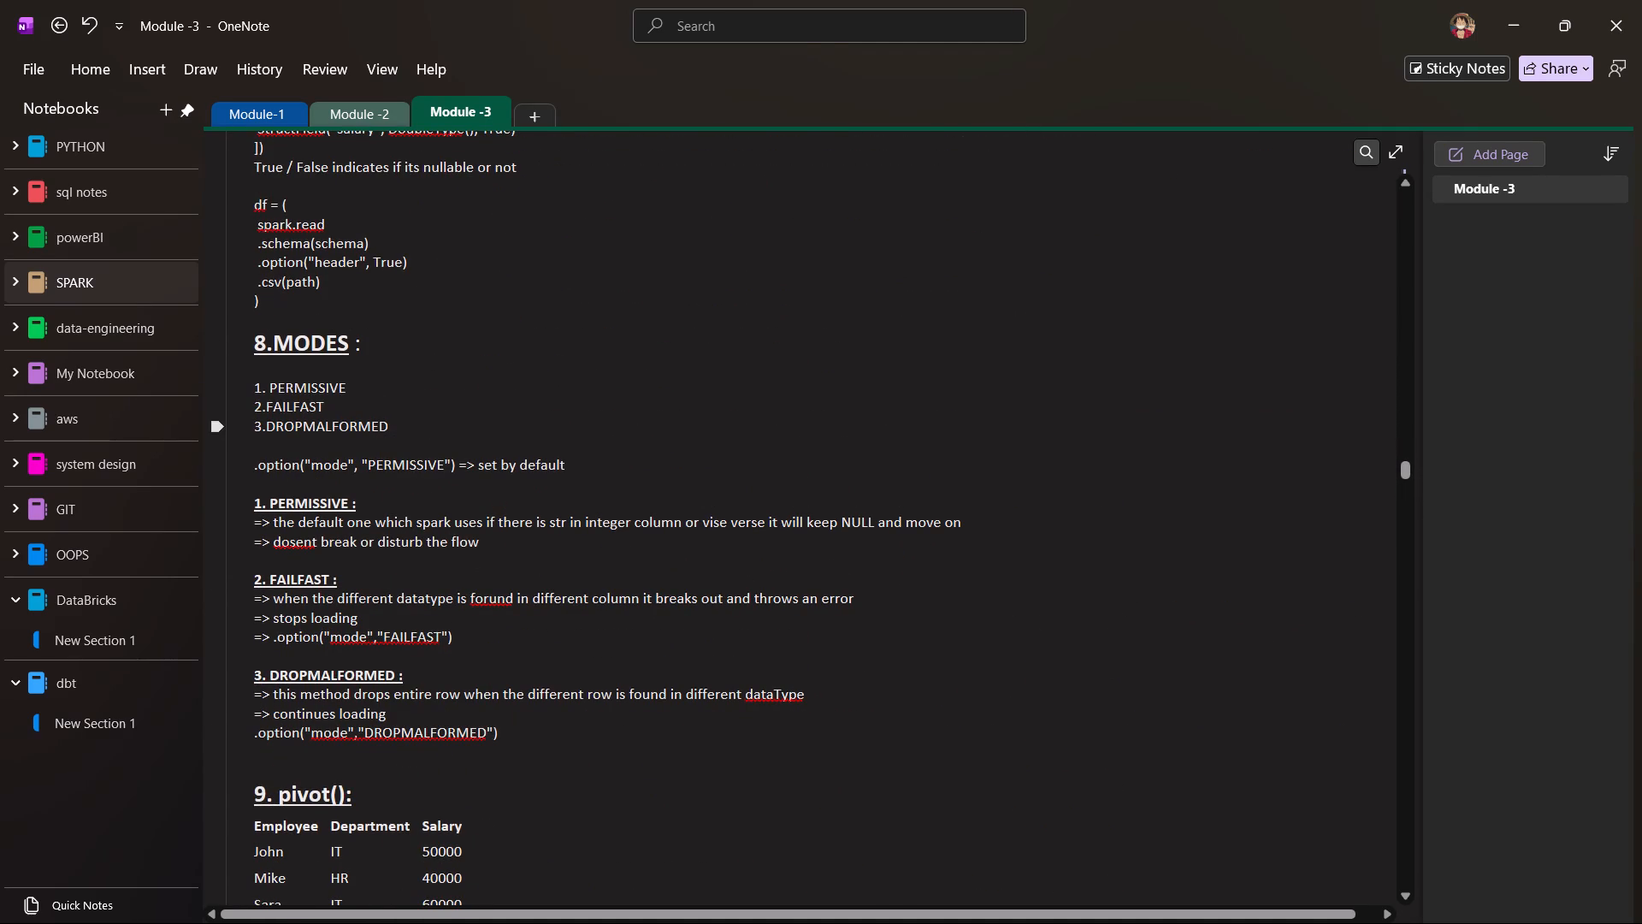
pyautogui.moveTo(249, 341); pyautogui.dragTo(552, 730)
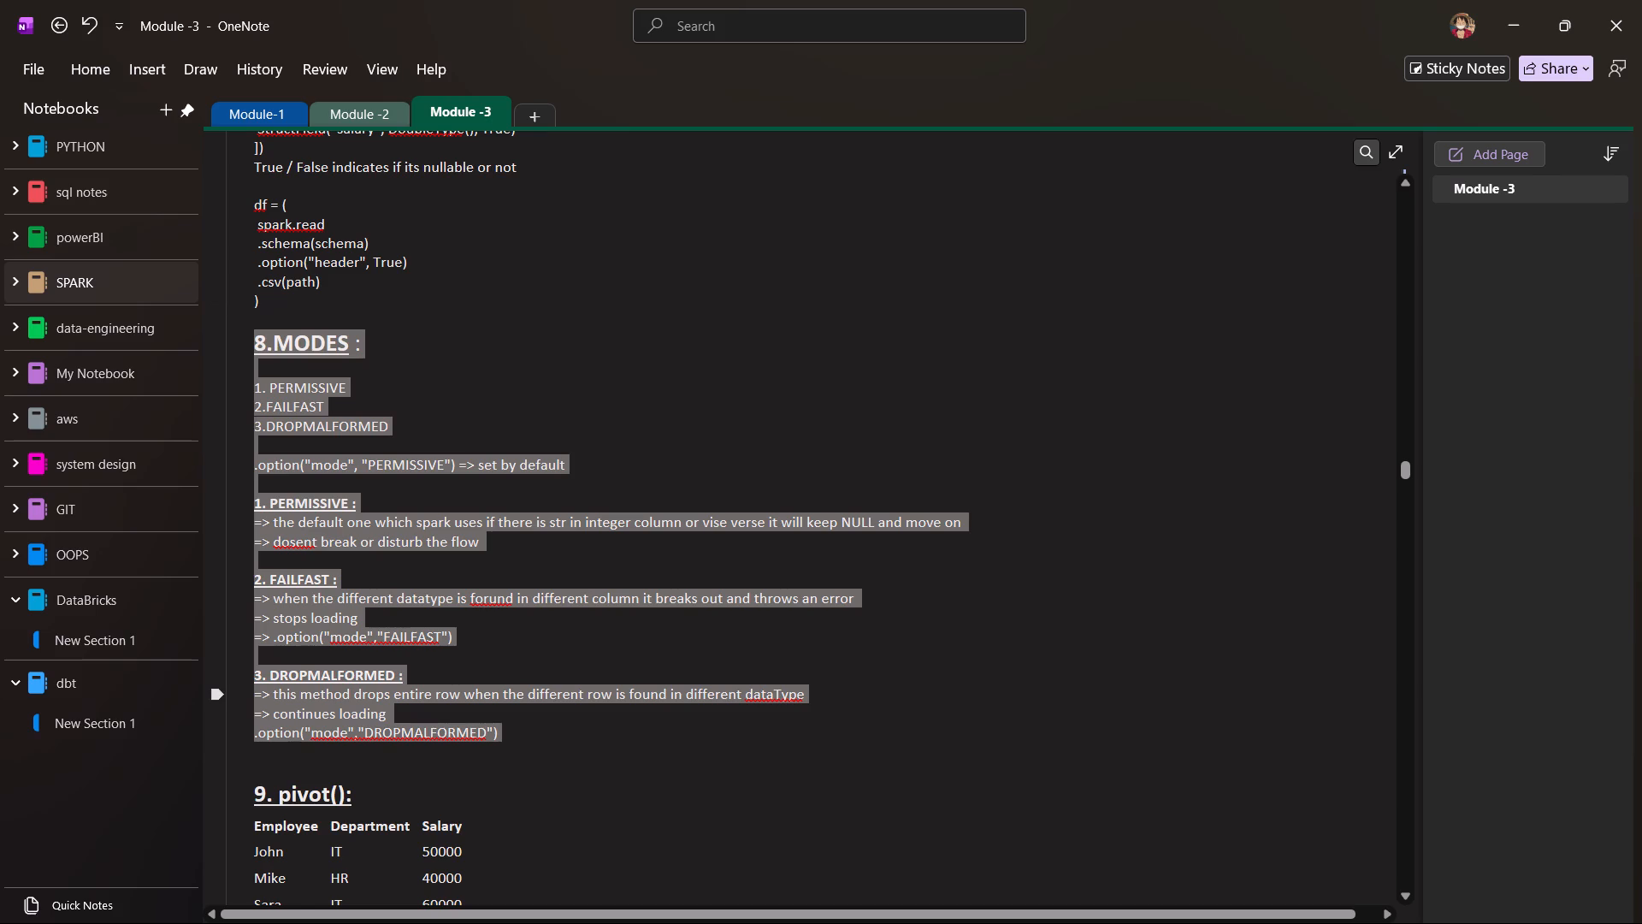
pyautogui.hotkey('ctrl', 'x')
pyautogui.scroll(6, 552, 730)
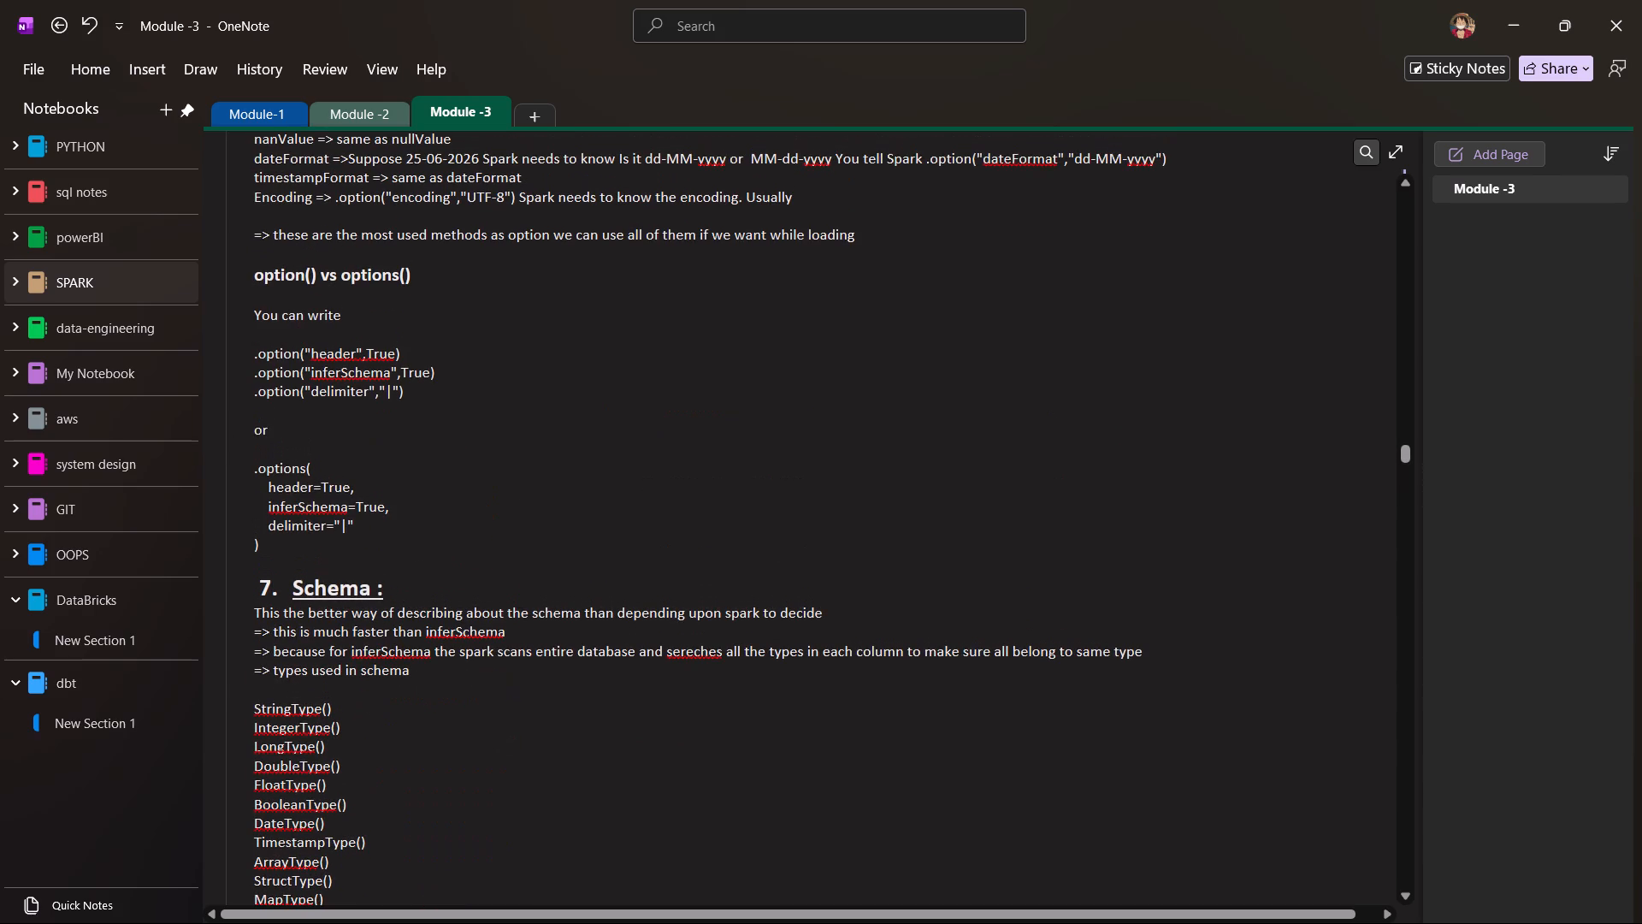
pyautogui.click(357, 575)
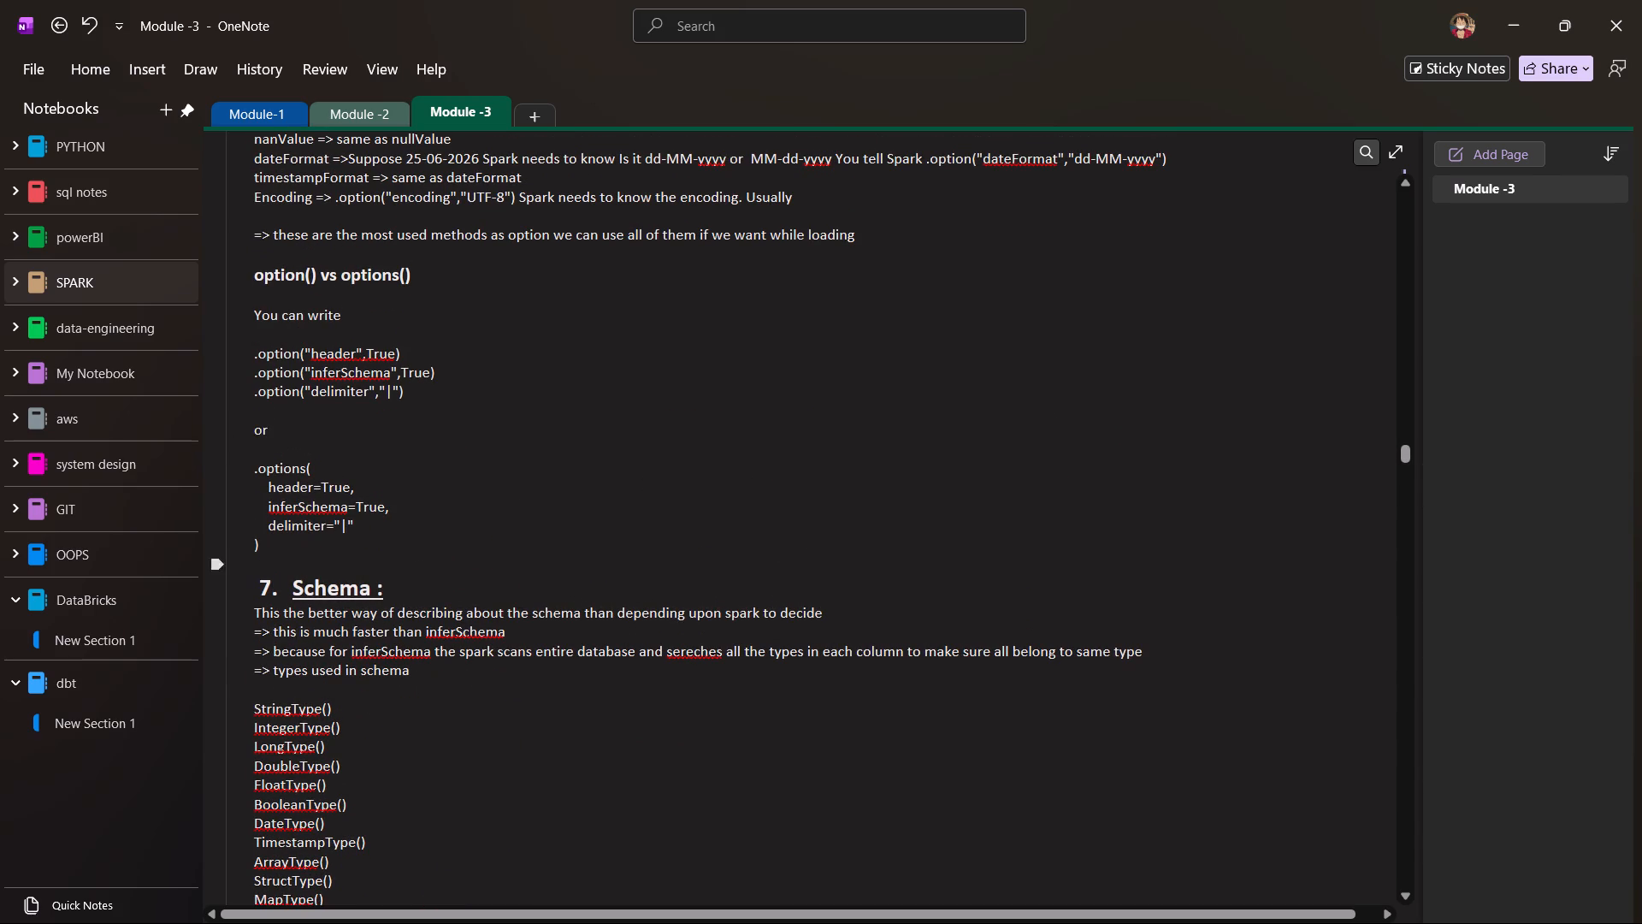
pyautogui.click(286, 554)
pyautogui.hotkey('shift', 'Return')
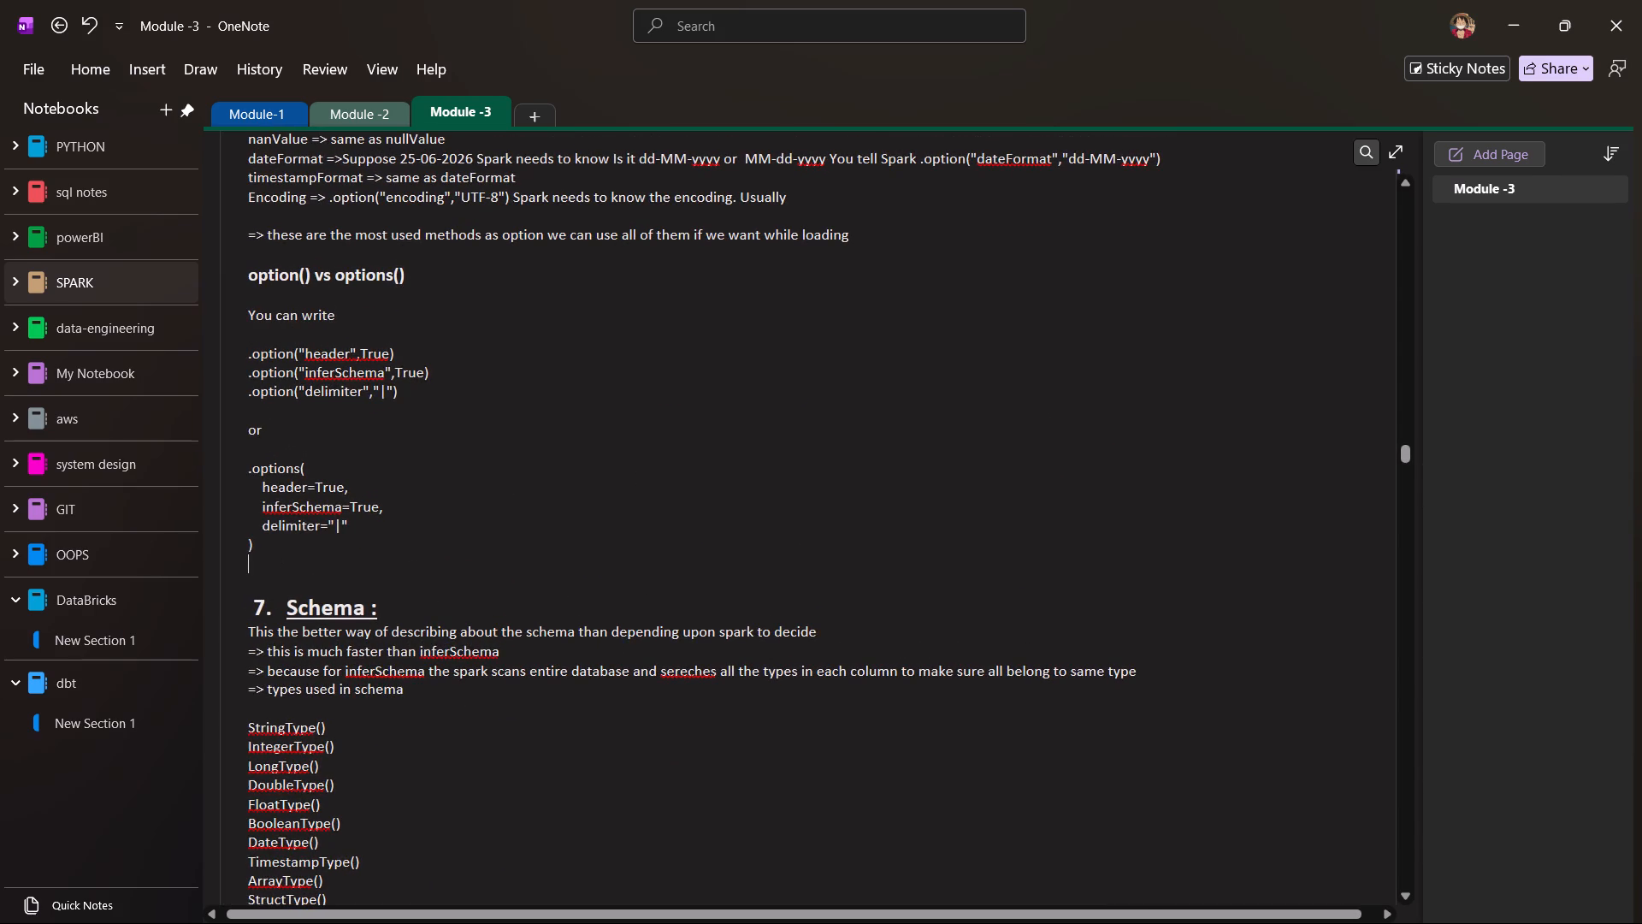
pyautogui.hotkey('ctrl', 'v')
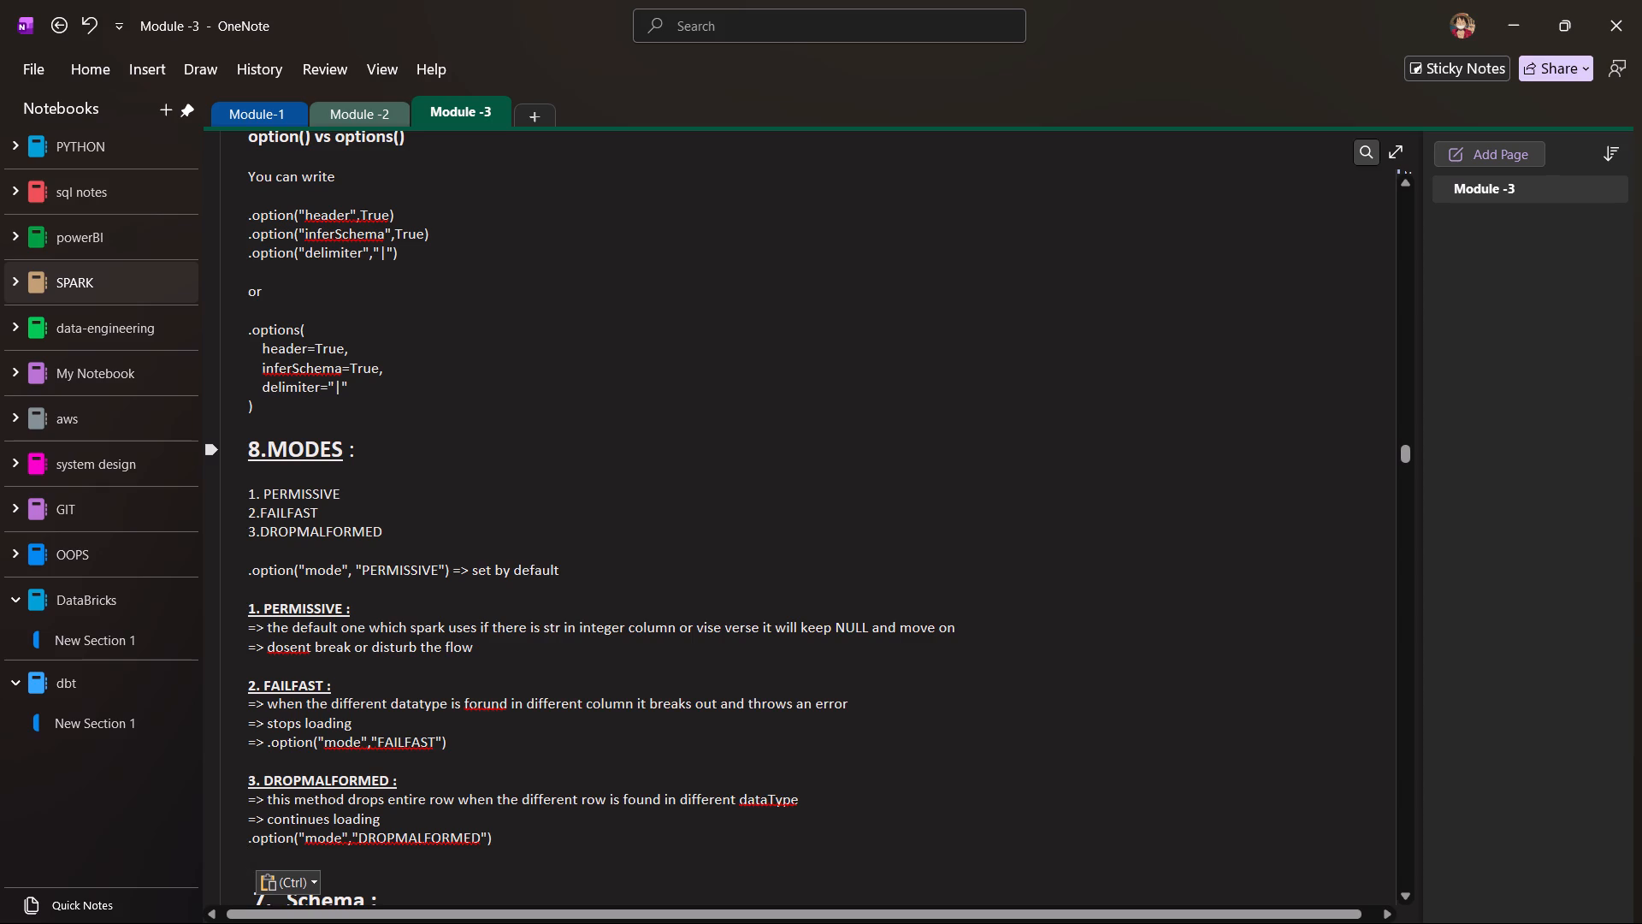
# Remove the number 8. from the moved MODES heading.
pyautogui.click(267, 452)
pyautogui.press('BackSpace')
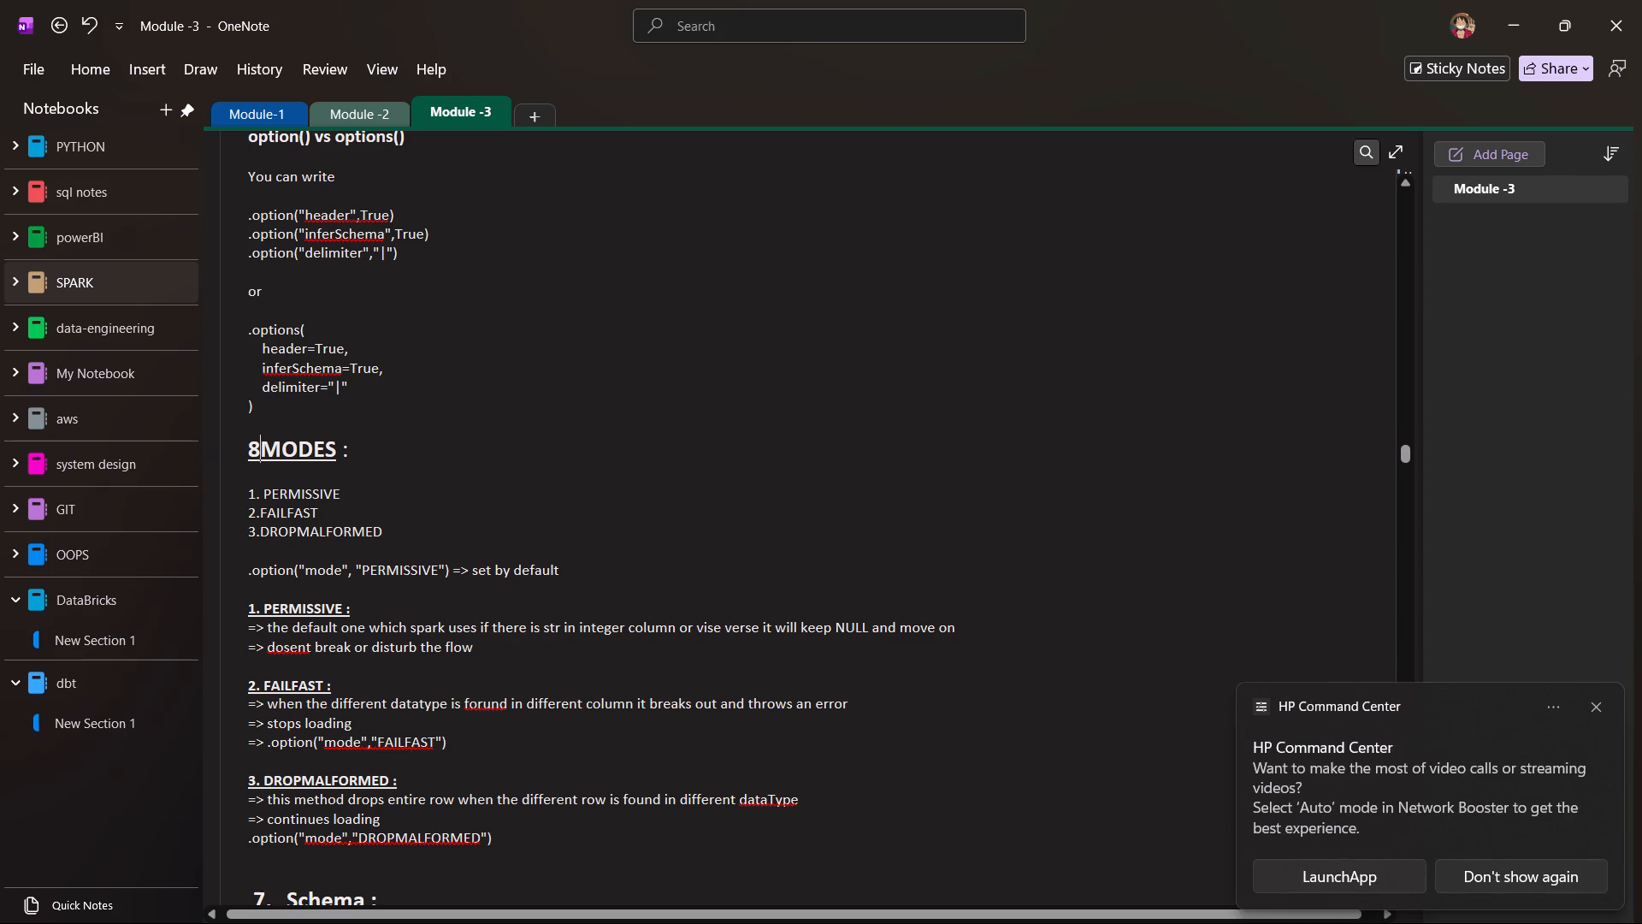
pyautogui.press('BackSpace')
# Set the font size of the MODES heading above Schema to 15.
pyautogui.moveTo(343, 453); pyautogui.dragTo(277, 453)
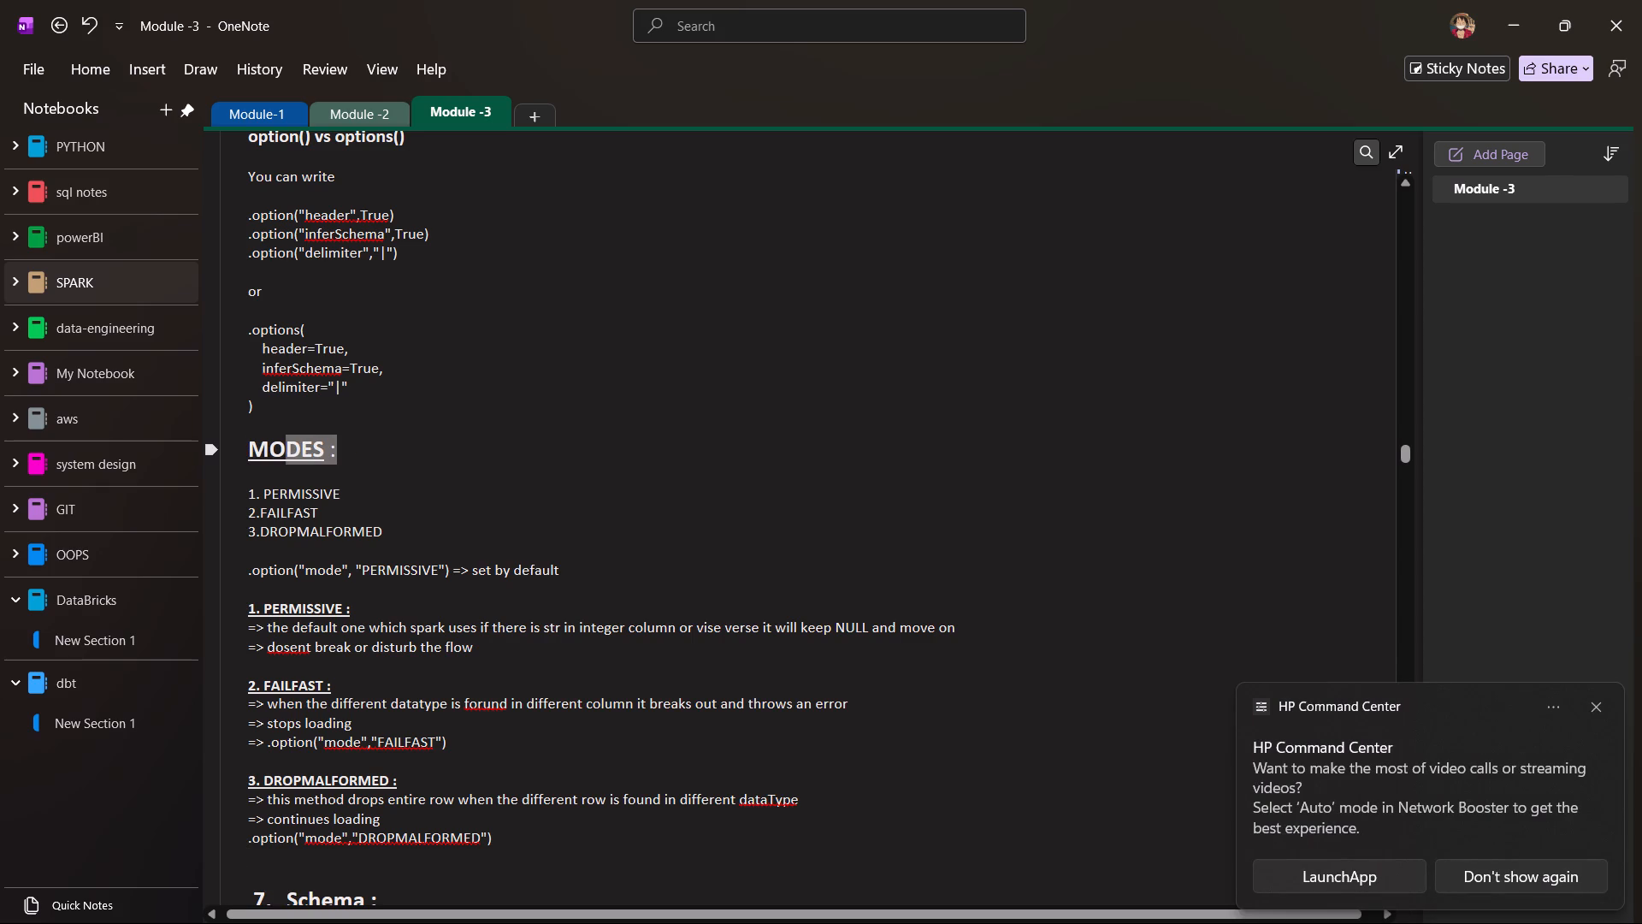
pyautogui.moveTo(277, 453); pyautogui.dragTo(243, 453)
pyautogui.click(343, 394)
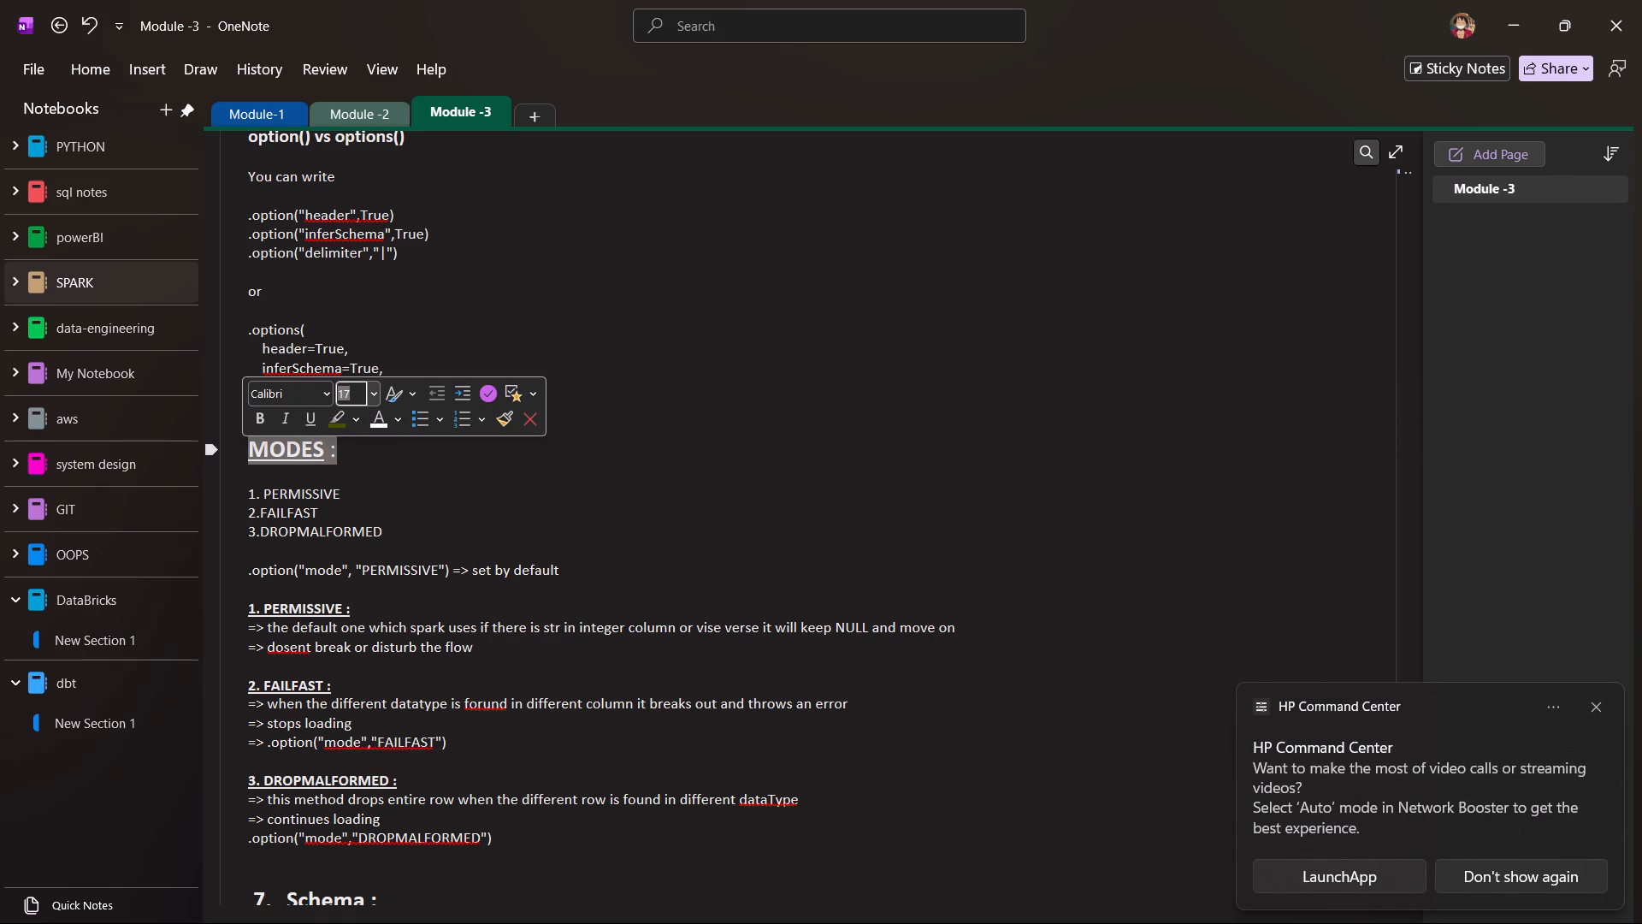
pyautogui.write('15')
pyautogui.press('Return')
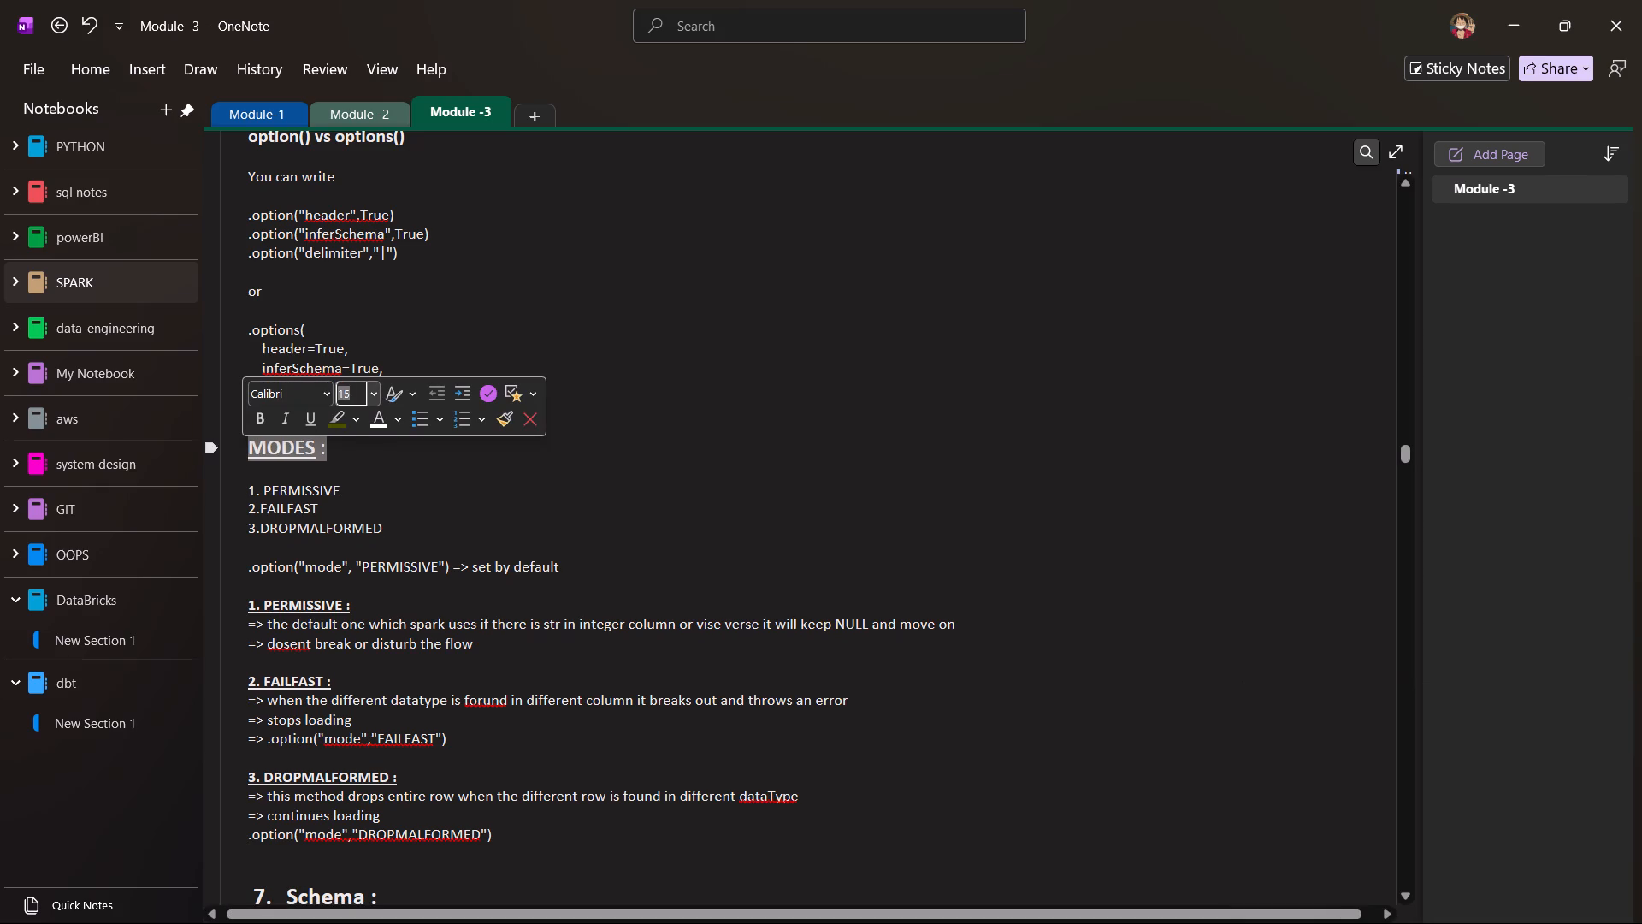
pyautogui.click(457, 497)
pyautogui.scroll(-4, 457, 497)
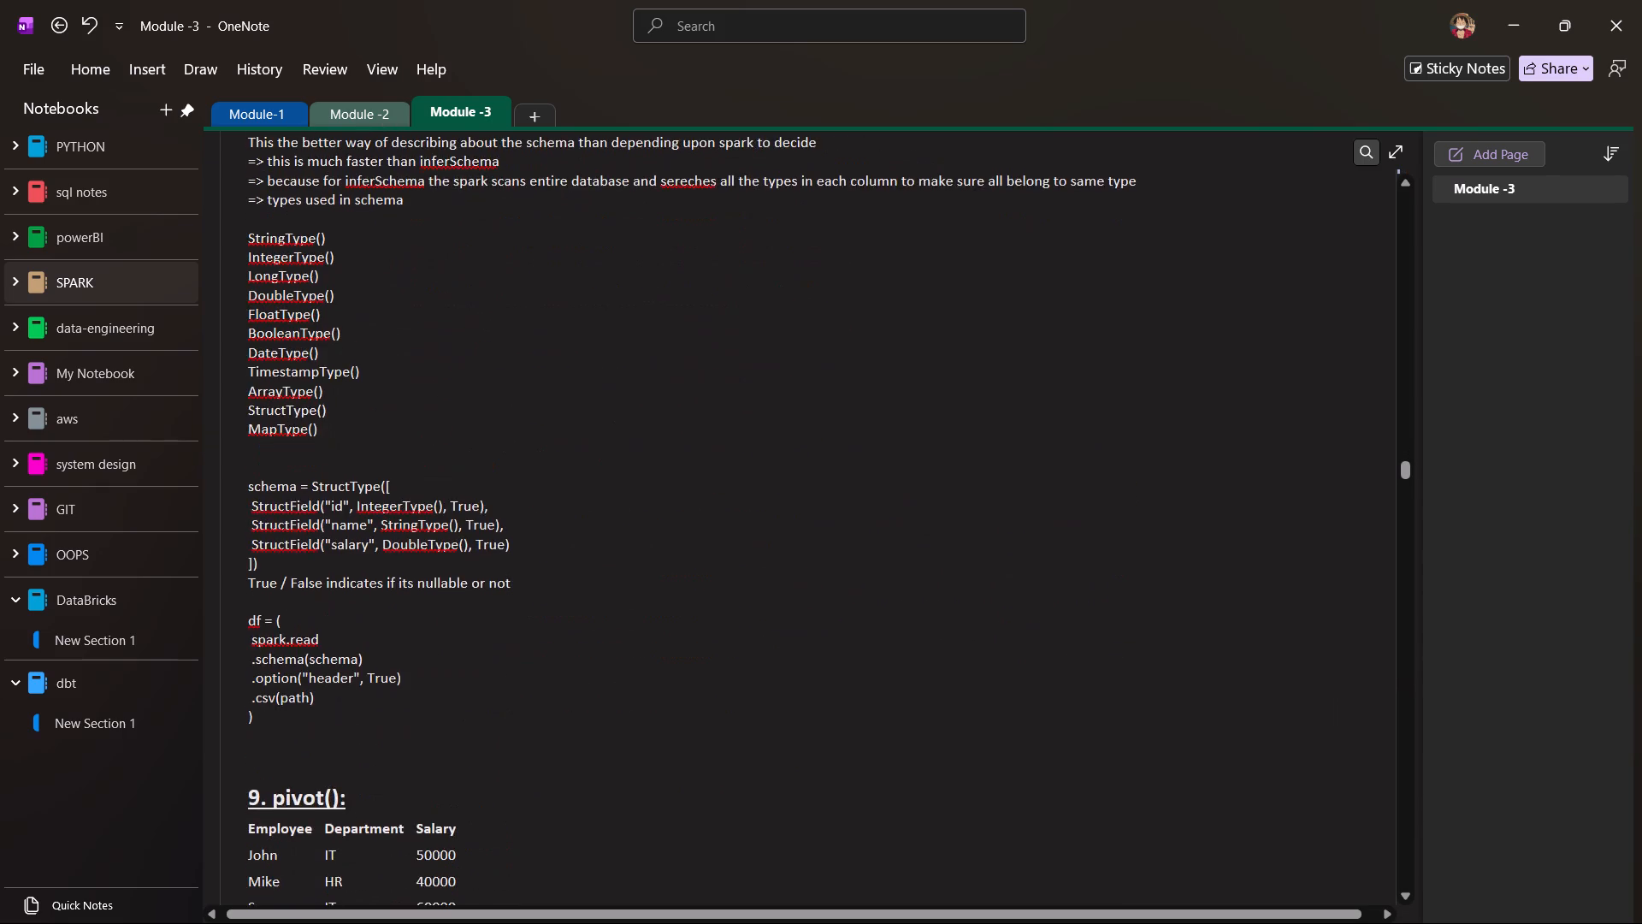
# Renumber the pivot(): heading below the Schema section as 8.
pyautogui.scroll(-5, 457, 497)
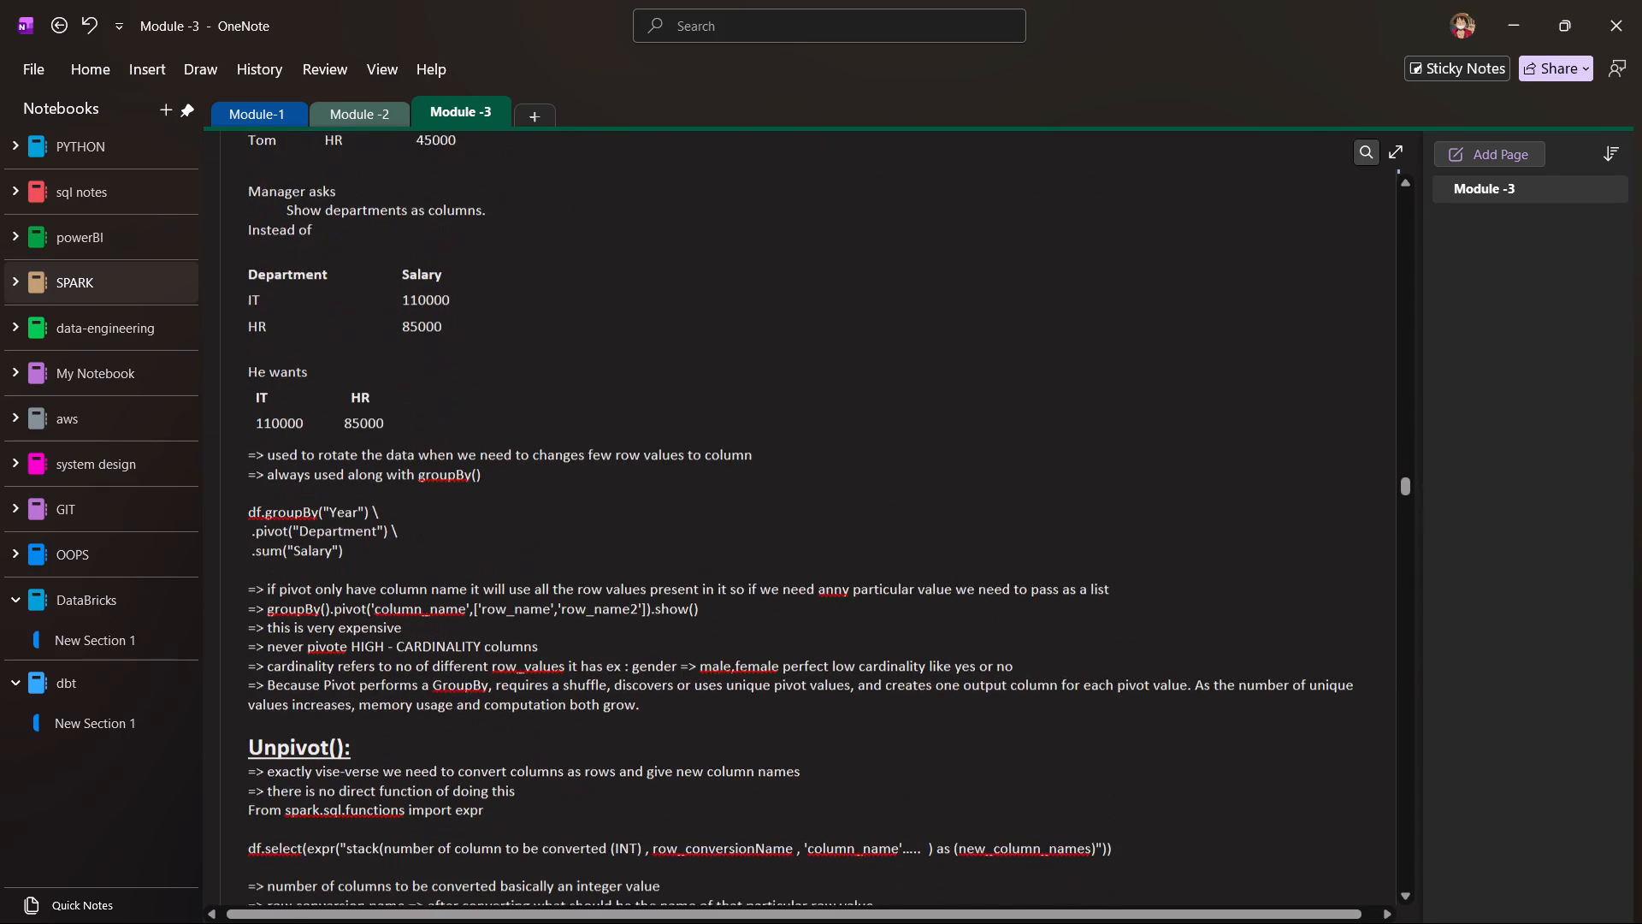
pyautogui.scroll(-2, 457, 497)
pyautogui.scroll(4, 457, 497)
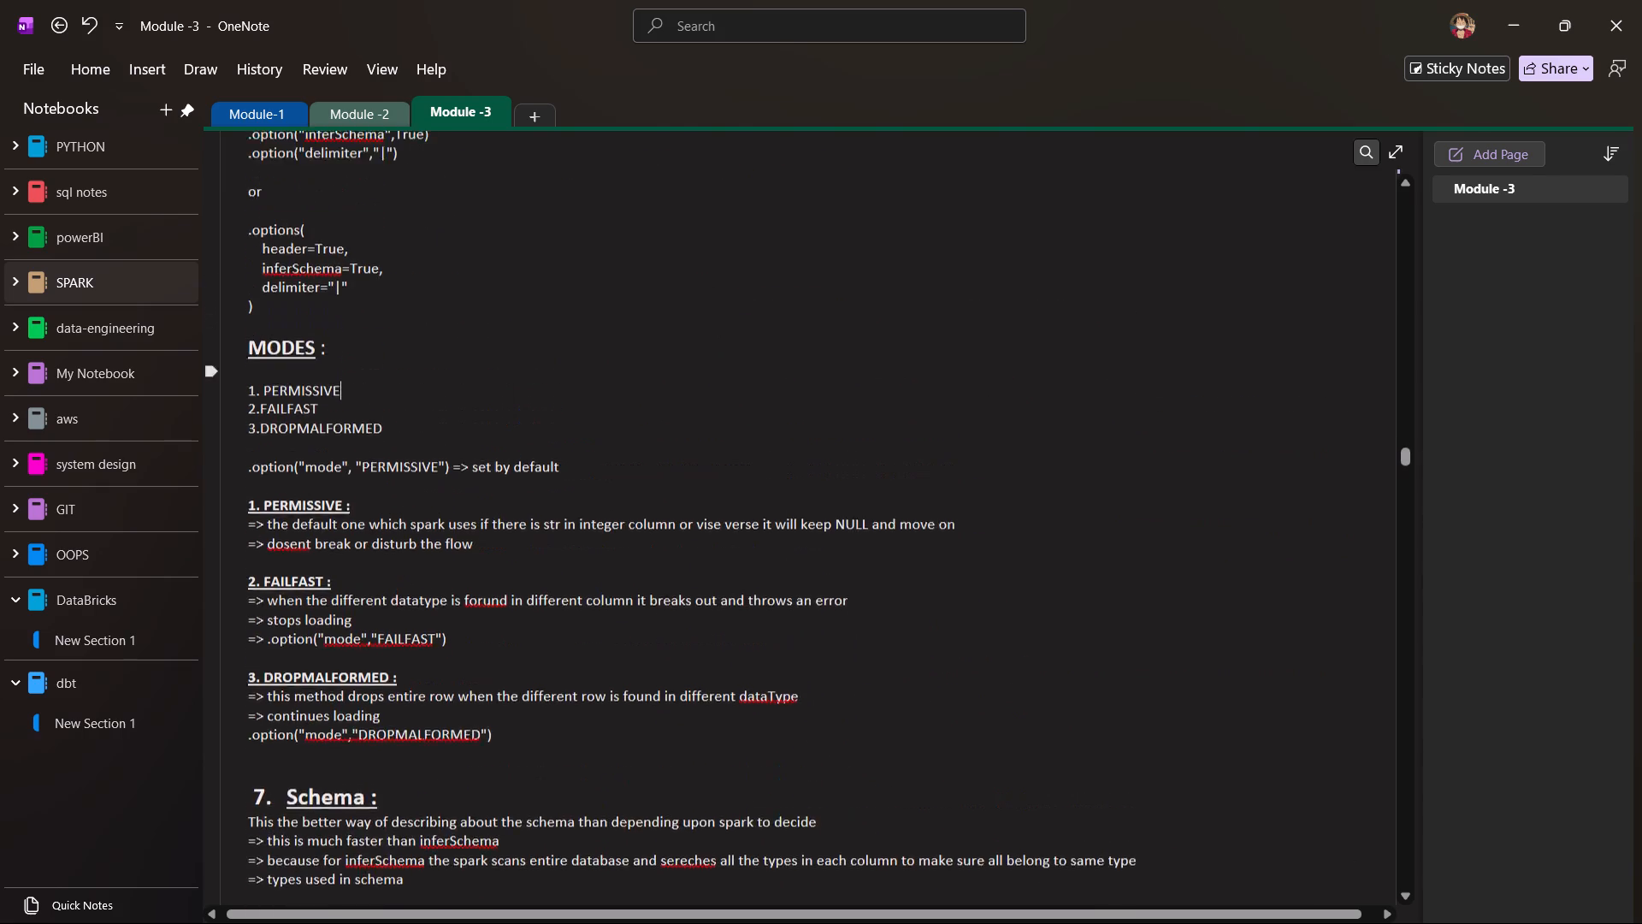
pyautogui.scroll(4, 457, 497)
pyautogui.scroll(-1, 457, 497)
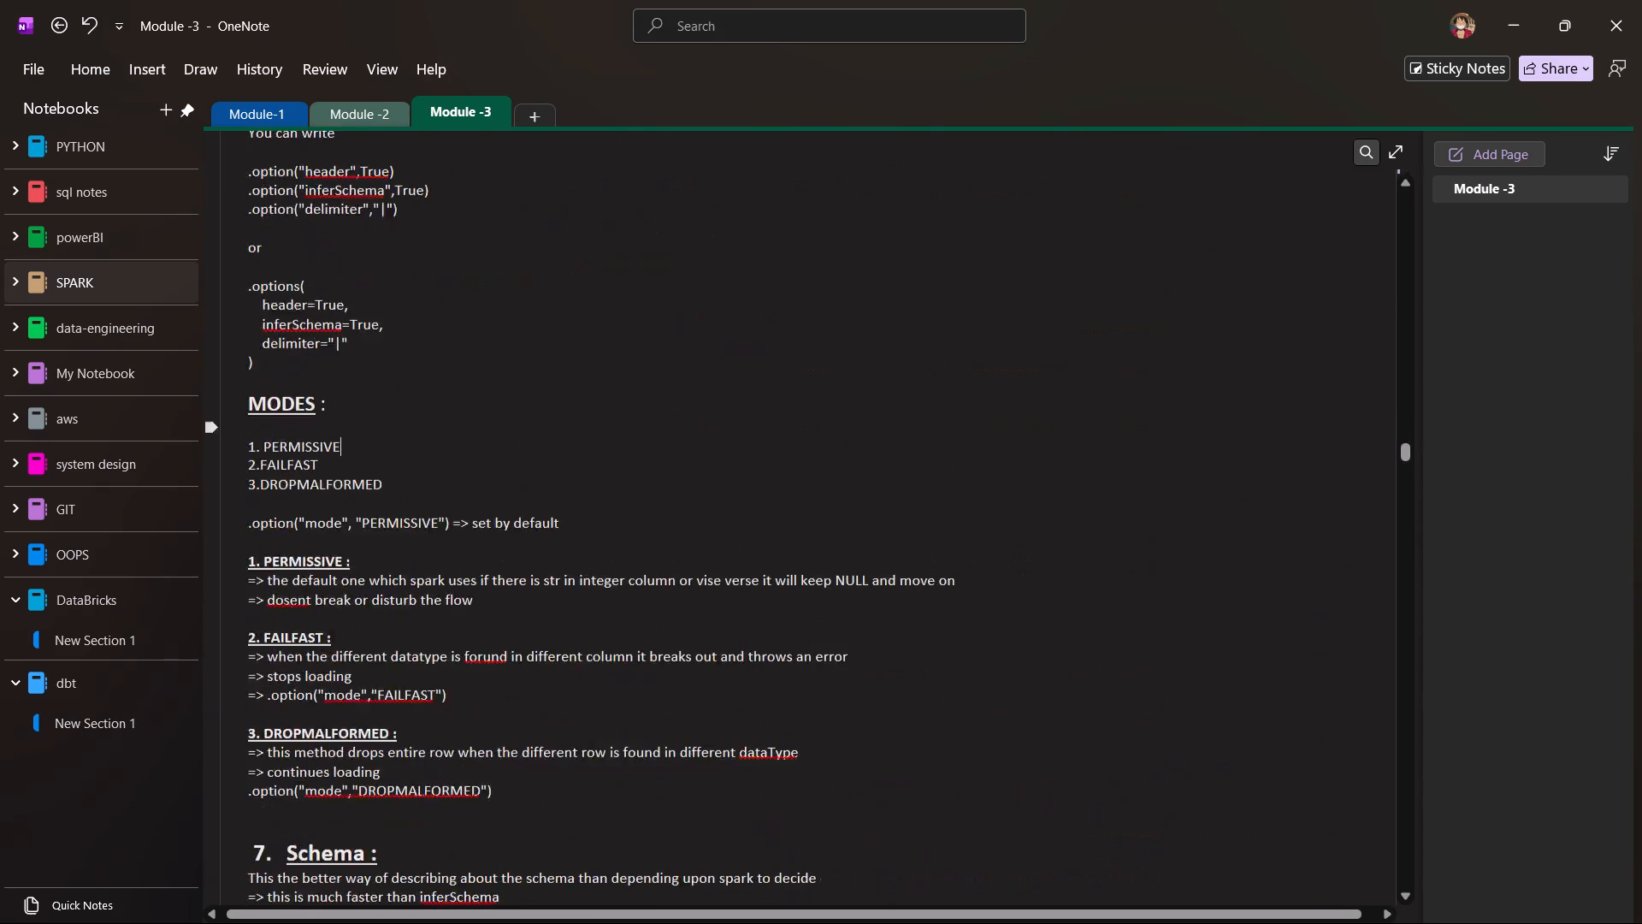
pyautogui.scroll(-2, 457, 497)
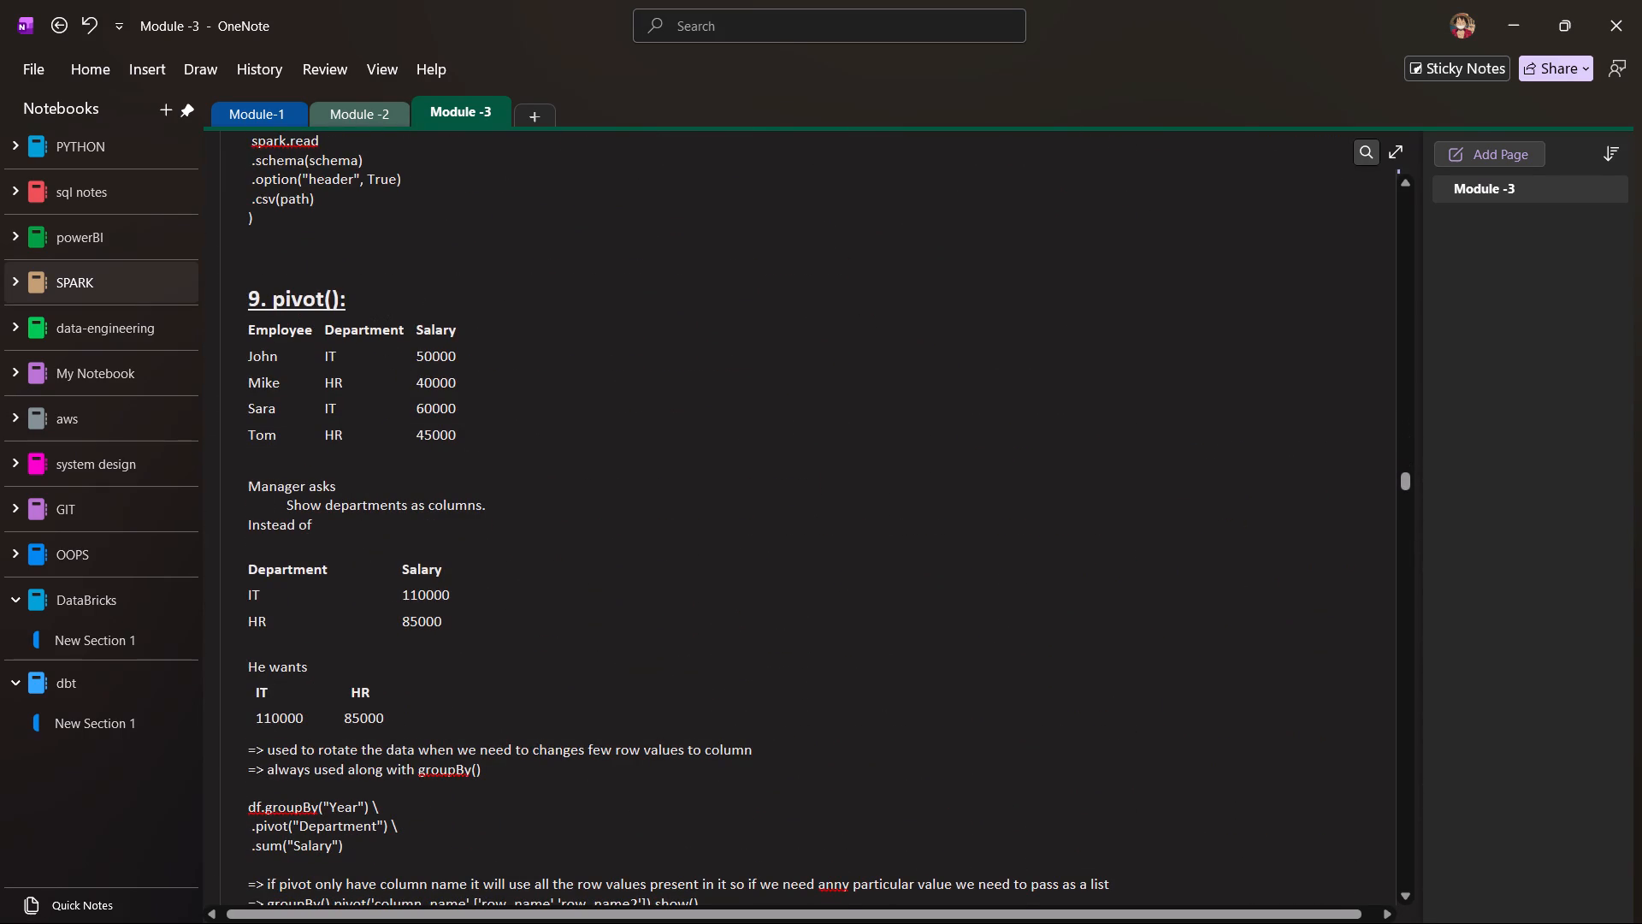
pyautogui.click(259, 303)
pyautogui.press('BackSpace')
pyautogui.hotkey('shift', '*')
pyautogui.press('BackSpace')
pyautogui.press('8')
# Renumber the writing files(): heading as 9.
pyautogui.scroll(-1, 259, 303)
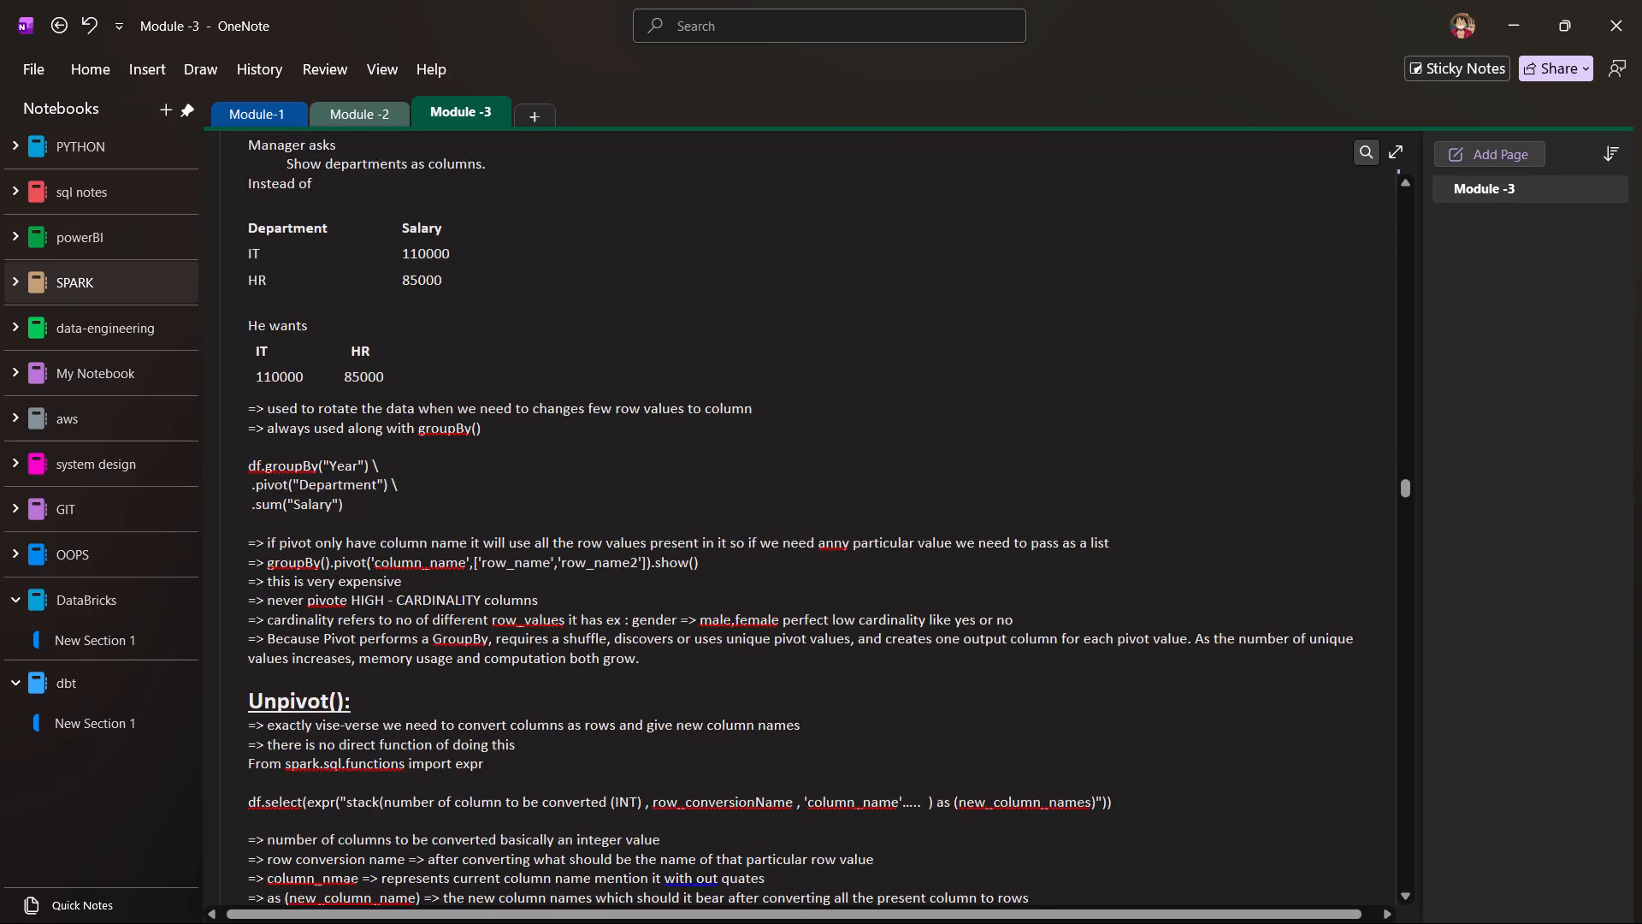
pyautogui.scroll(-2, 259, 303)
pyautogui.scroll(-1, 269, 593)
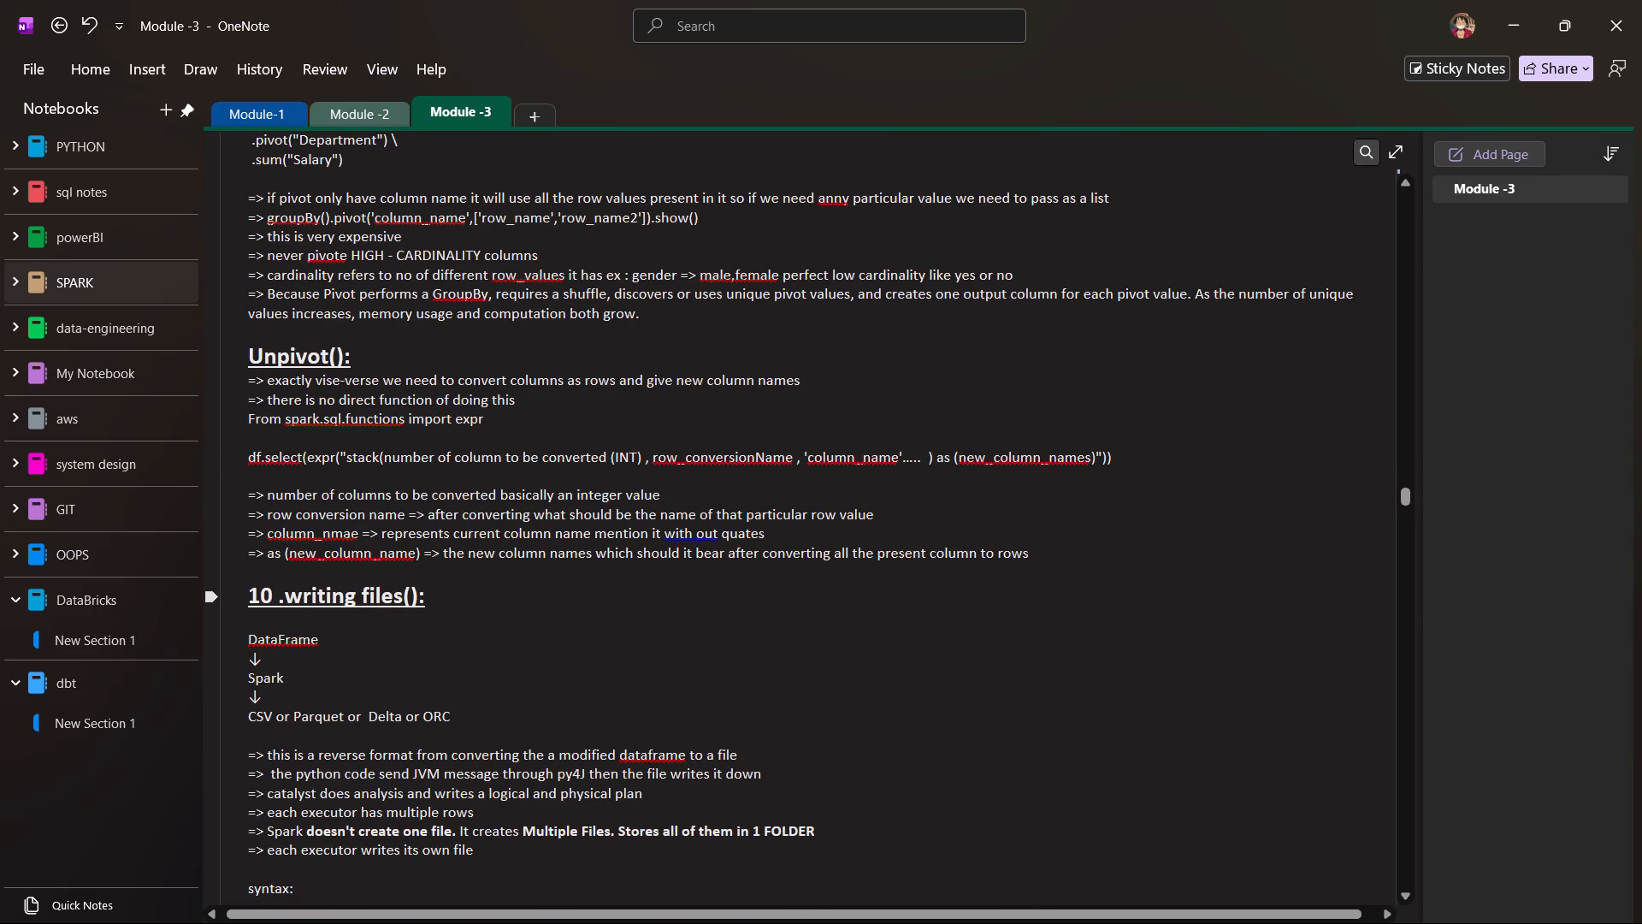
pyautogui.click(269, 592)
pyautogui.press('BackSpace')
pyautogui.press('BackSpace')
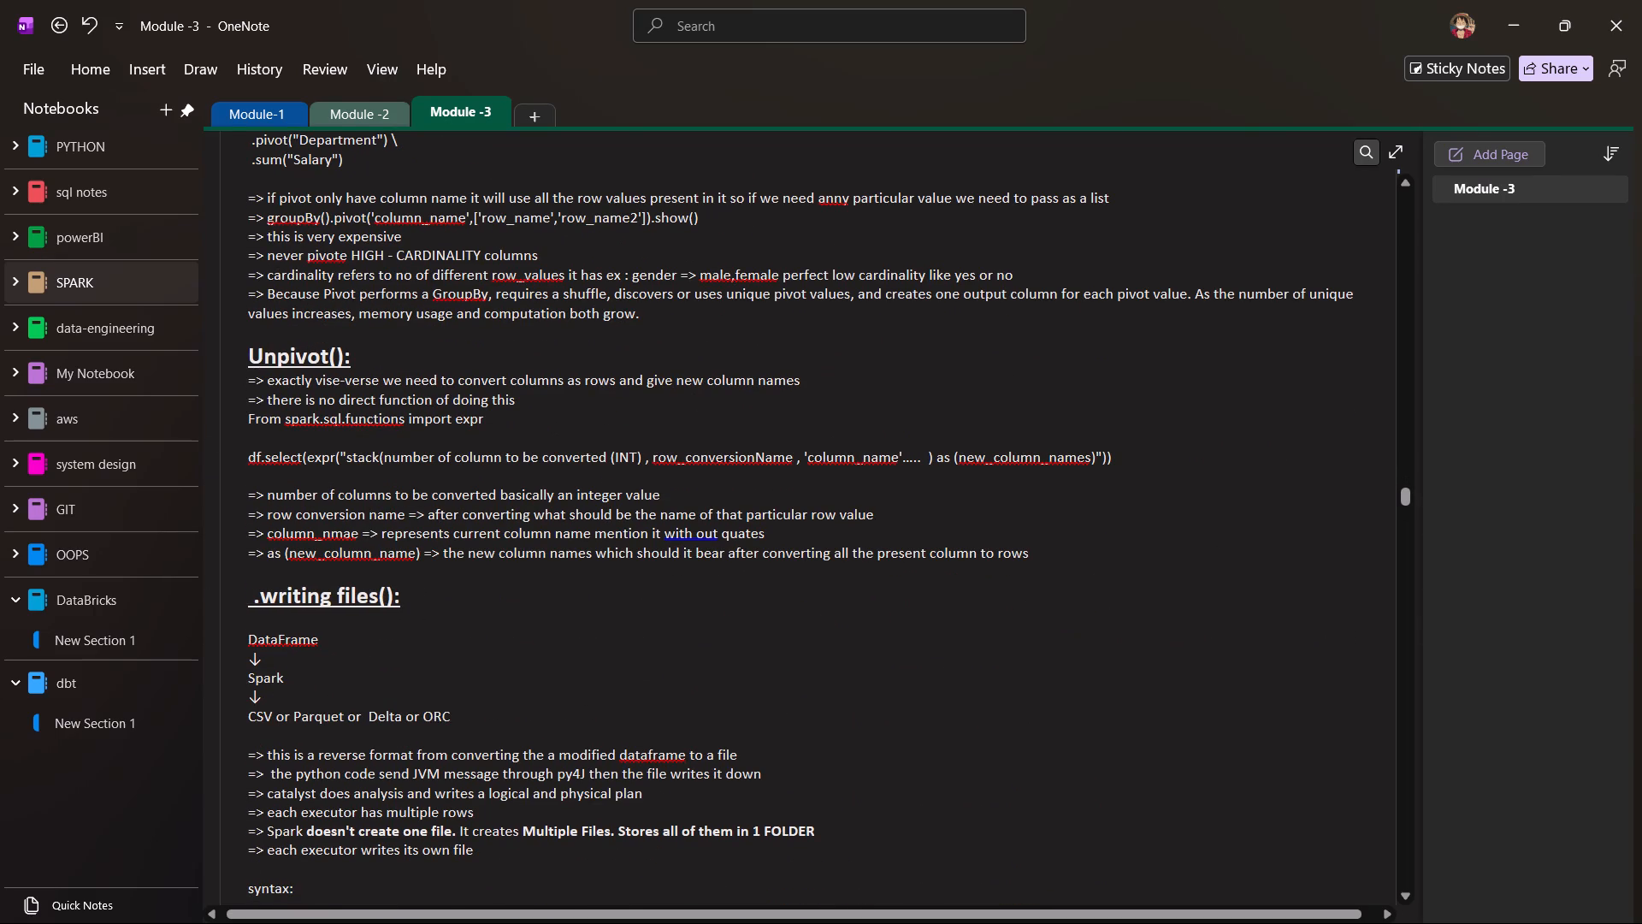
pyautogui.press('9')
# Number the partitionBy(): heading below 4.ignore(): so that it reads "10 .partitionBy():".
pyautogui.scroll(-6, 269, 592)
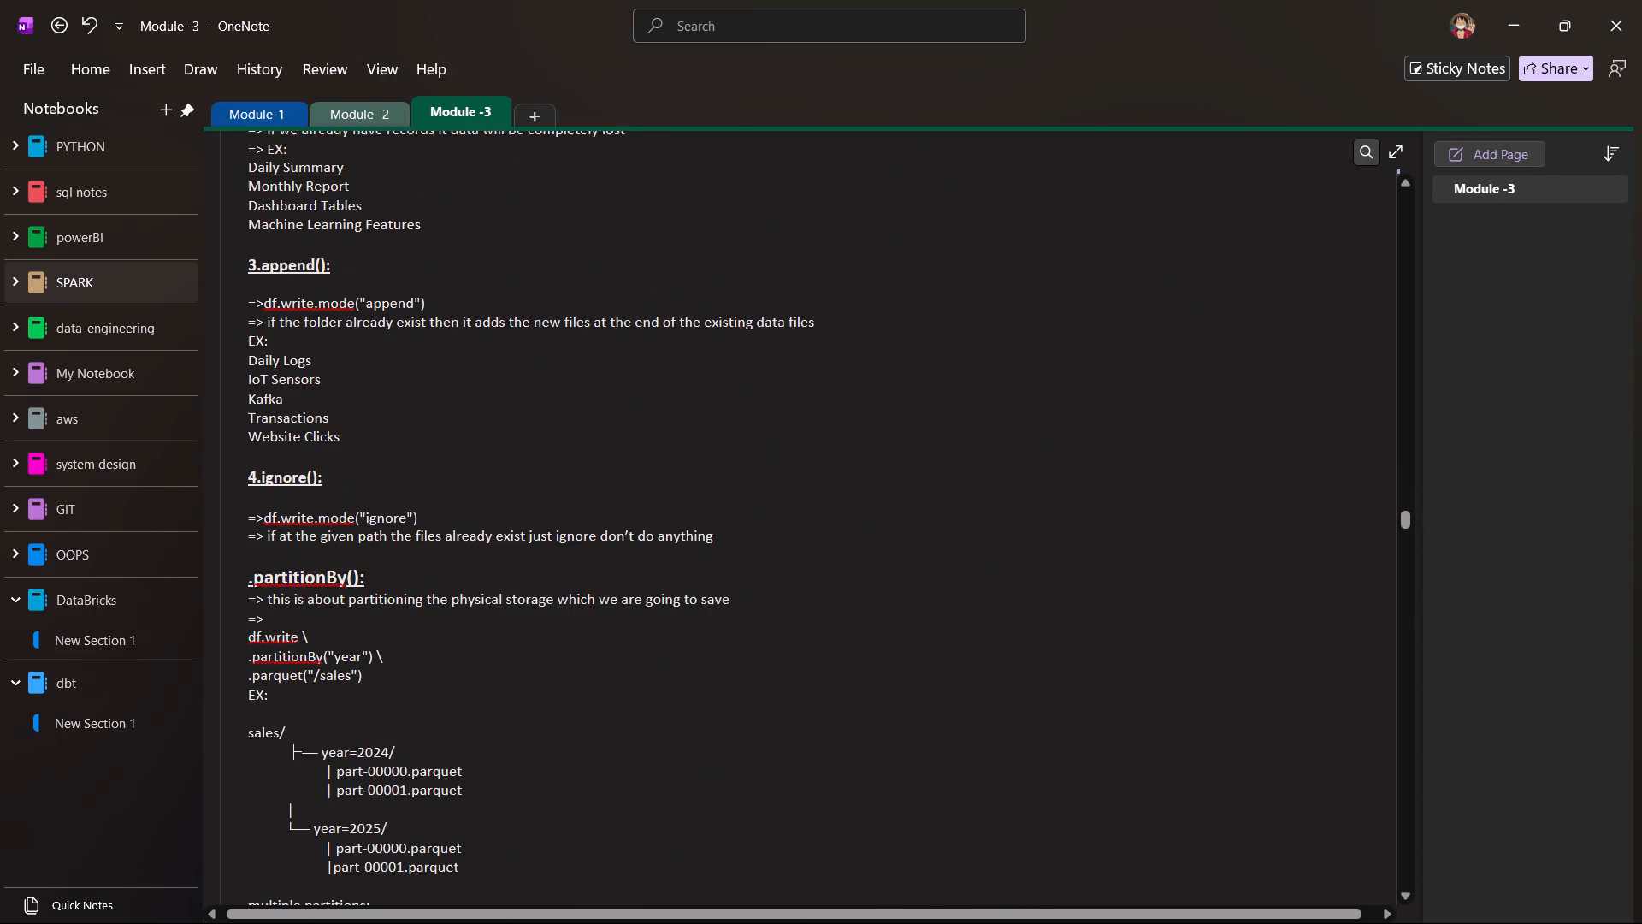
pyautogui.scroll(-7, 269, 592)
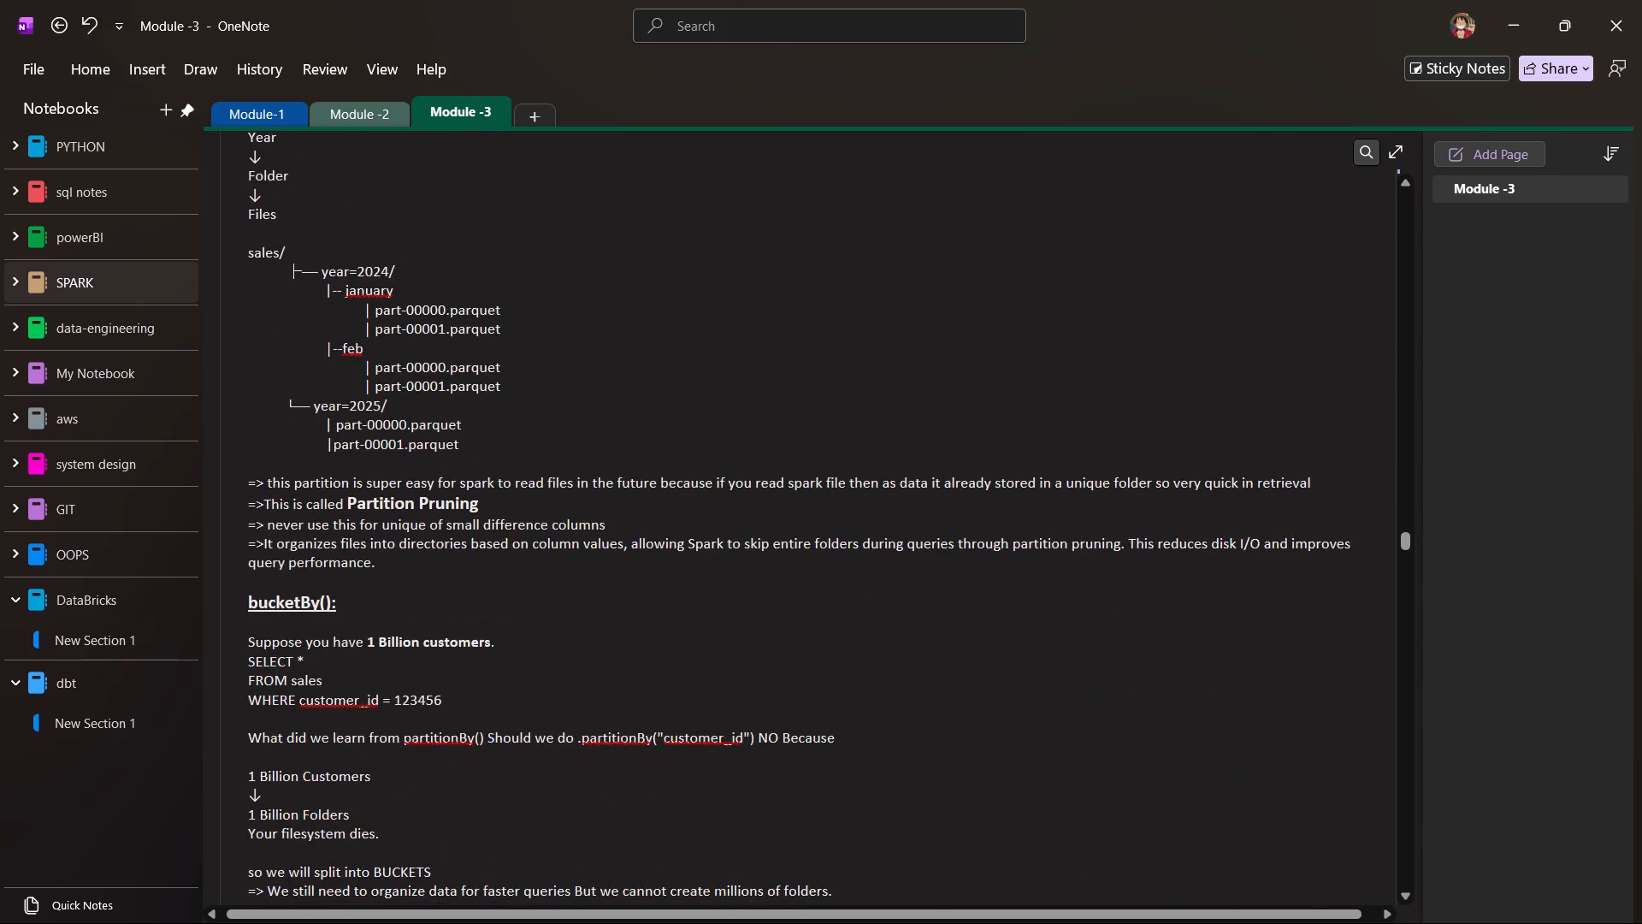
pyautogui.scroll(-2, 269, 592)
pyautogui.scroll(6, 269, 592)
pyautogui.scroll(-1, 269, 592)
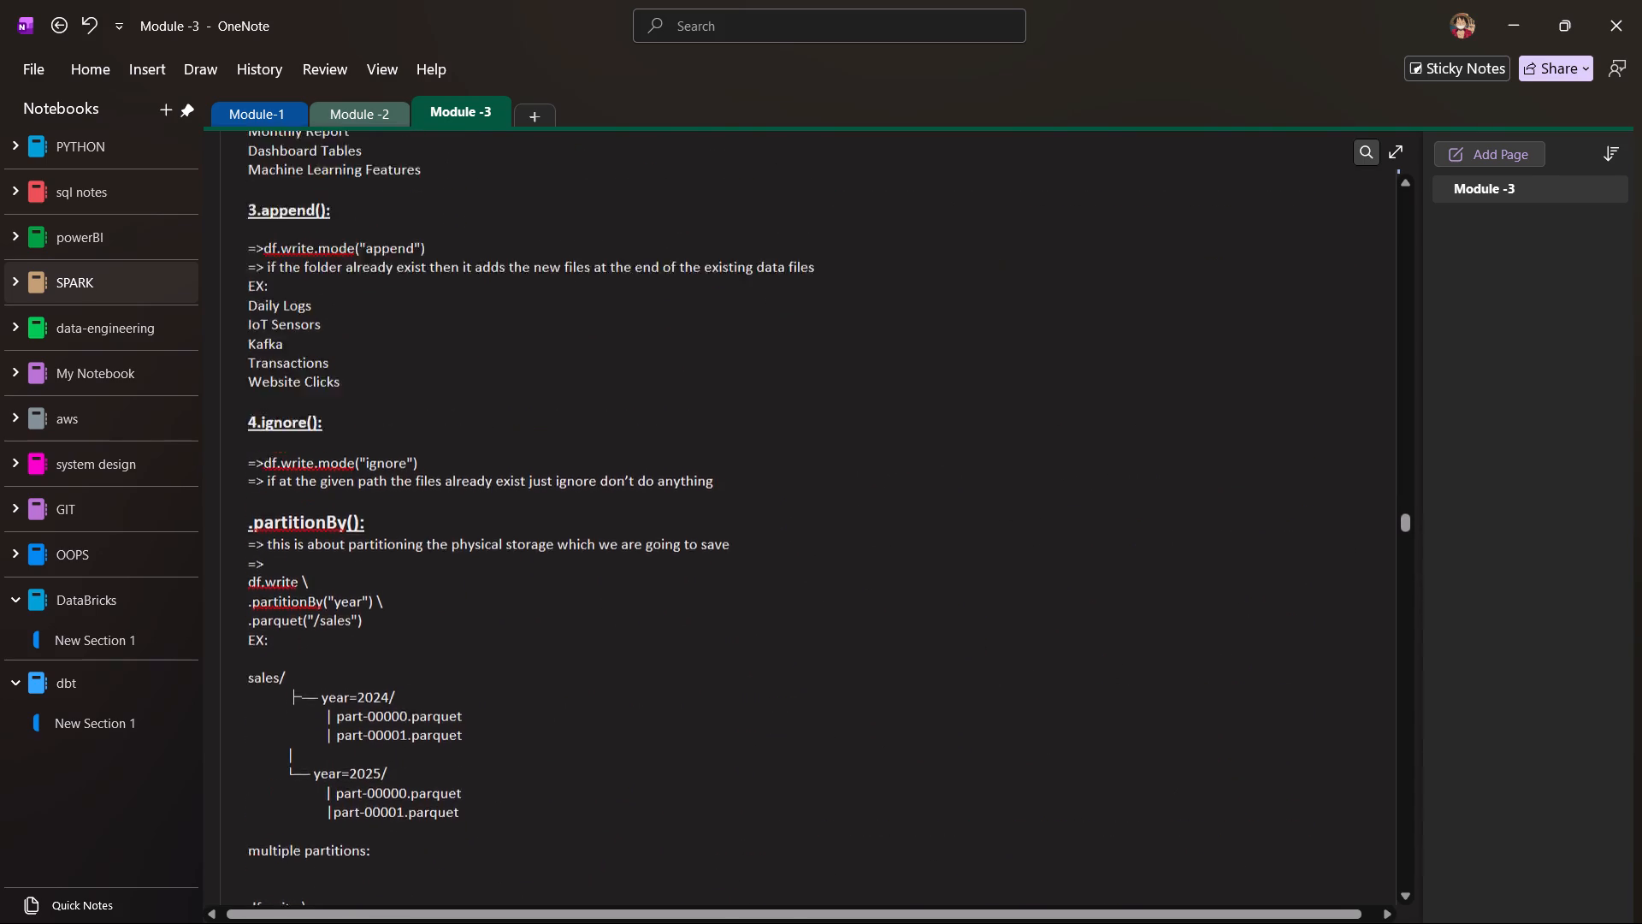
pyautogui.scroll(-1, 269, 592)
pyautogui.scroll(1, 269, 592)
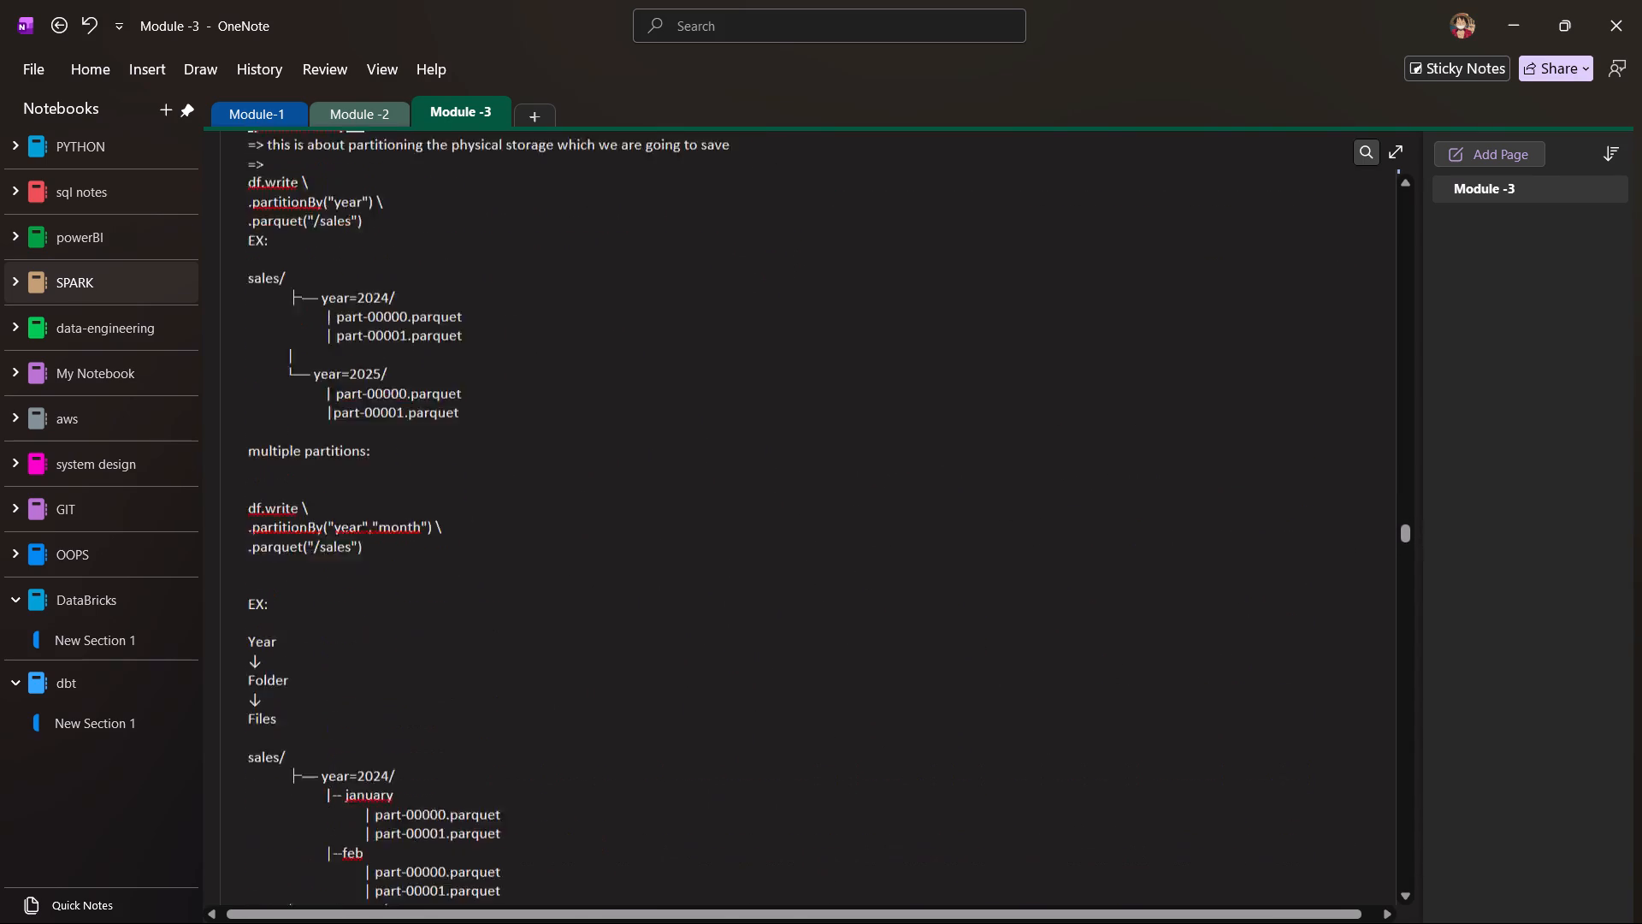
pyautogui.scroll(2, 269, 592)
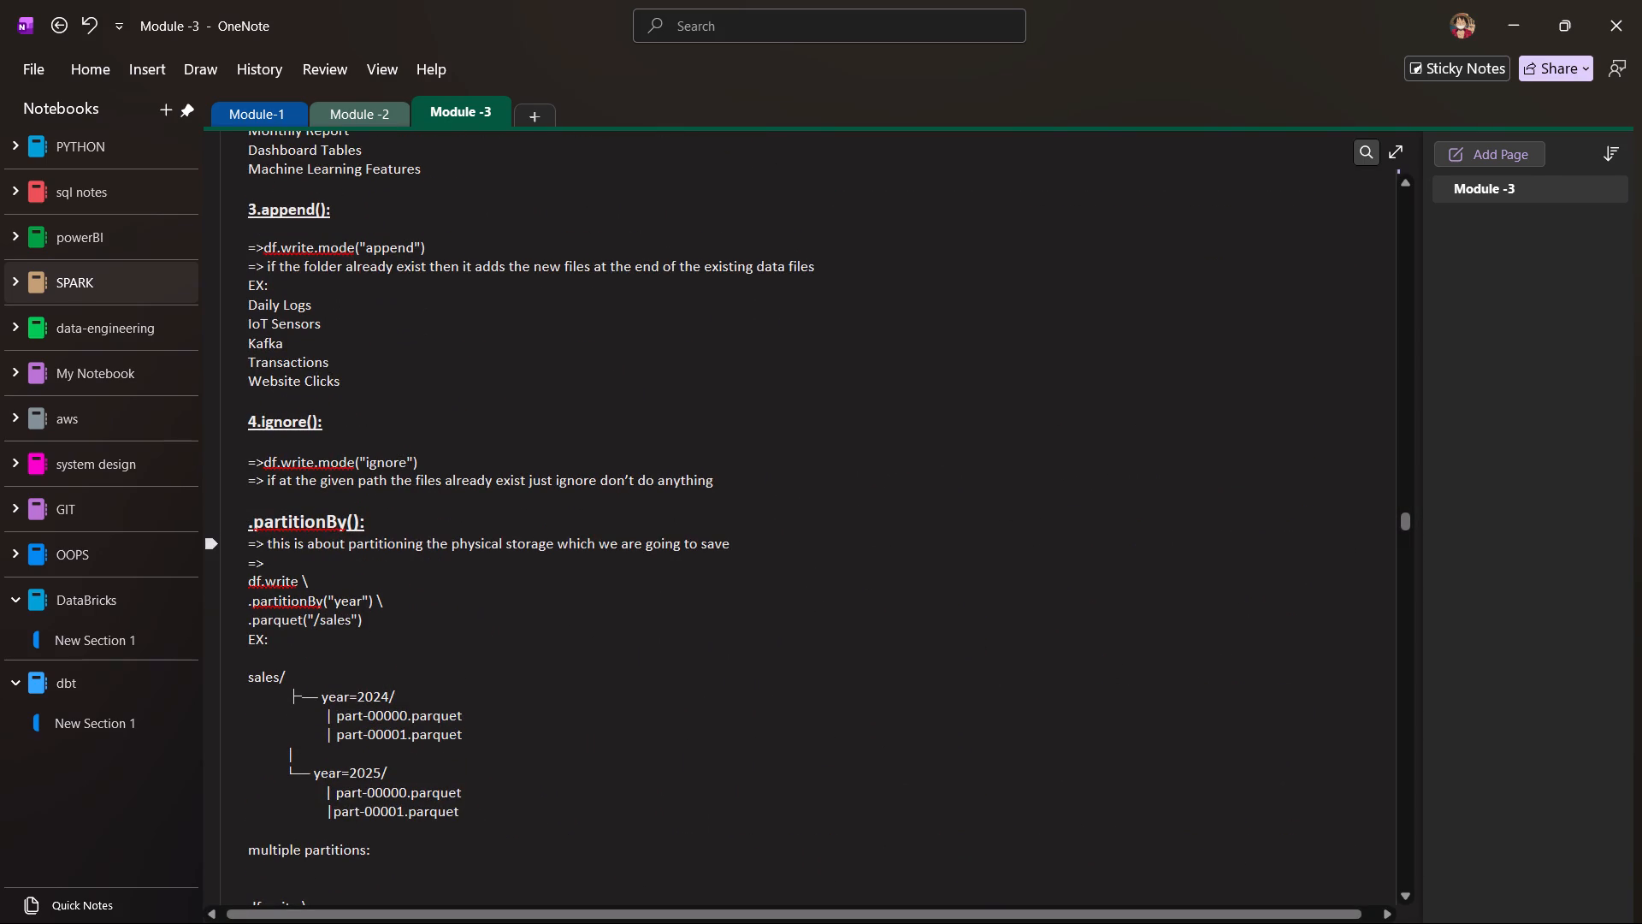
pyautogui.click(255, 527)
pyautogui.write('10')
pyautogui.write('.')
pyautogui.press('space')
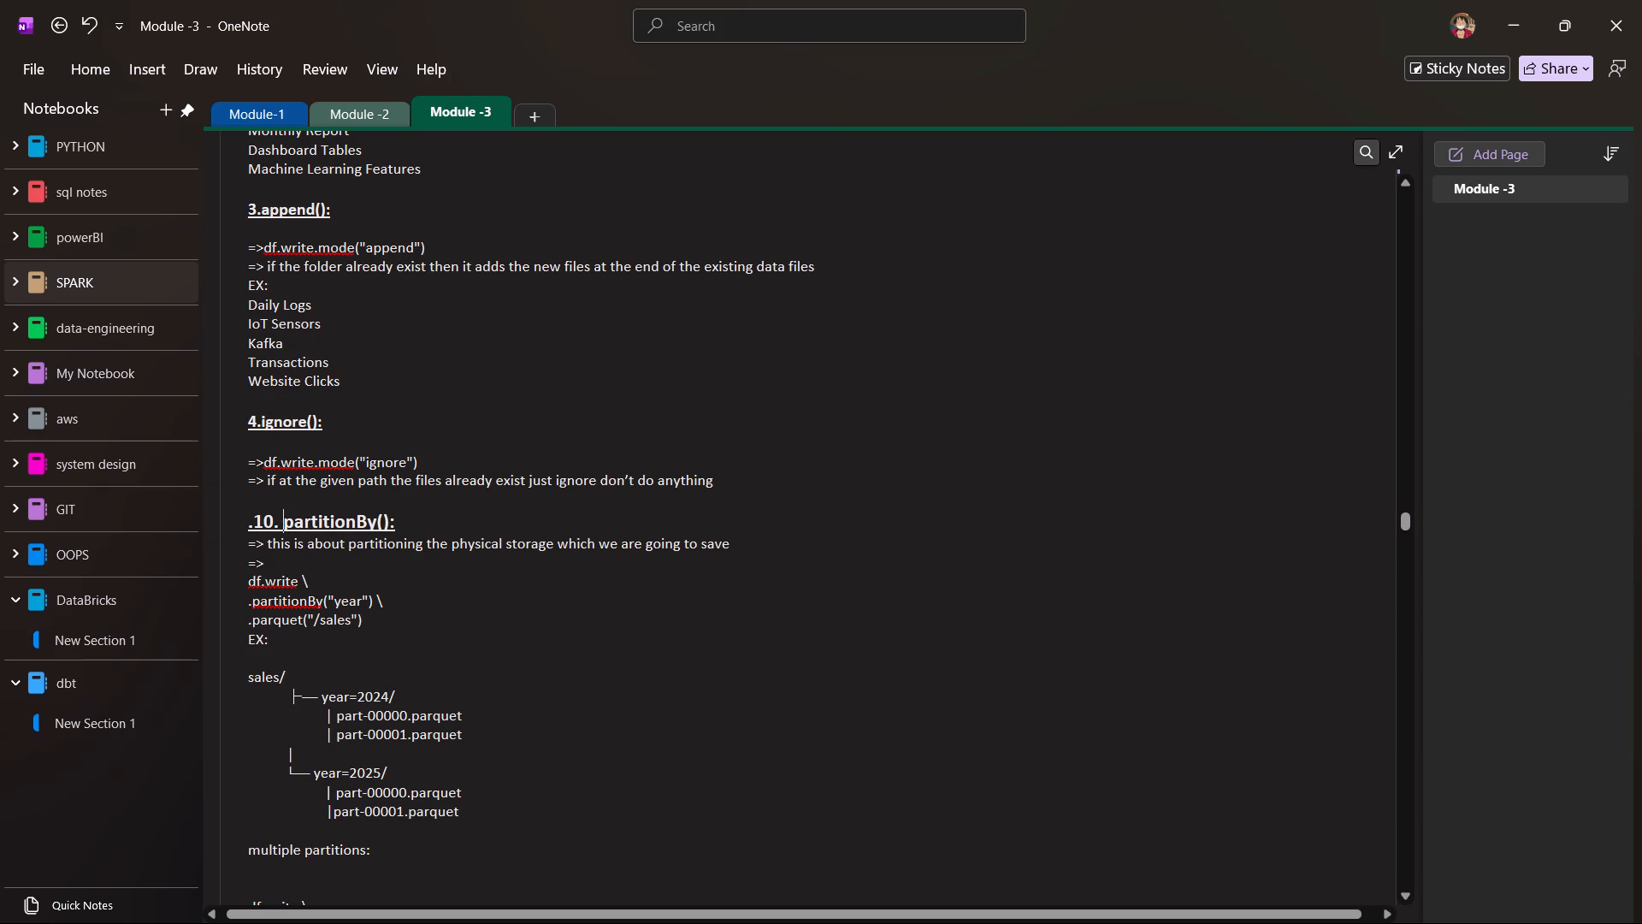
pyautogui.press('Left')
pyautogui.press('space')
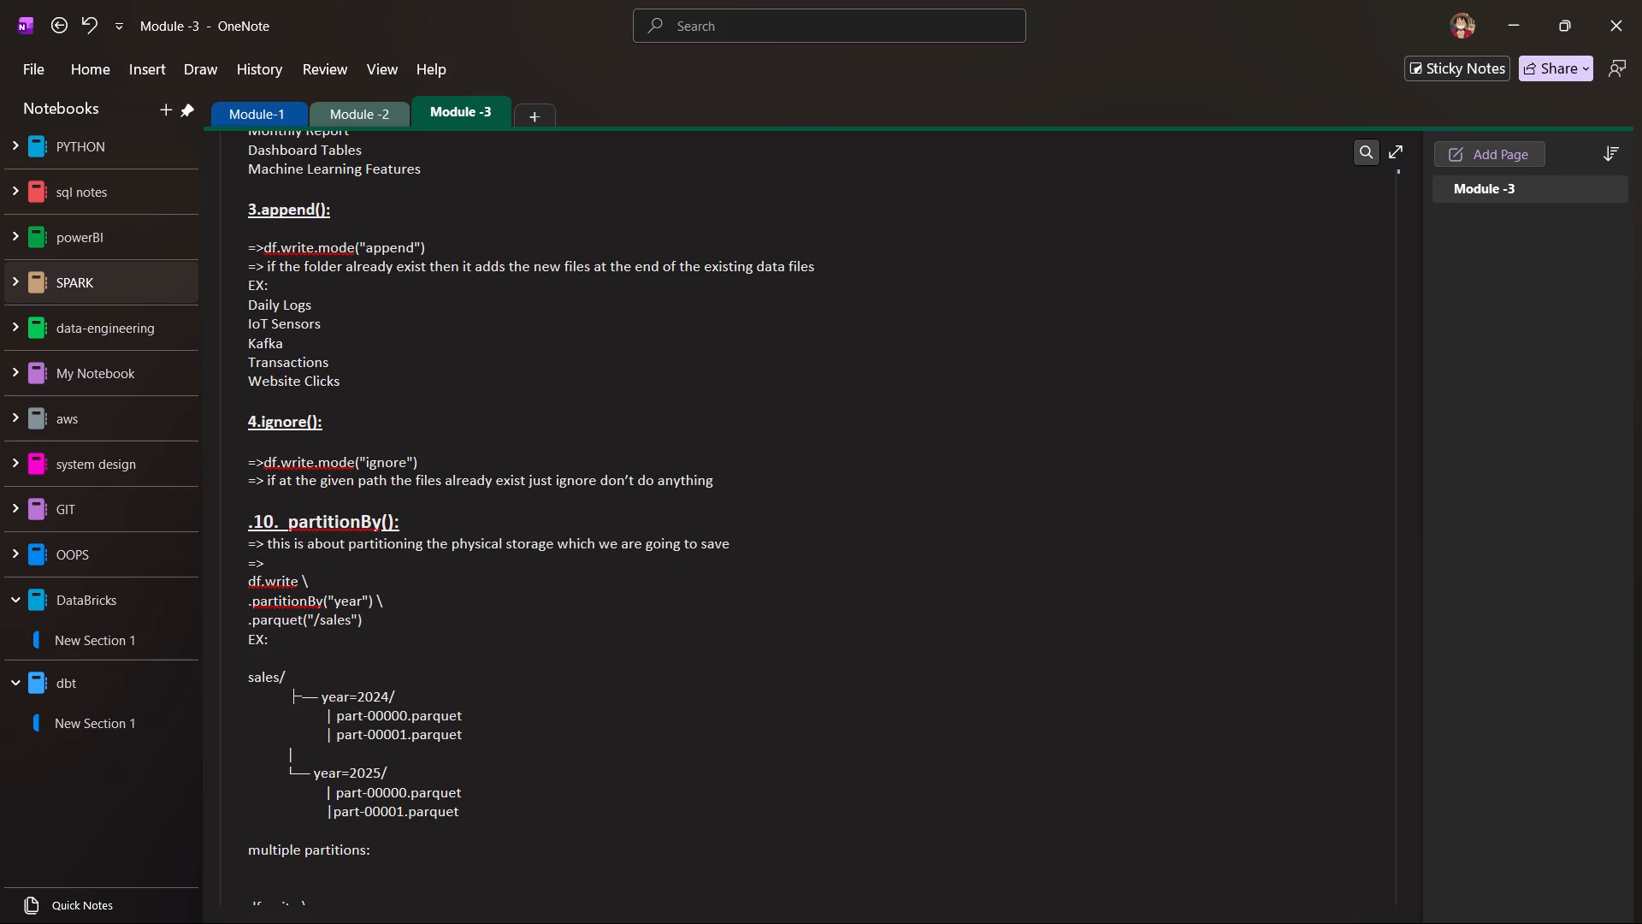
pyautogui.press('BackSpace')
pyautogui.press('Left')
pyautogui.press('space')
pyautogui.press('Left')
pyautogui.press('Left')
pyautogui.press('Left')
pyautogui.press('BackSpace')
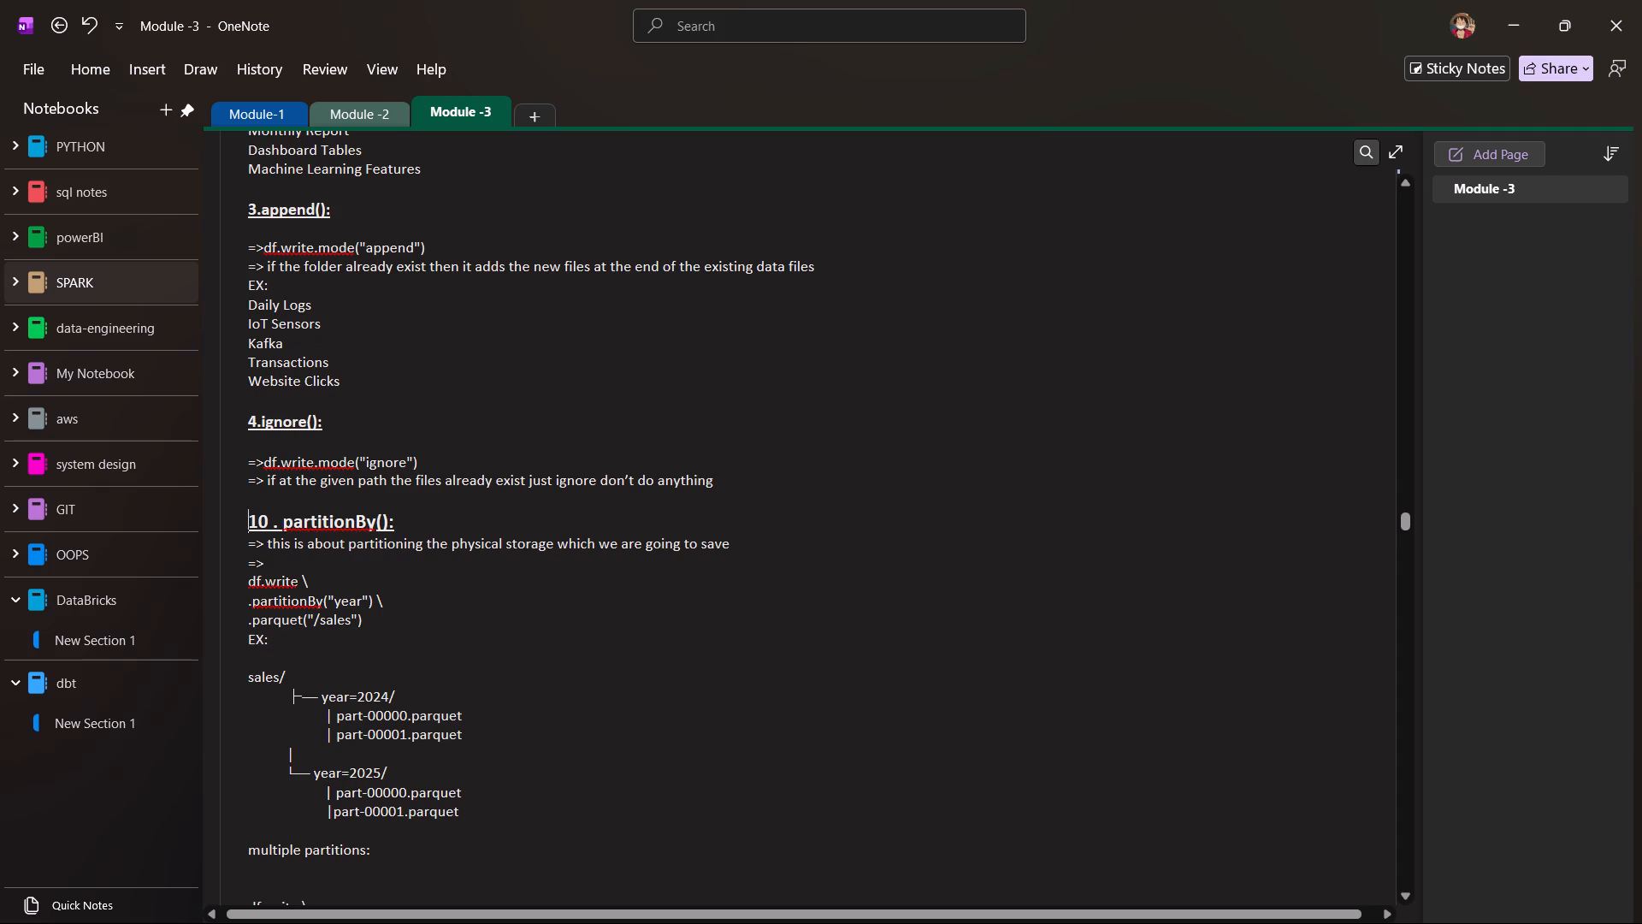
pyautogui.click(282, 524)
pyautogui.press('BackSpace')
# Set the font size of the whole 10 .partitionBy(): heading to 17.
pyautogui.scroll(-1, 382, 579)
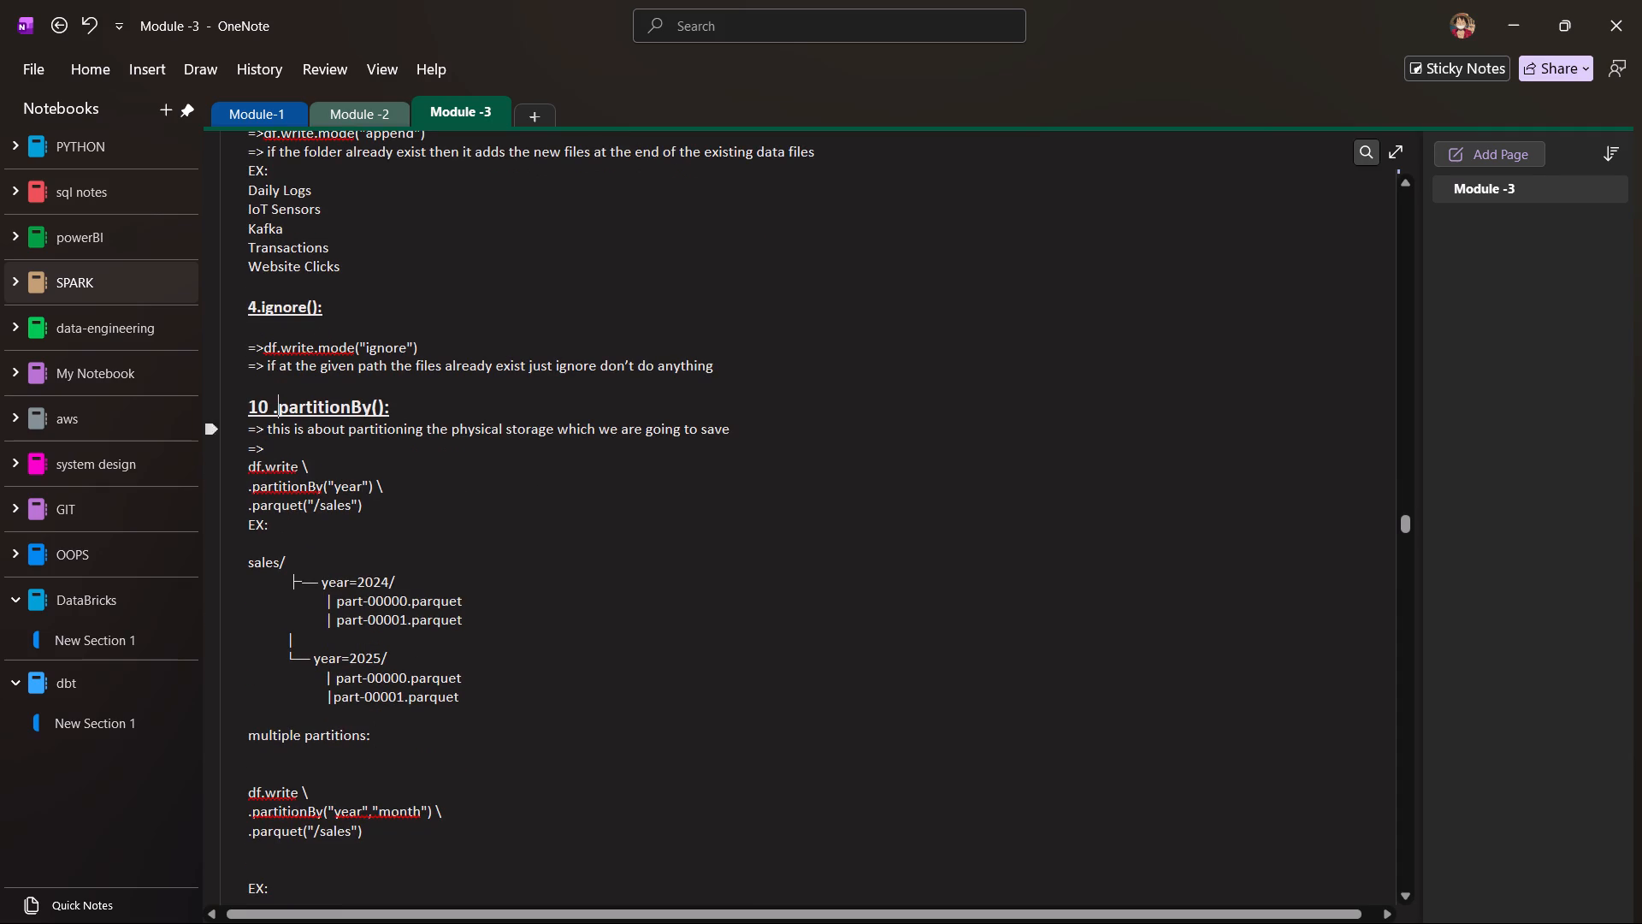
pyautogui.scroll(-1, 329, 477)
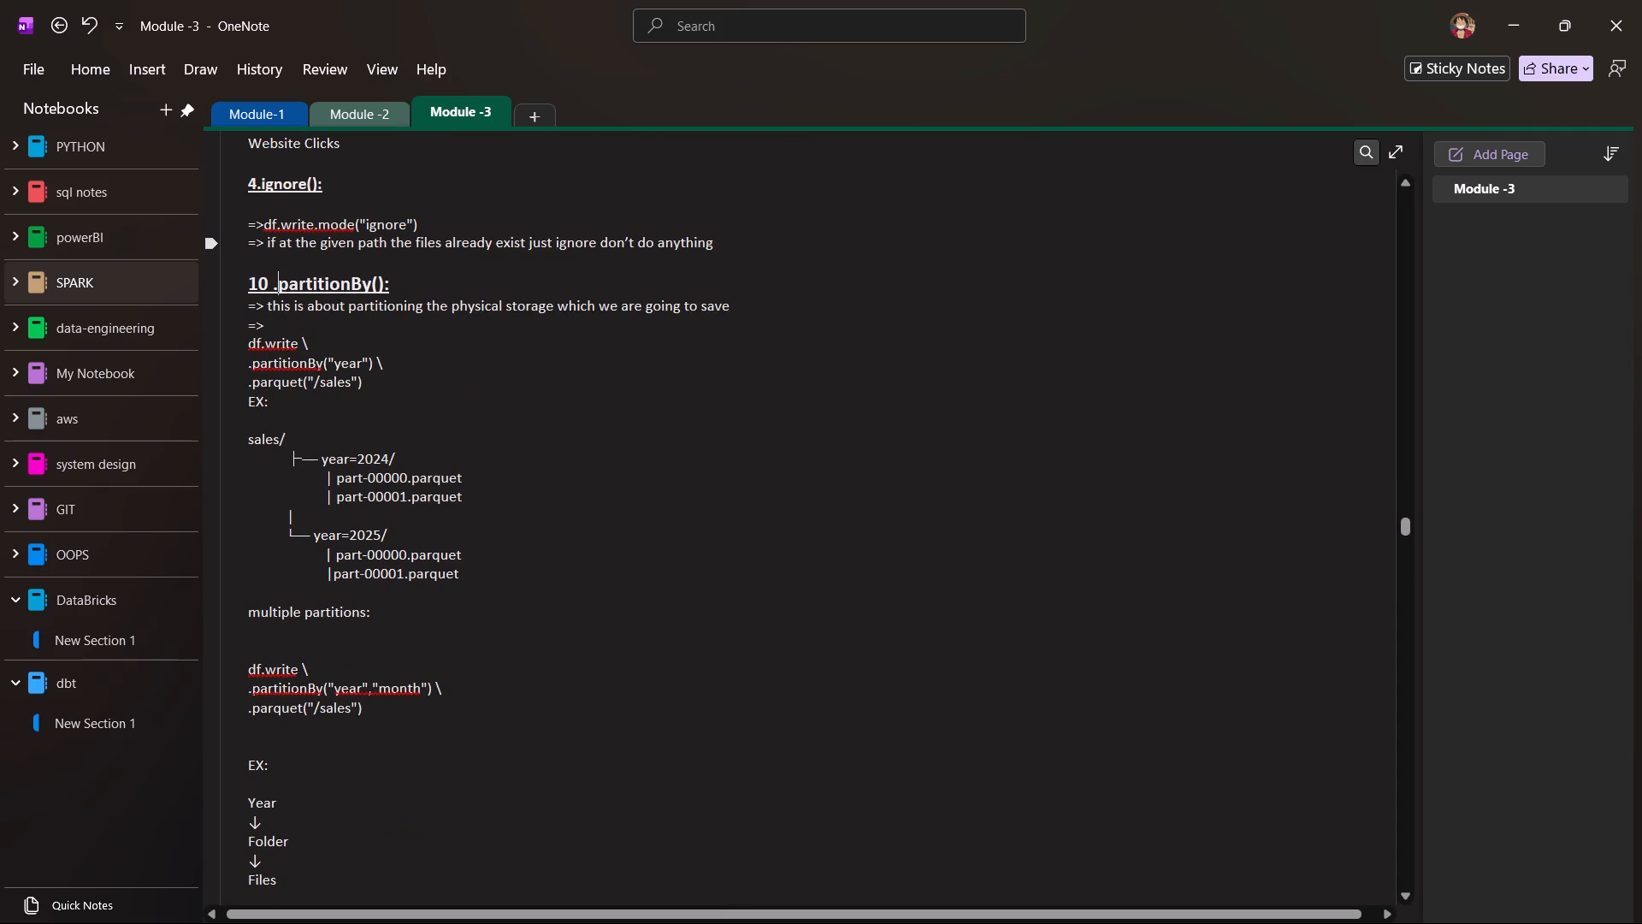
pyautogui.moveTo(392, 284); pyautogui.dragTo(251, 288)
pyautogui.click(358, 222)
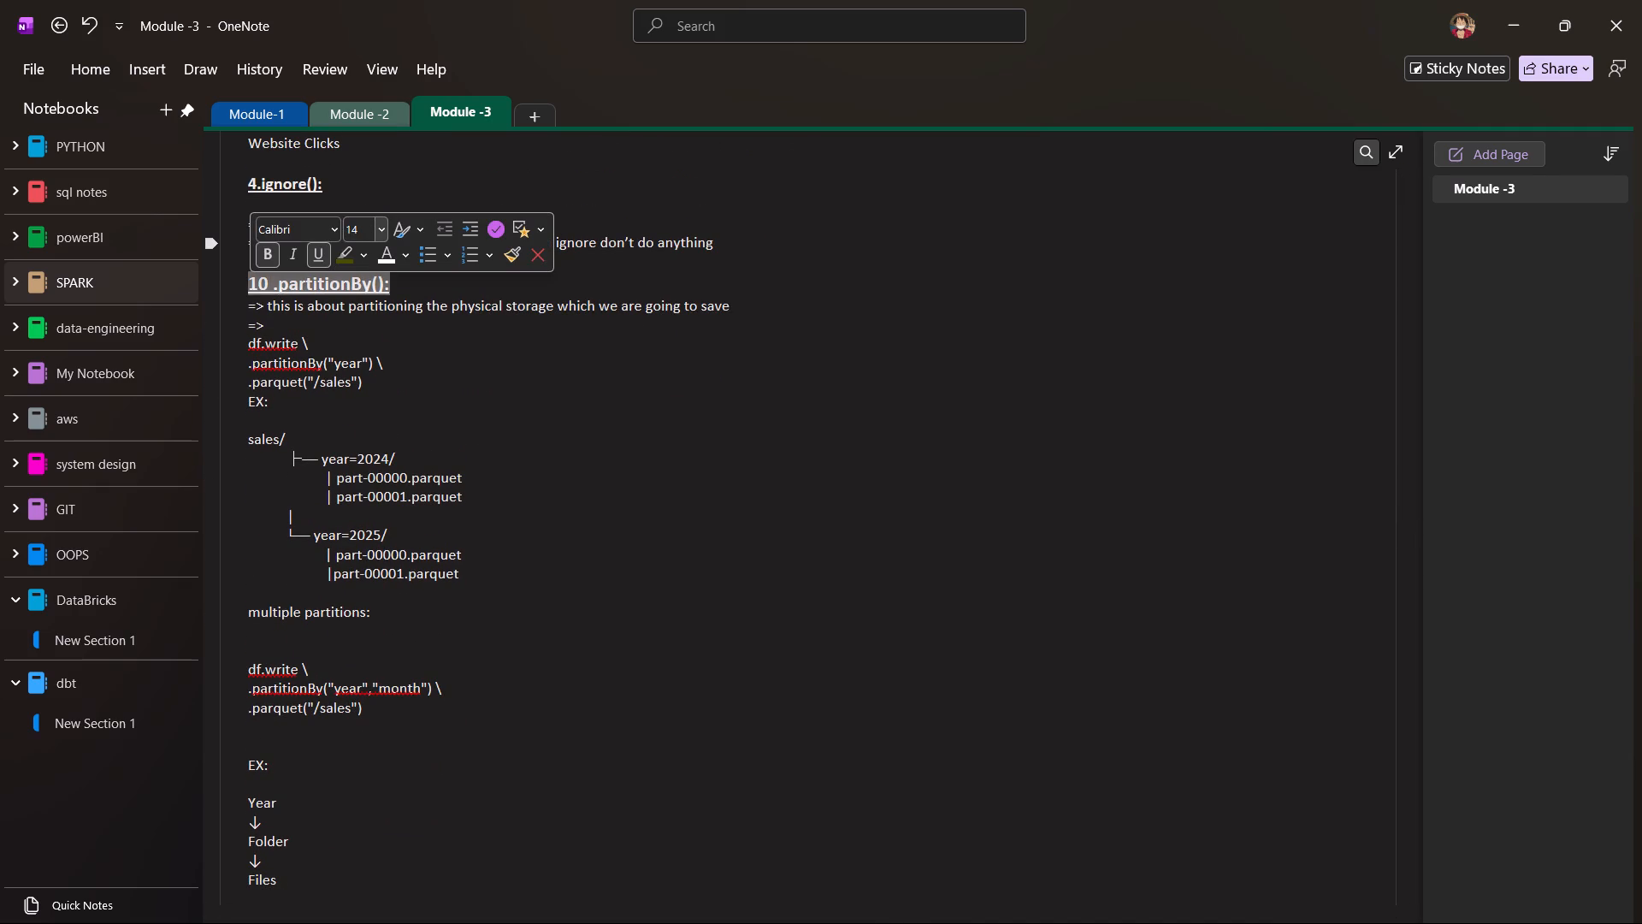
pyautogui.write('17')
pyautogui.press('Return')
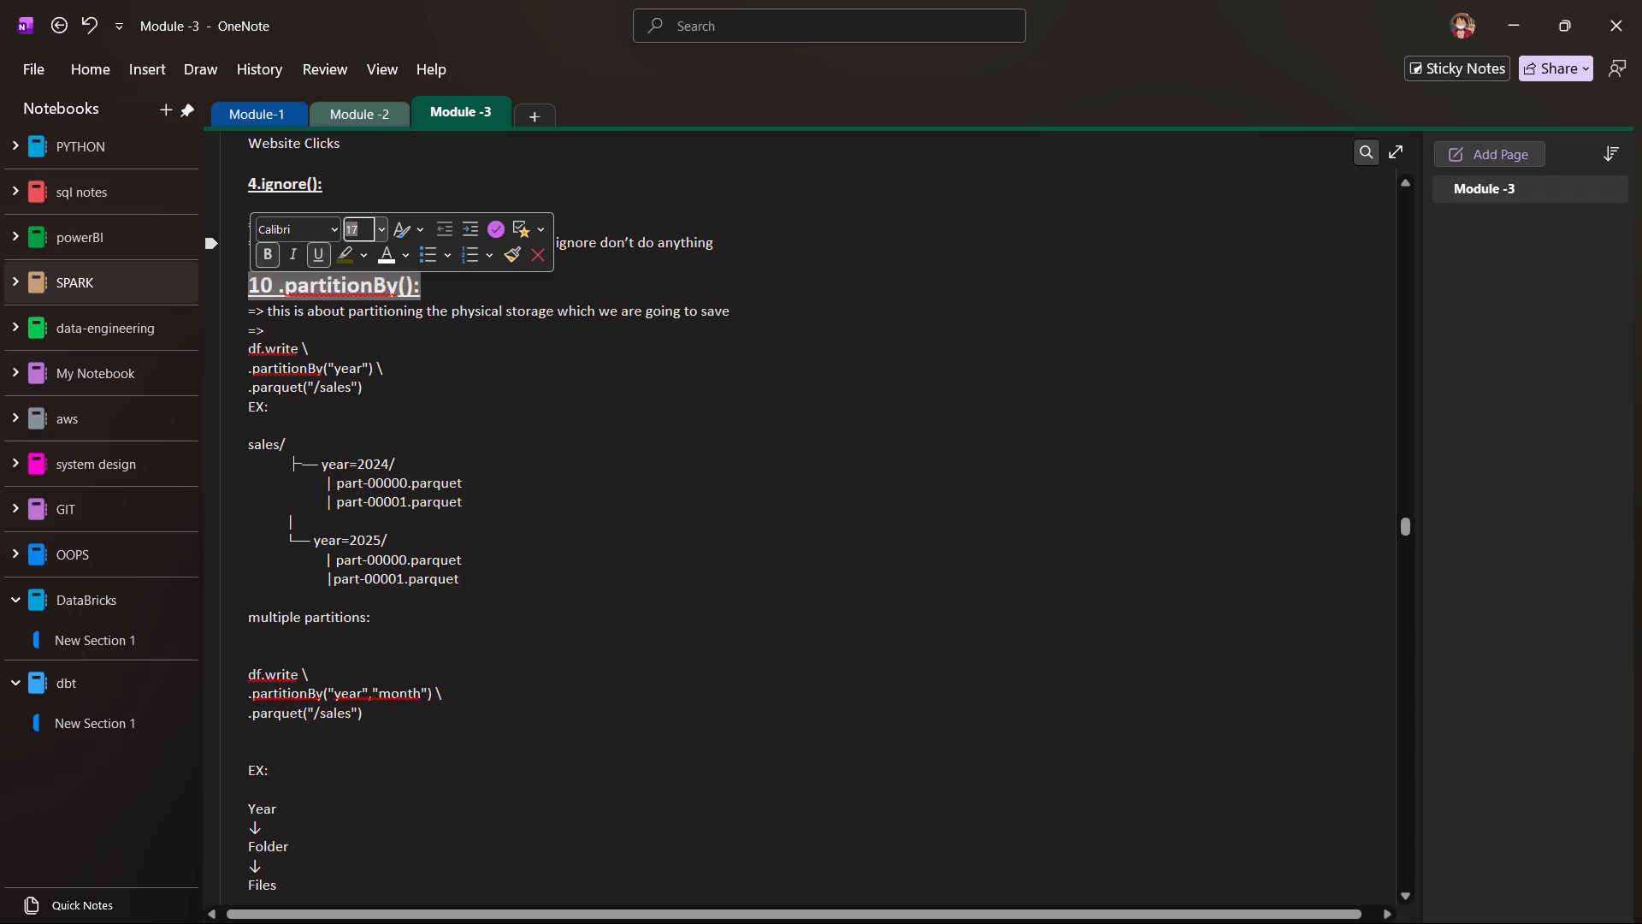
pyautogui.click(419, 319)
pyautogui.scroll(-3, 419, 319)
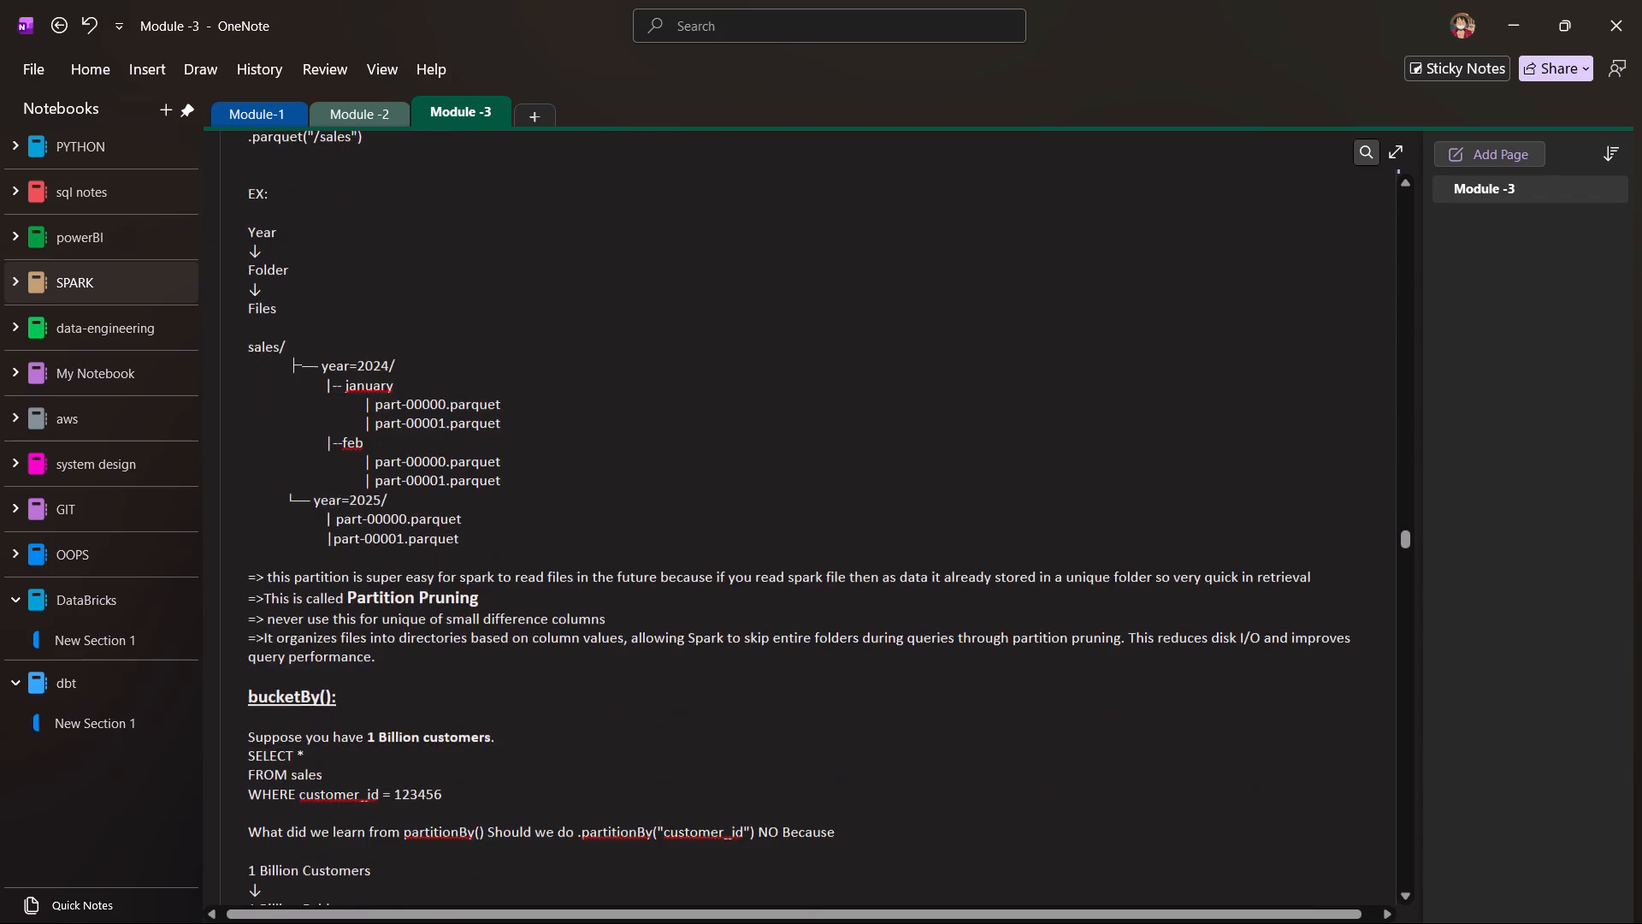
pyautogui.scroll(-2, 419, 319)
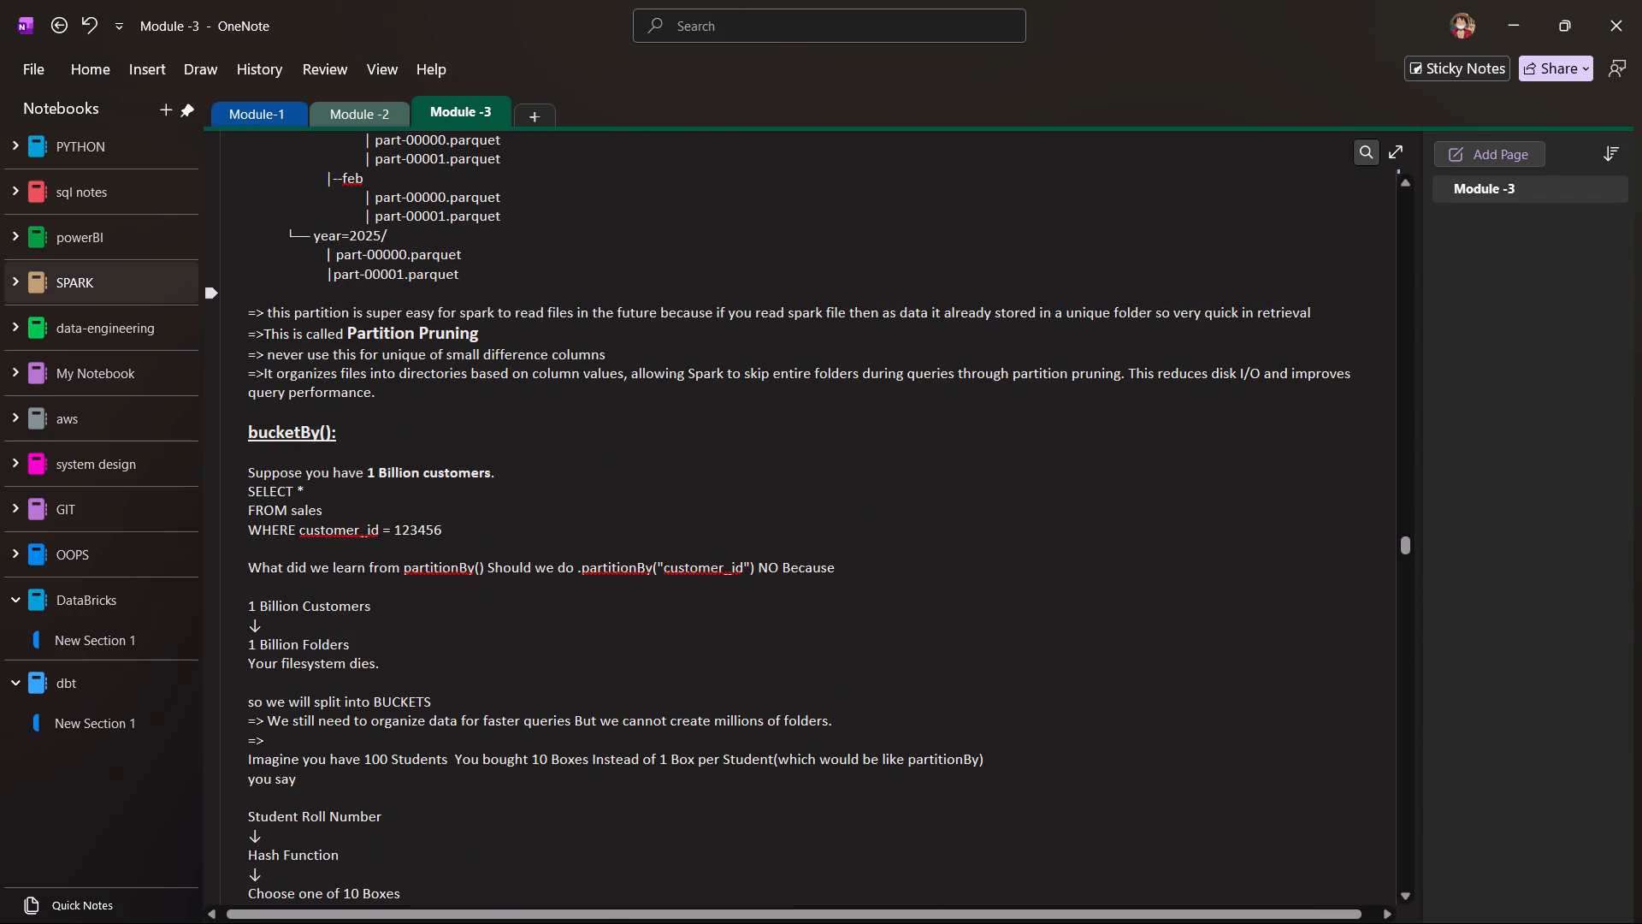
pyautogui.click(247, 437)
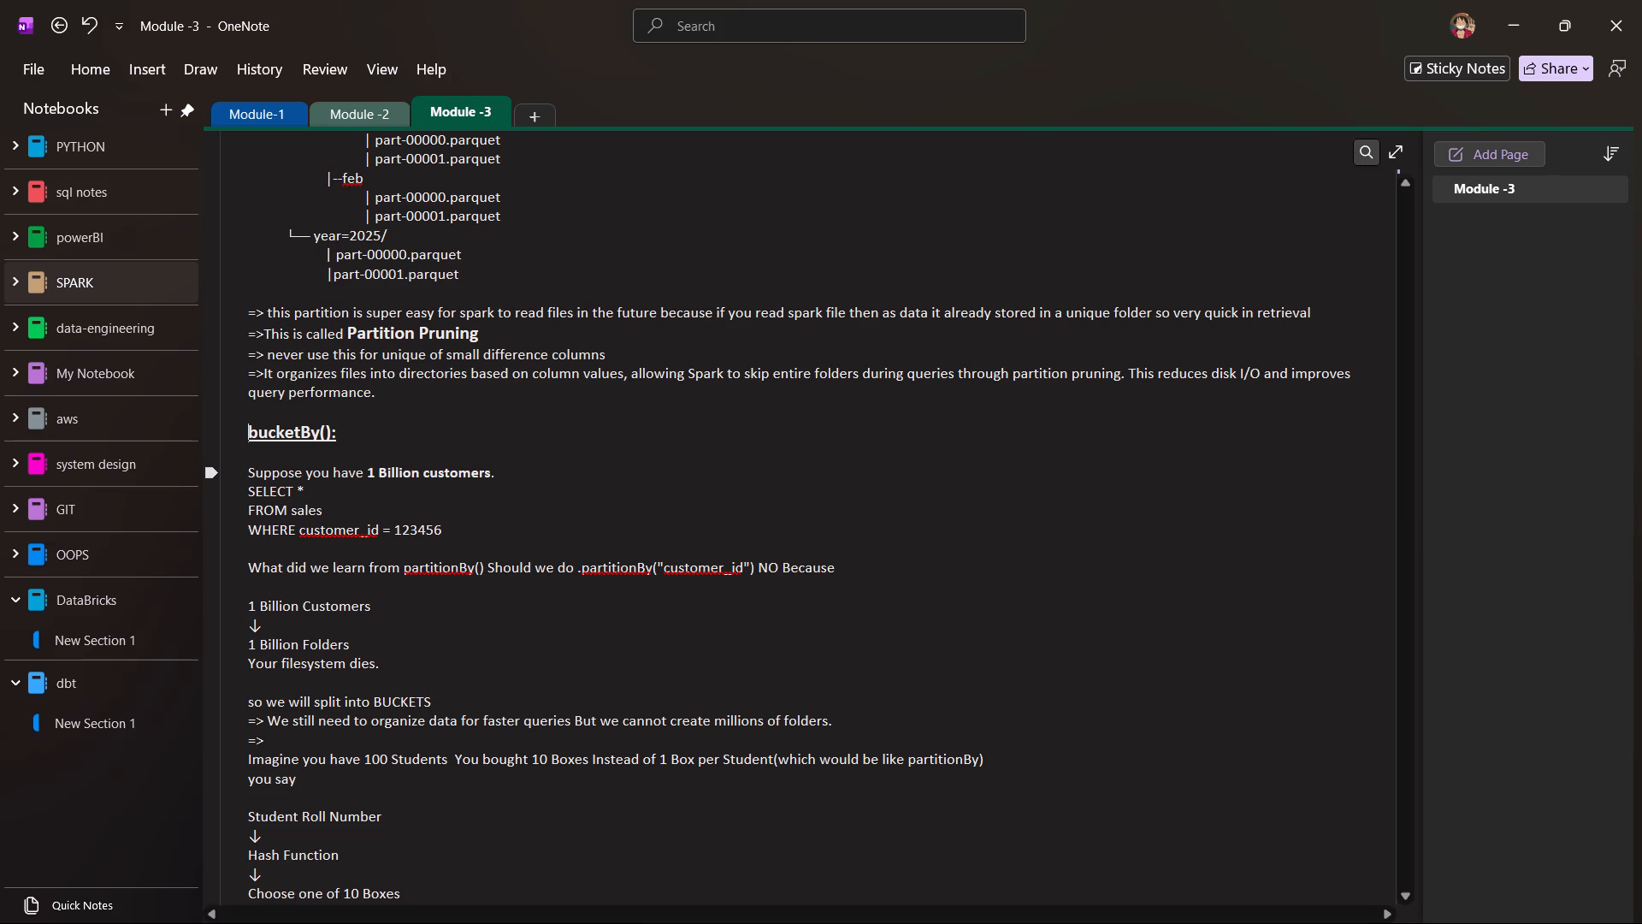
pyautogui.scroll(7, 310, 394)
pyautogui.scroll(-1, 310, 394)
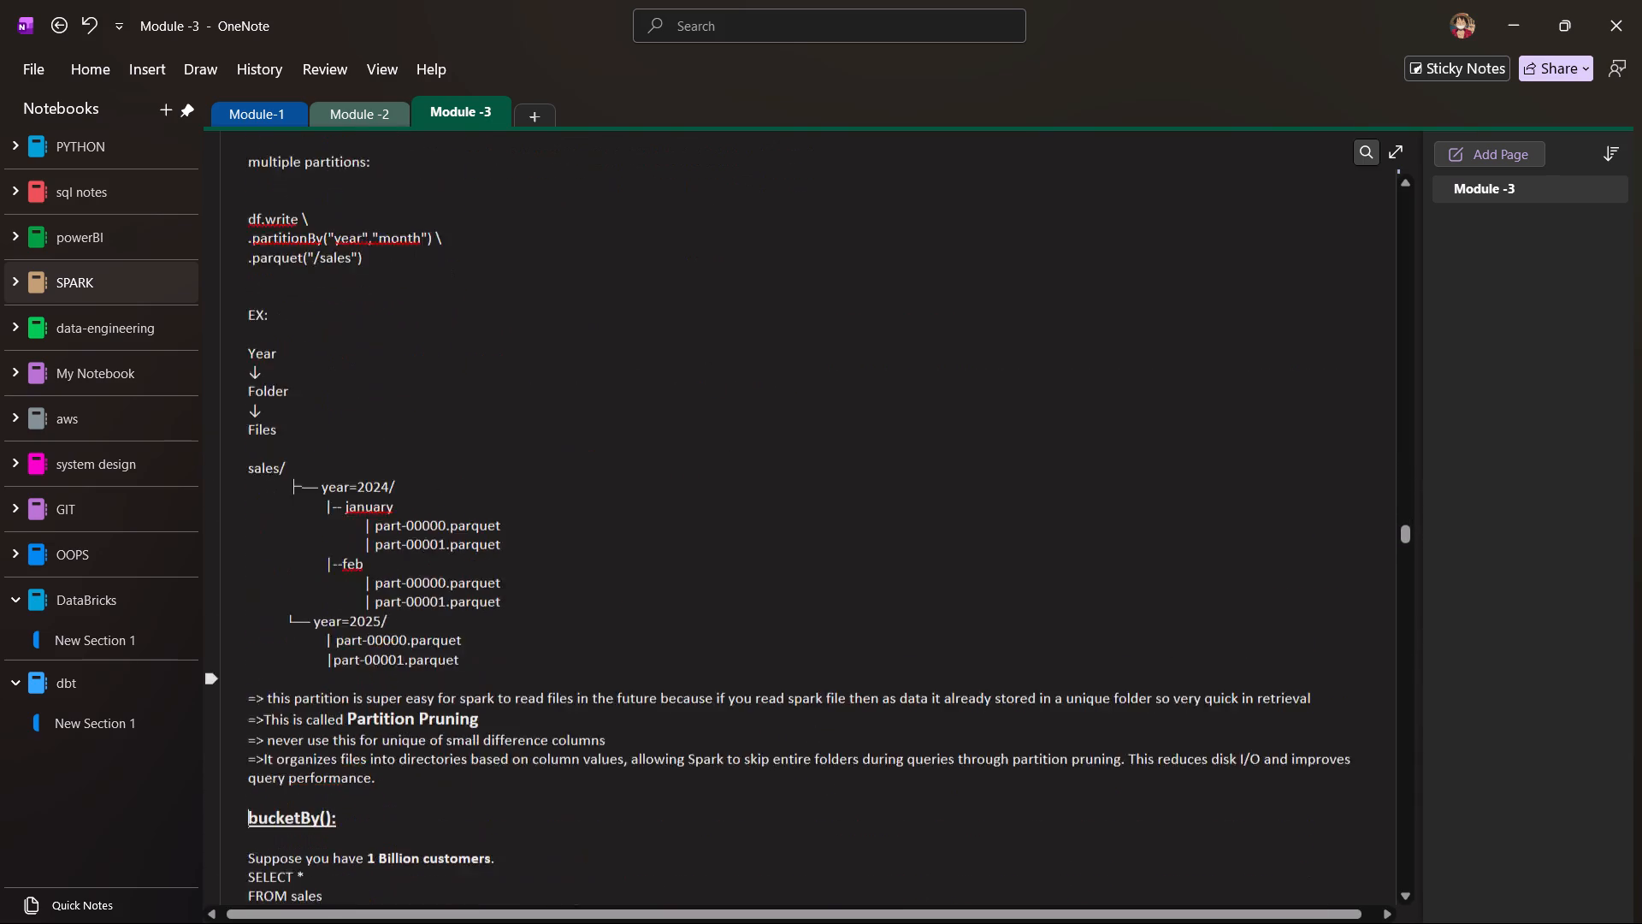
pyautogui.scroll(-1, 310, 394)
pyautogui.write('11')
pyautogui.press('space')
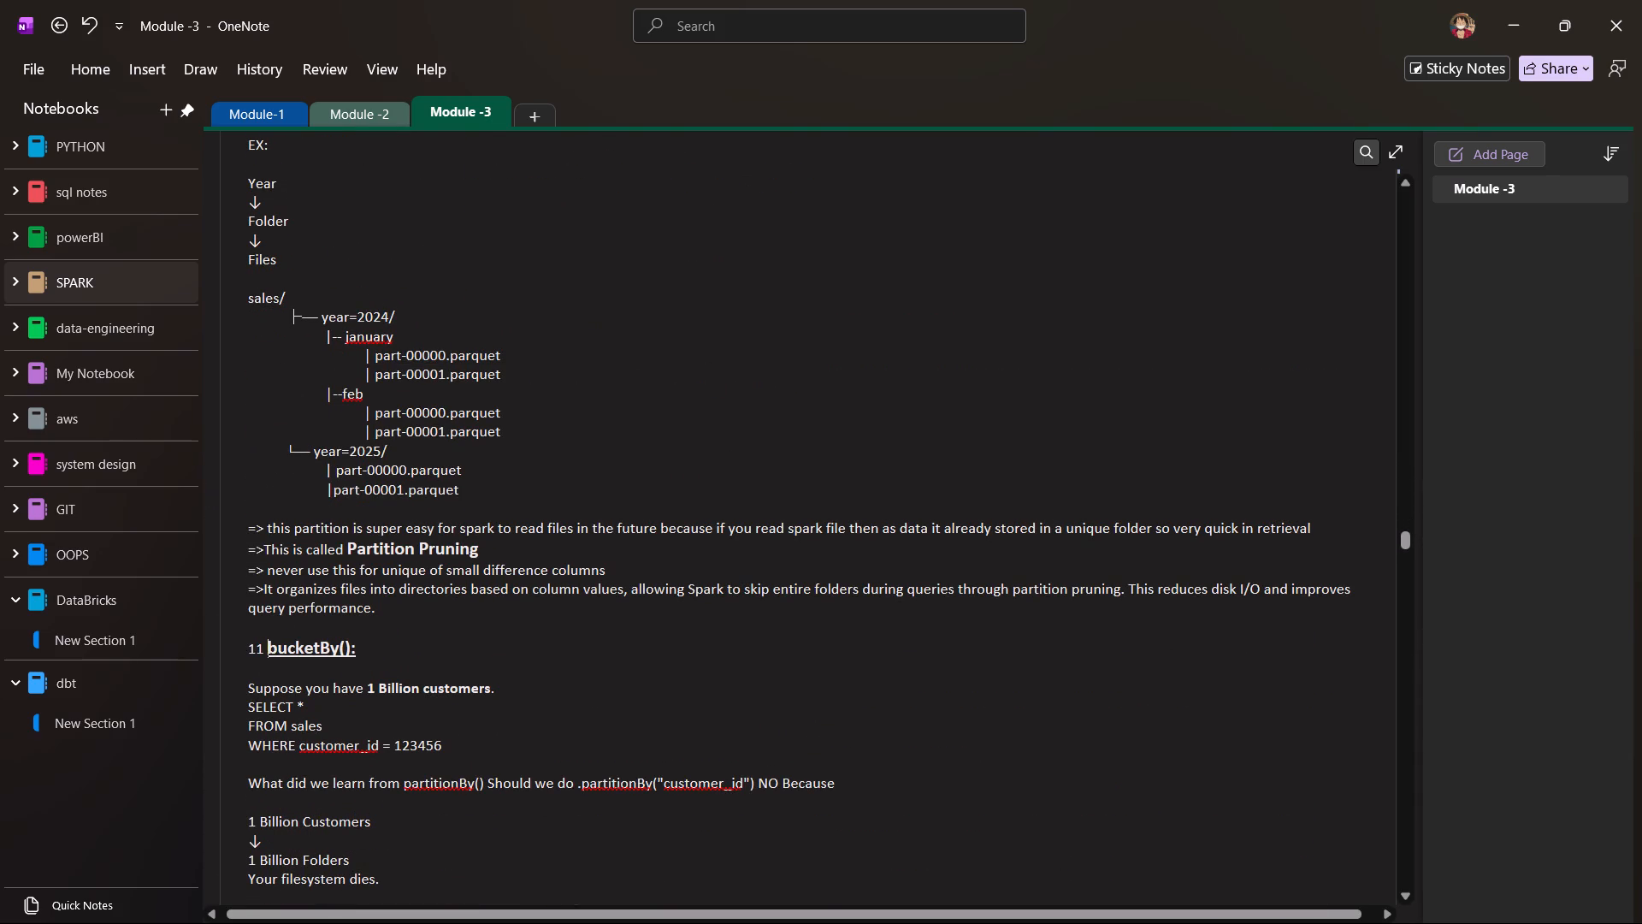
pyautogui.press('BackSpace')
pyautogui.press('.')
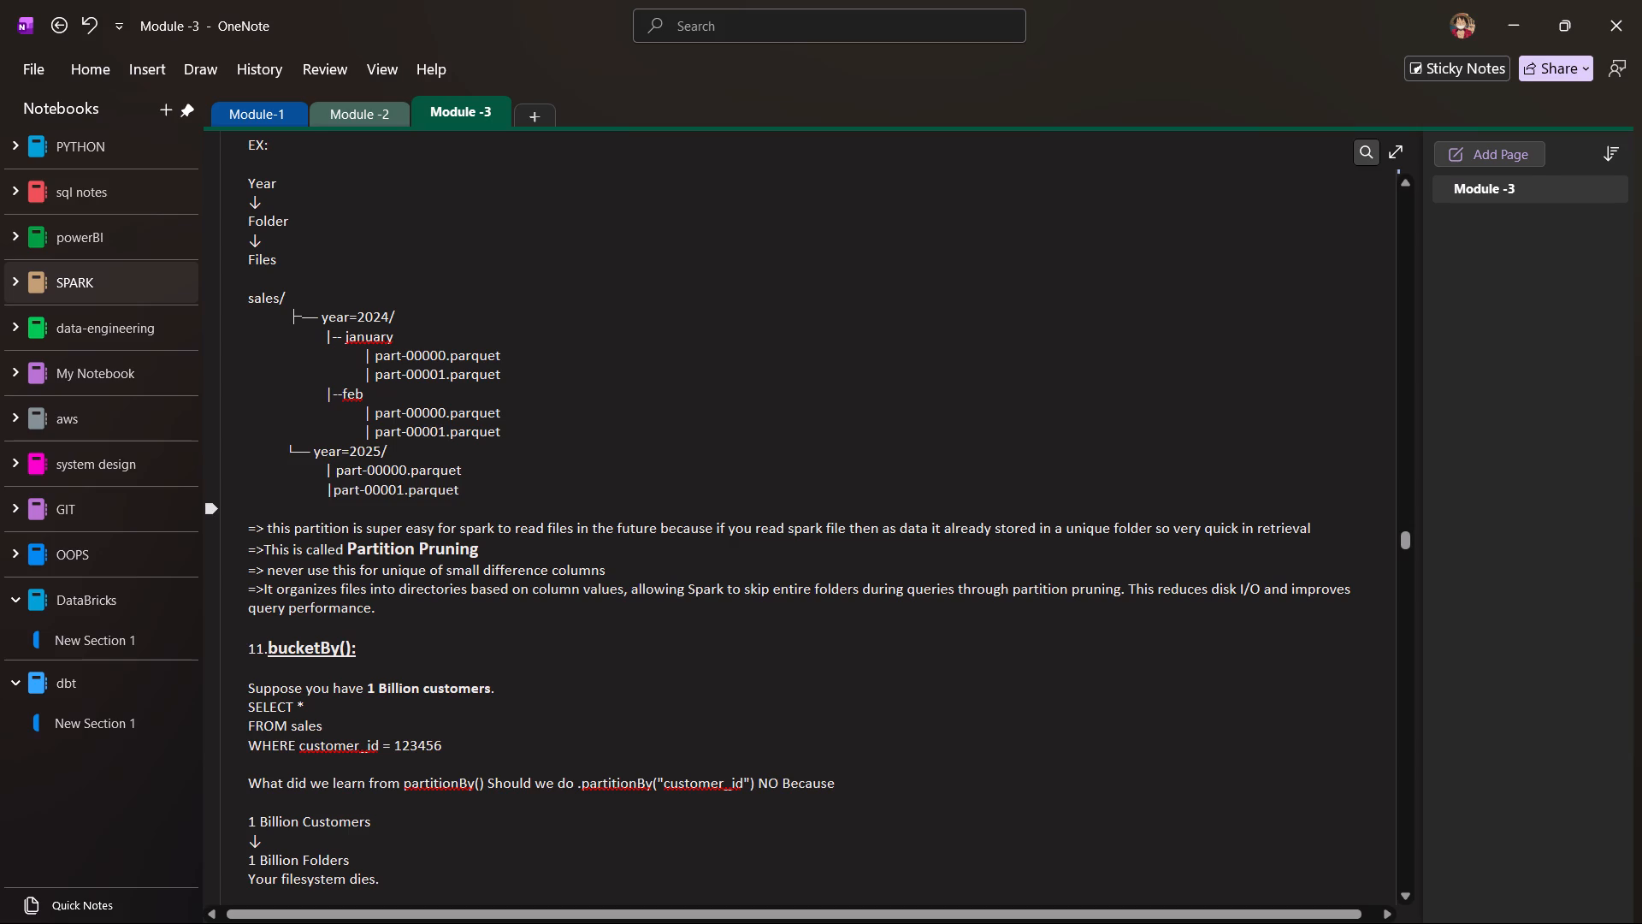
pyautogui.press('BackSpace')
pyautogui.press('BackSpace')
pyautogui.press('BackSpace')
# Add the number 11. before bucketBy(): in the heading's own bold underlined formatting, so it reads "11. bucketBy():".
pyautogui.press('Right')
pyautogui.write('11.')
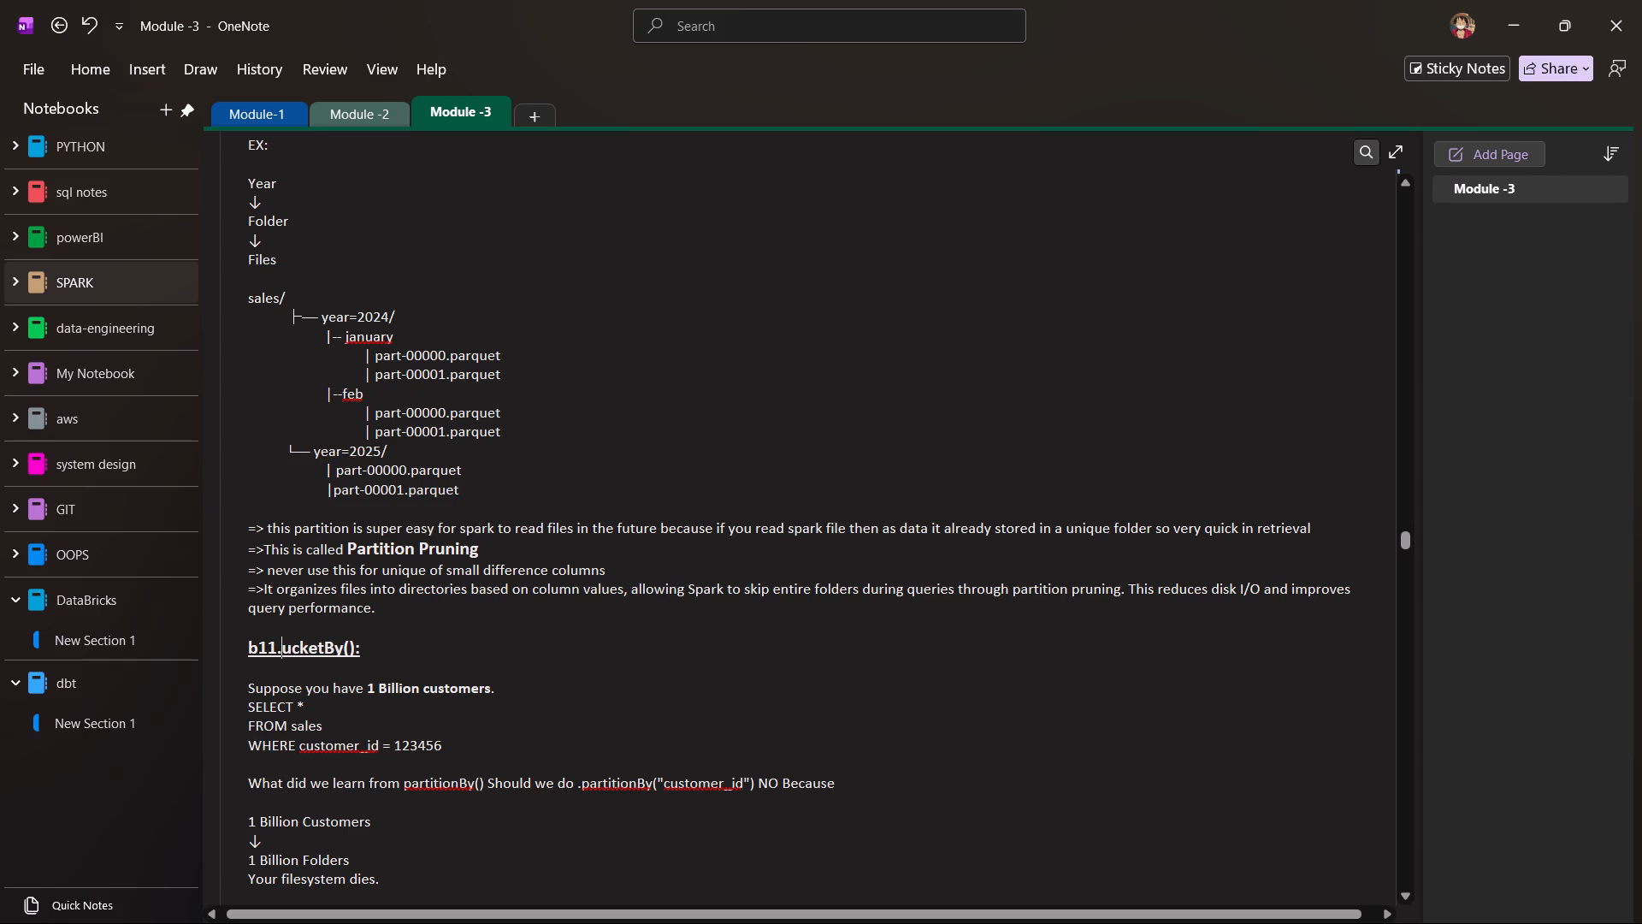
pyautogui.press('space')
pyautogui.write('b')
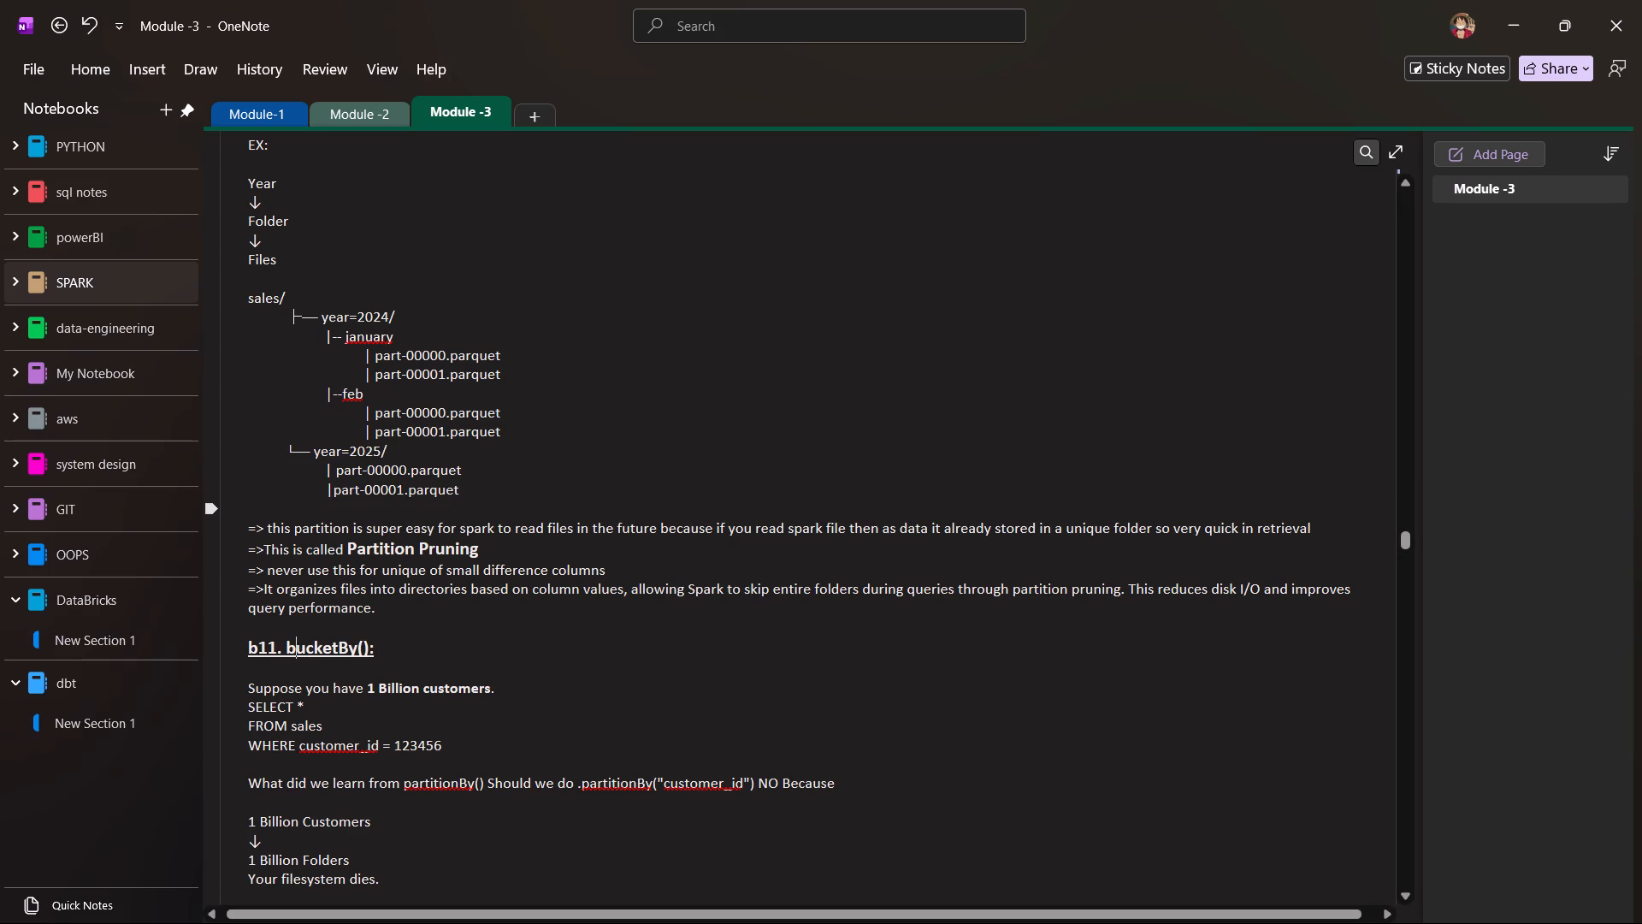
pyautogui.click(258, 648)
pyautogui.press('BackSpace')
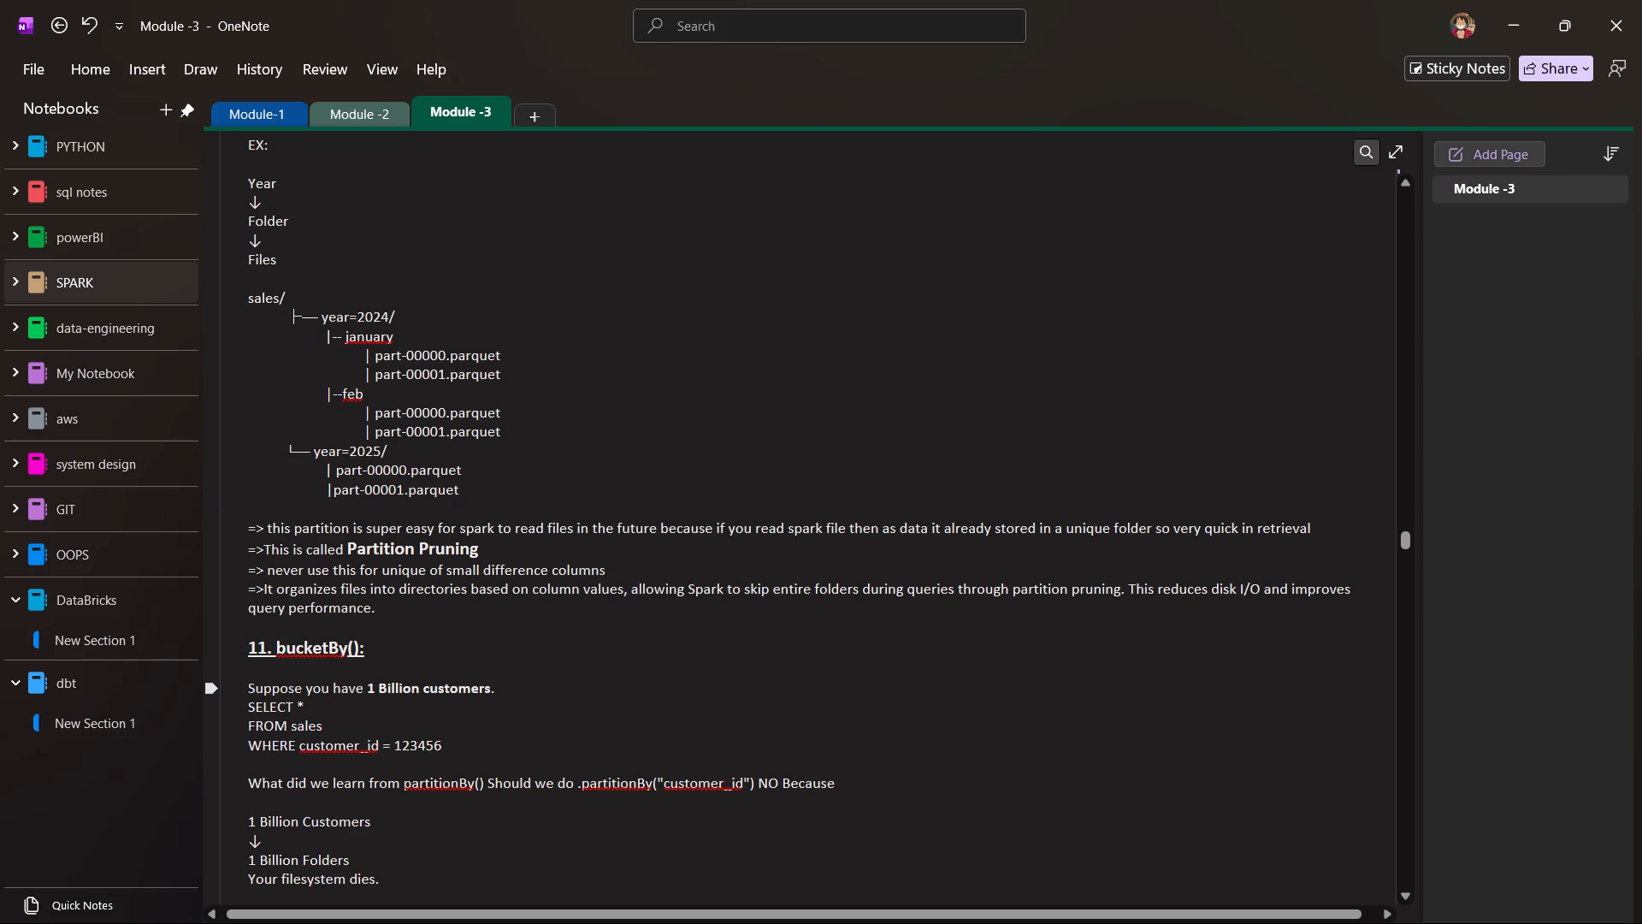
pyautogui.click(405, 673)
# Set the font size of the whole 11. bucketBy(): heading to 17.
pyautogui.scroll(-1, 405, 673)
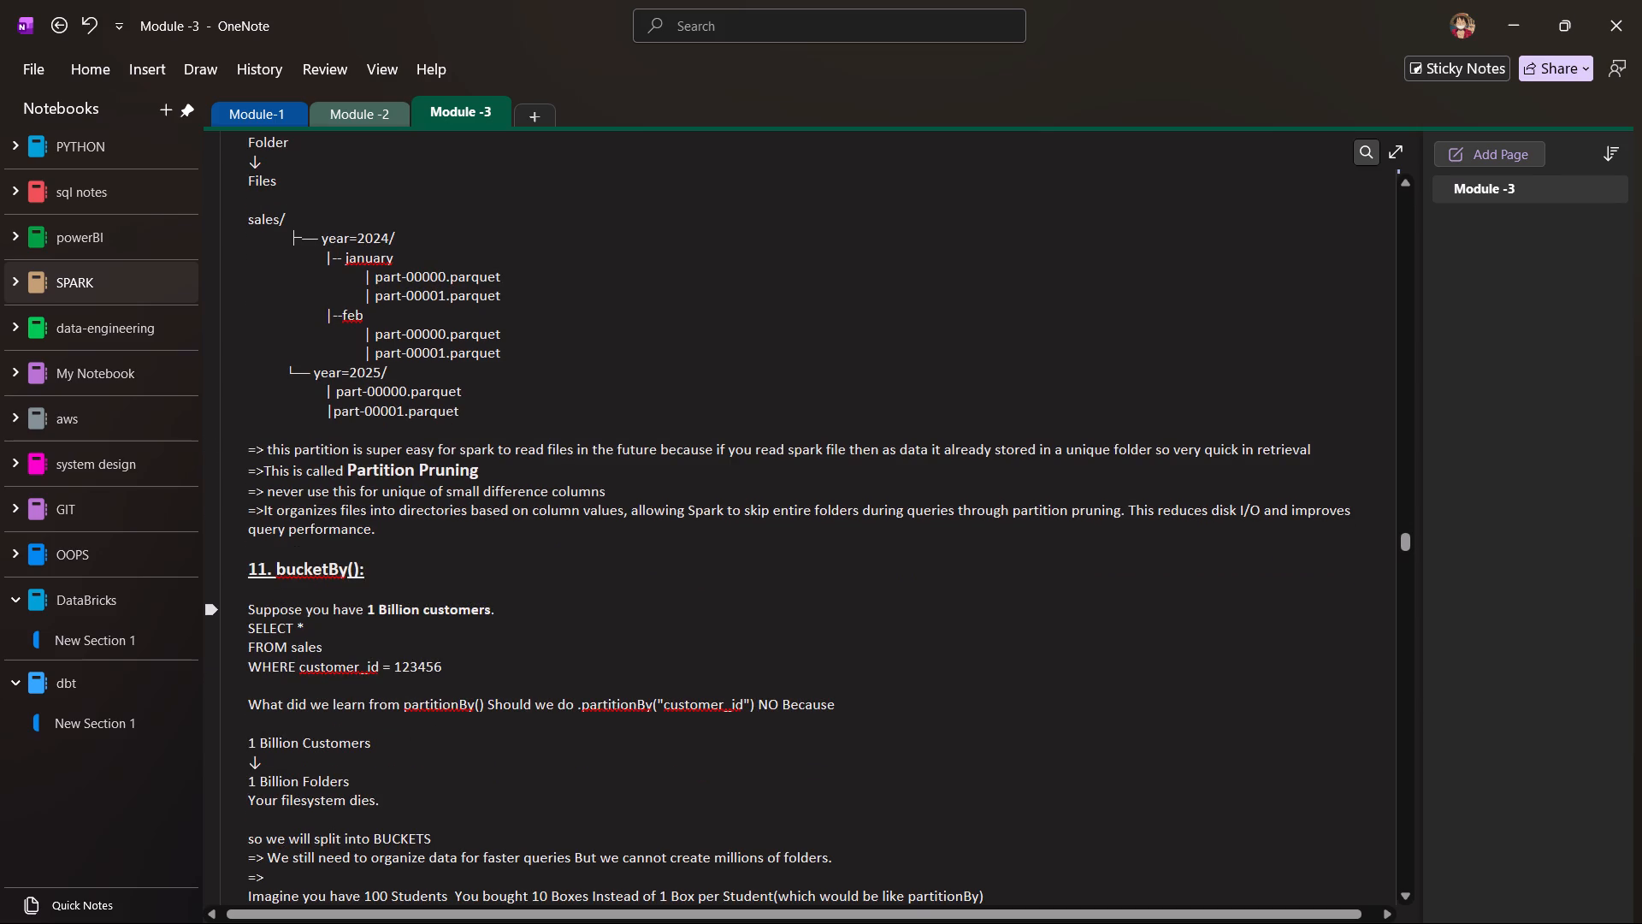
pyautogui.moveTo(375, 571); pyautogui.dragTo(246, 576)
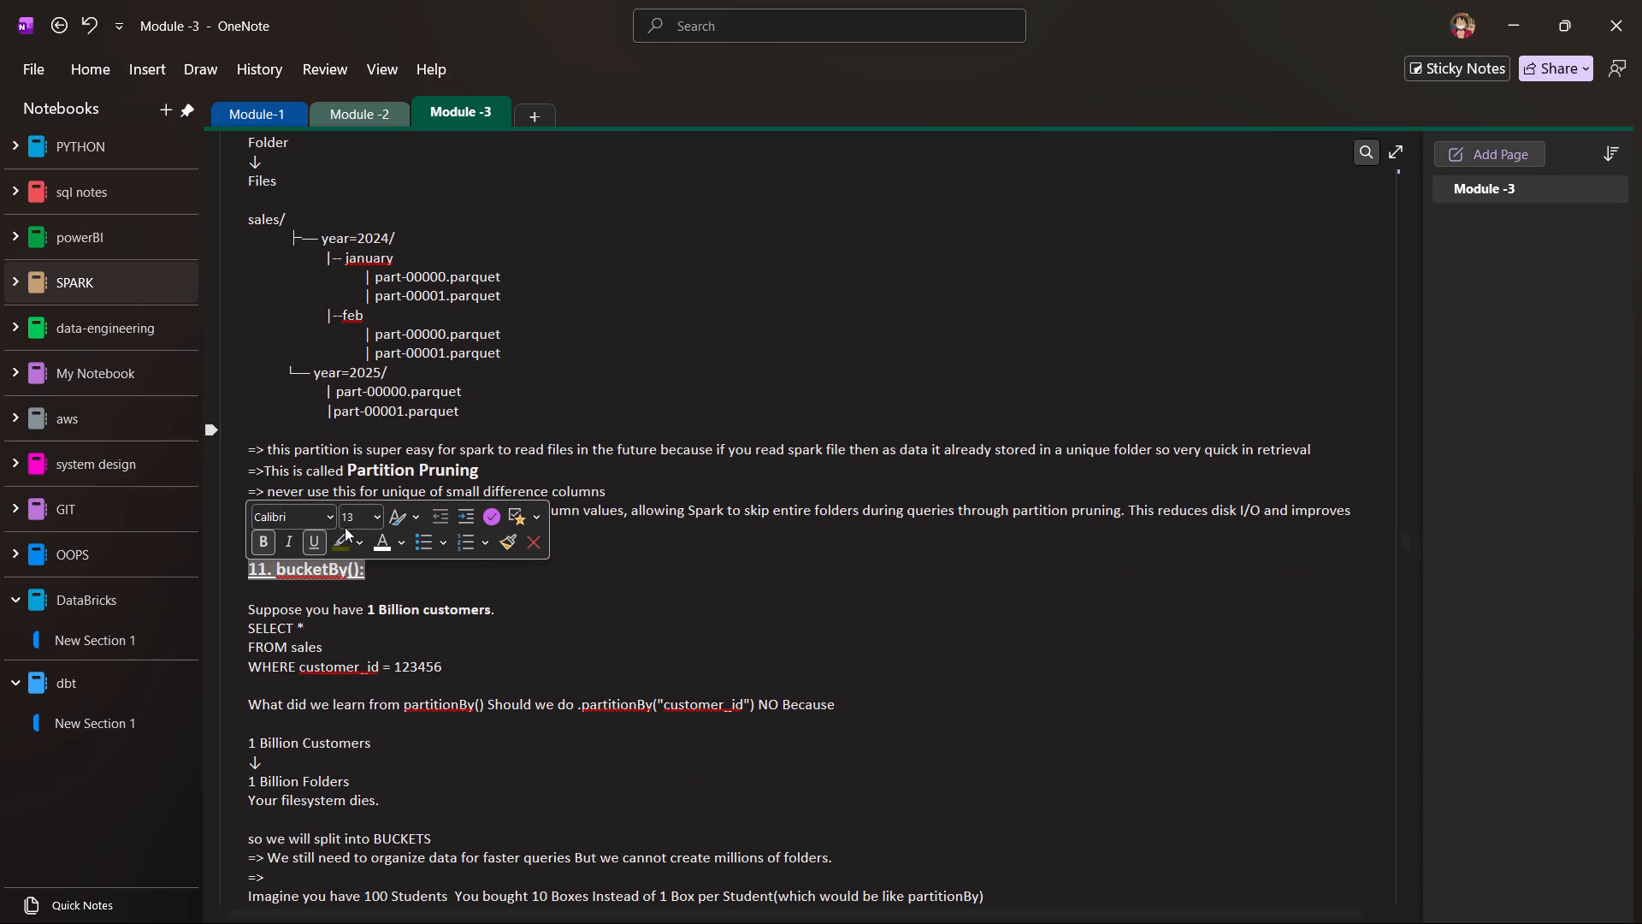
pyautogui.click(360, 518)
pyautogui.write('17')
pyautogui.press('Return')
pyautogui.click(652, 733)
# Renumber the Handiling Corrupt Records(): heading below the partitionBy/bucketBy comparison table so that it reads "12 .Handiling Corrupt Records():".
pyautogui.scroll(-2, 652, 733)
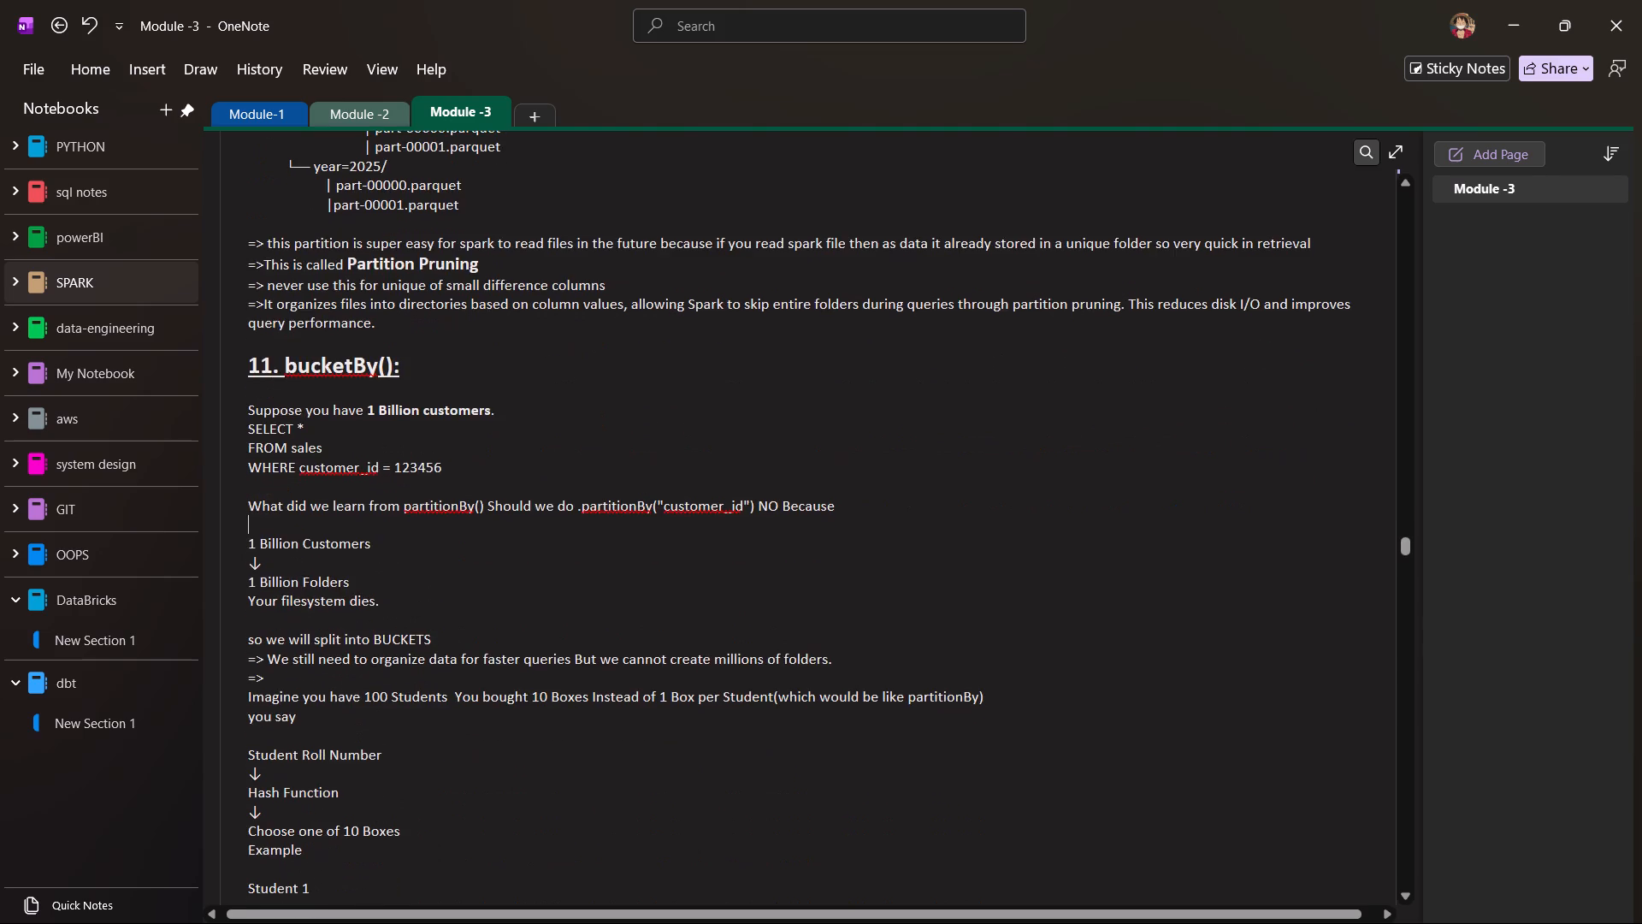
pyautogui.scroll(-7, 652, 733)
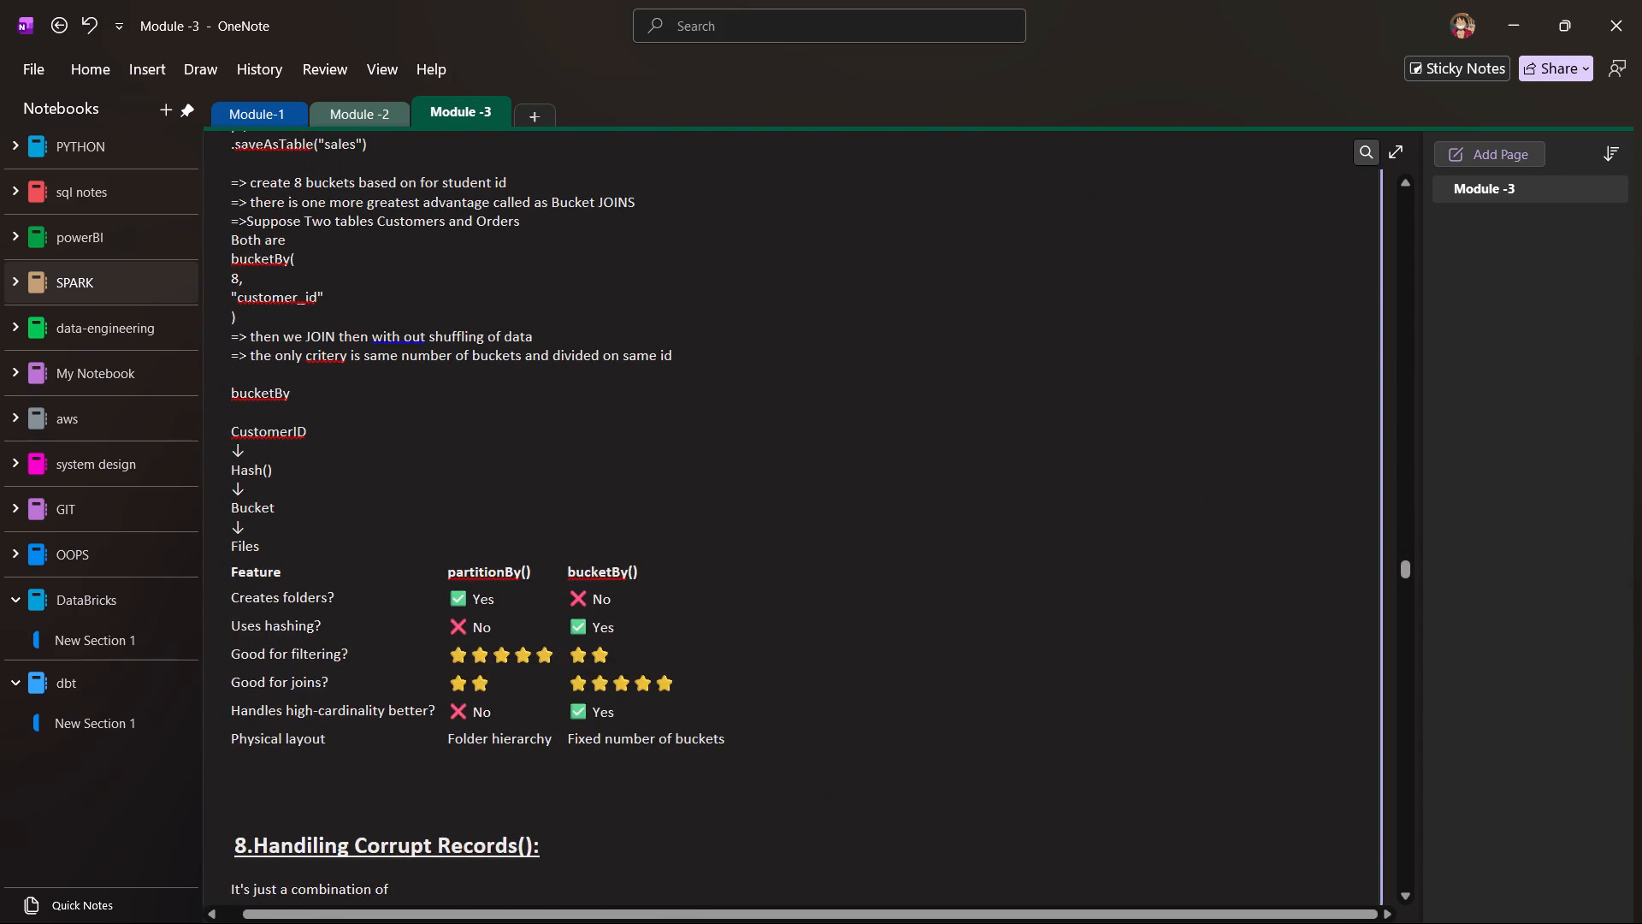
pyautogui.scroll(-2, 652, 733)
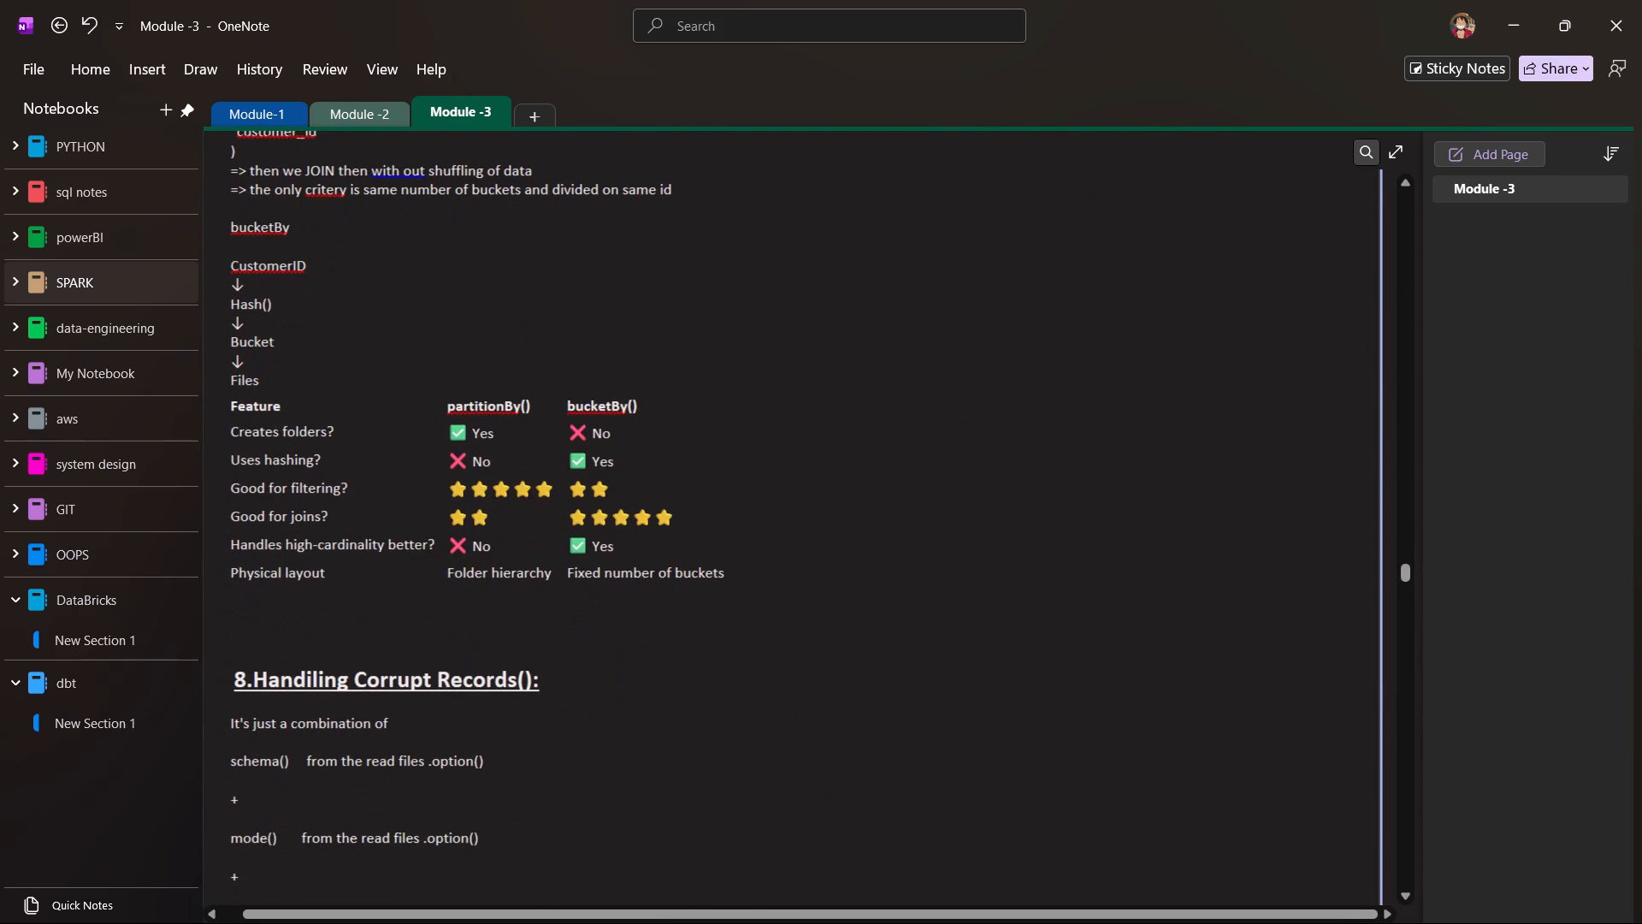
pyautogui.scroll(-1, 652, 733)
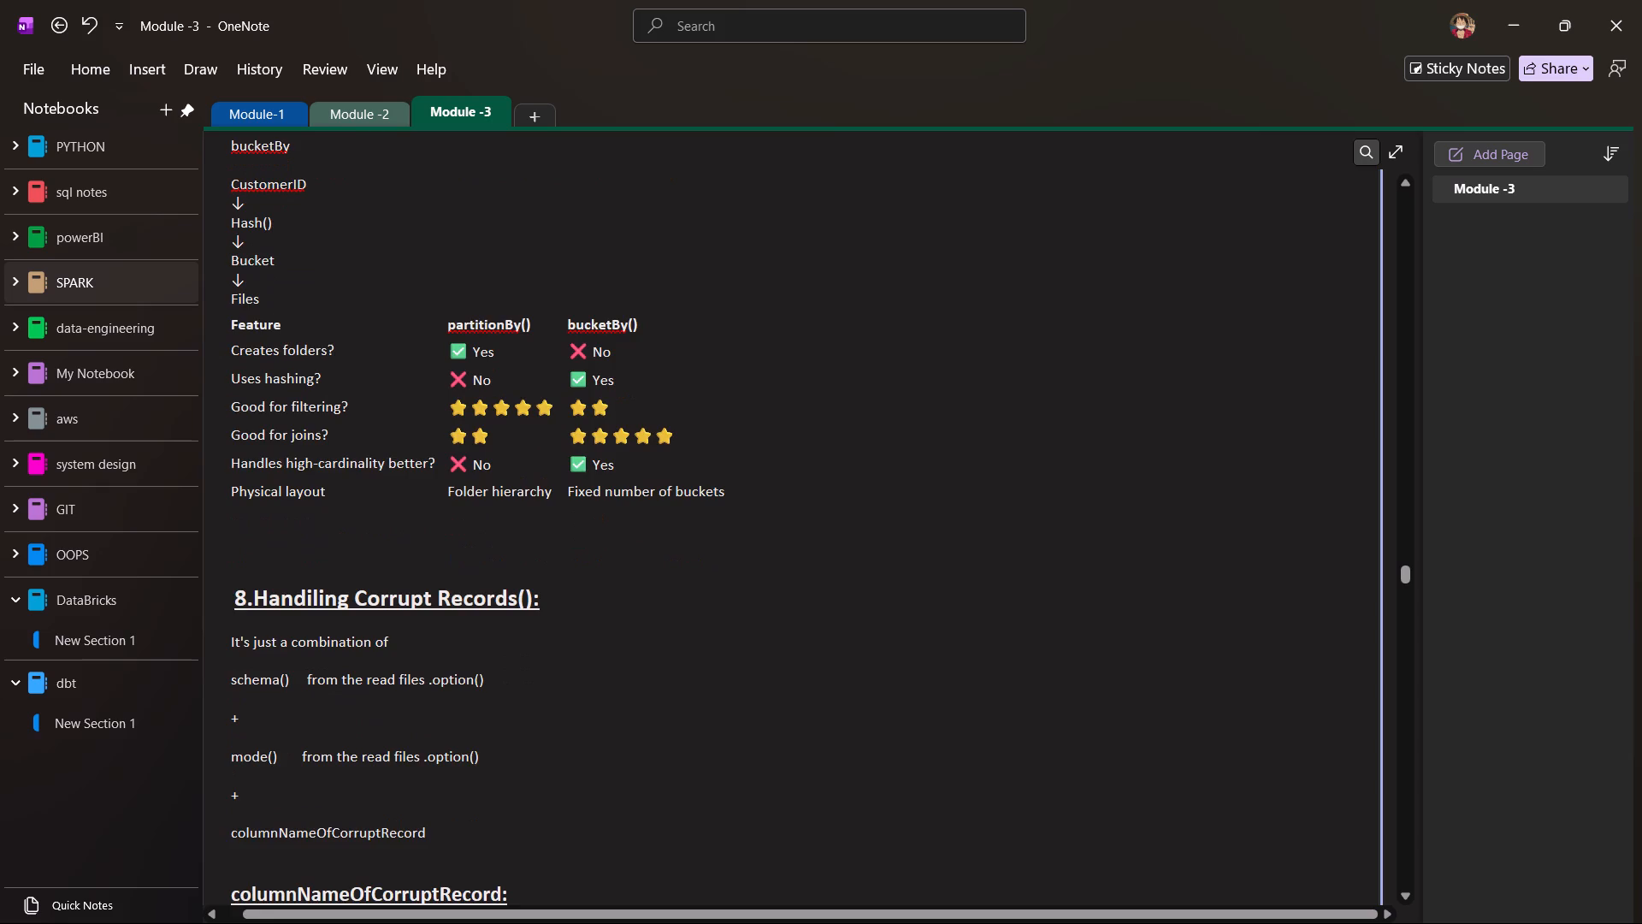
pyautogui.scroll(-2, 652, 733)
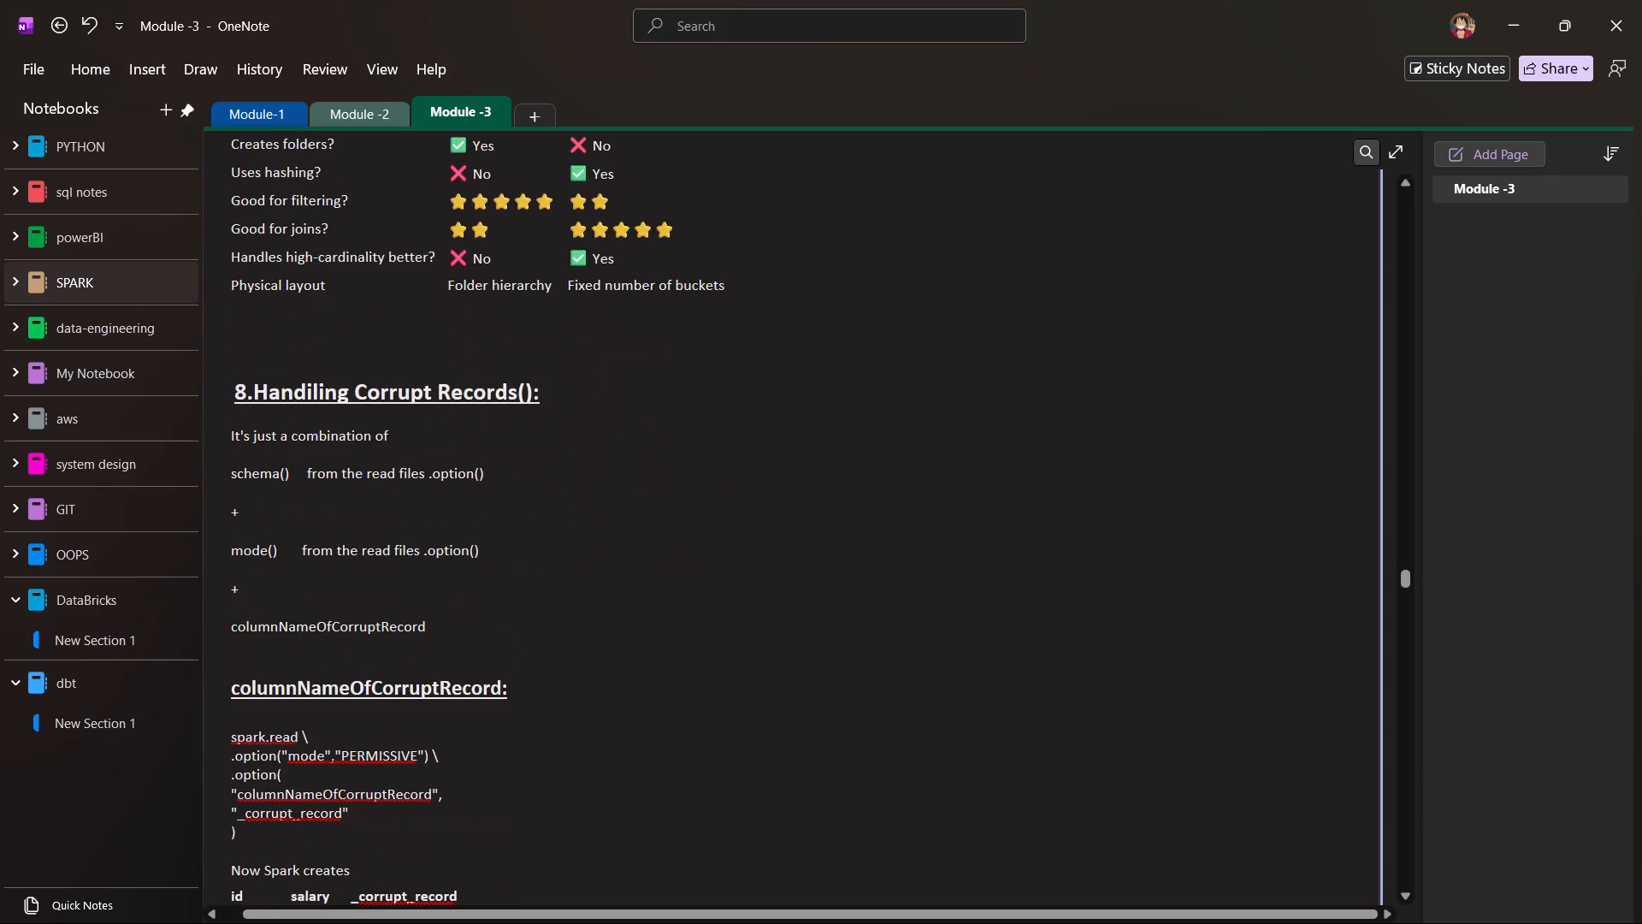
pyautogui.scroll(11, 652, 733)
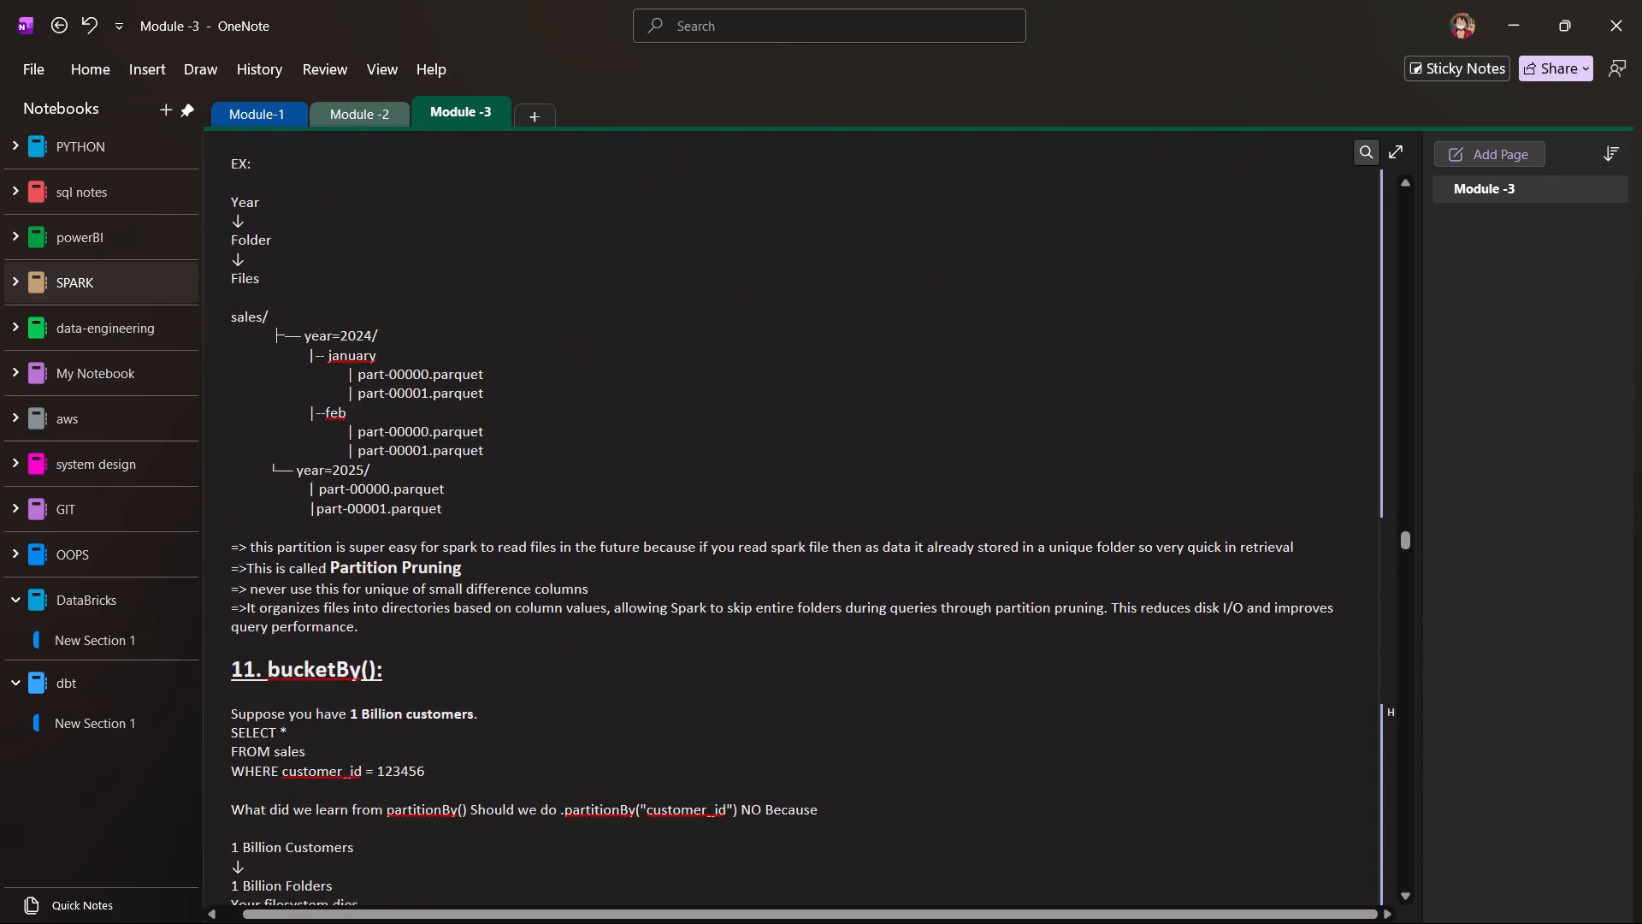
pyautogui.hscroll(1, 652, 733)
pyautogui.scroll(-3, 652, 733)
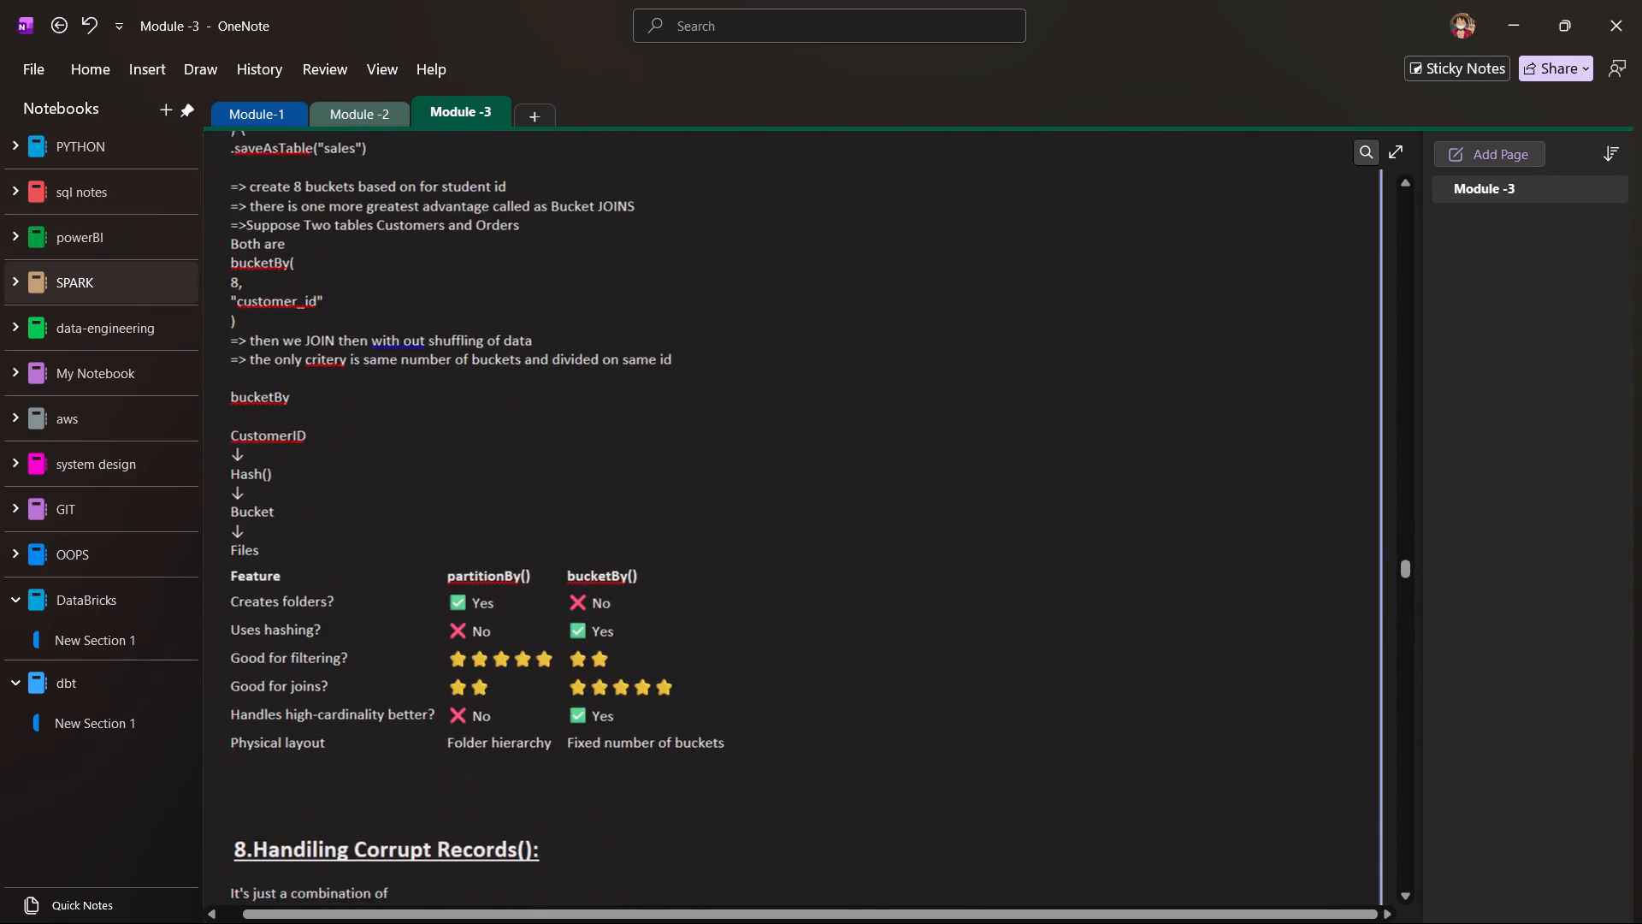
pyautogui.scroll(-3, 652, 733)
pyautogui.click(246, 668)
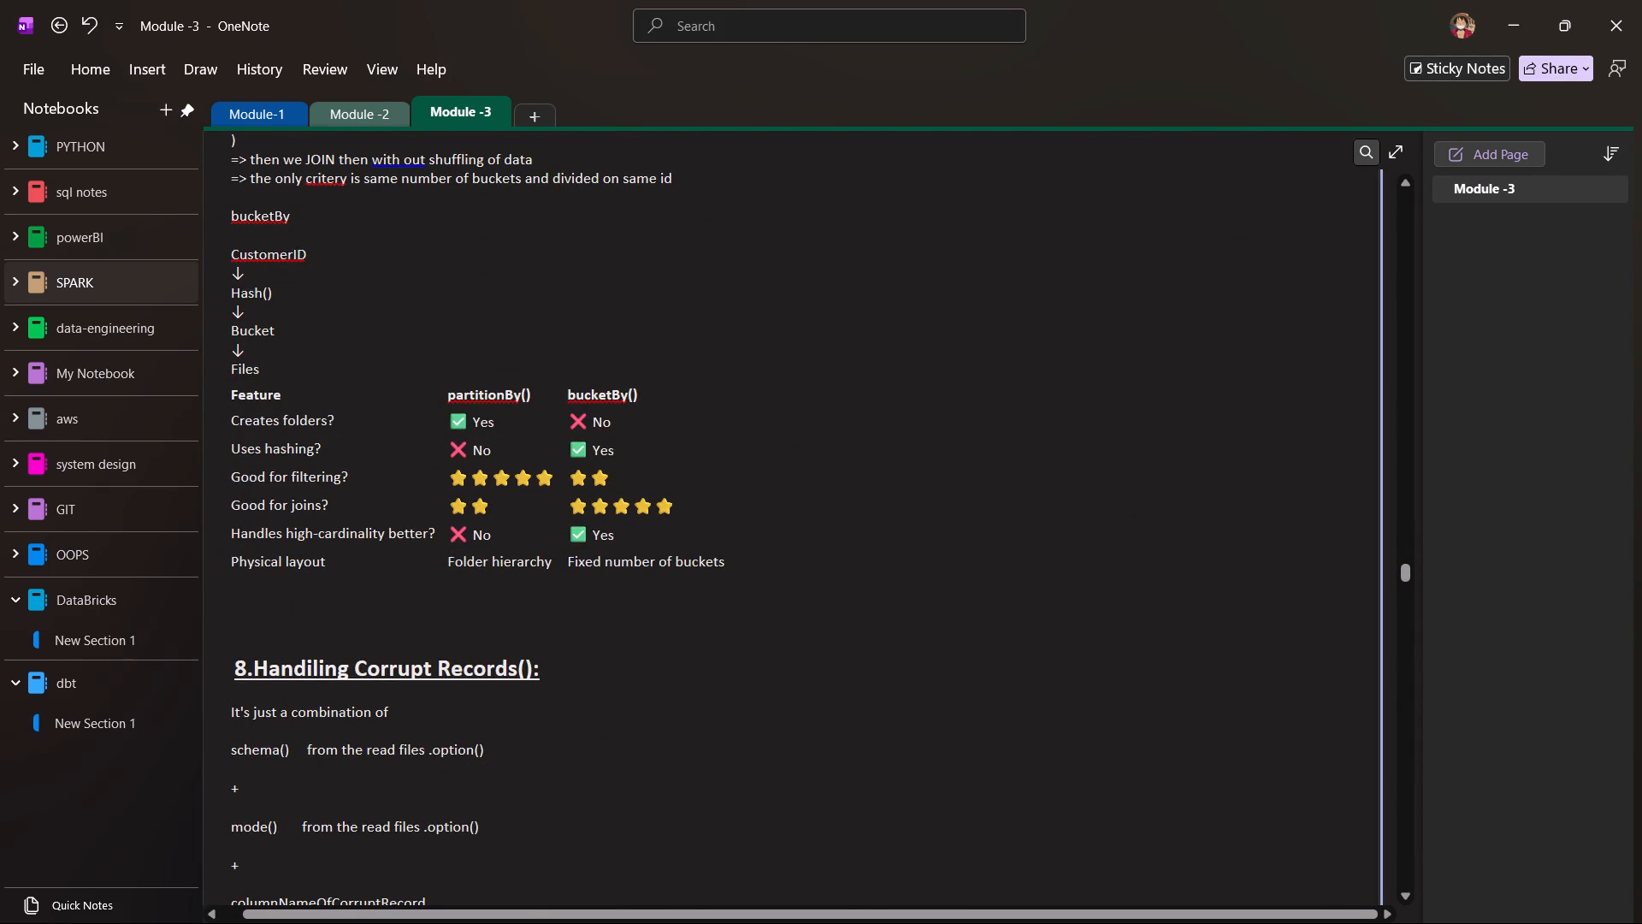
pyautogui.press('BackSpace')
pyautogui.write('13')
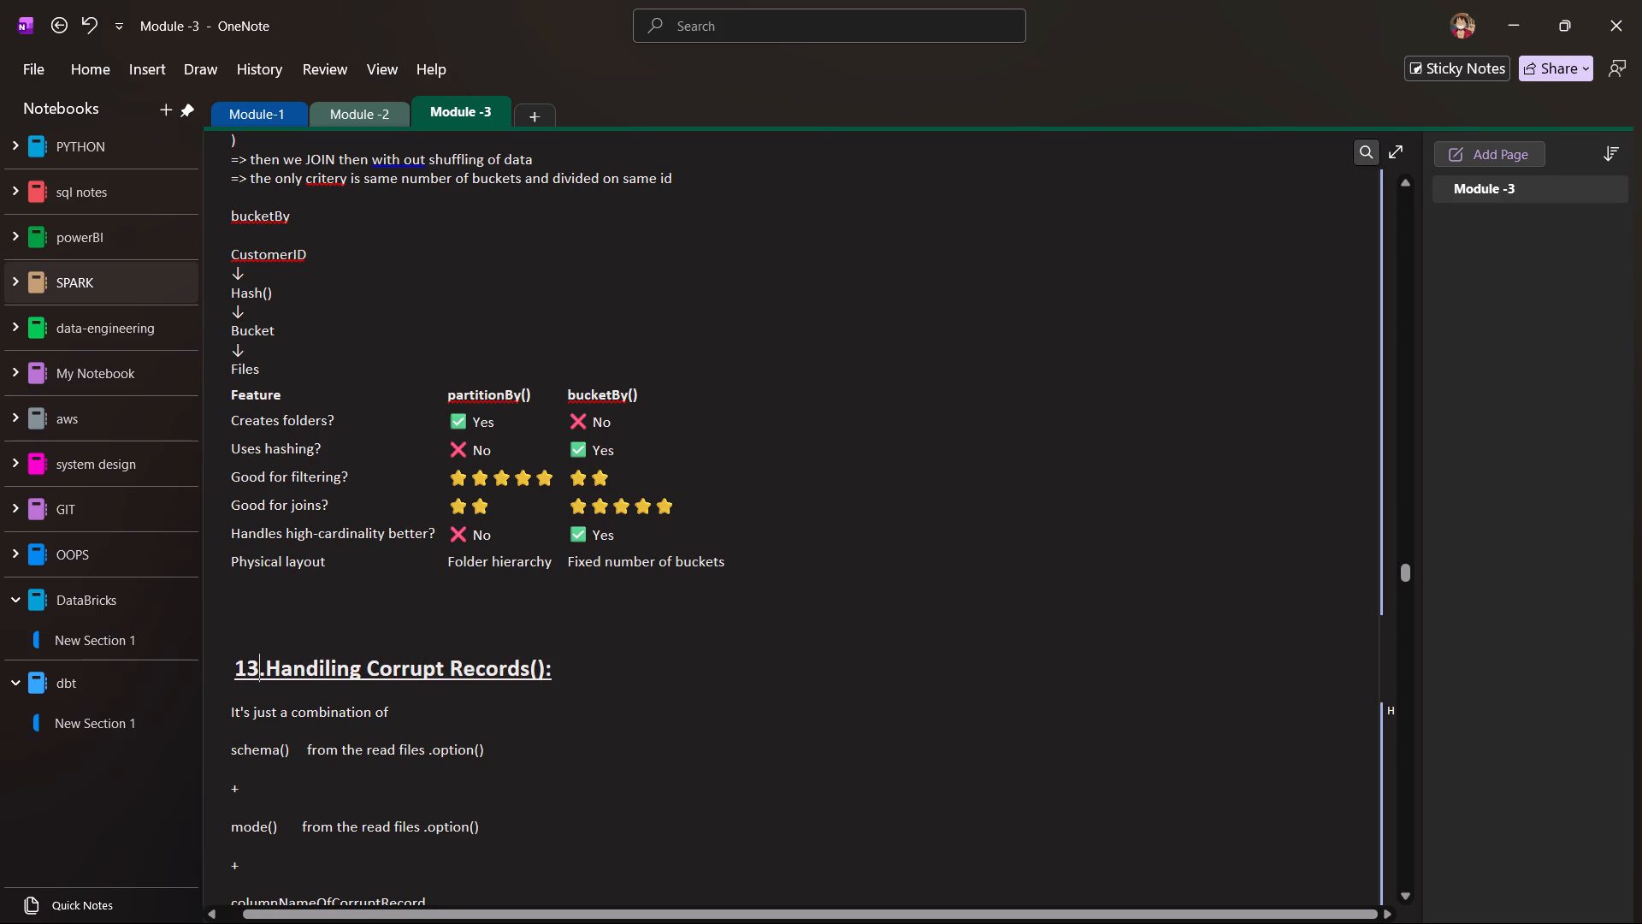
pyautogui.press('BackSpace')
pyautogui.write('2')
pyautogui.press('space')
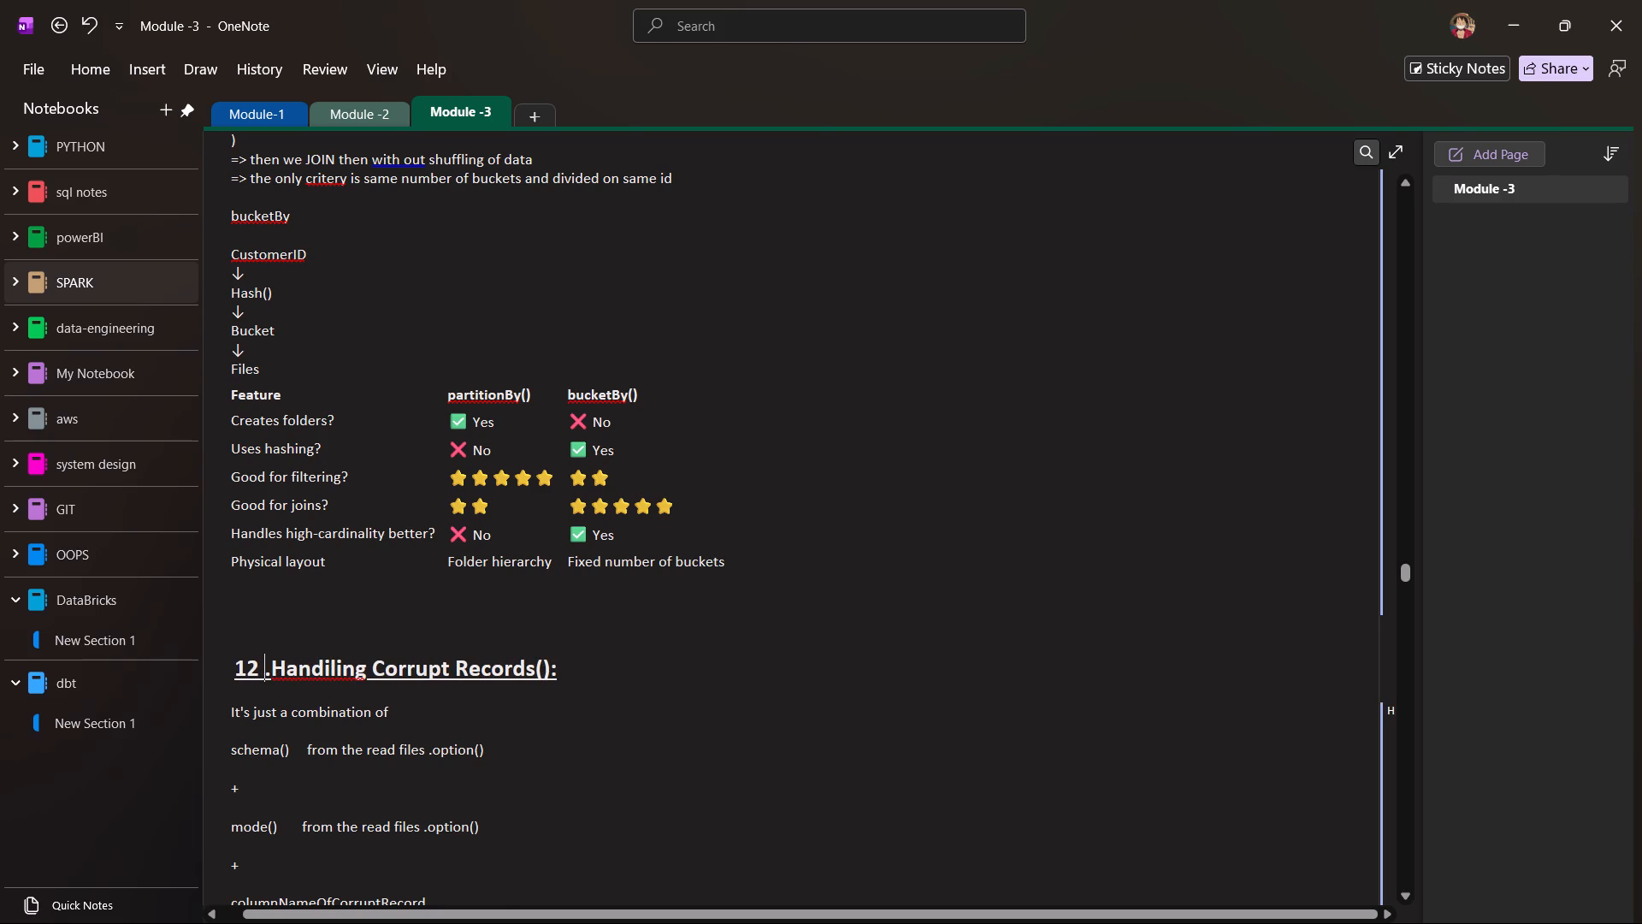
pyautogui.scroll(-1, 485, 704)
pyautogui.moveTo(576, 611); pyautogui.dragTo(462, 614)
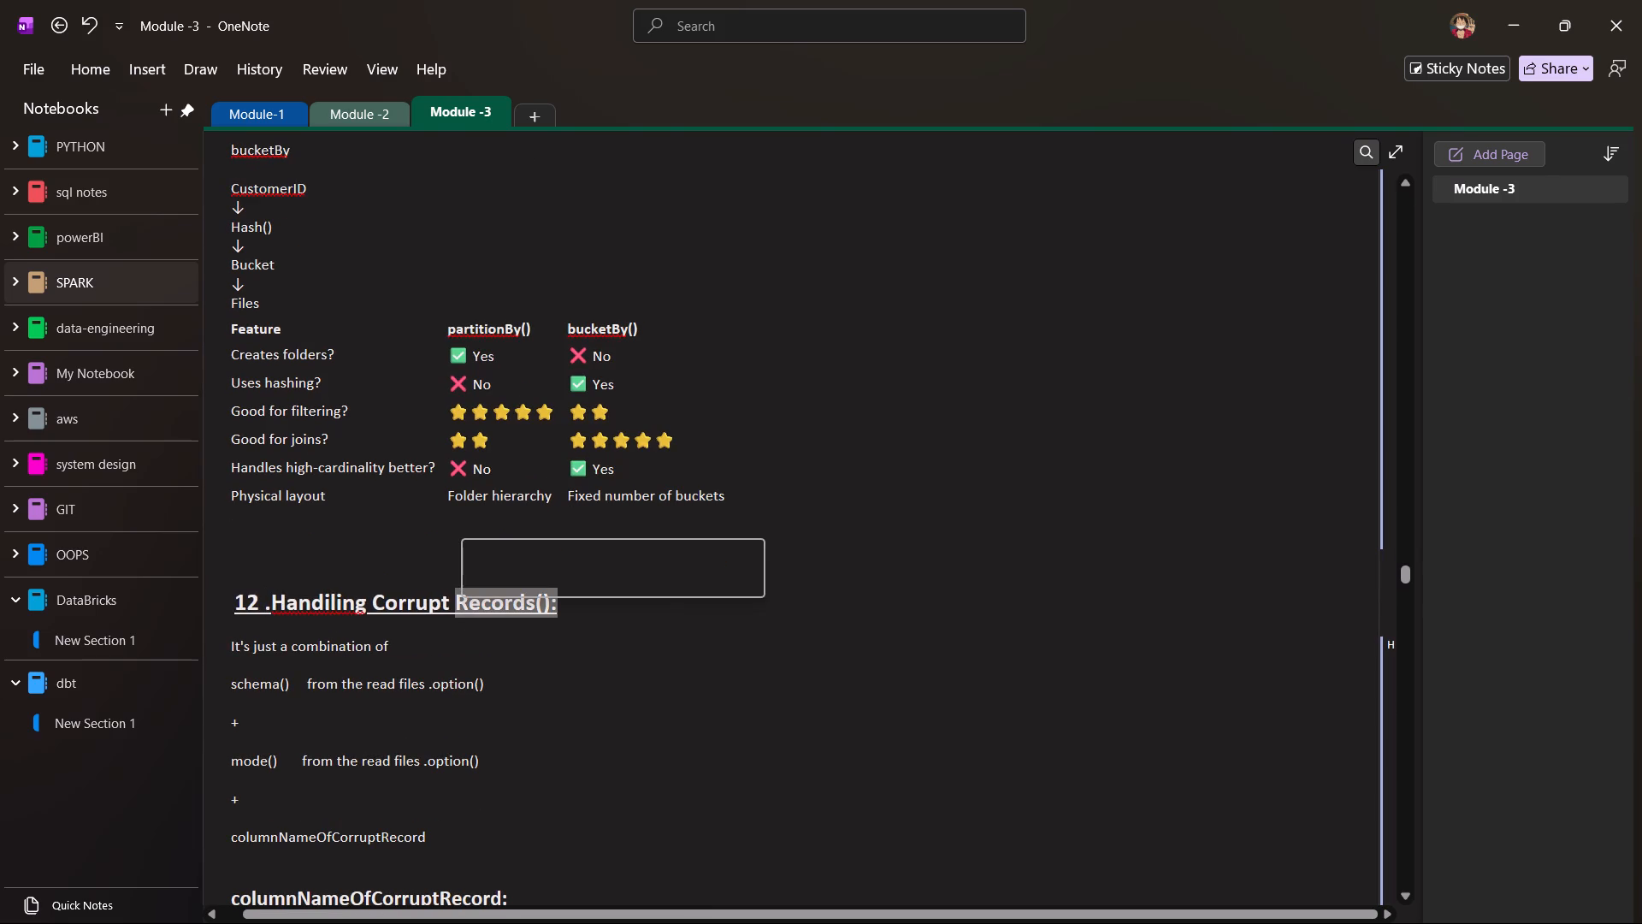
pyautogui.click(485, 647)
# Renumber the DELTA LAKE: heading below the corrupt records notes so that it reads "13 .DELTA LAKE:".
pyautogui.scroll(-2, 485, 647)
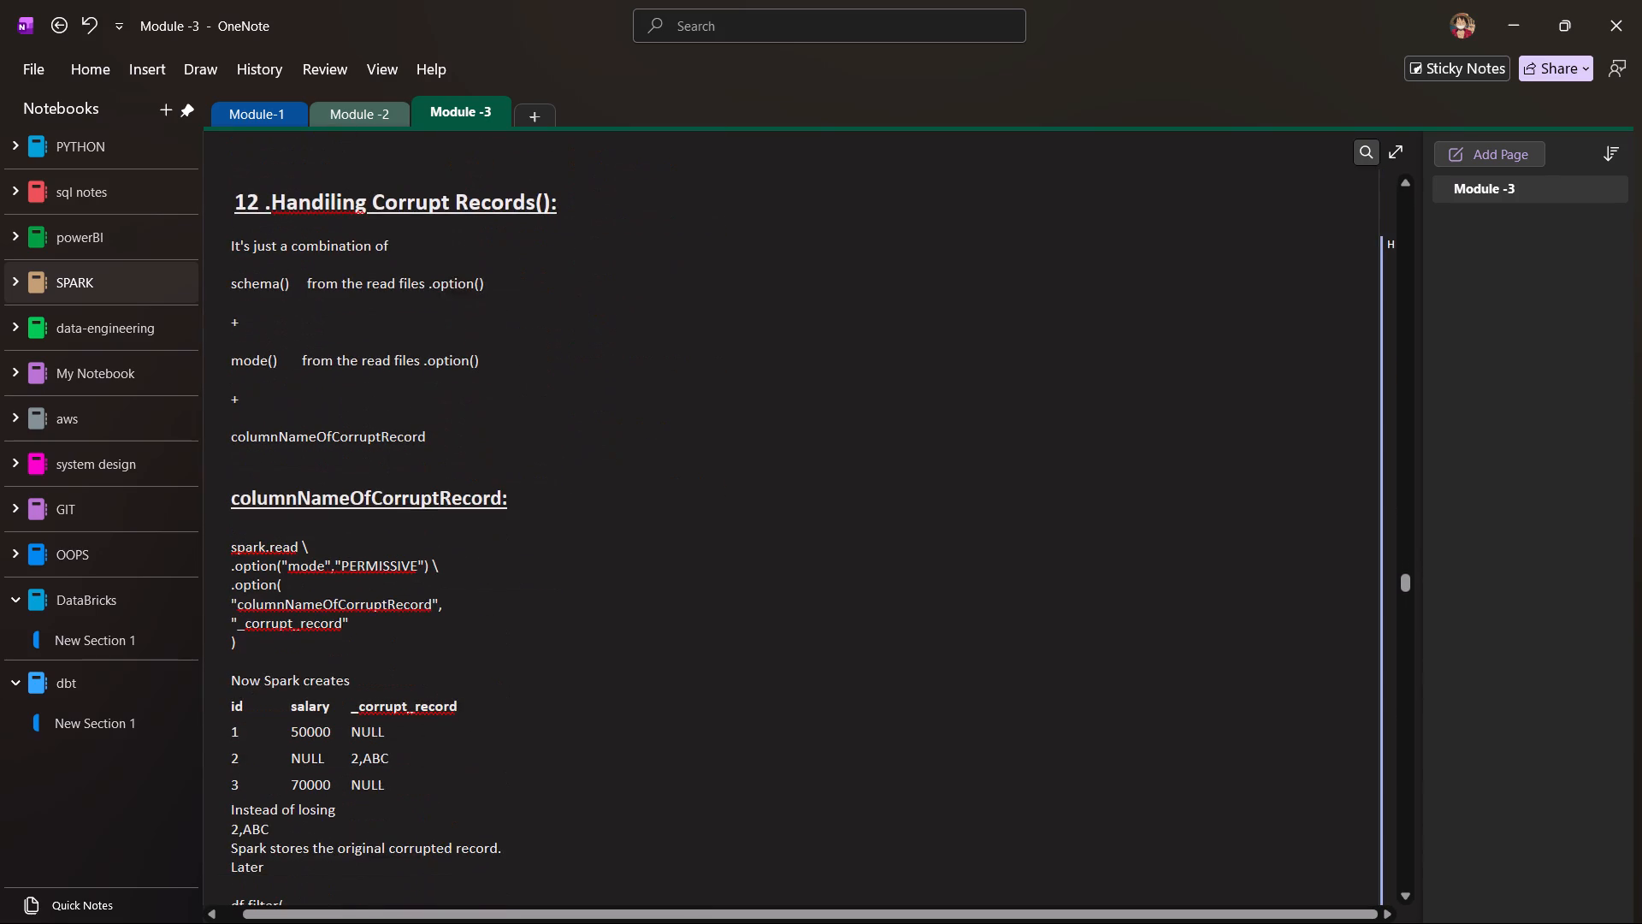
pyautogui.scroll(-2, 485, 647)
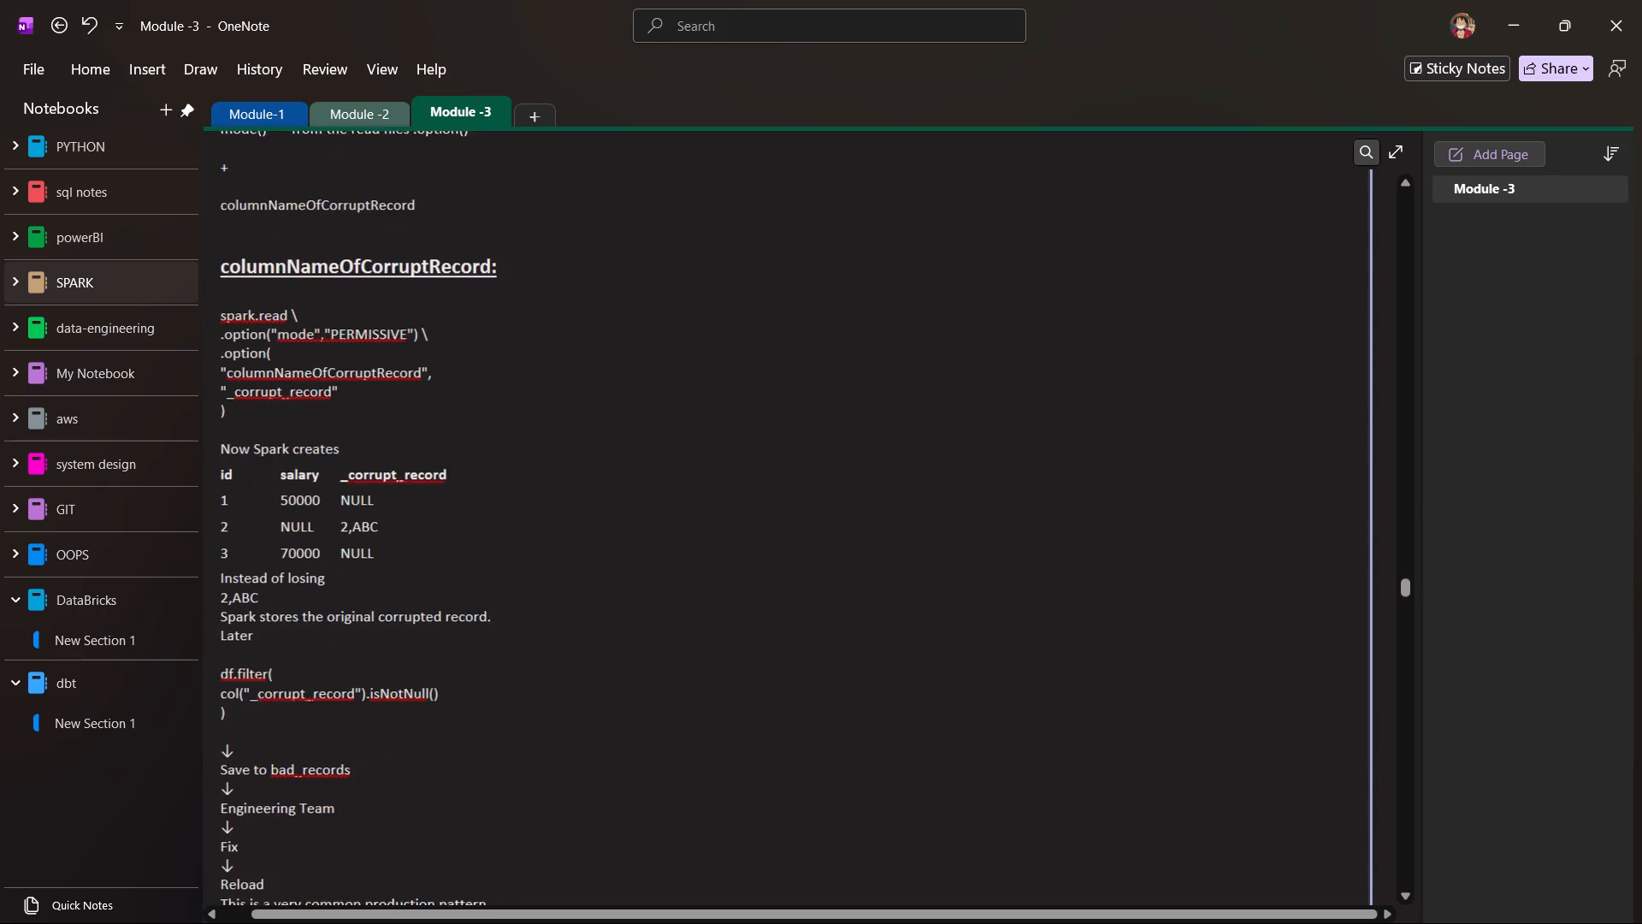
pyautogui.scroll(-4, 485, 647)
pyautogui.hscroll(1, 485, 647)
pyautogui.scroll(3, 485, 647)
pyautogui.scroll(-2, 485, 647)
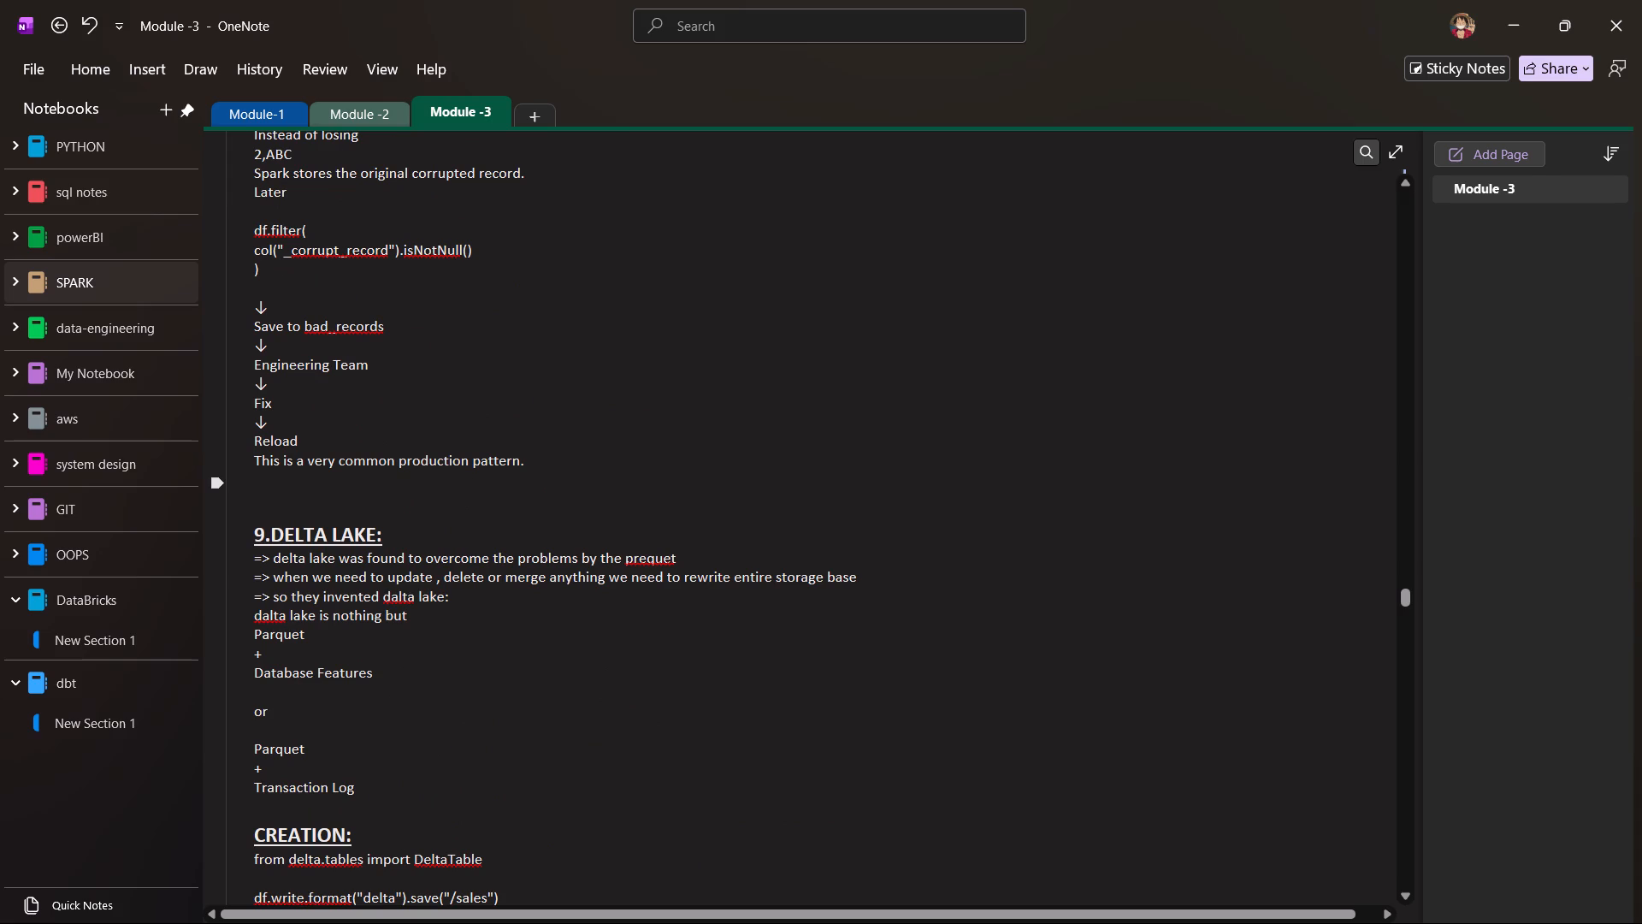
pyautogui.moveTo(254, 527); pyautogui.dragTo(450, 794)
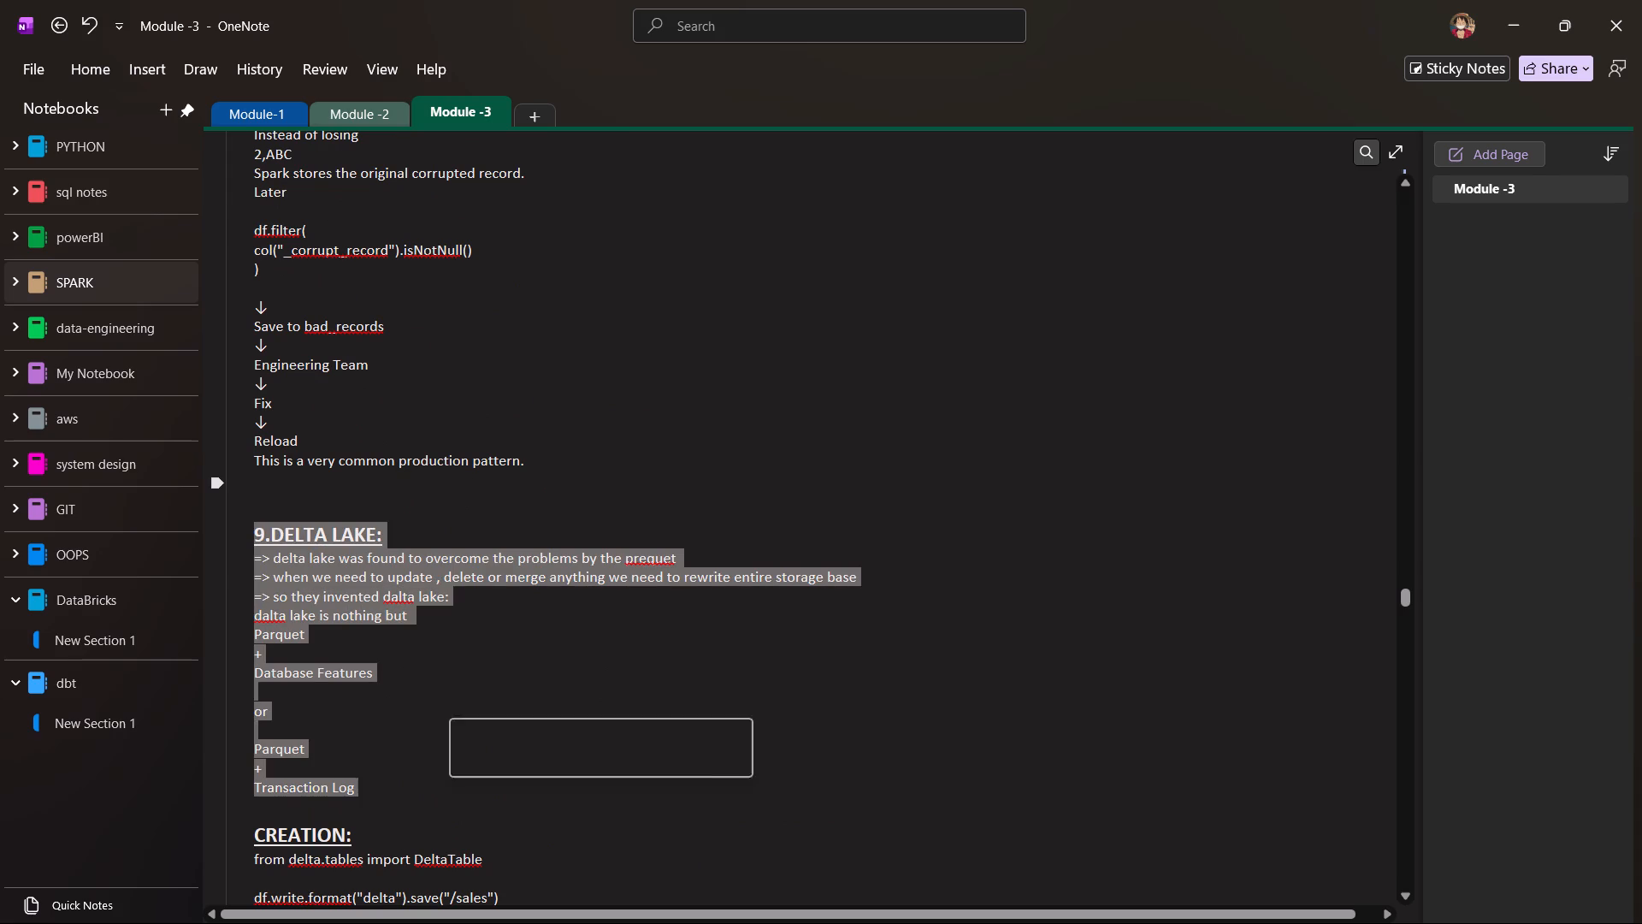
pyautogui.click(450, 794)
pyautogui.scroll(-1, 450, 794)
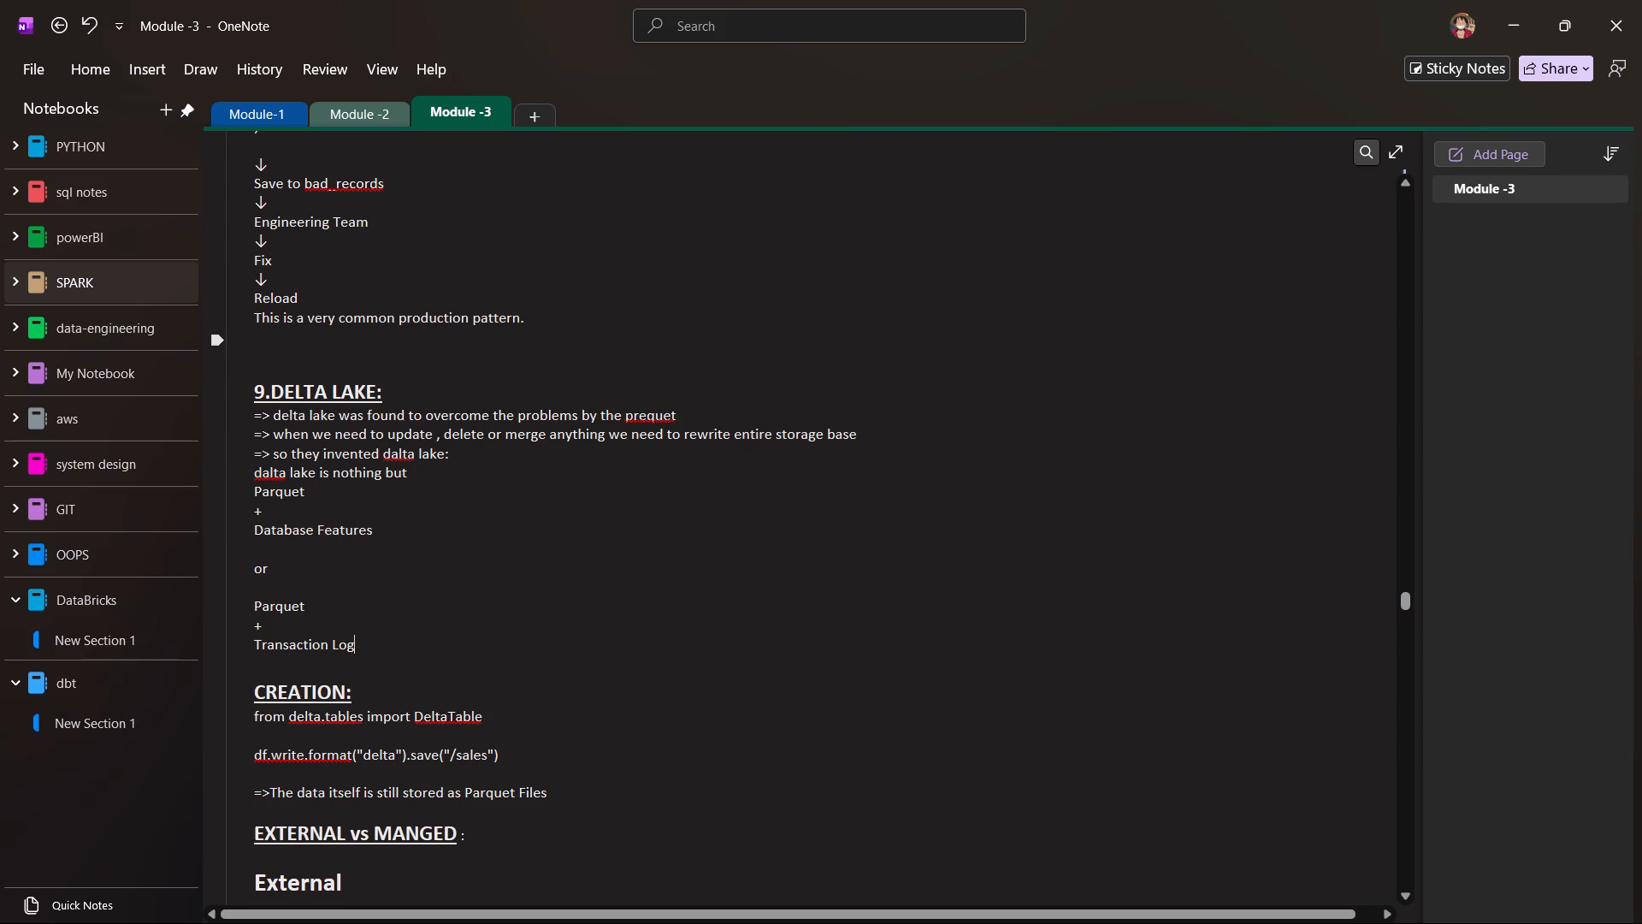
pyautogui.scroll(6, 264, 397)
pyautogui.scroll(-1, 264, 397)
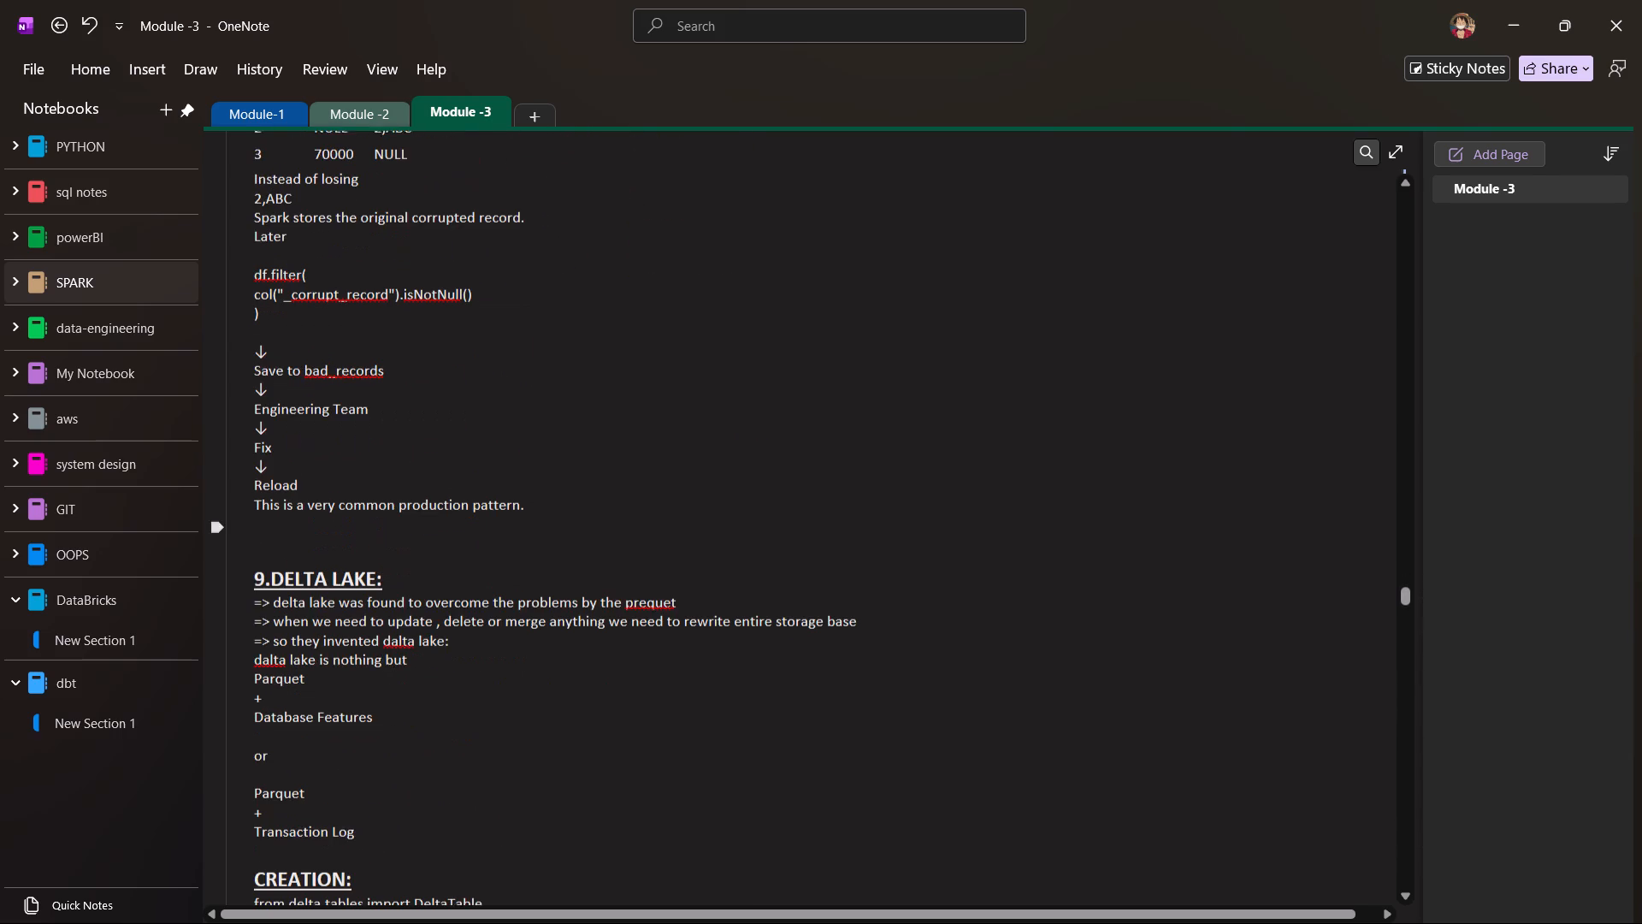
pyautogui.scroll(-1, 264, 397)
pyautogui.click(263, 577)
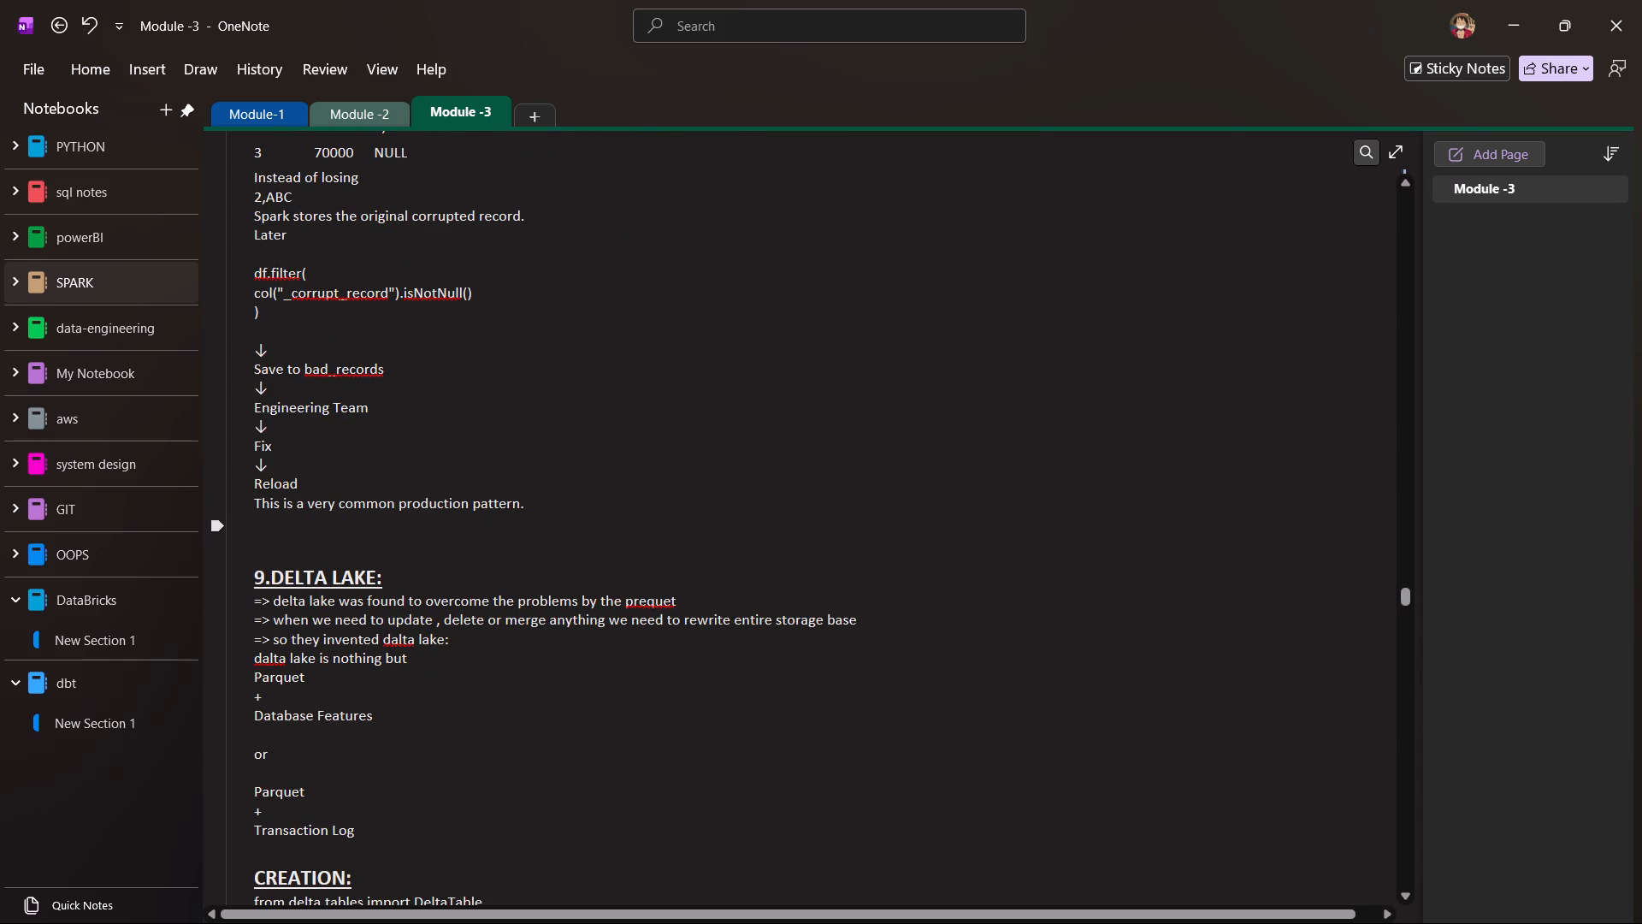
pyautogui.press('BackSpace')
pyautogui.write('13')
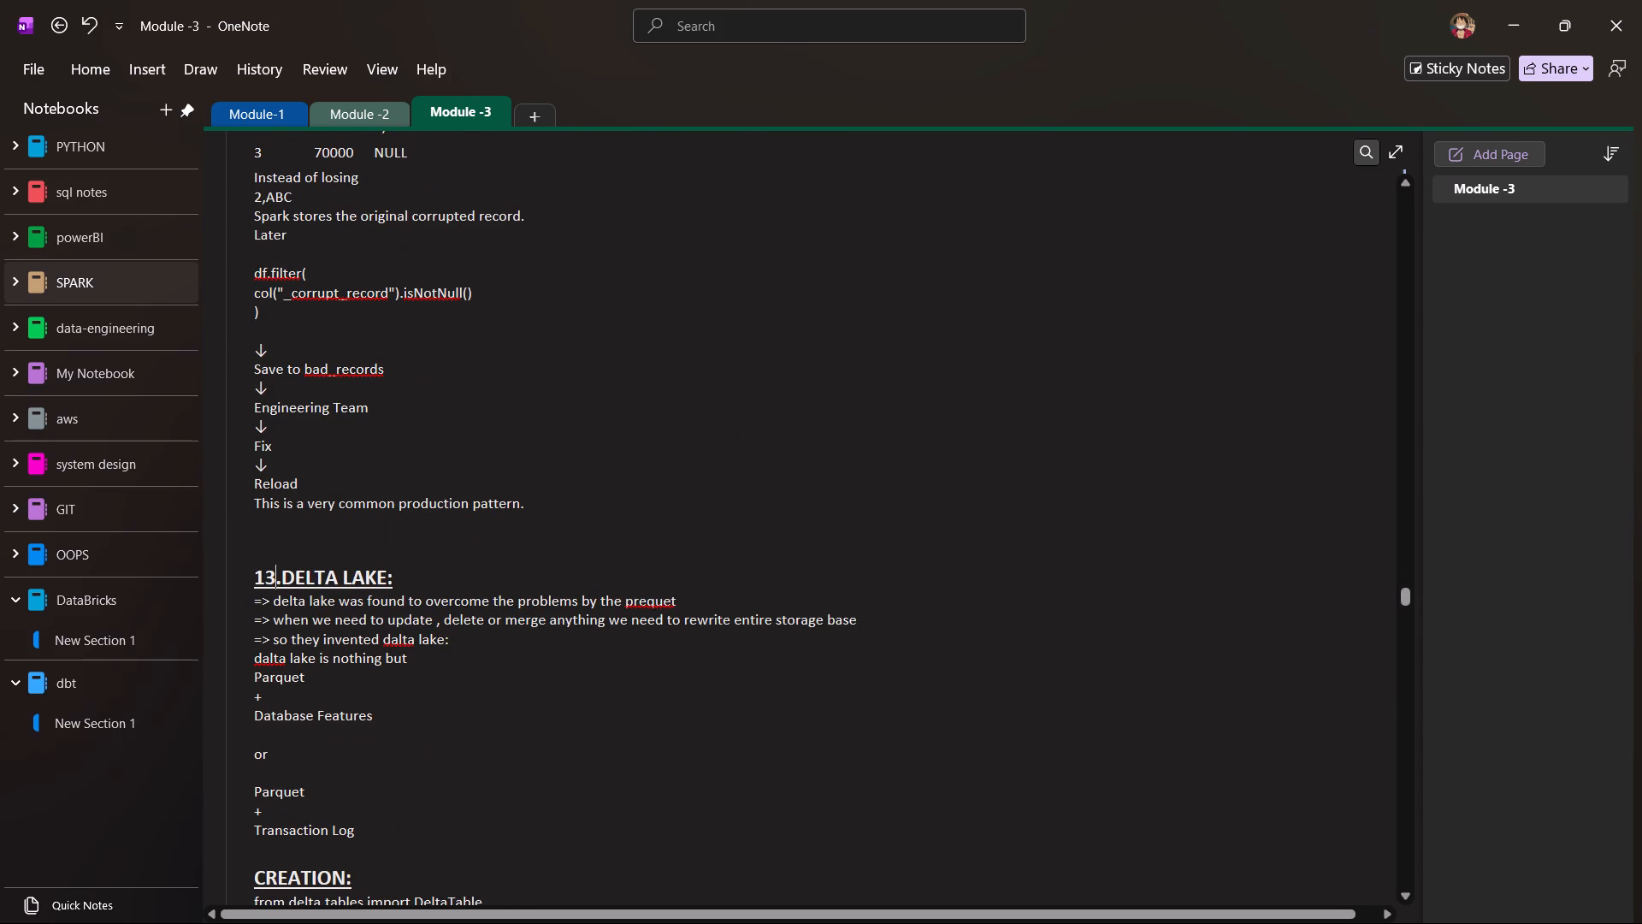
pyautogui.press('space')
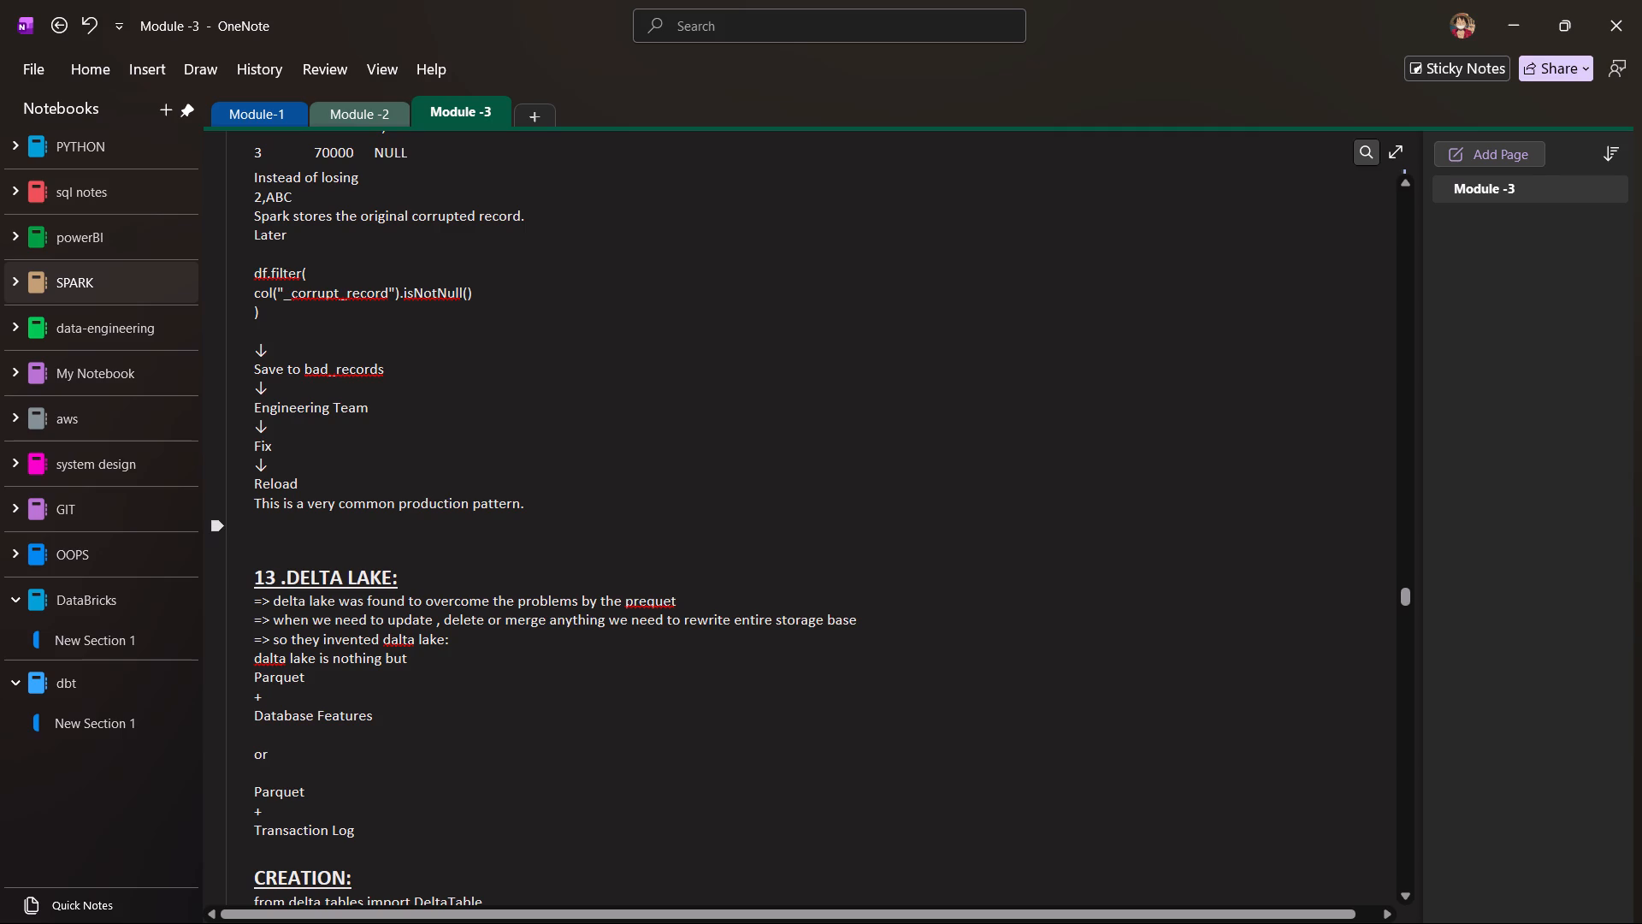
# Set the font size of the whole 13 .DELTA LAKE: heading to 17.
pyautogui.moveTo(400, 577); pyautogui.dragTo(215, 541)
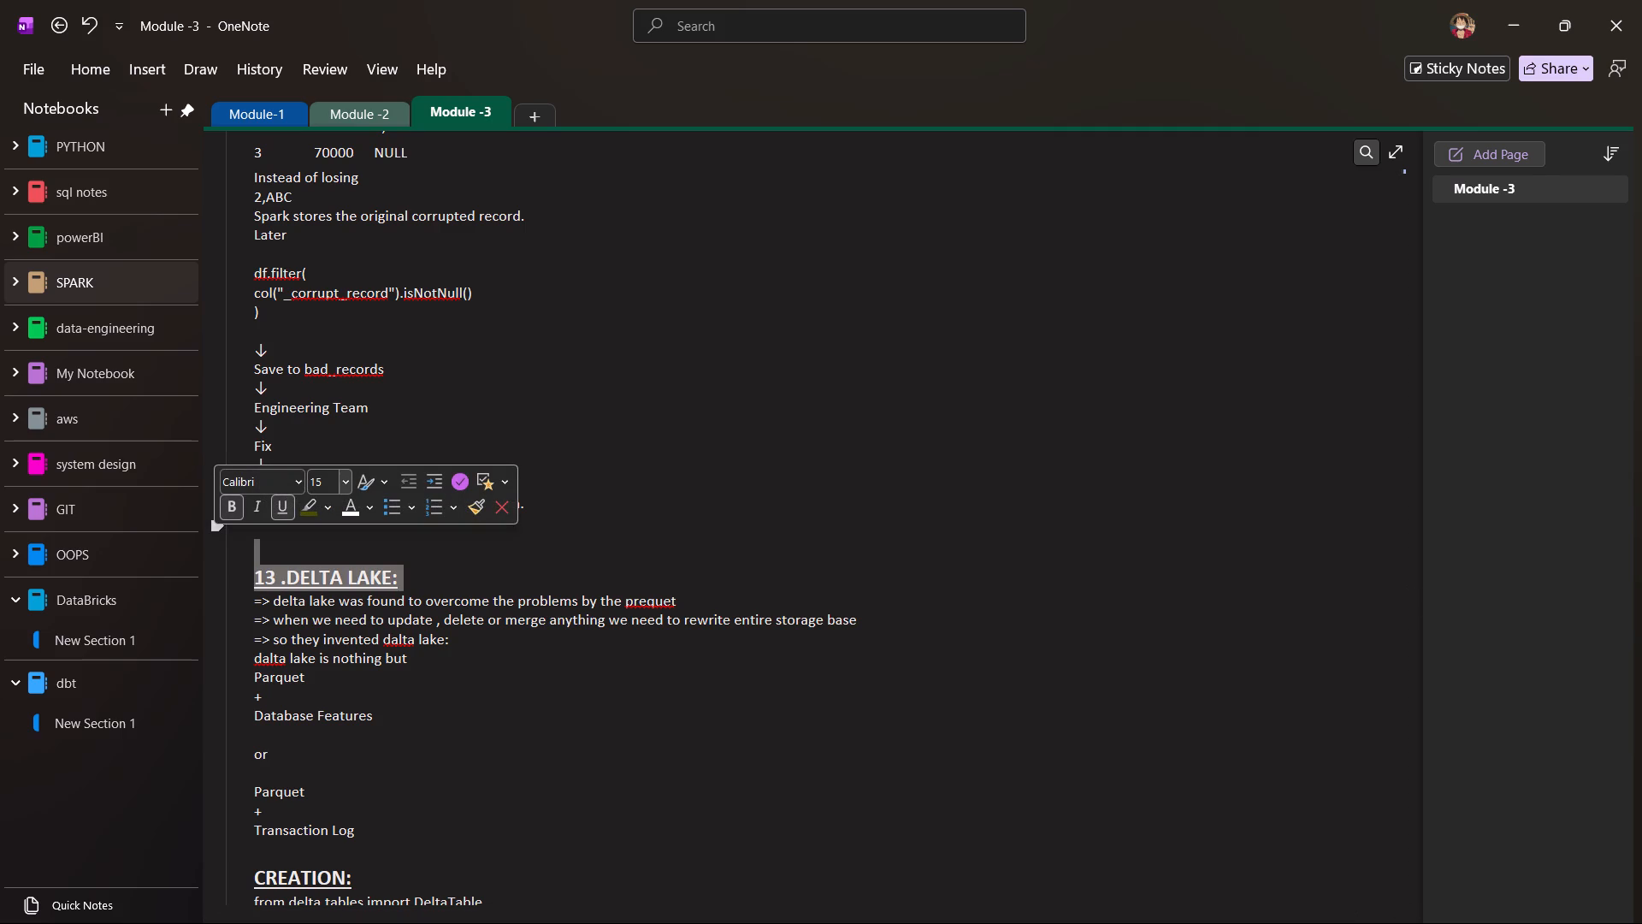
pyautogui.click(320, 481)
pyautogui.write('17')
pyautogui.press('Return')
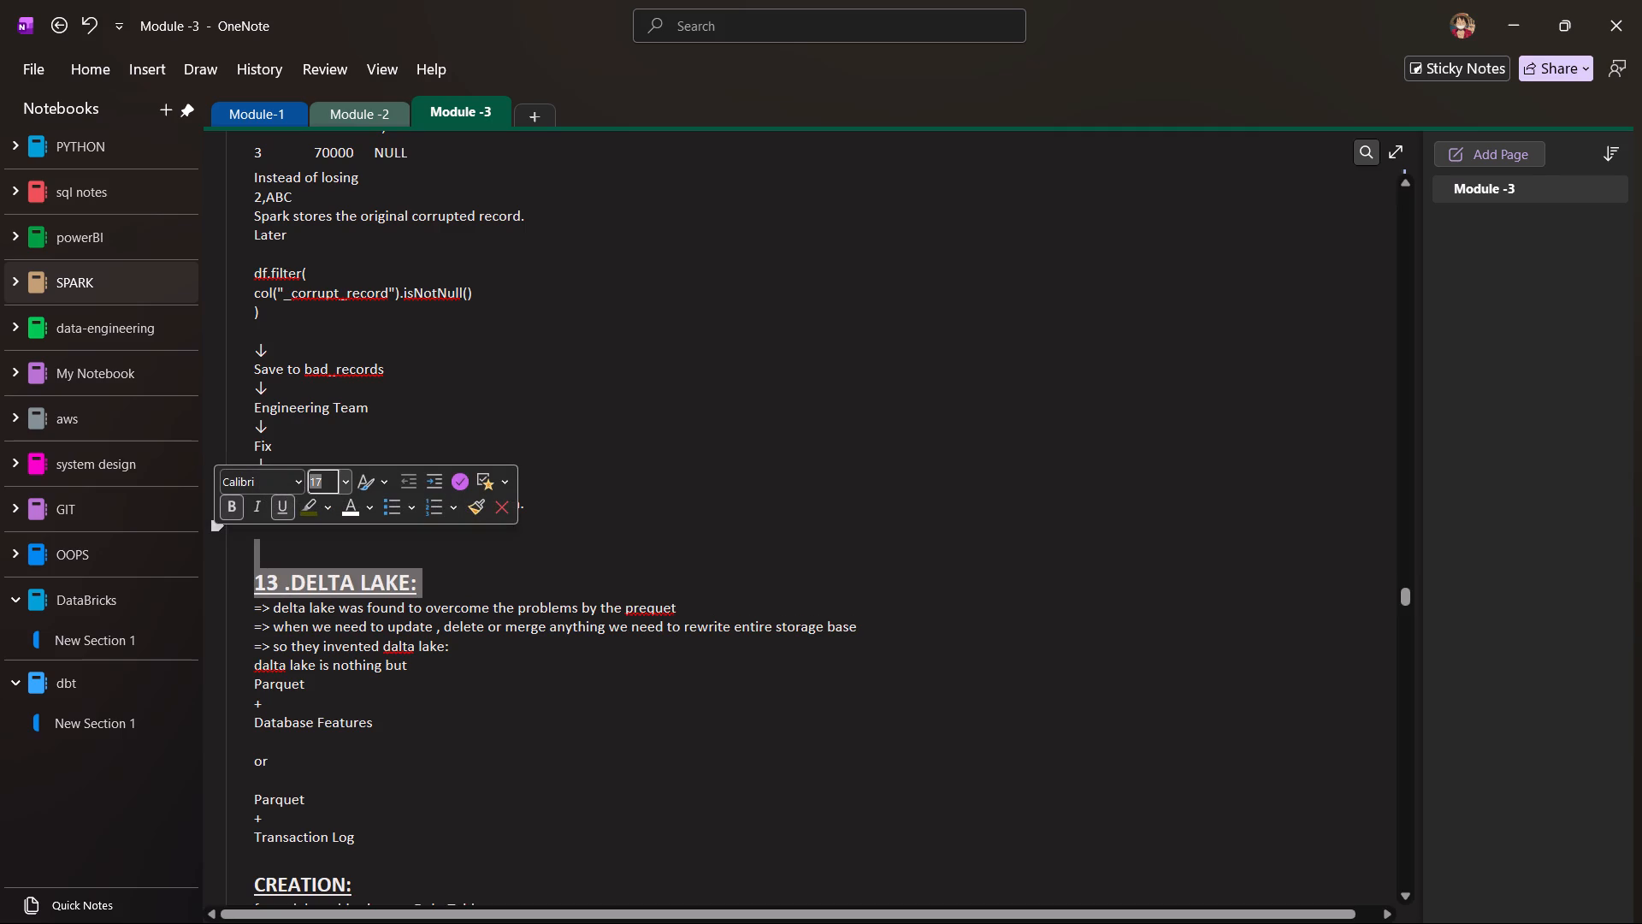
pyautogui.click(514, 742)
# Skim the notes around the 12 .Handiling Corrupt Records(): and 13 .DELTA LAKE: headings, from bucketBy() down to OPTIMIZE, to check the section order.
pyautogui.scroll(3, 514, 742)
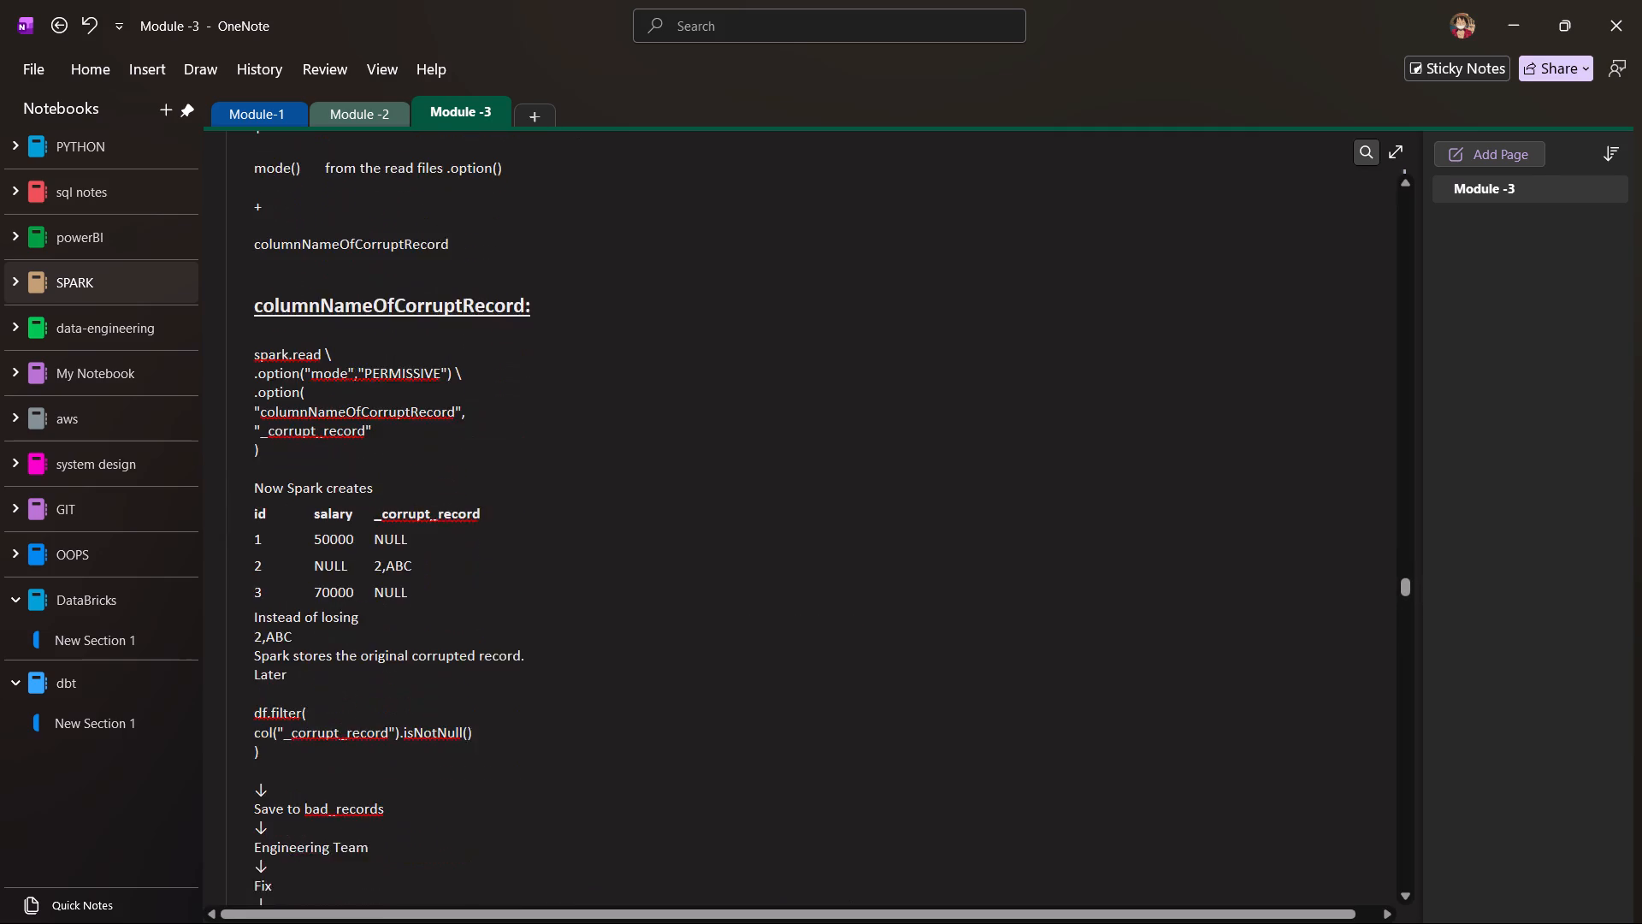
pyautogui.scroll(2, 514, 742)
pyautogui.scroll(-2, 514, 742)
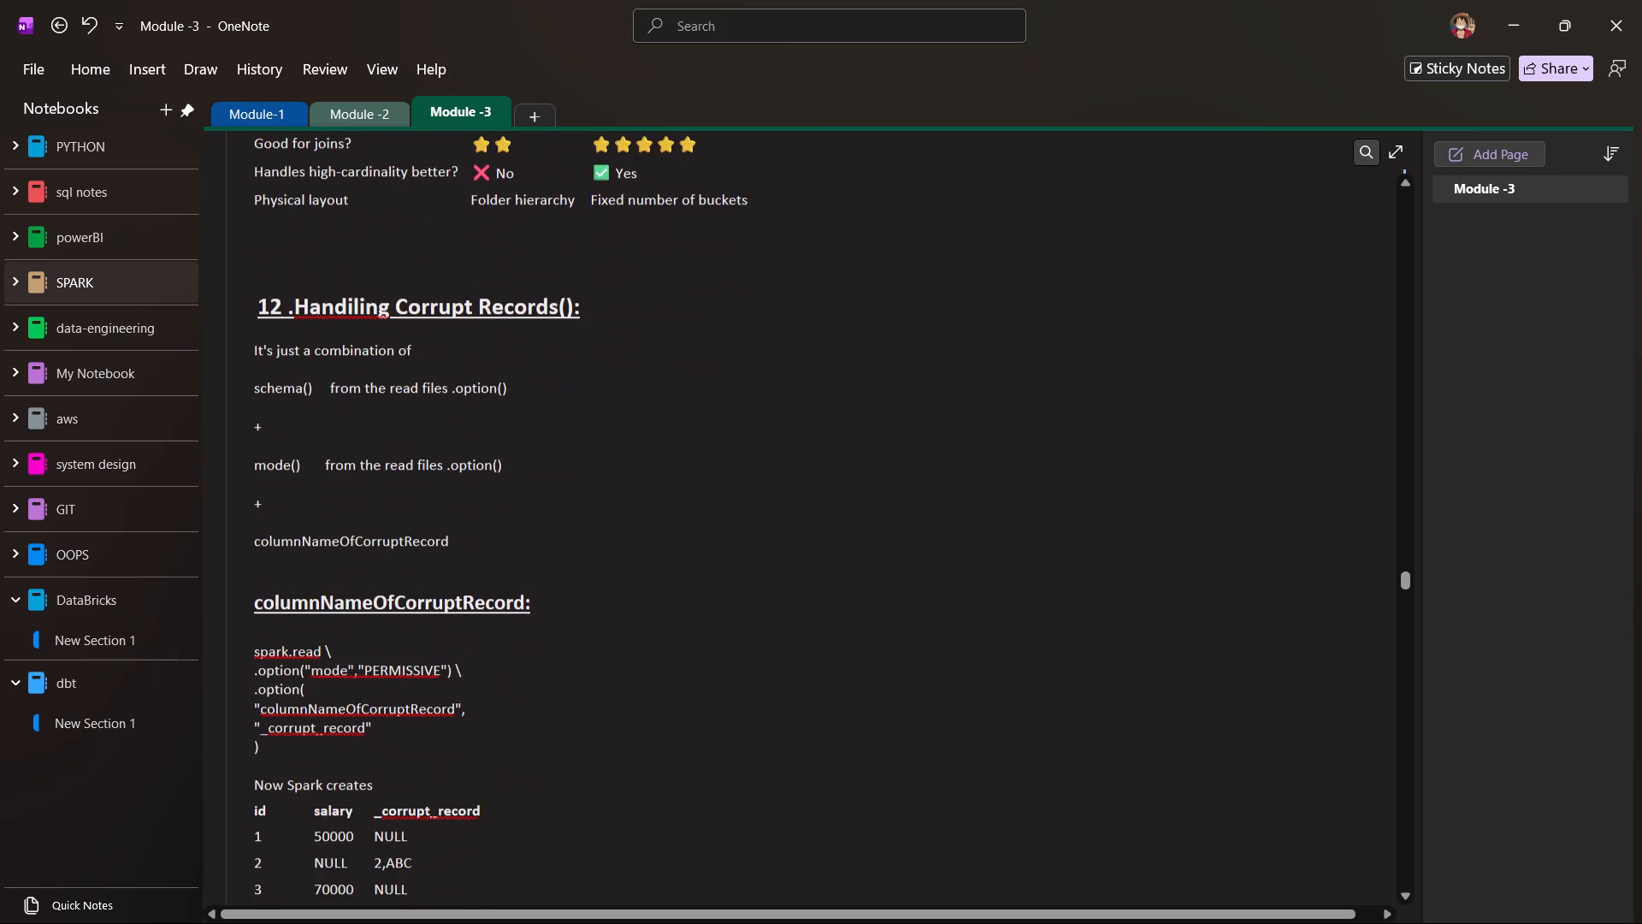
pyautogui.scroll(-2, 514, 742)
pyautogui.scroll(3, 514, 742)
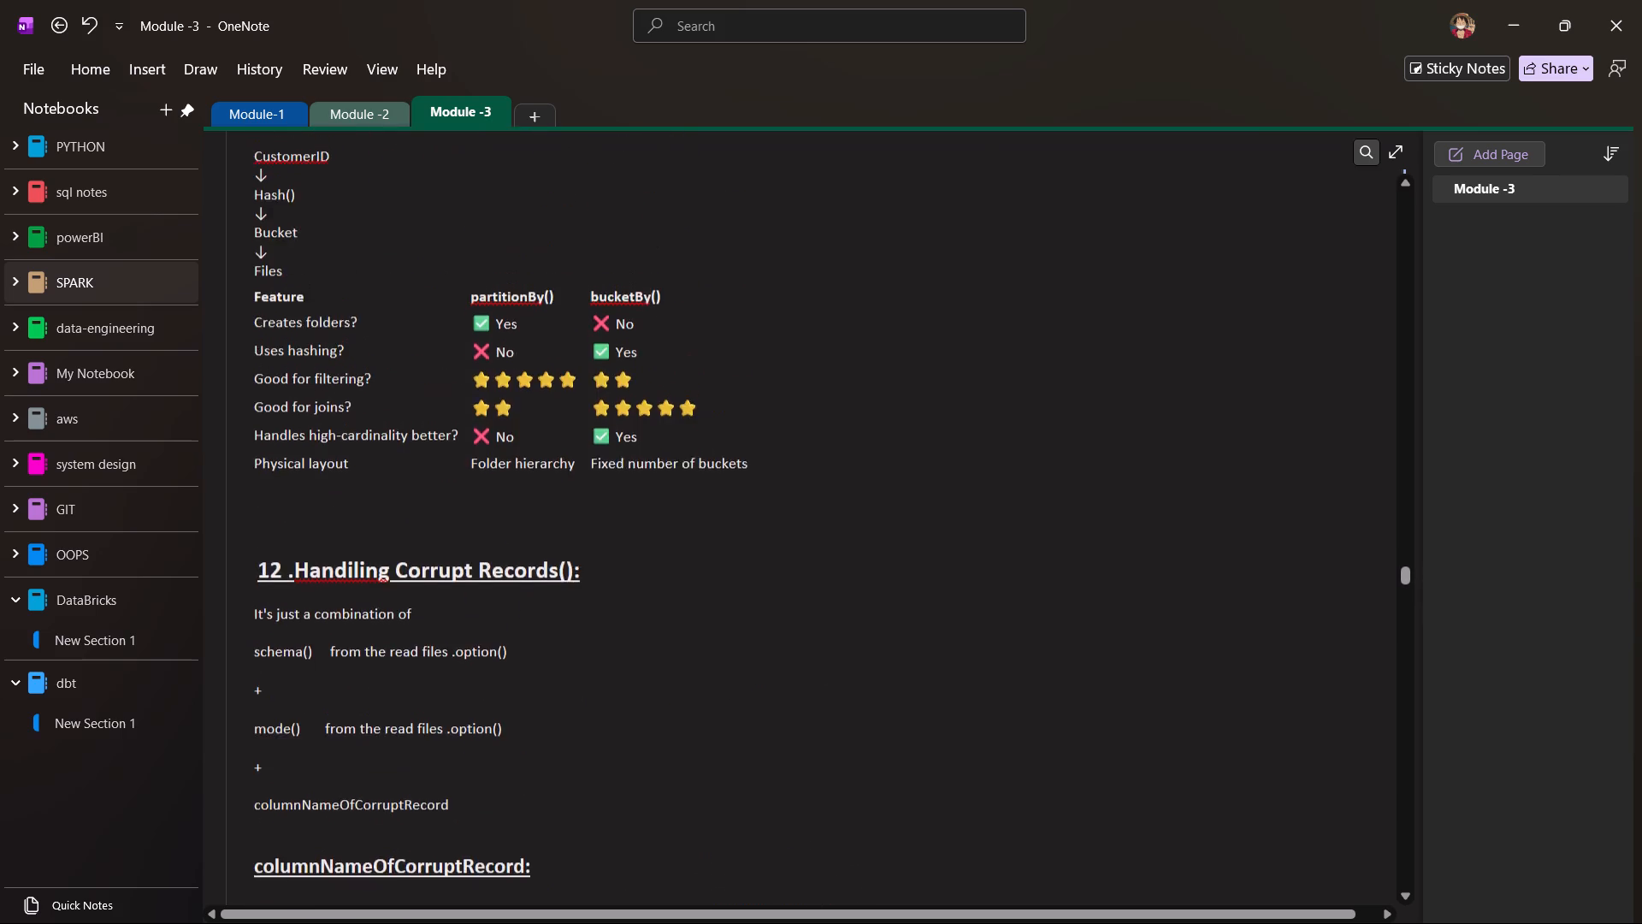
pyautogui.scroll(4, 514, 742)
pyautogui.scroll(-3, 514, 742)
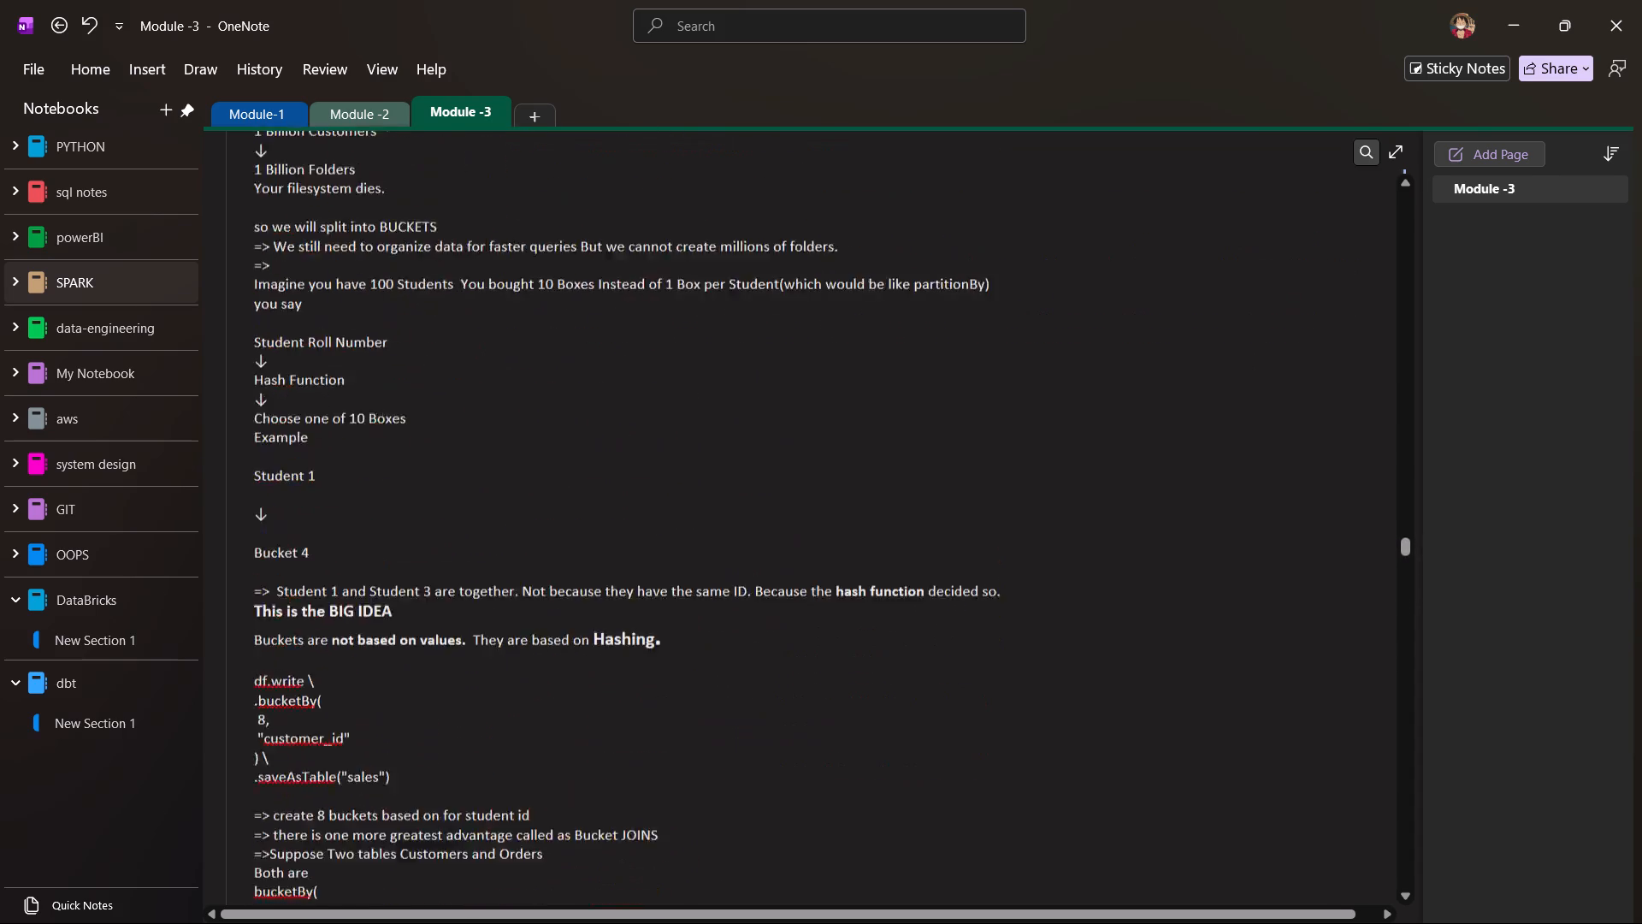
pyautogui.scroll(-8, 514, 742)
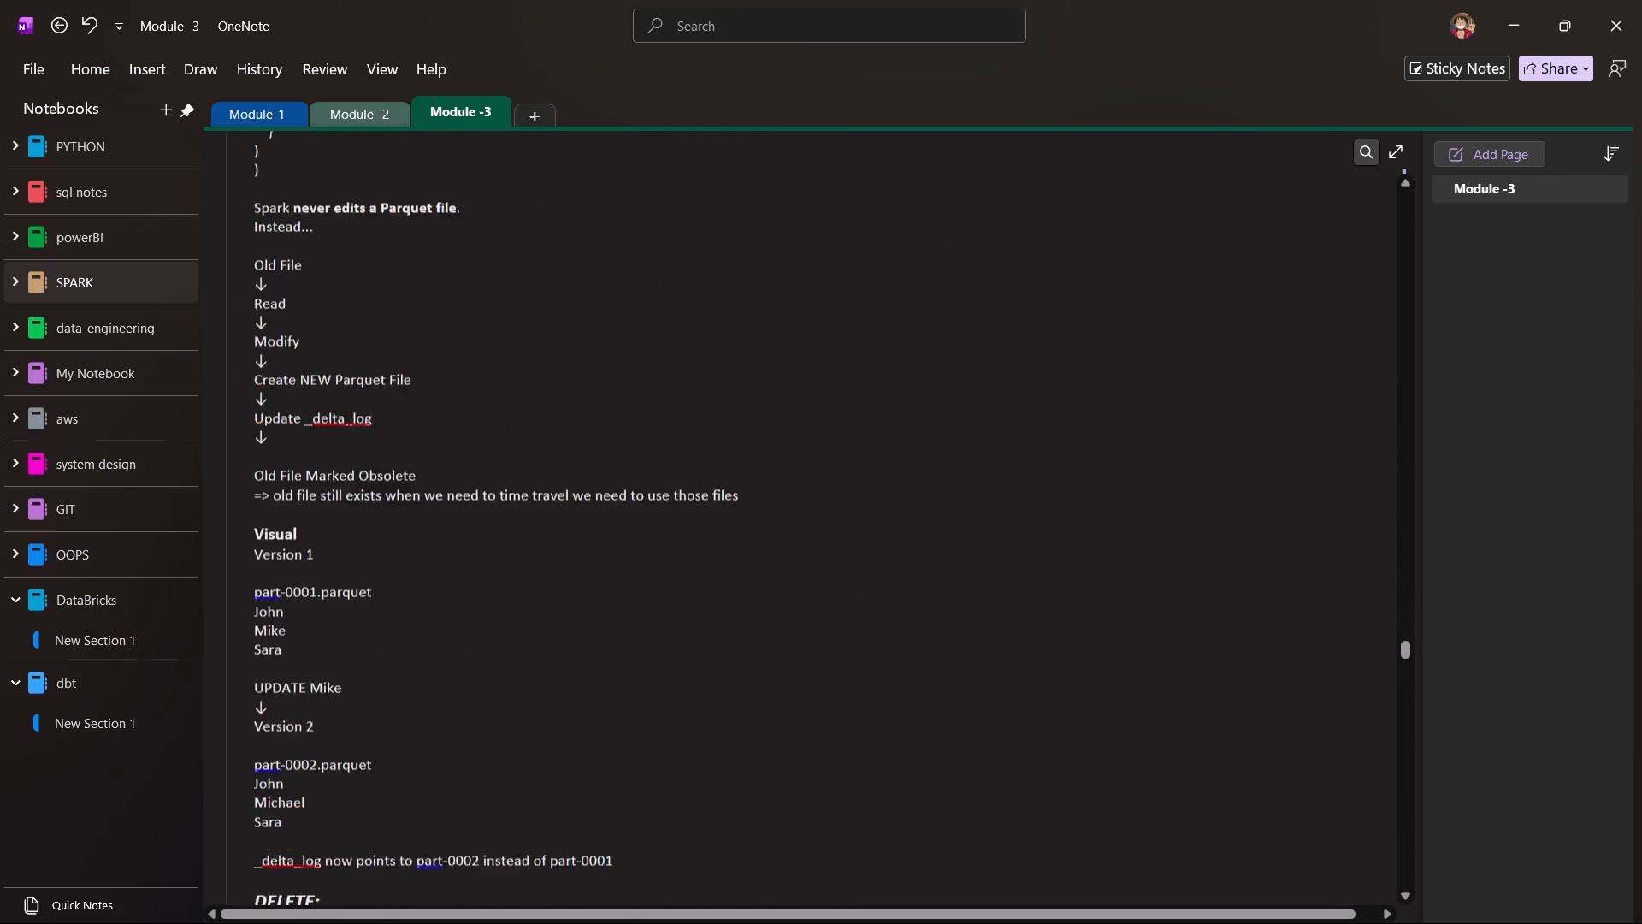
pyautogui.scroll(-6, 514, 742)
pyautogui.scroll(2, 514, 742)
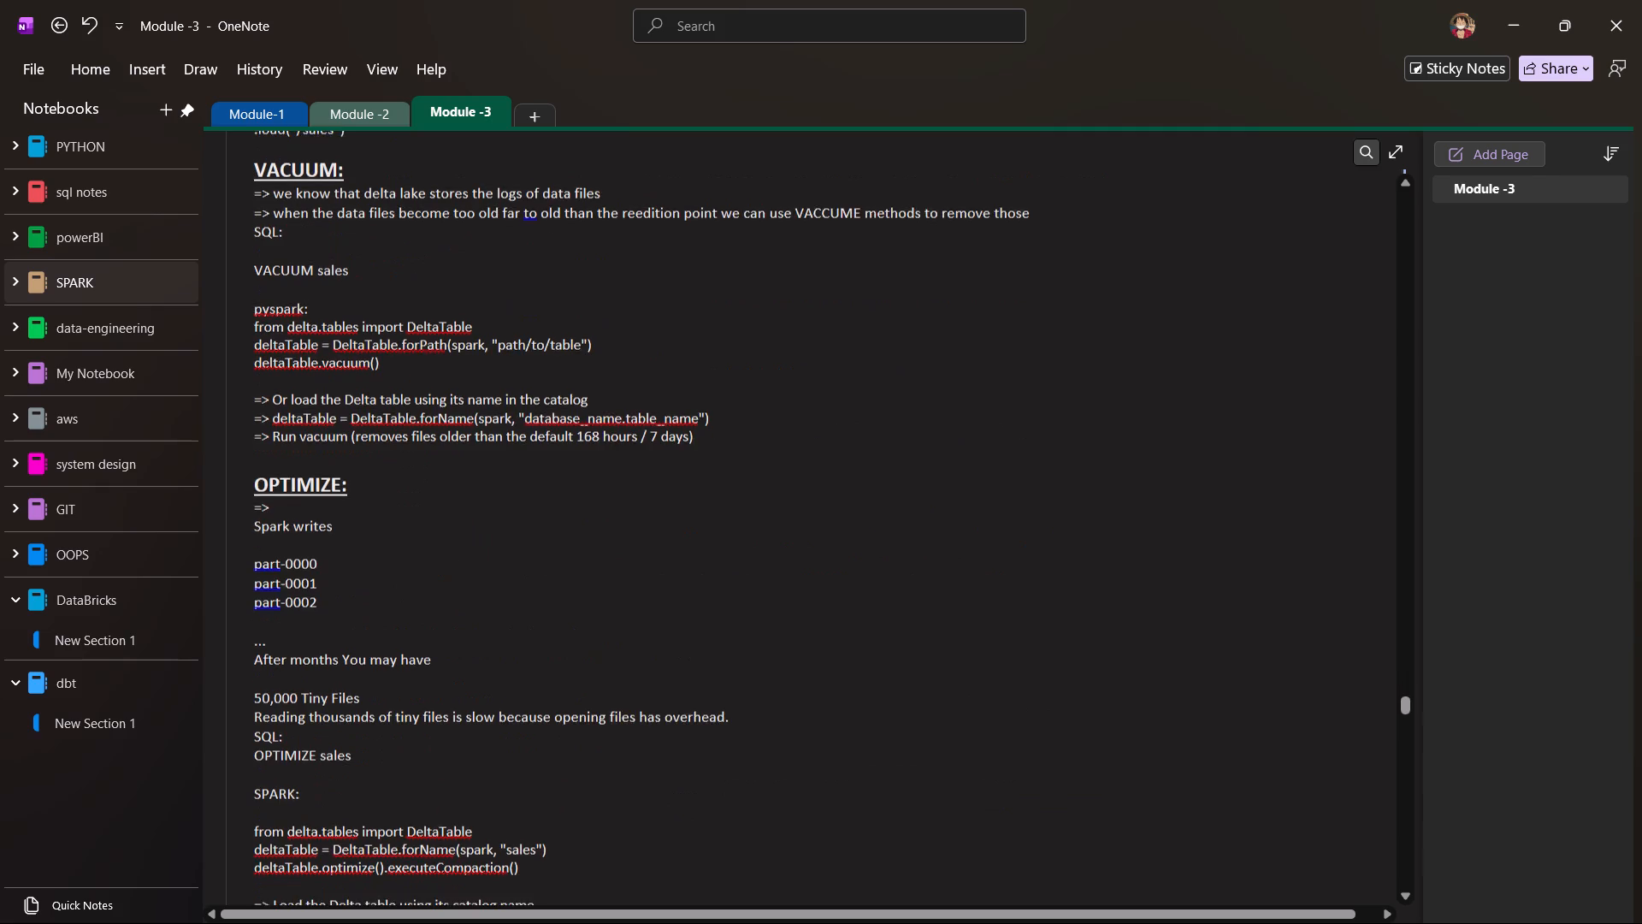
pyautogui.scroll(3, 514, 742)
pyautogui.scroll(-7, 514, 742)
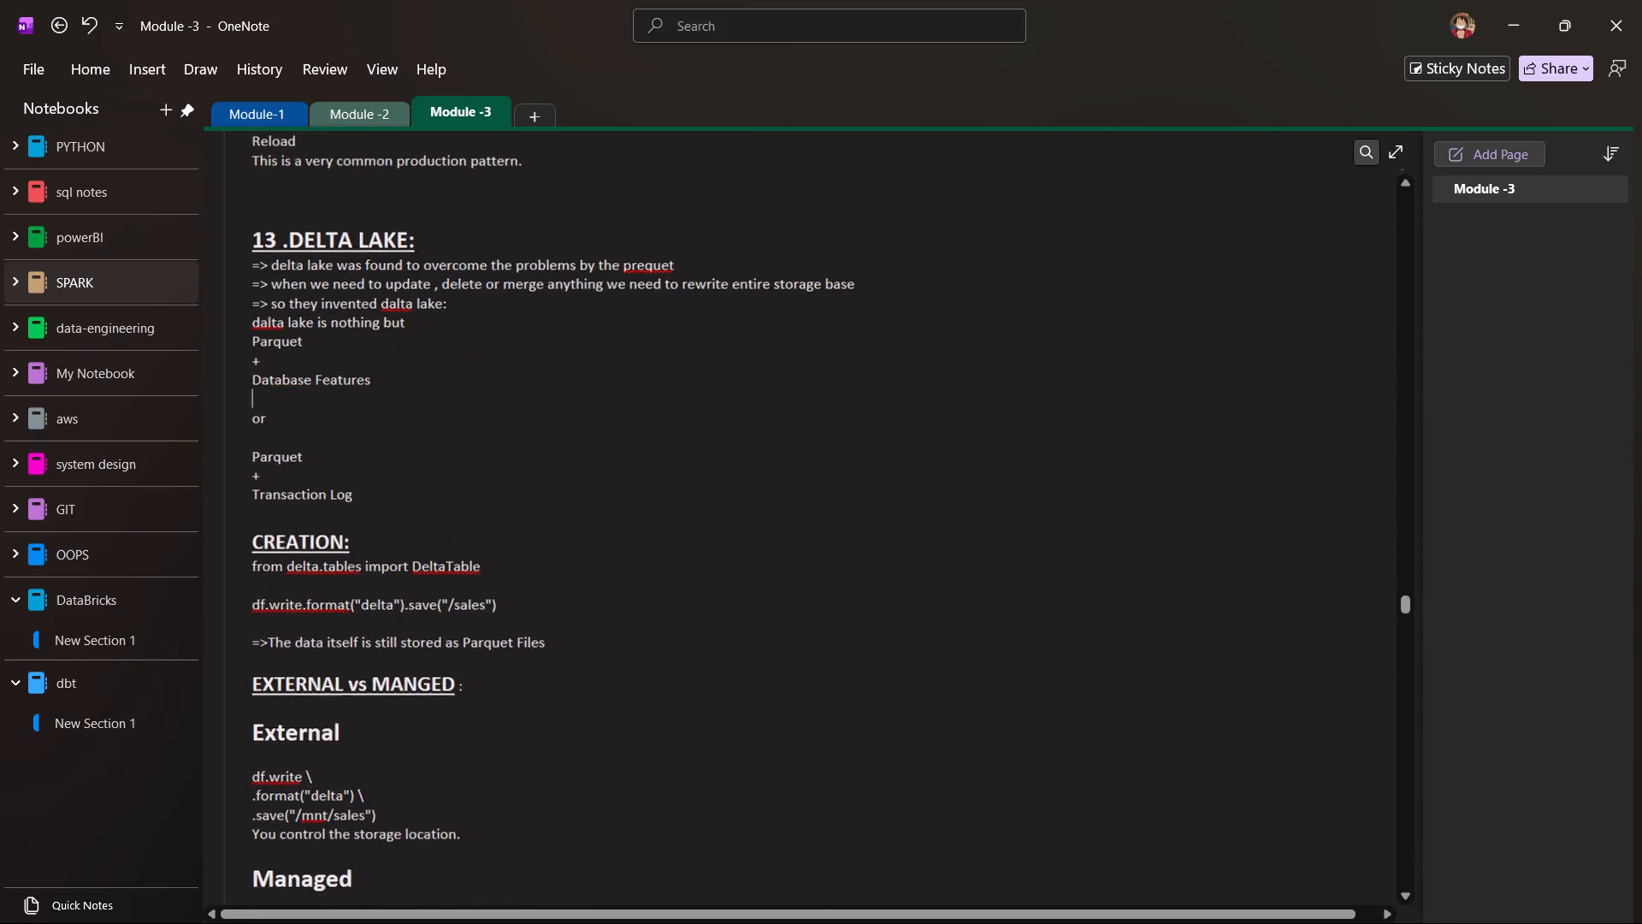
# Look over the opening Delta Lake notes, from CREATION and EXTERNAL vs MANGED to the comparison of working without and with Delta.
pyautogui.scroll(-2, 514, 742)
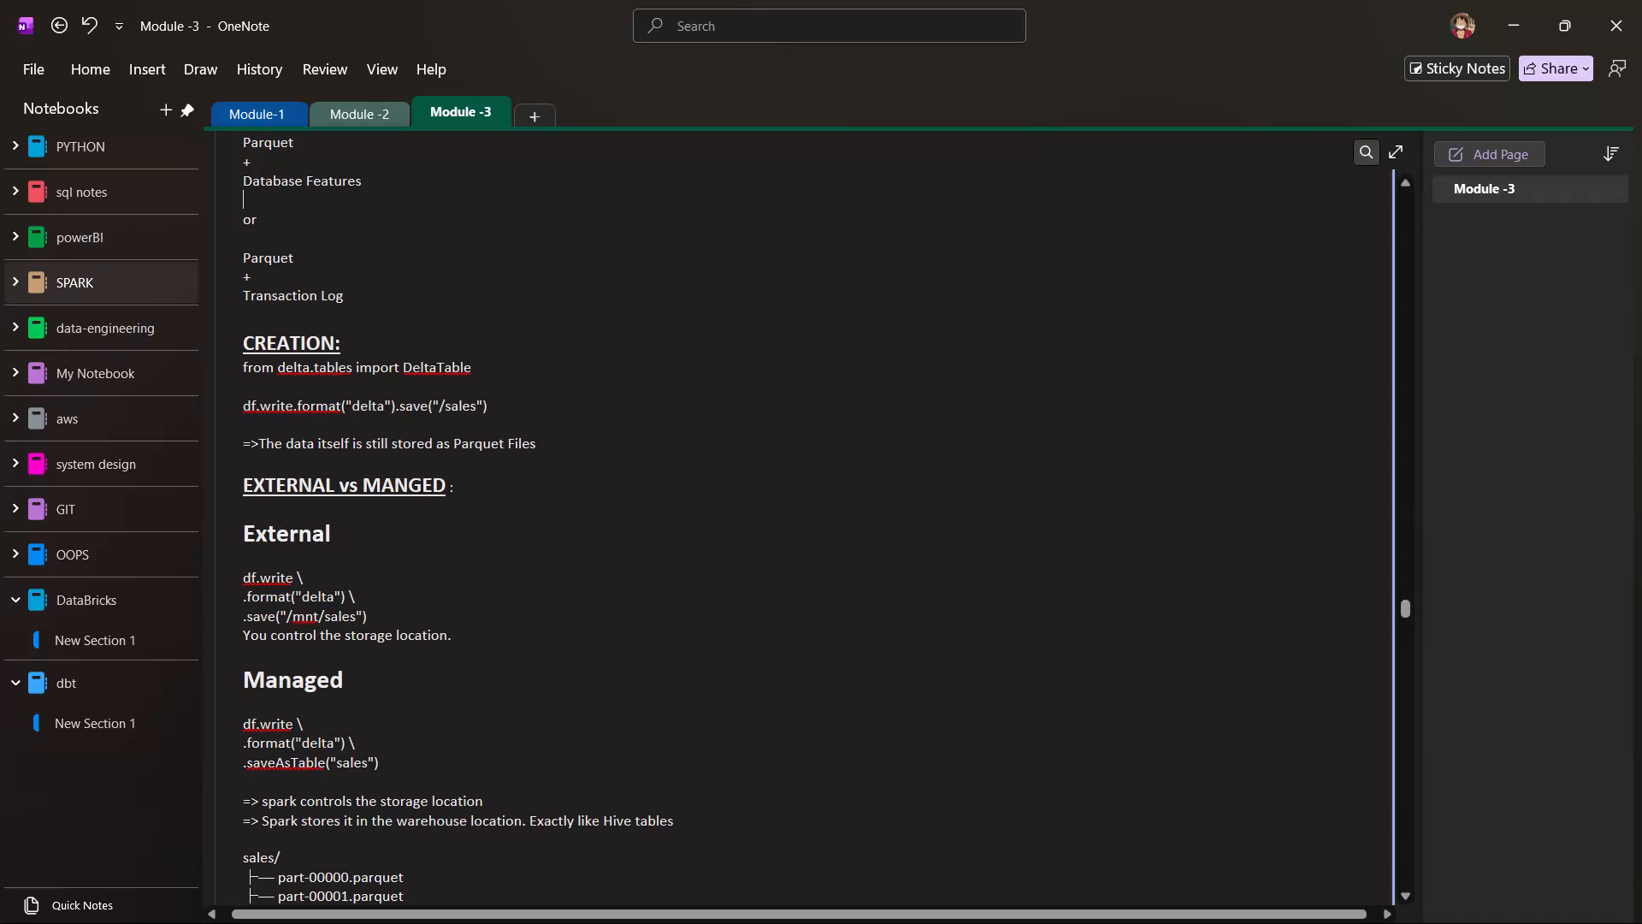
pyautogui.scroll(-1, 514, 742)
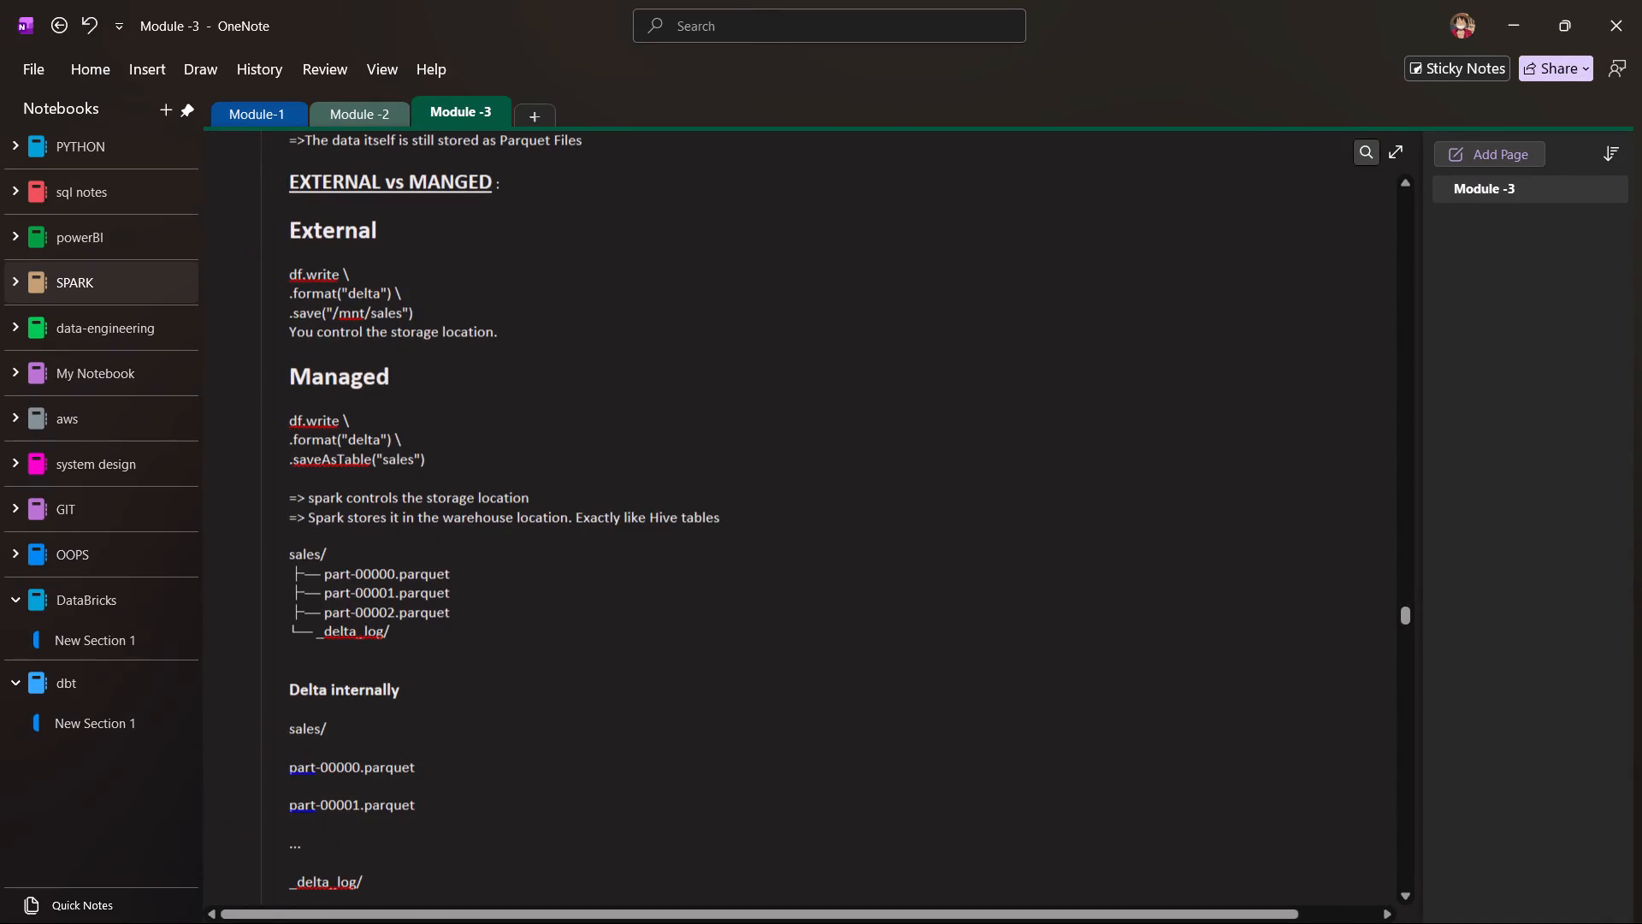
pyautogui.scroll(-4, 514, 742)
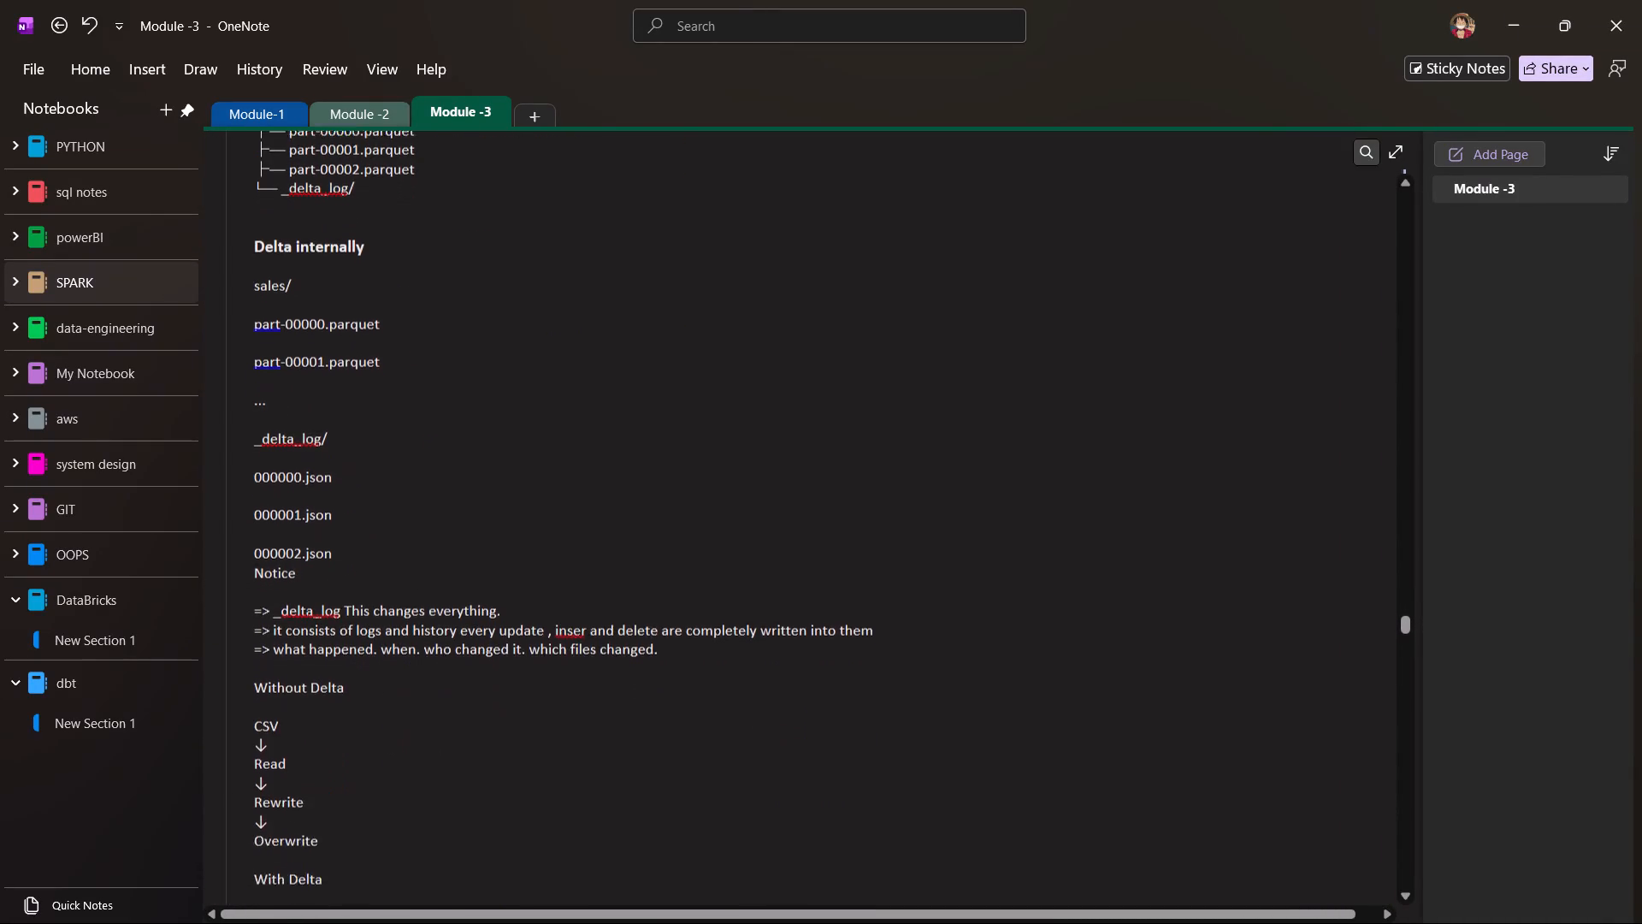
pyautogui.scroll(-4, 514, 742)
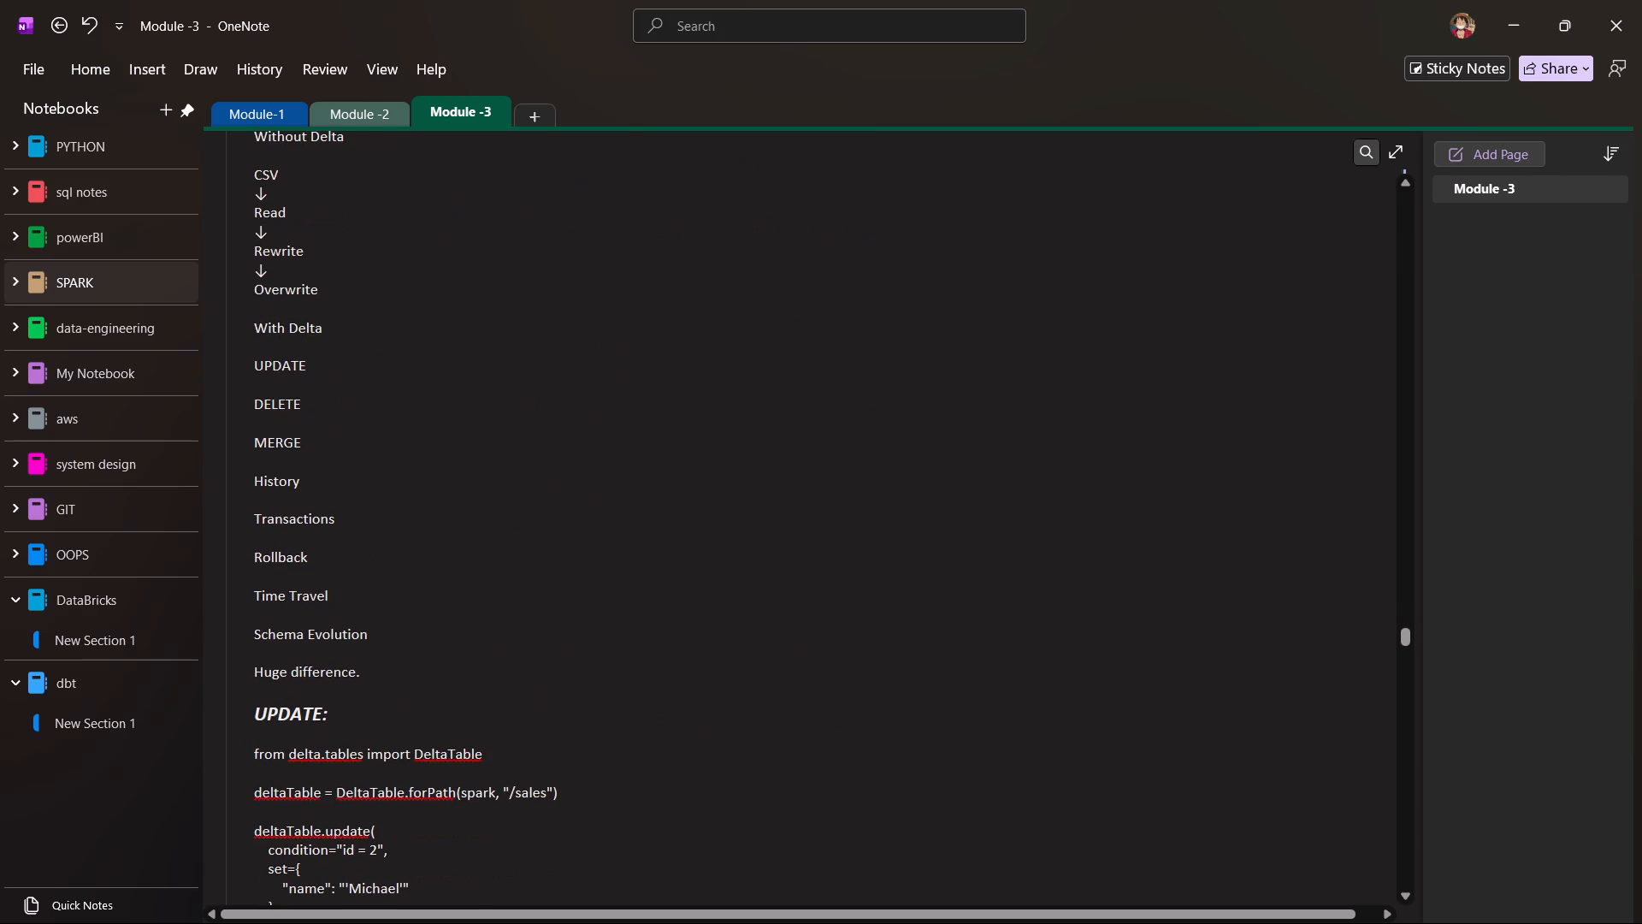
pyautogui.scroll(2, 514, 742)
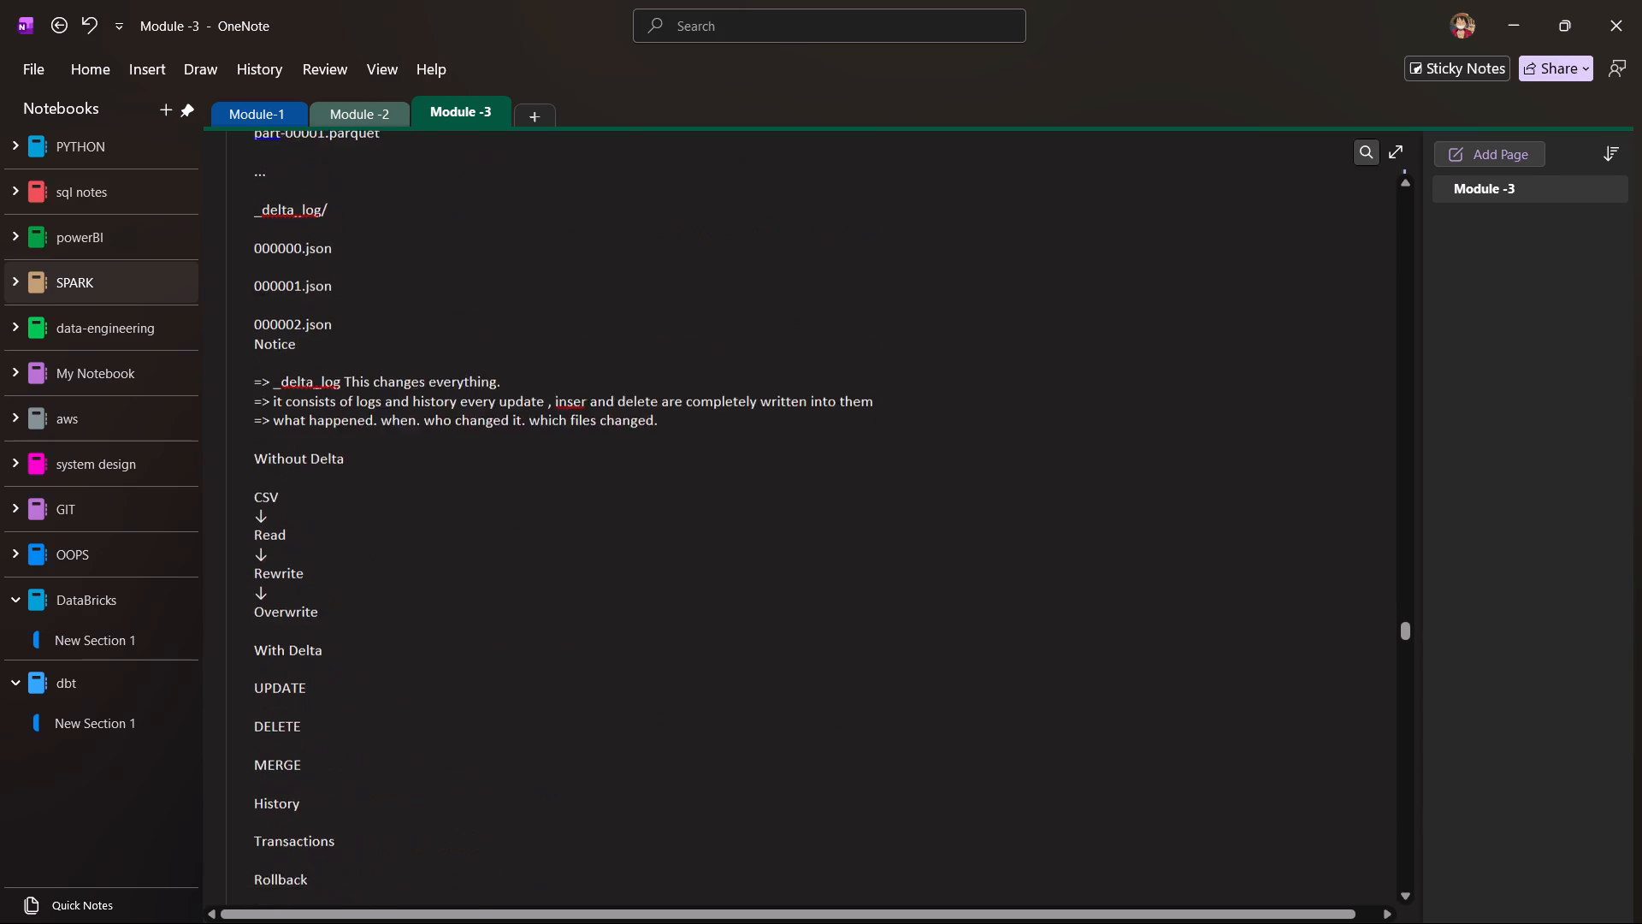
pyautogui.scroll(6, 514, 742)
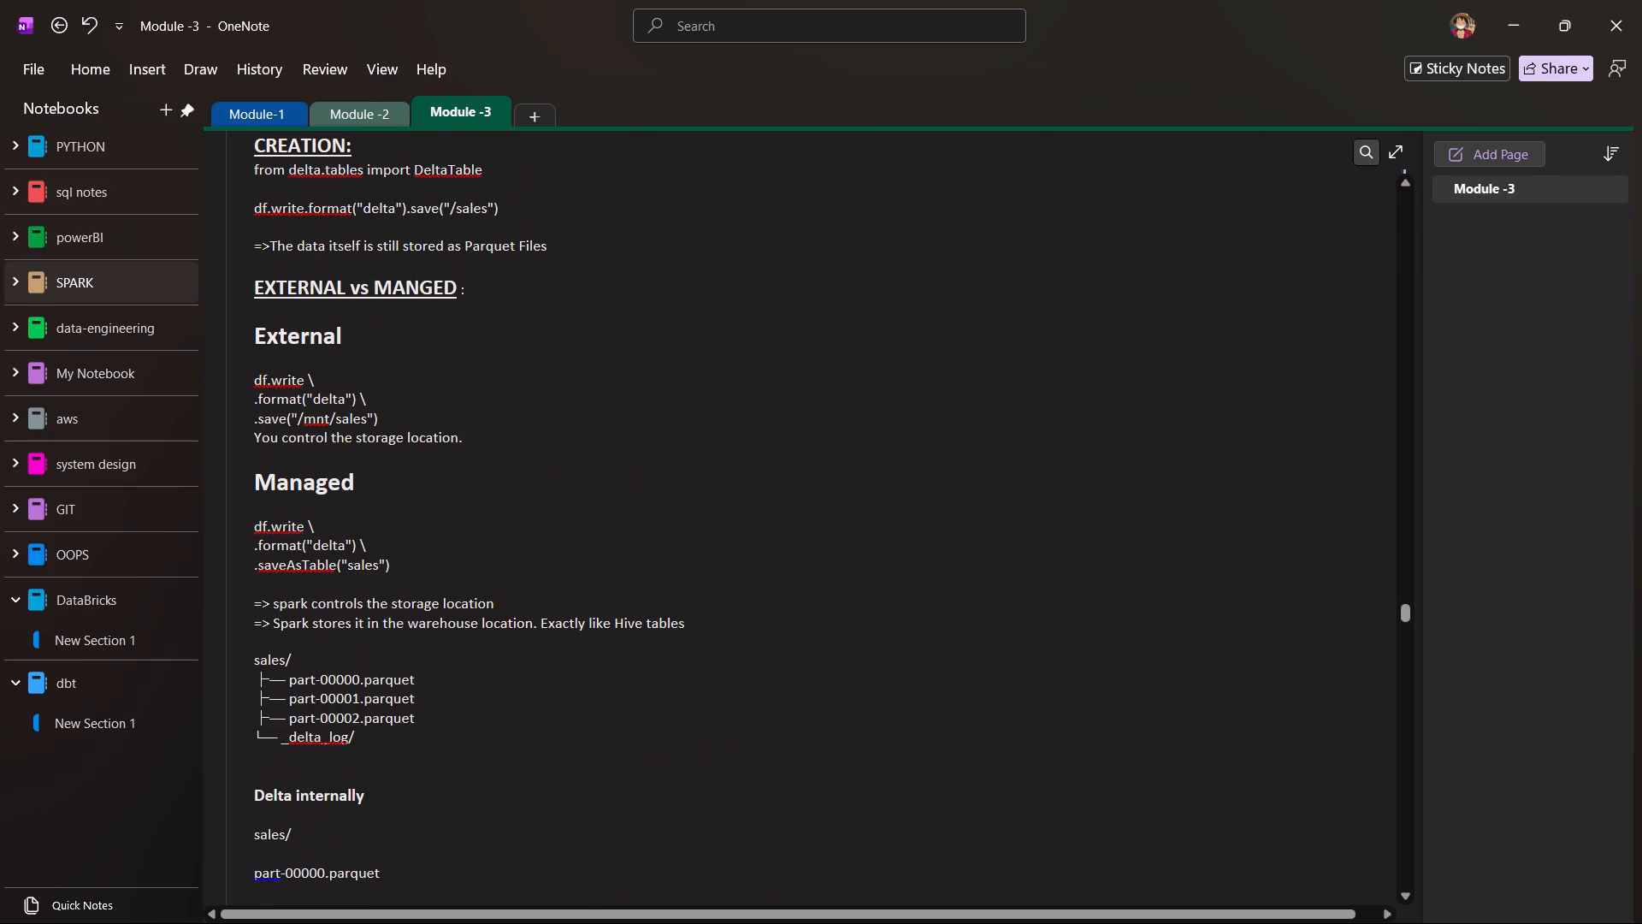
pyautogui.scroll(3, 514, 742)
# Read the Delta Lake notes from the section heading through external and managed tables, Delta internally, and the UPDATE example.
pyautogui.scroll(-1, 514, 742)
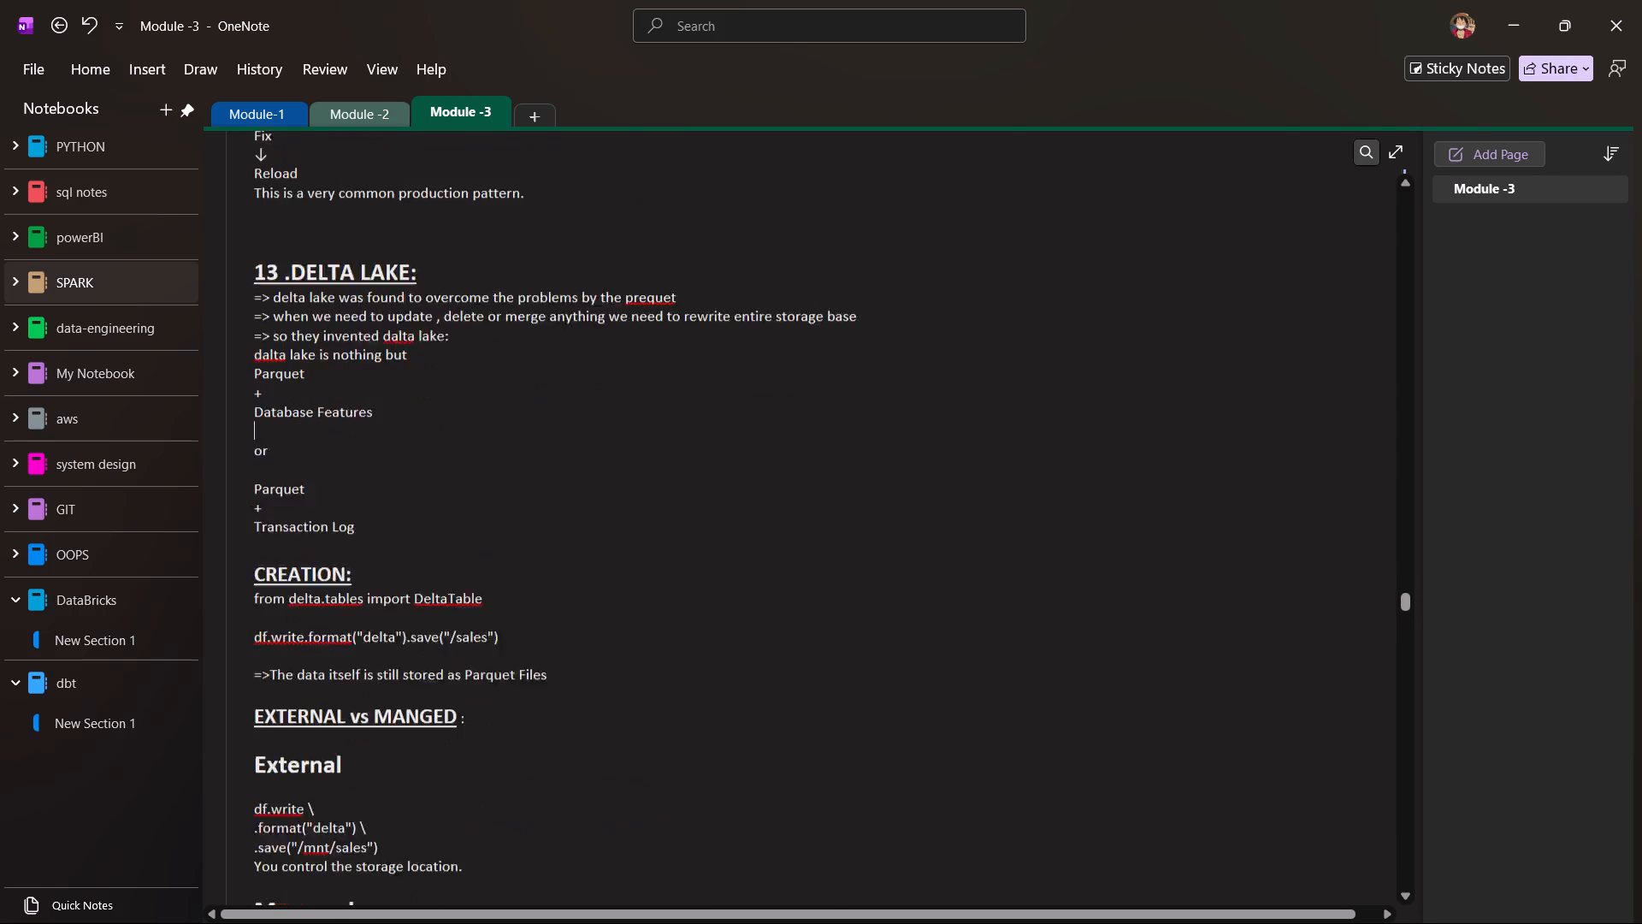
pyautogui.scroll(-2, 514, 742)
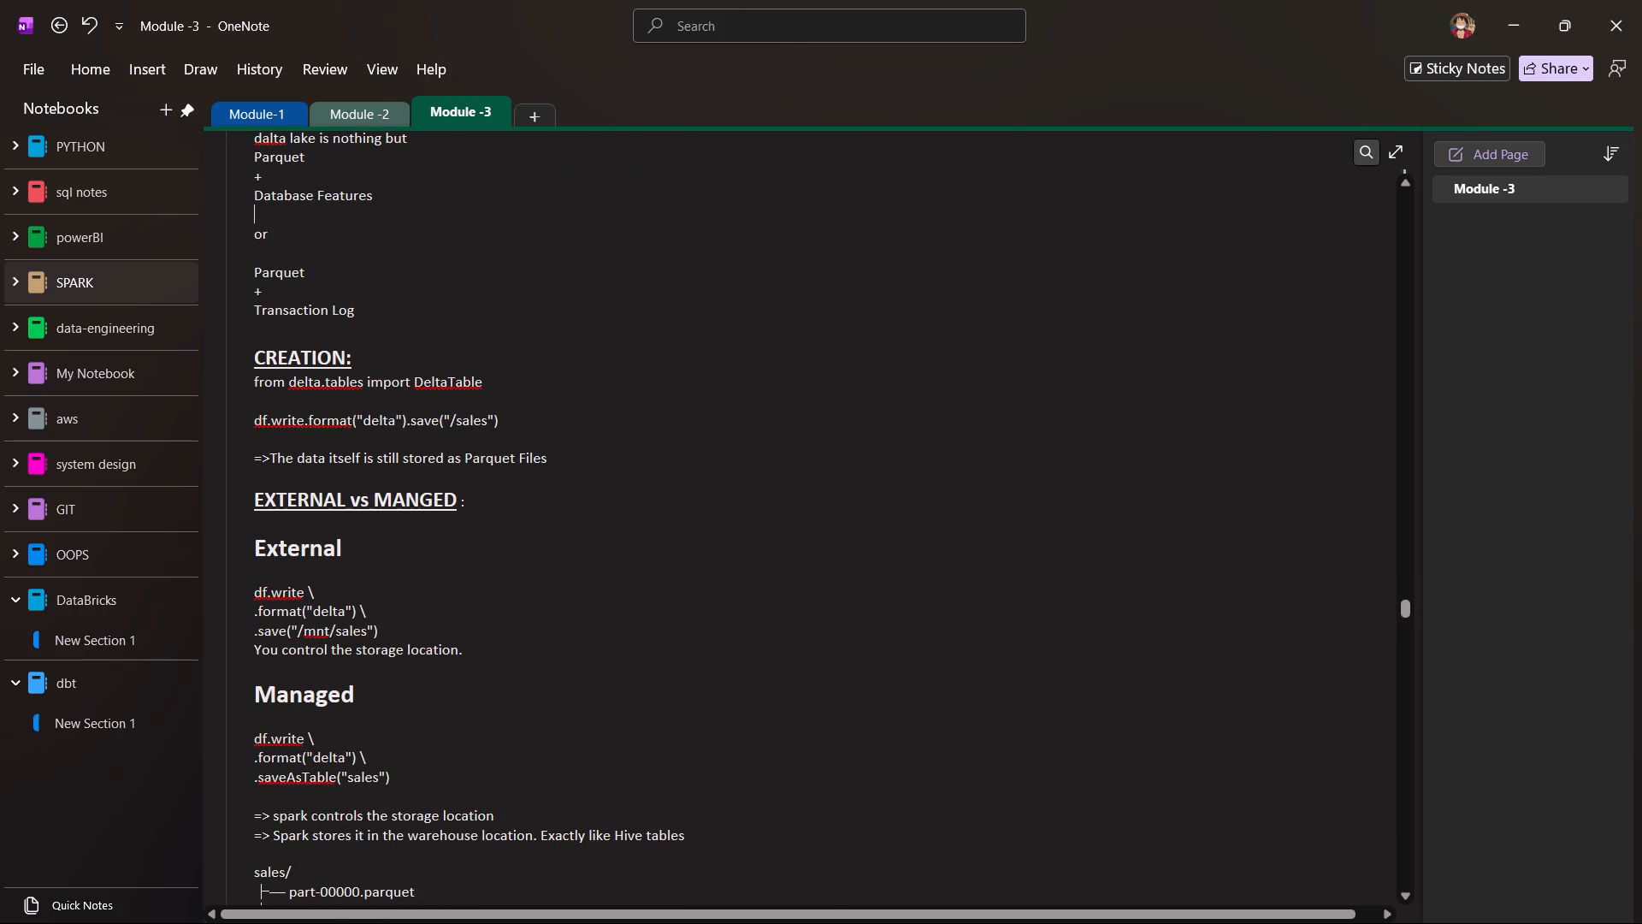
pyautogui.scroll(-1, 514, 742)
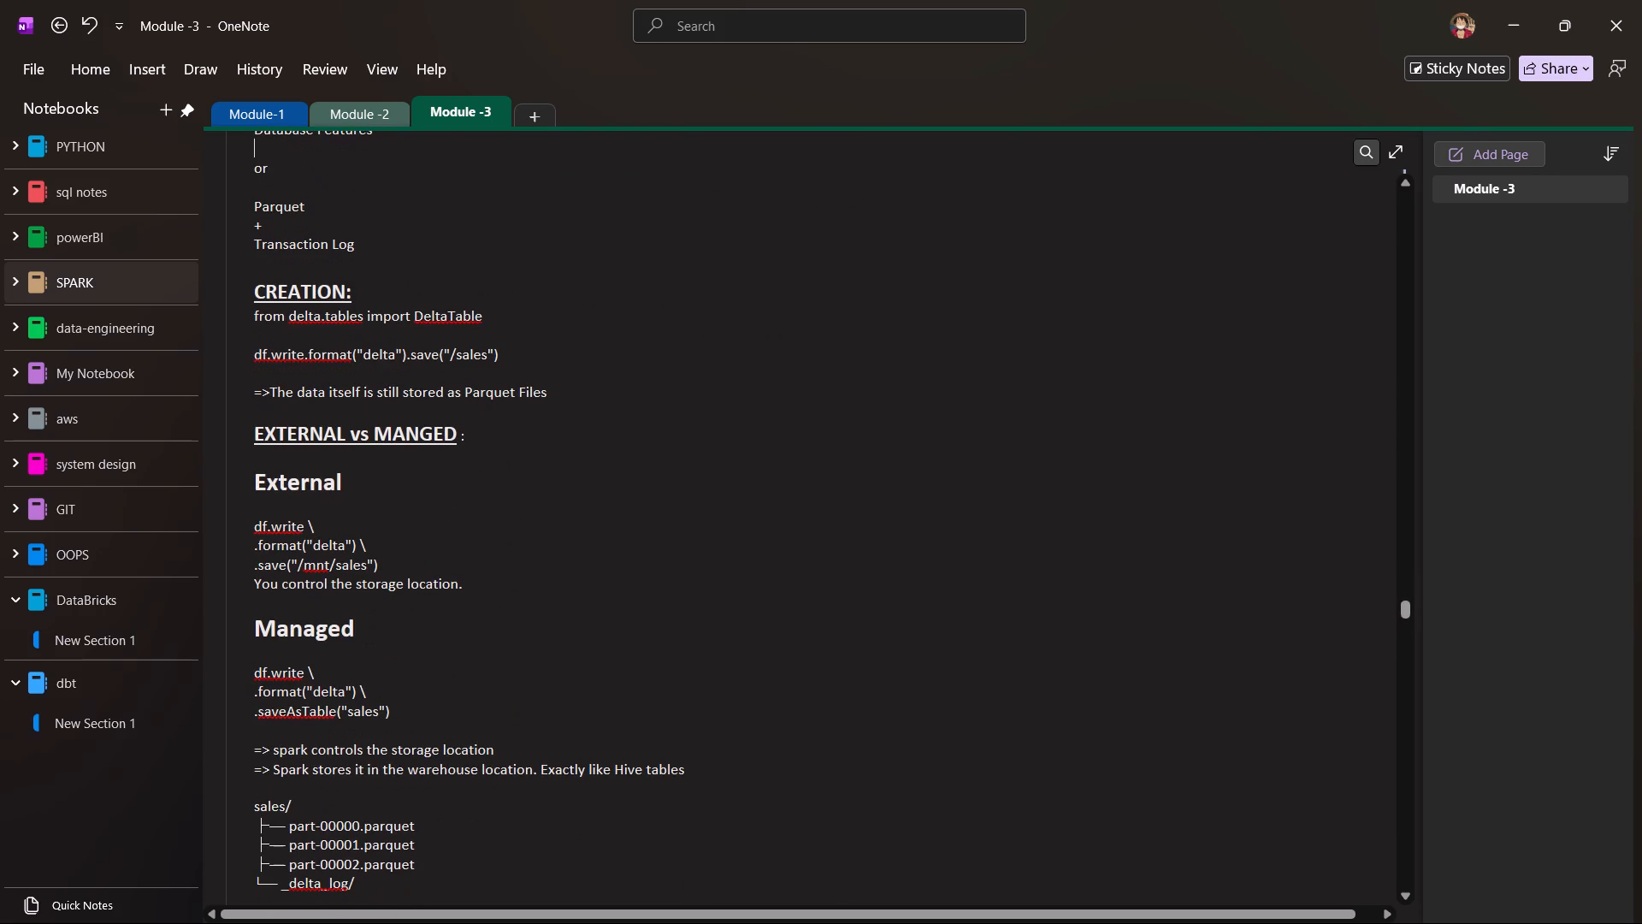
pyautogui.scroll(-1, 514, 742)
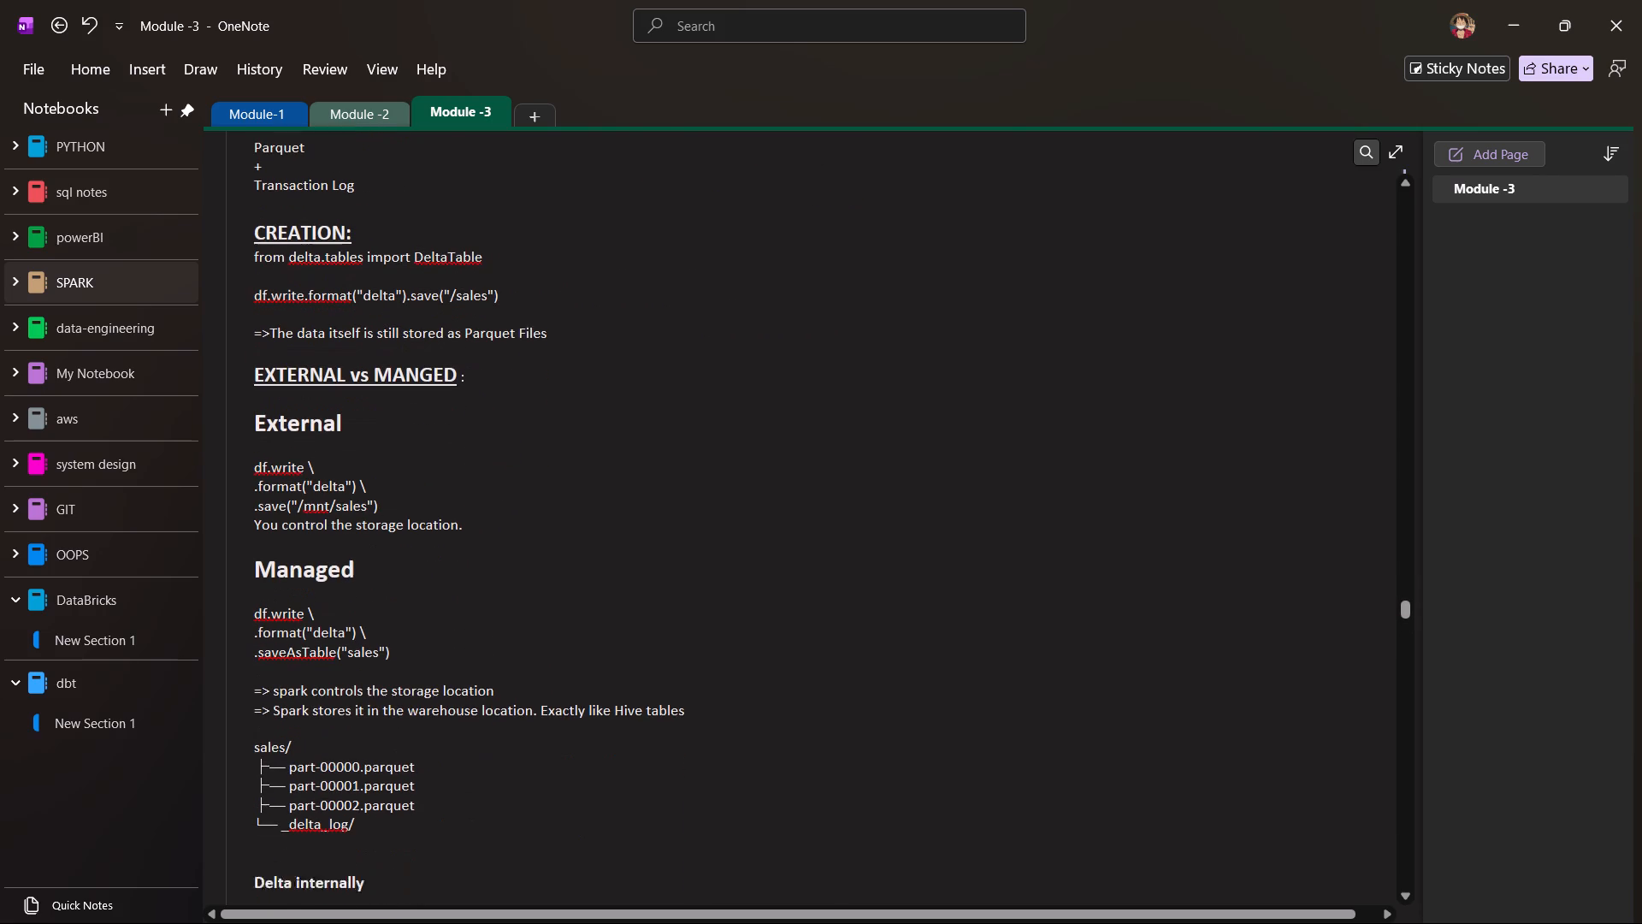
pyautogui.scroll(-3, 514, 742)
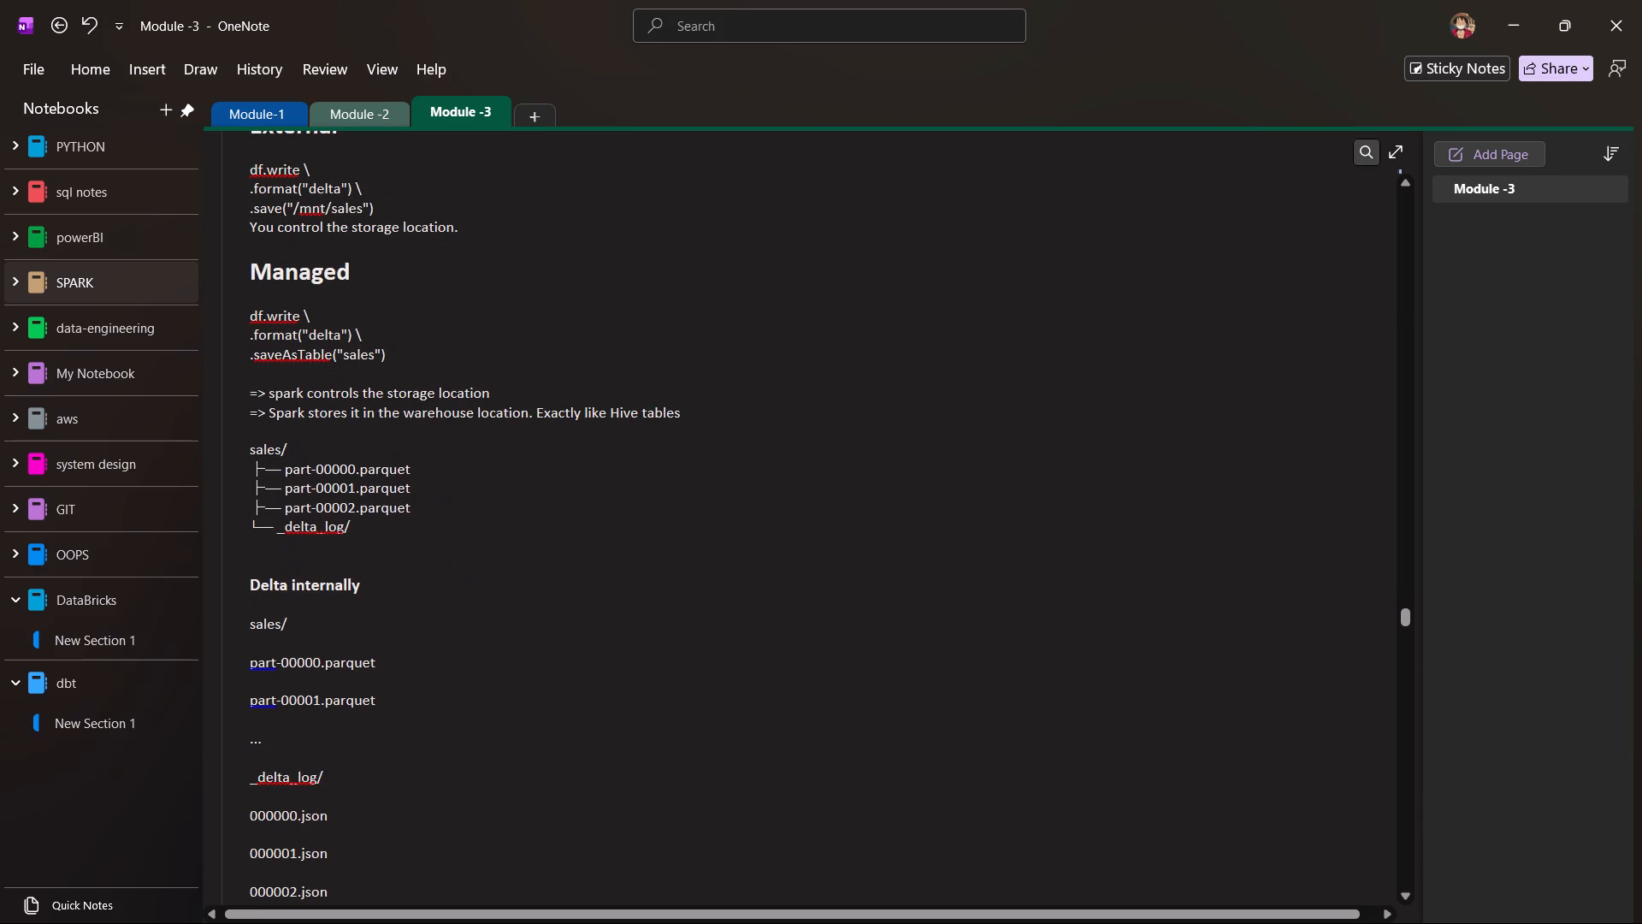
pyautogui.scroll(-3, 514, 742)
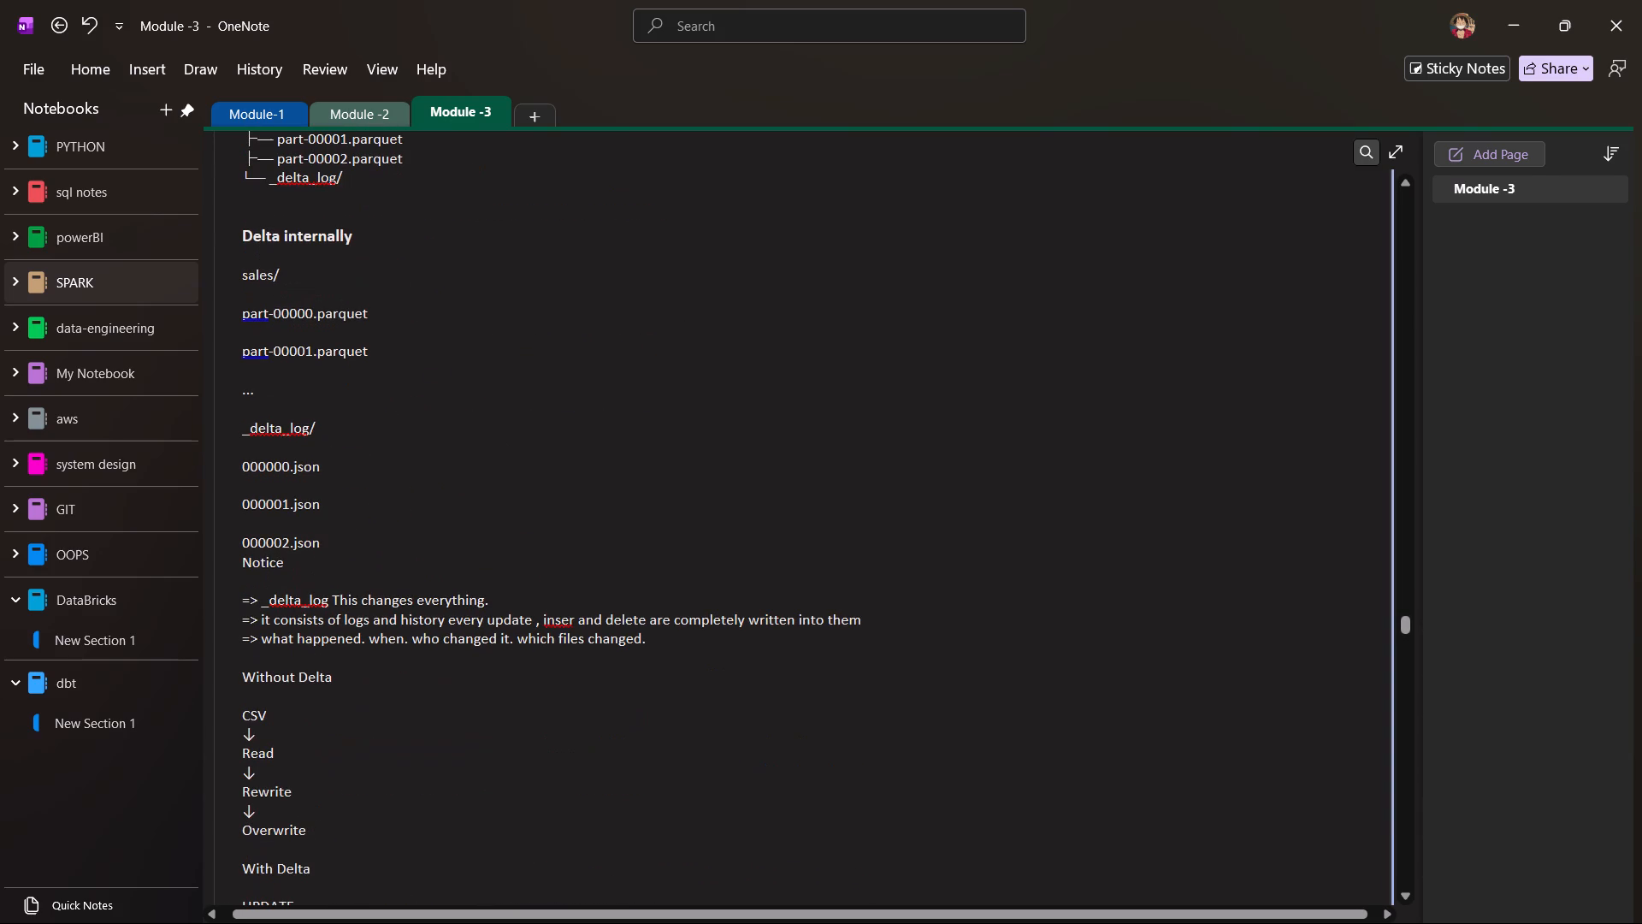
pyautogui.scroll(-3, 514, 742)
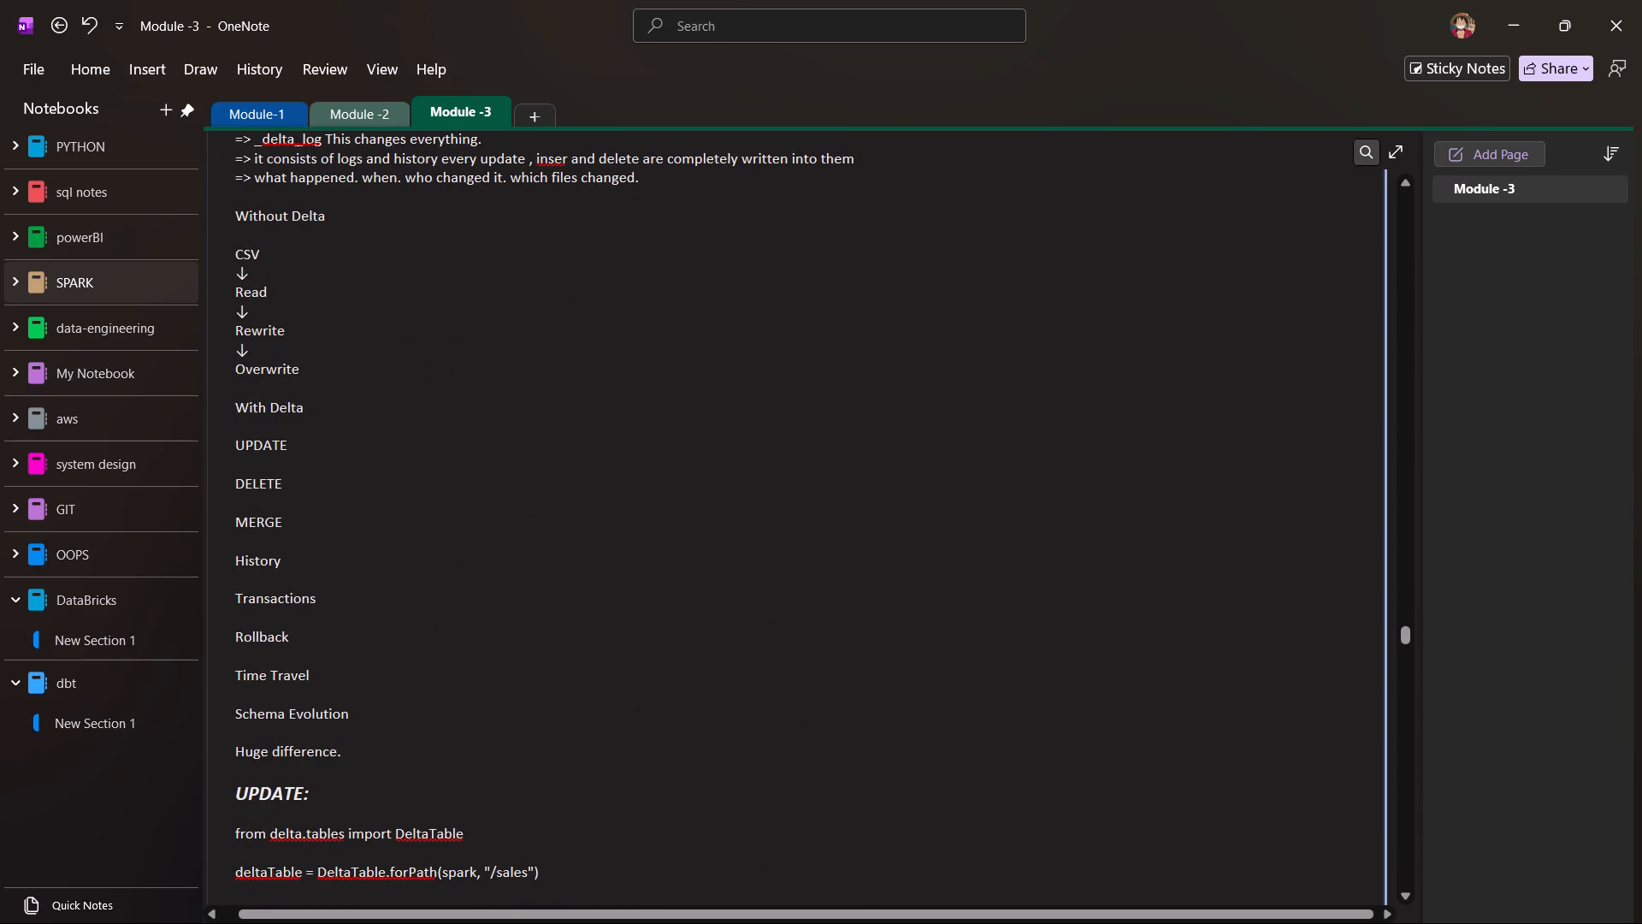
pyautogui.scroll(-1, 514, 742)
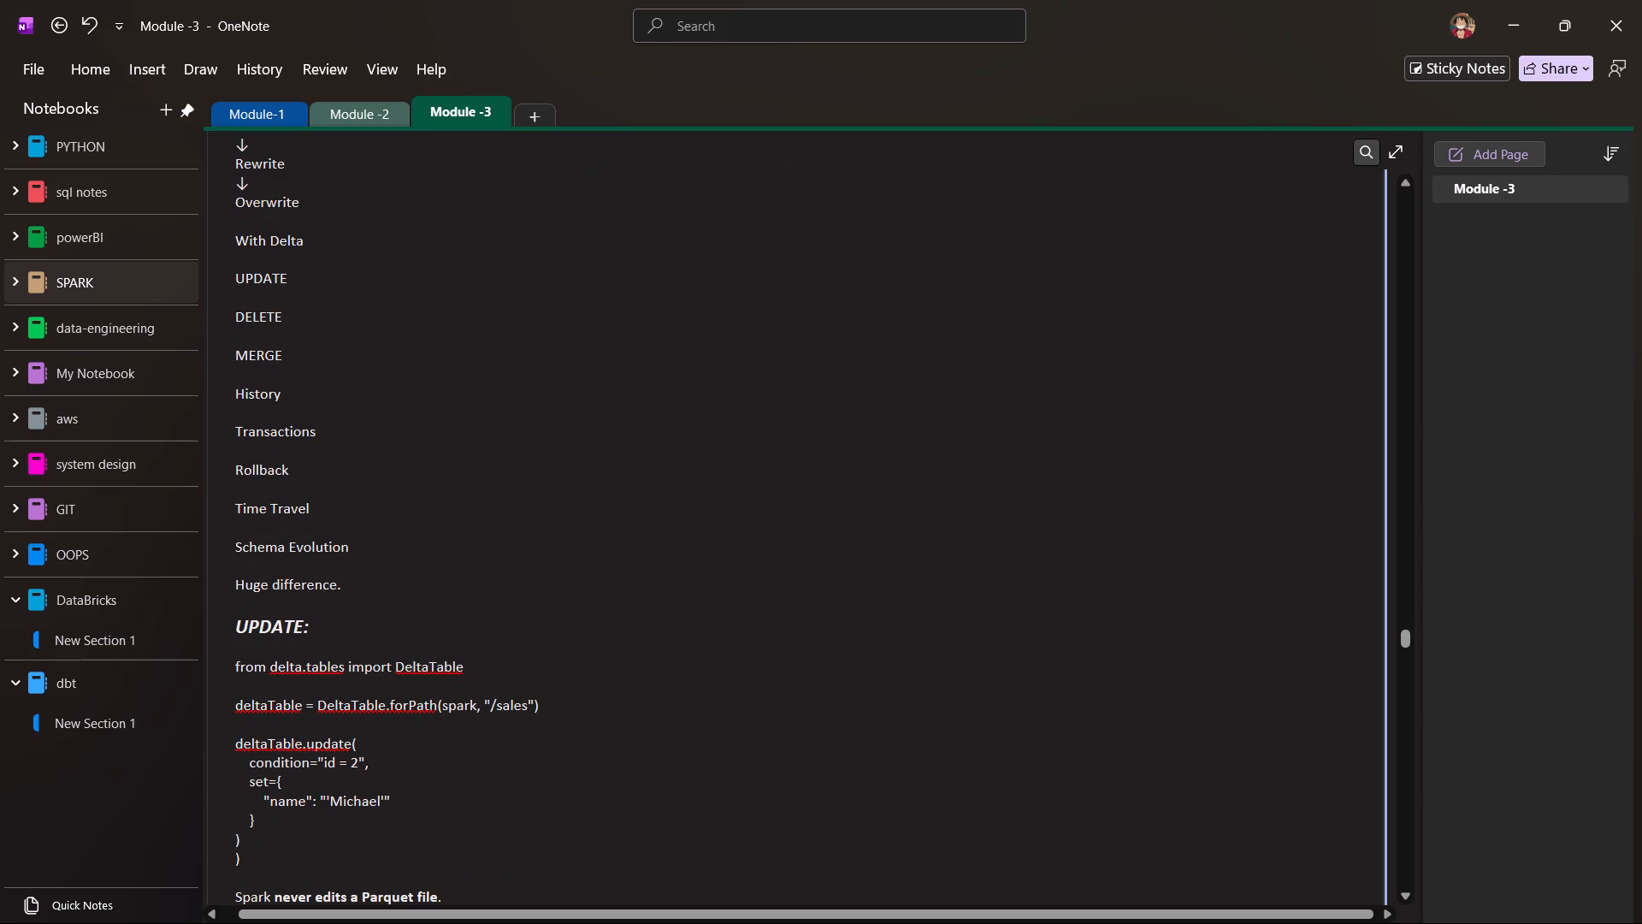
pyautogui.scroll(-2, 514, 742)
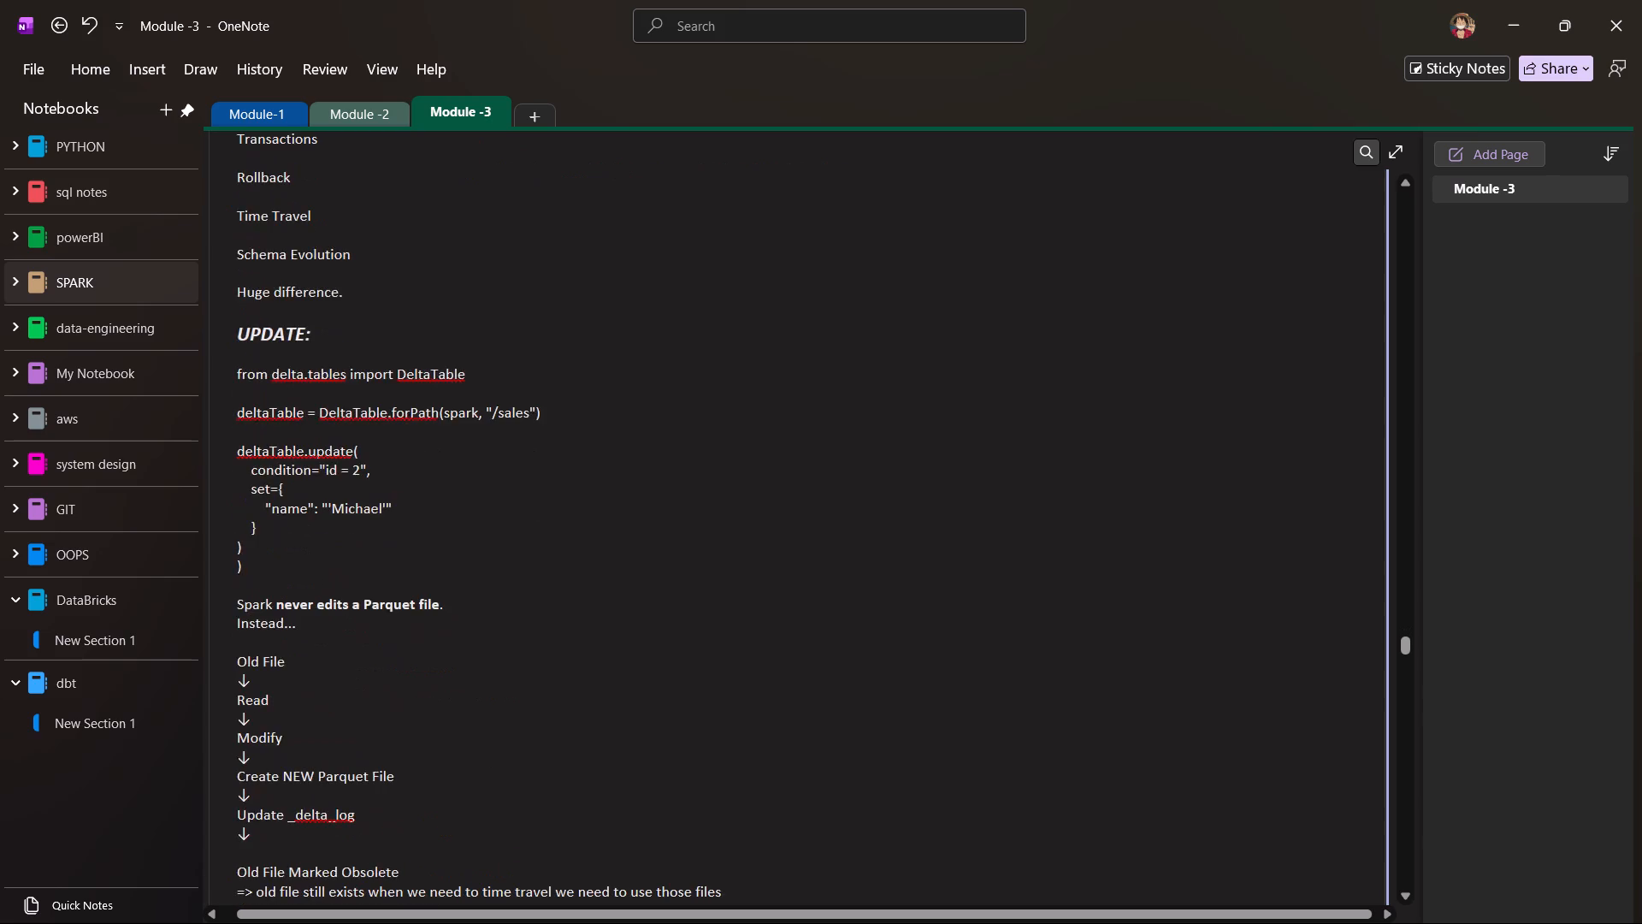
pyautogui.scroll(-3, 514, 742)
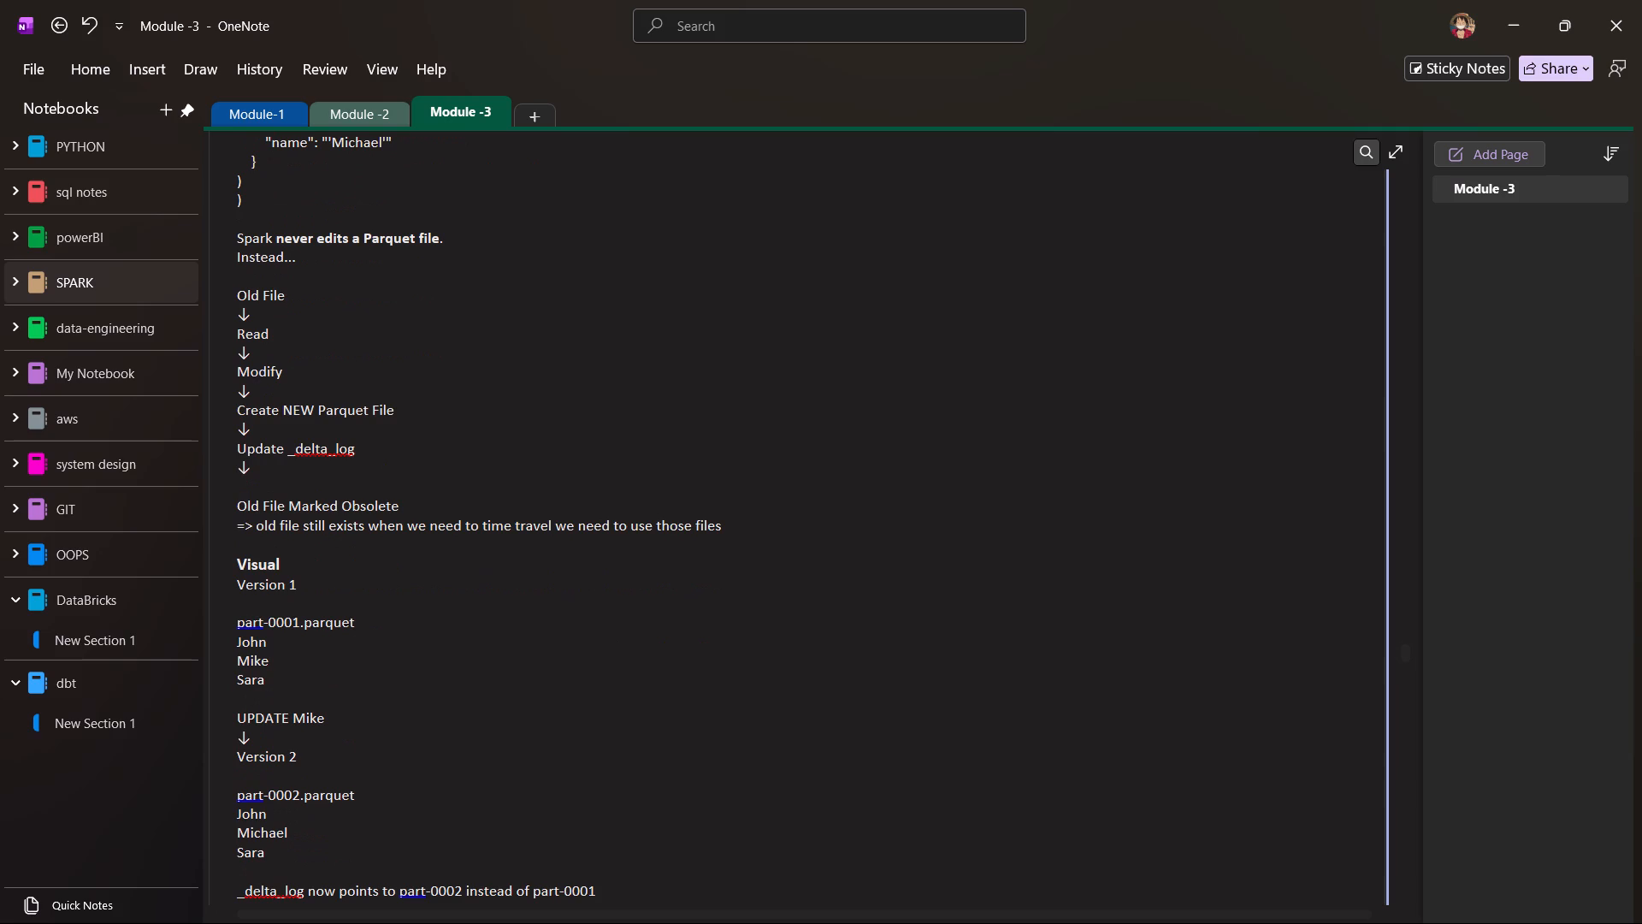
pyautogui.scroll(-1, 514, 742)
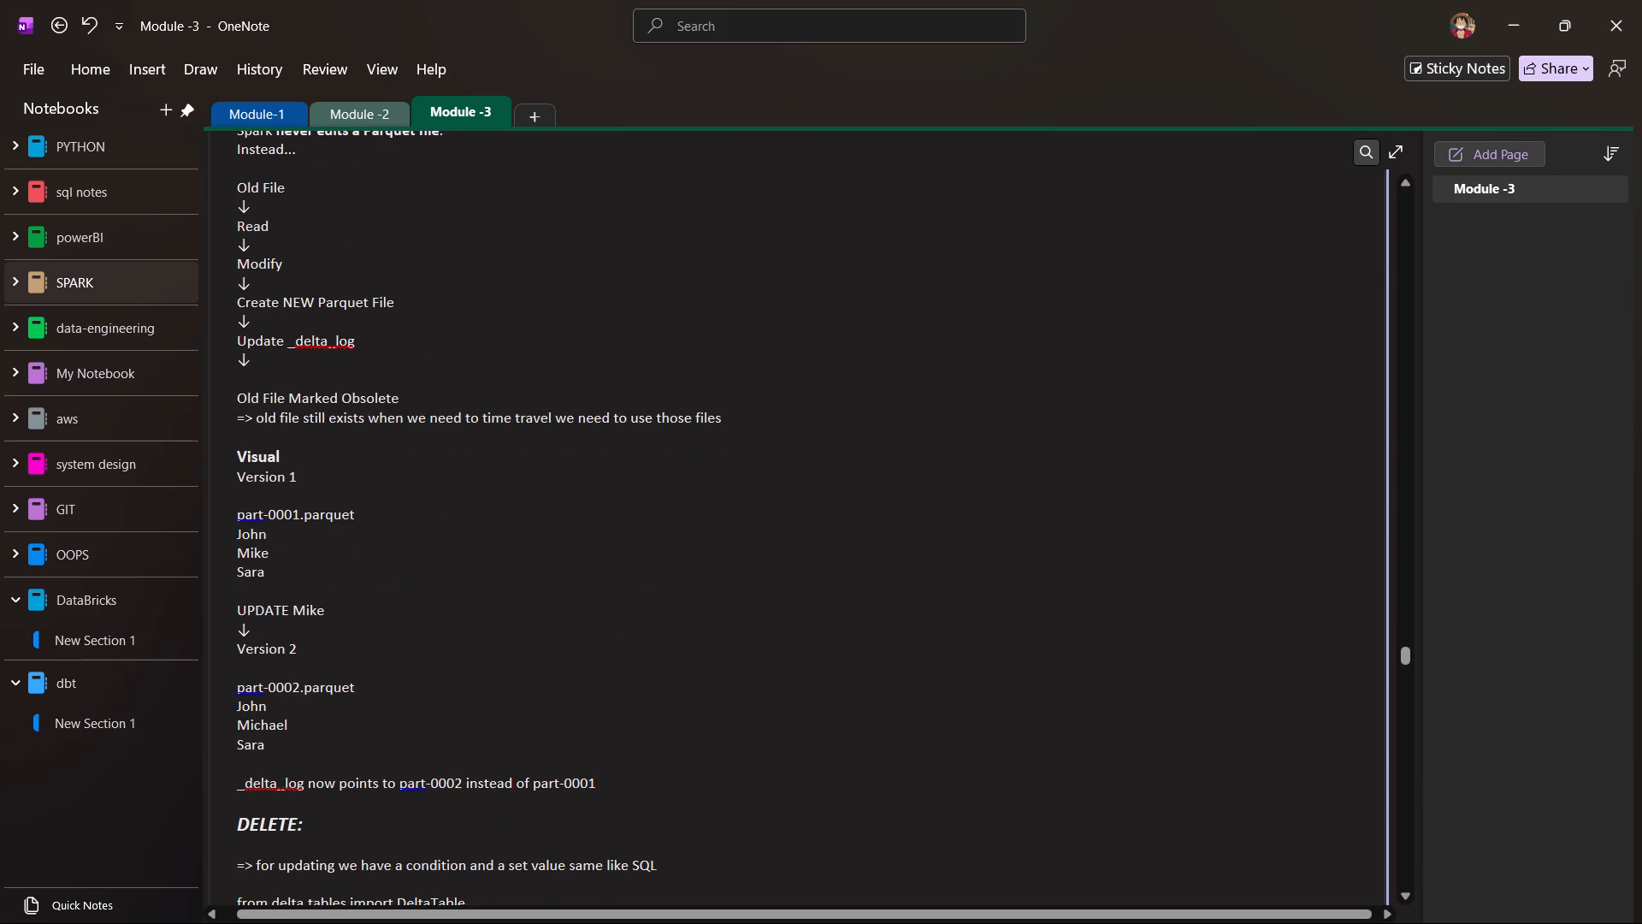
pyautogui.scroll(1, 514, 742)
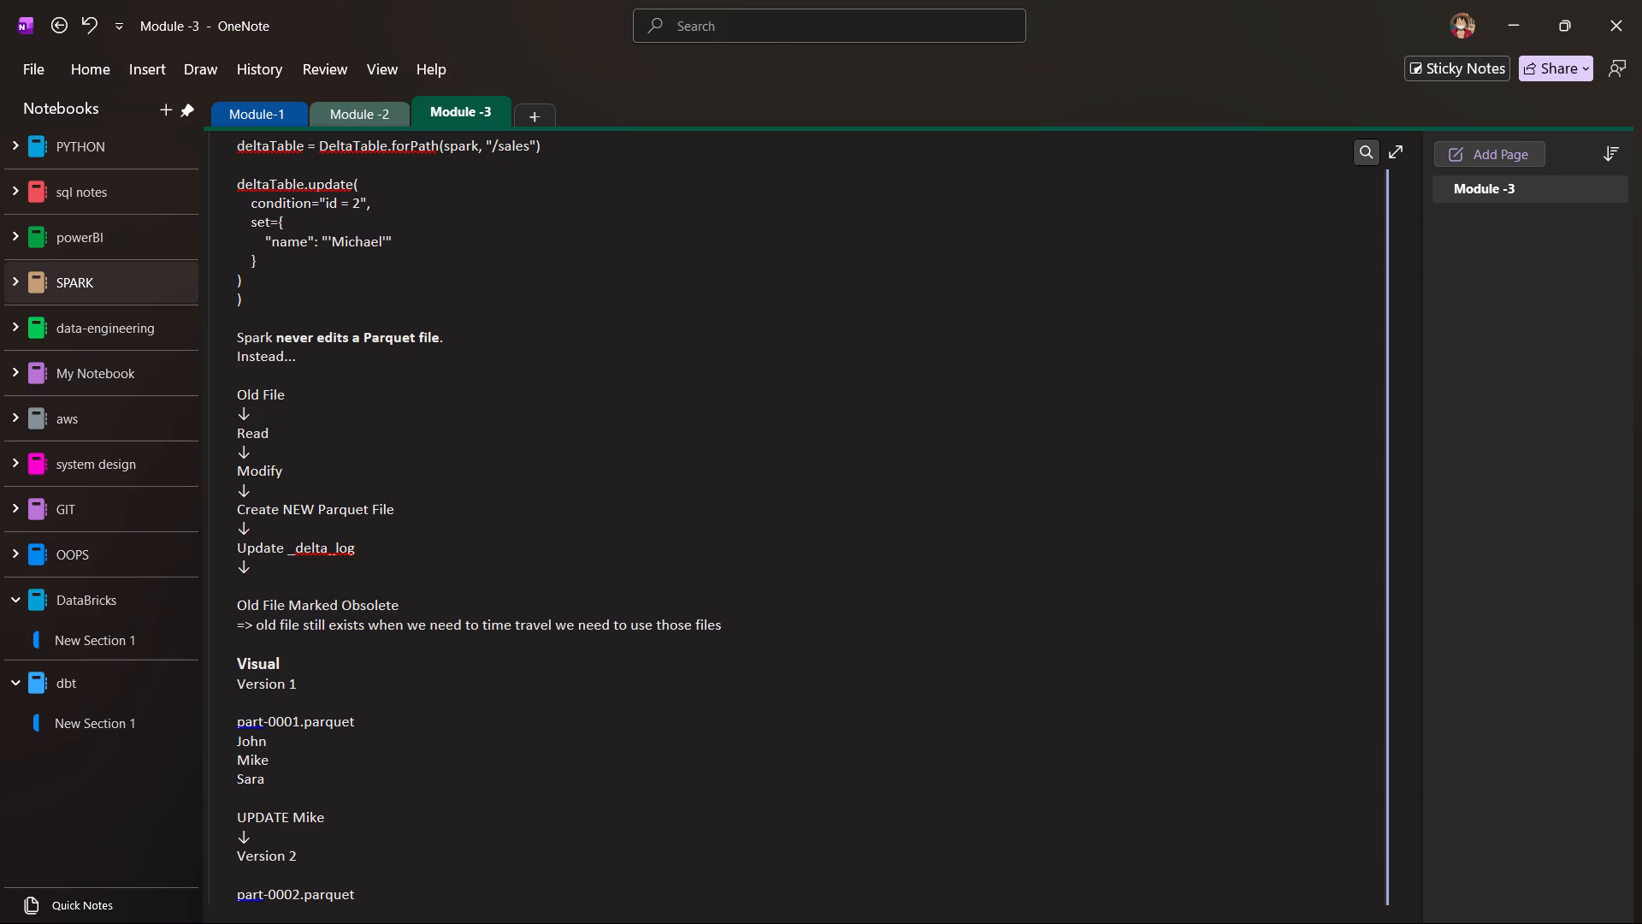
# Review the DELETE, MERGE and Time Travel subsections of the Delta Lake notes, including their headings and code examples.
pyautogui.scroll(-4, 514, 742)
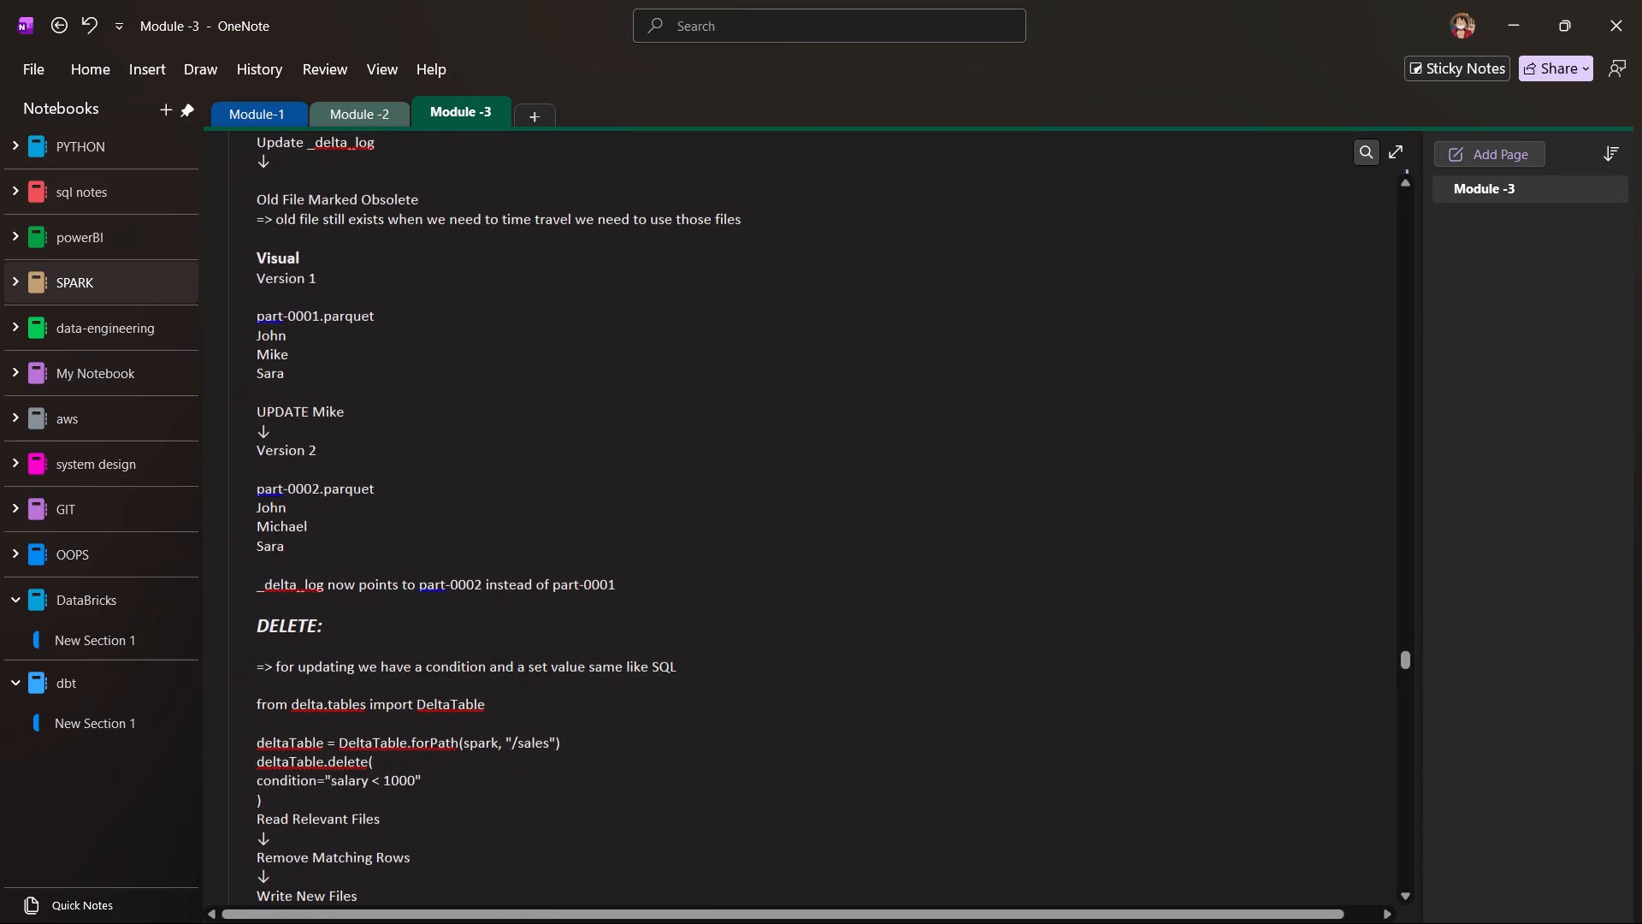
pyautogui.scroll(-1, 514, 742)
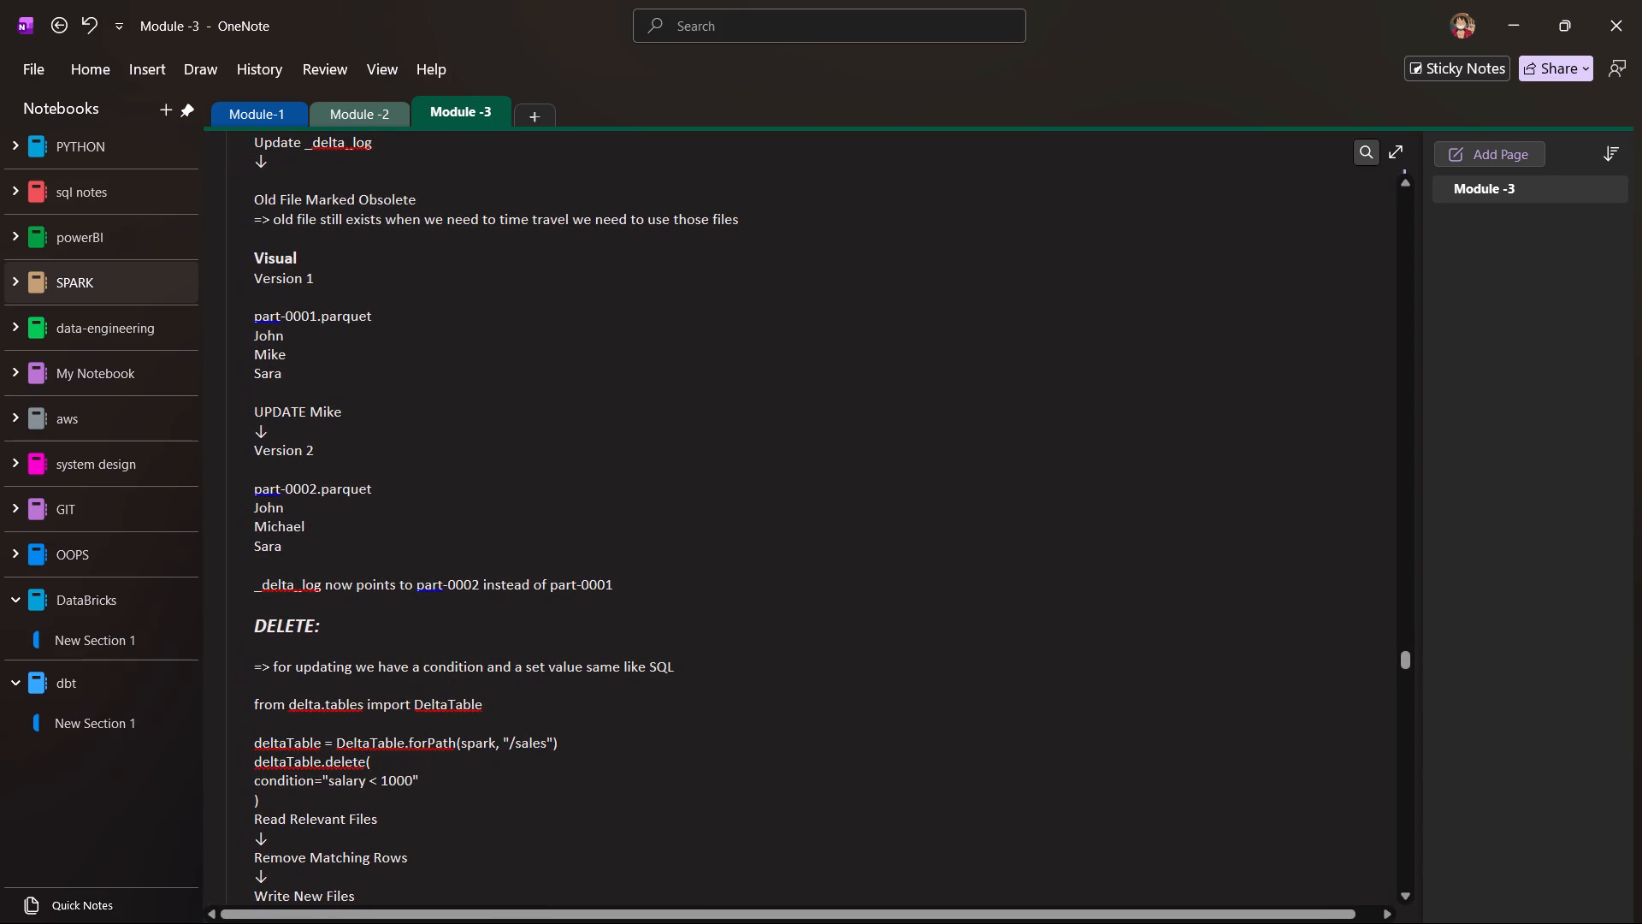
pyautogui.scroll(-1, 514, 742)
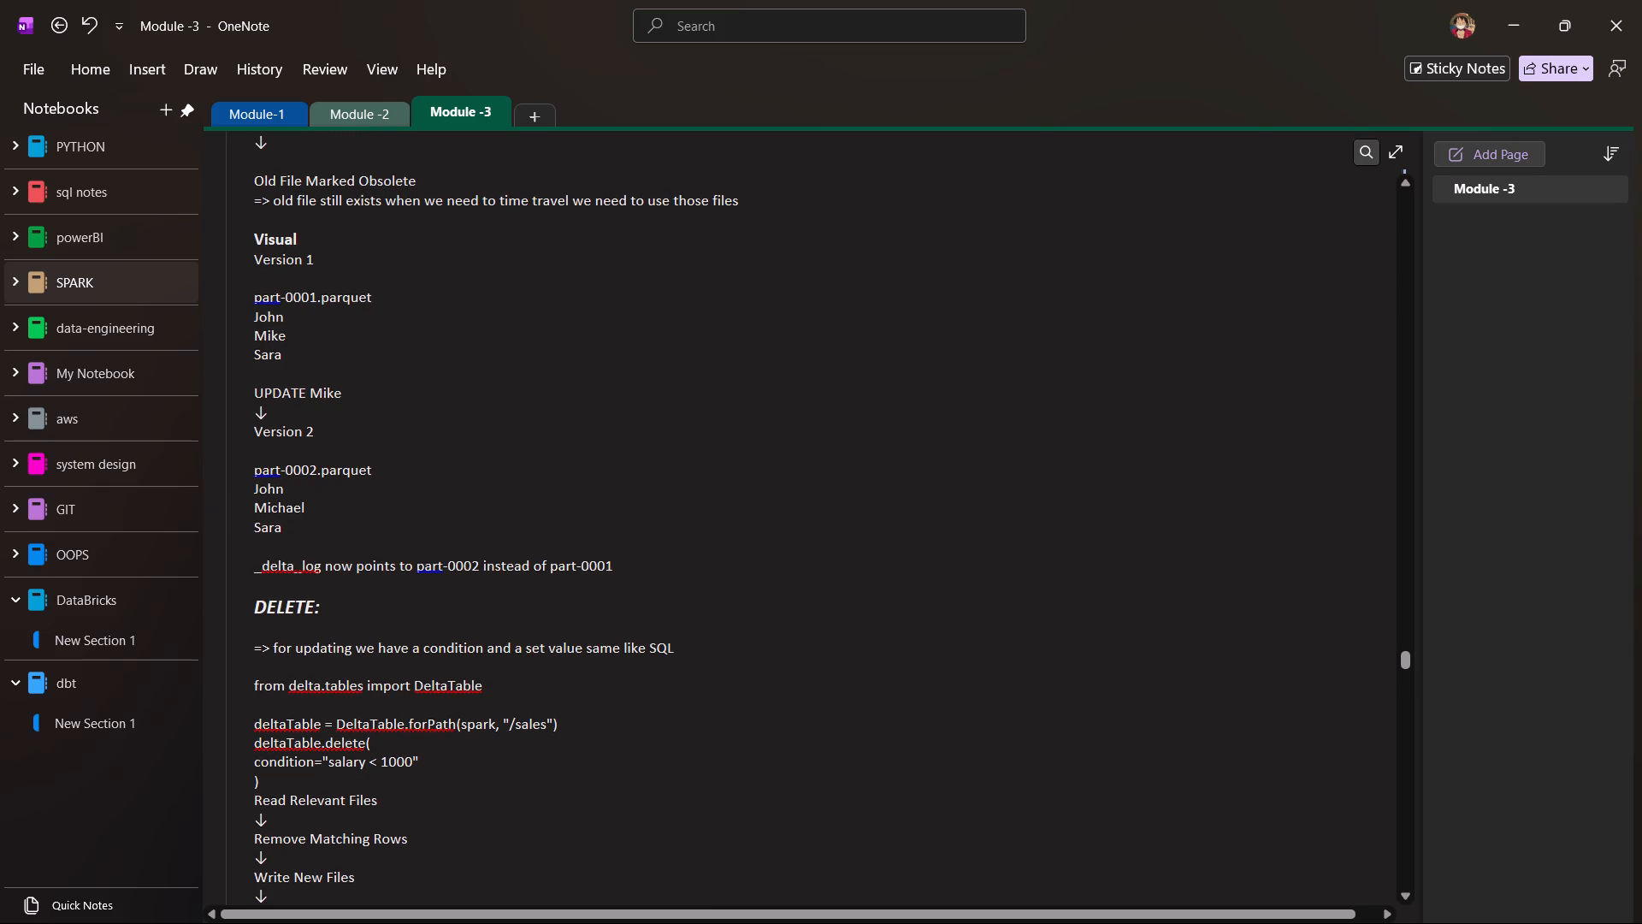
pyautogui.scroll(-1, 647, 561)
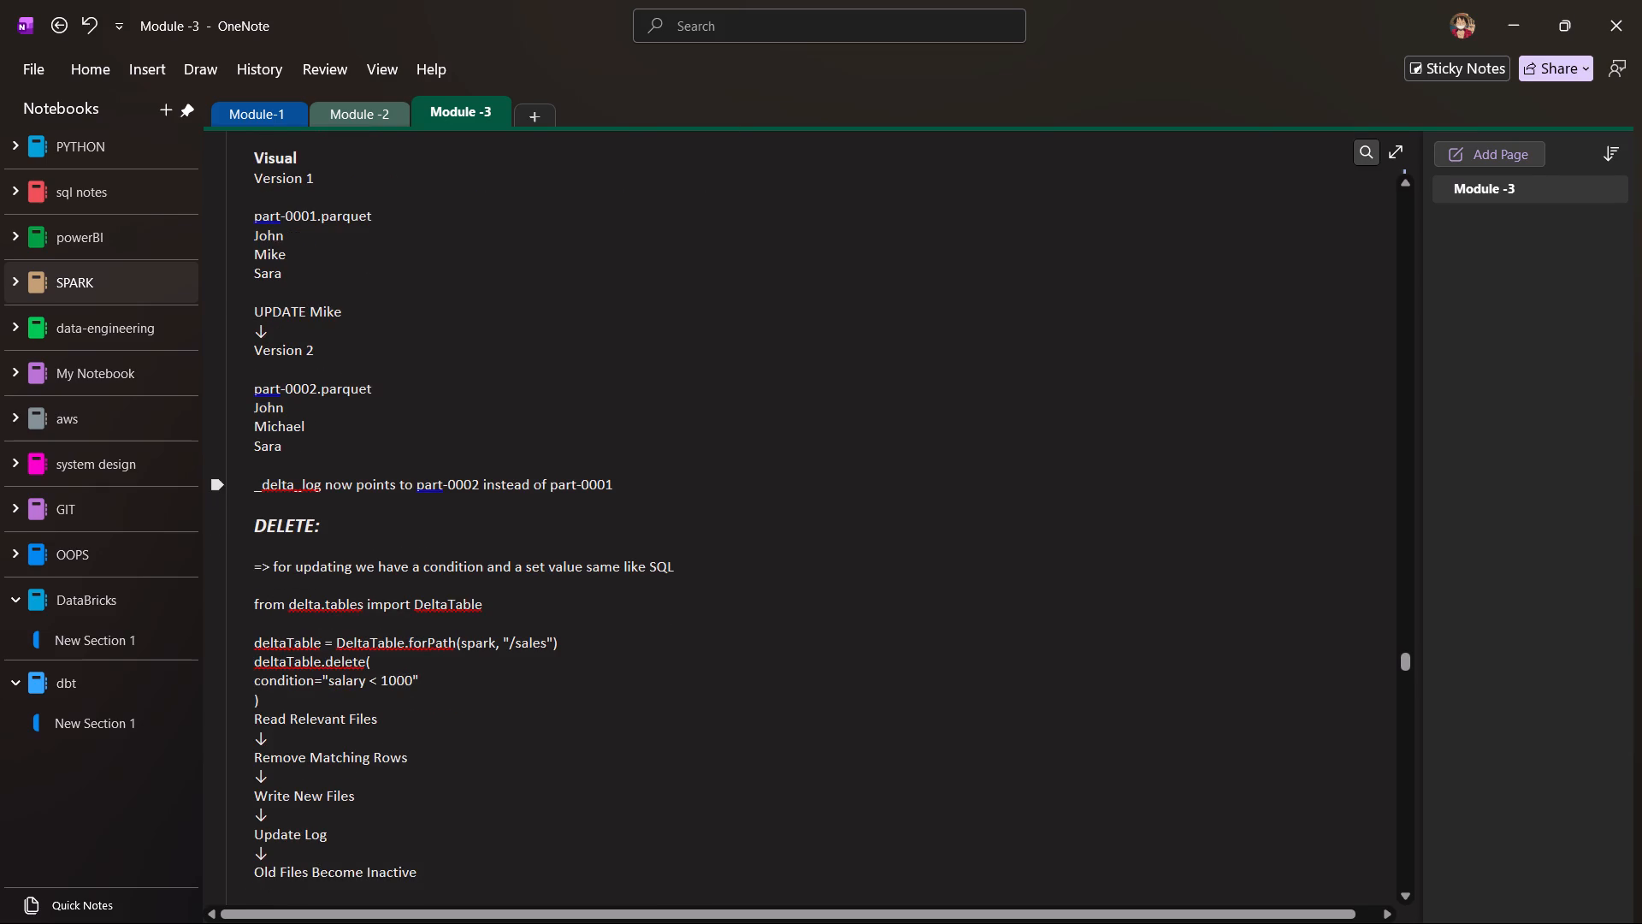
pyautogui.scroll(-3, 647, 561)
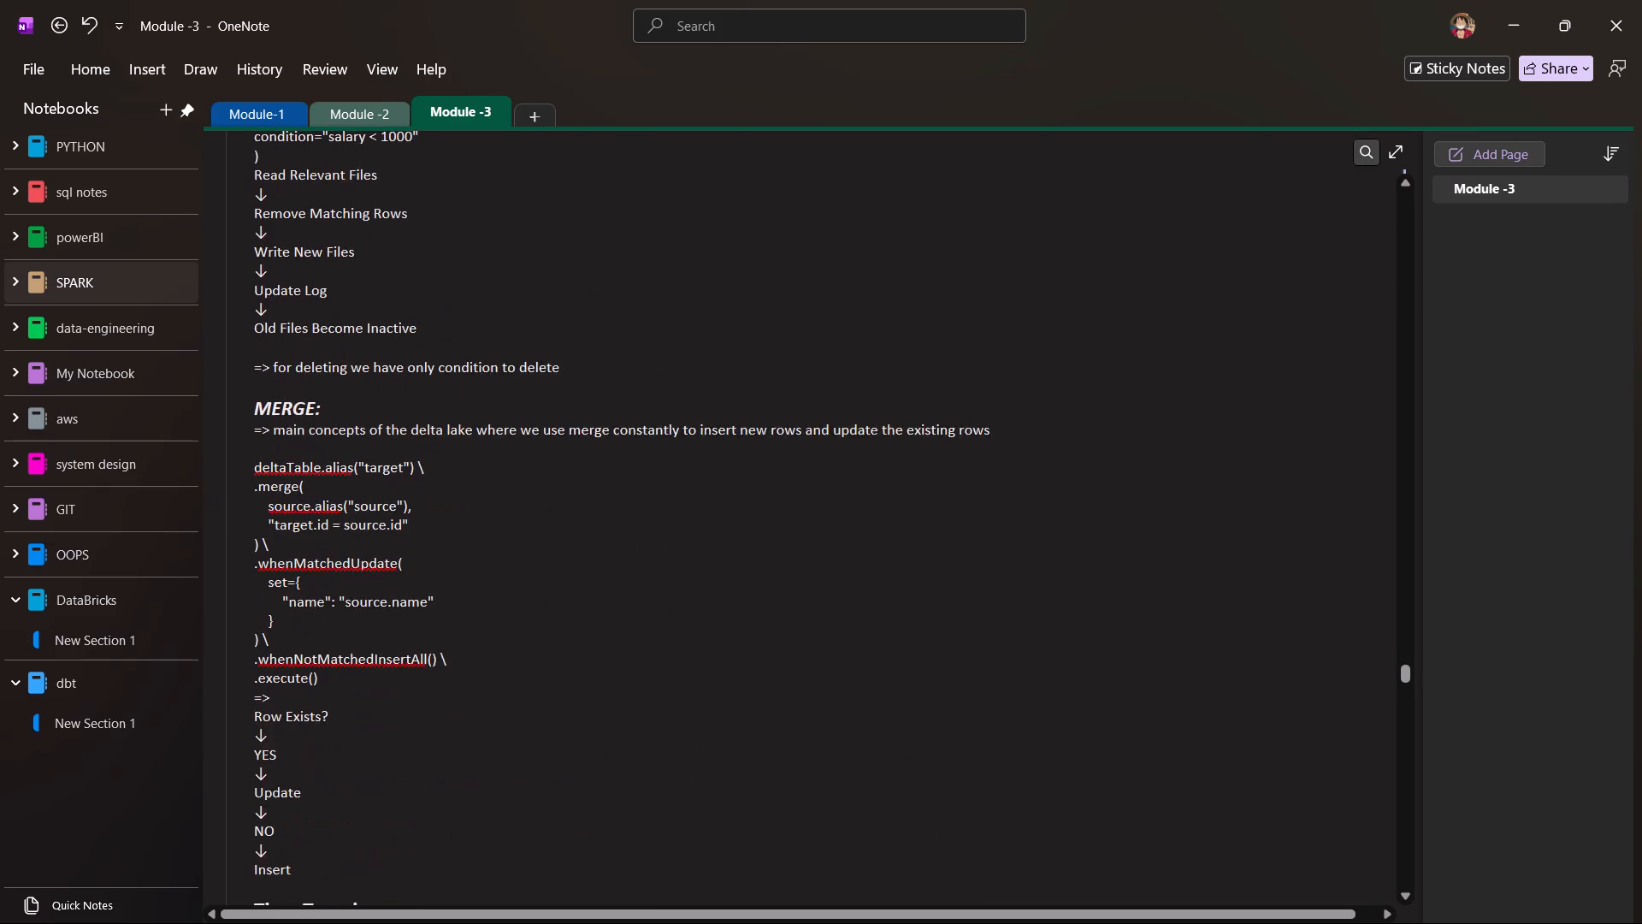
pyautogui.scroll(-2, 647, 561)
pyautogui.scroll(3, 647, 561)
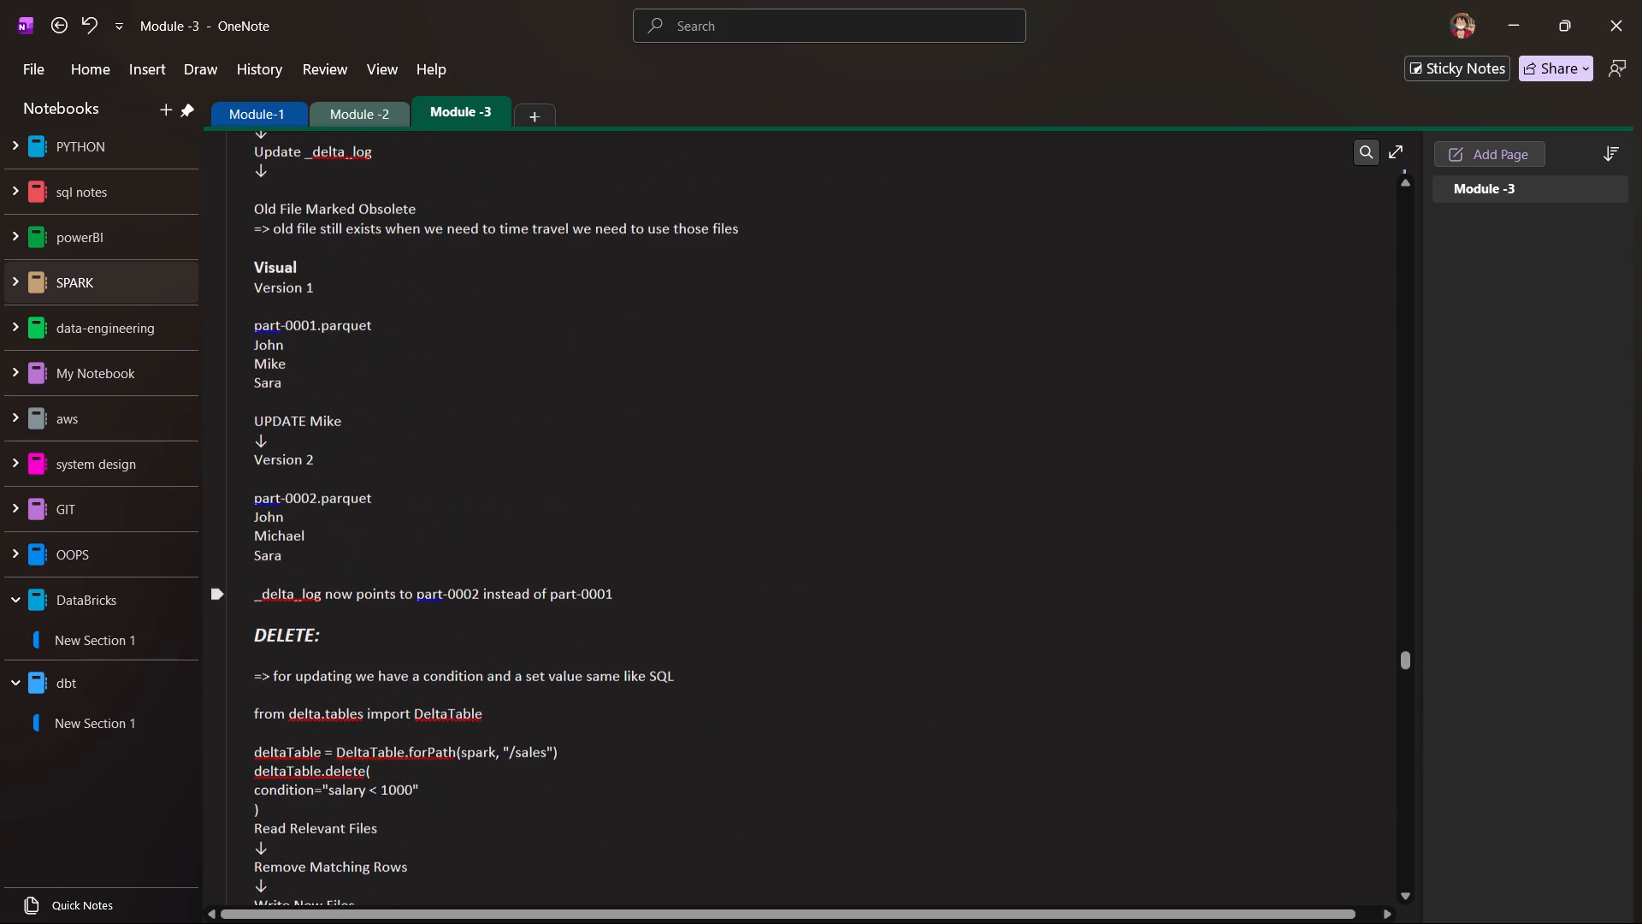
pyautogui.scroll(8, 647, 561)
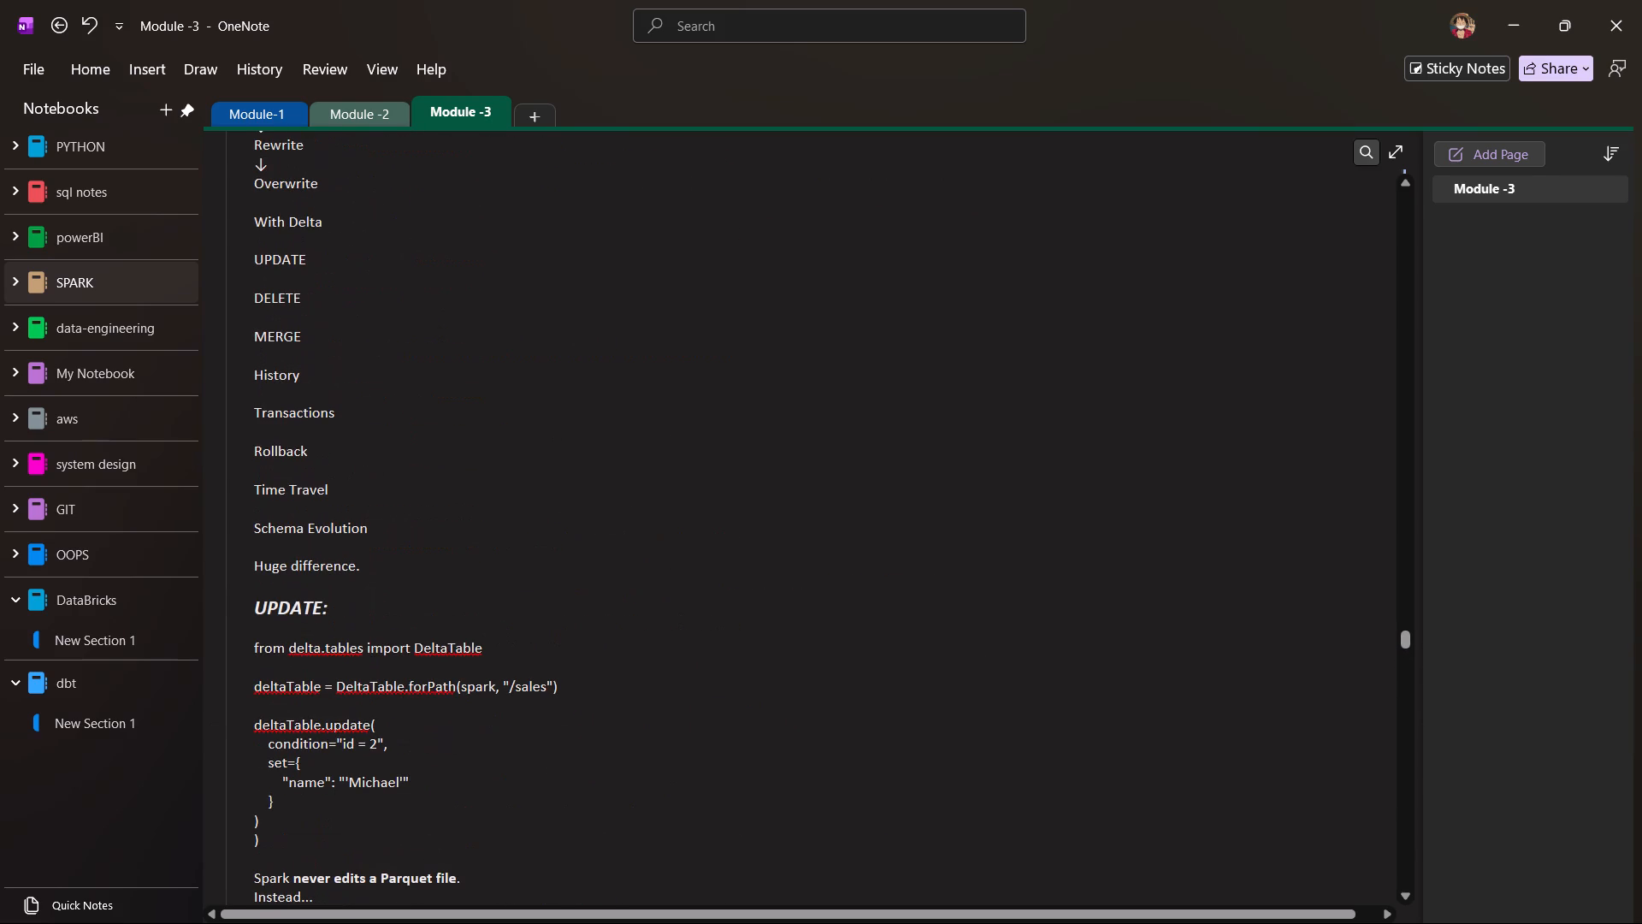
pyautogui.scroll(-5, 647, 561)
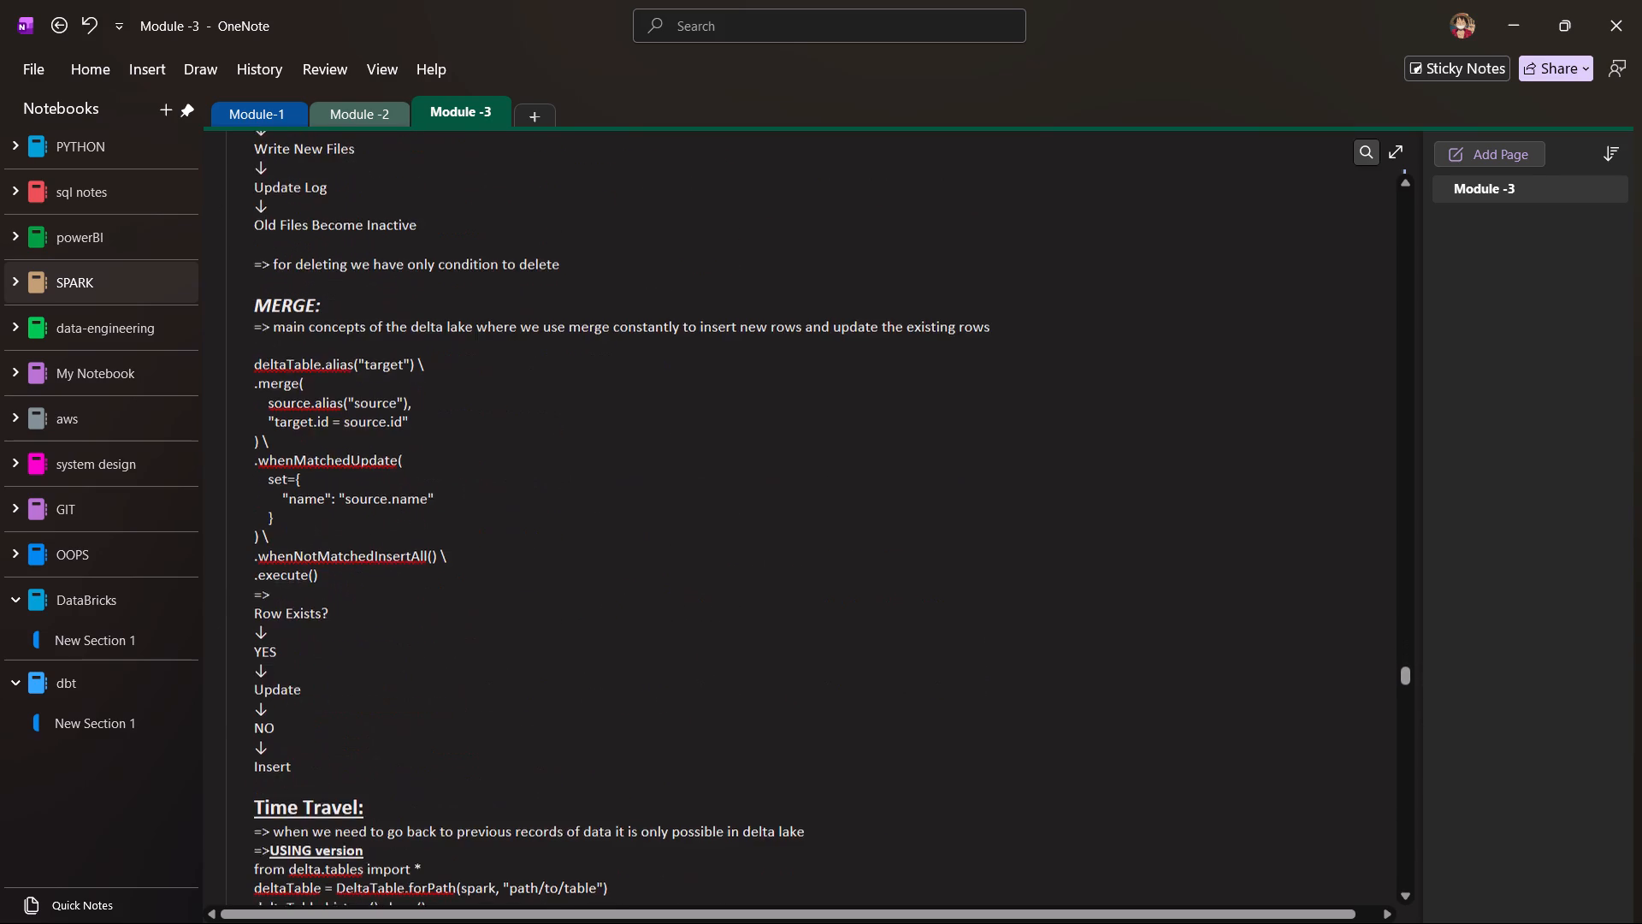
pyautogui.scroll(-5, 647, 561)
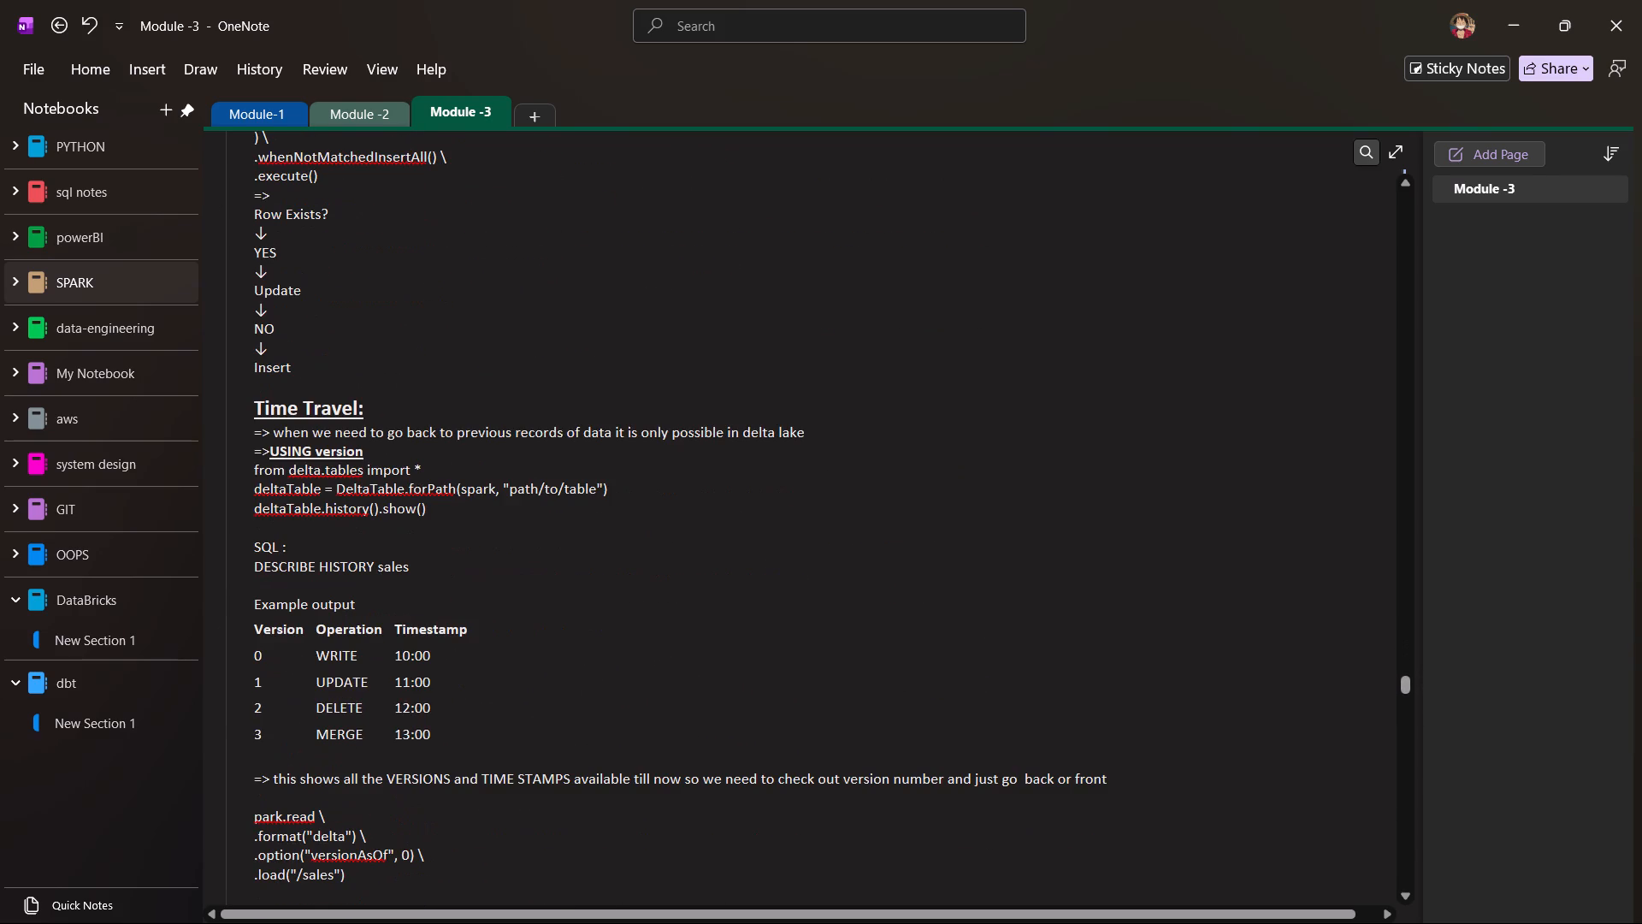
pyautogui.scroll(-1, 647, 561)
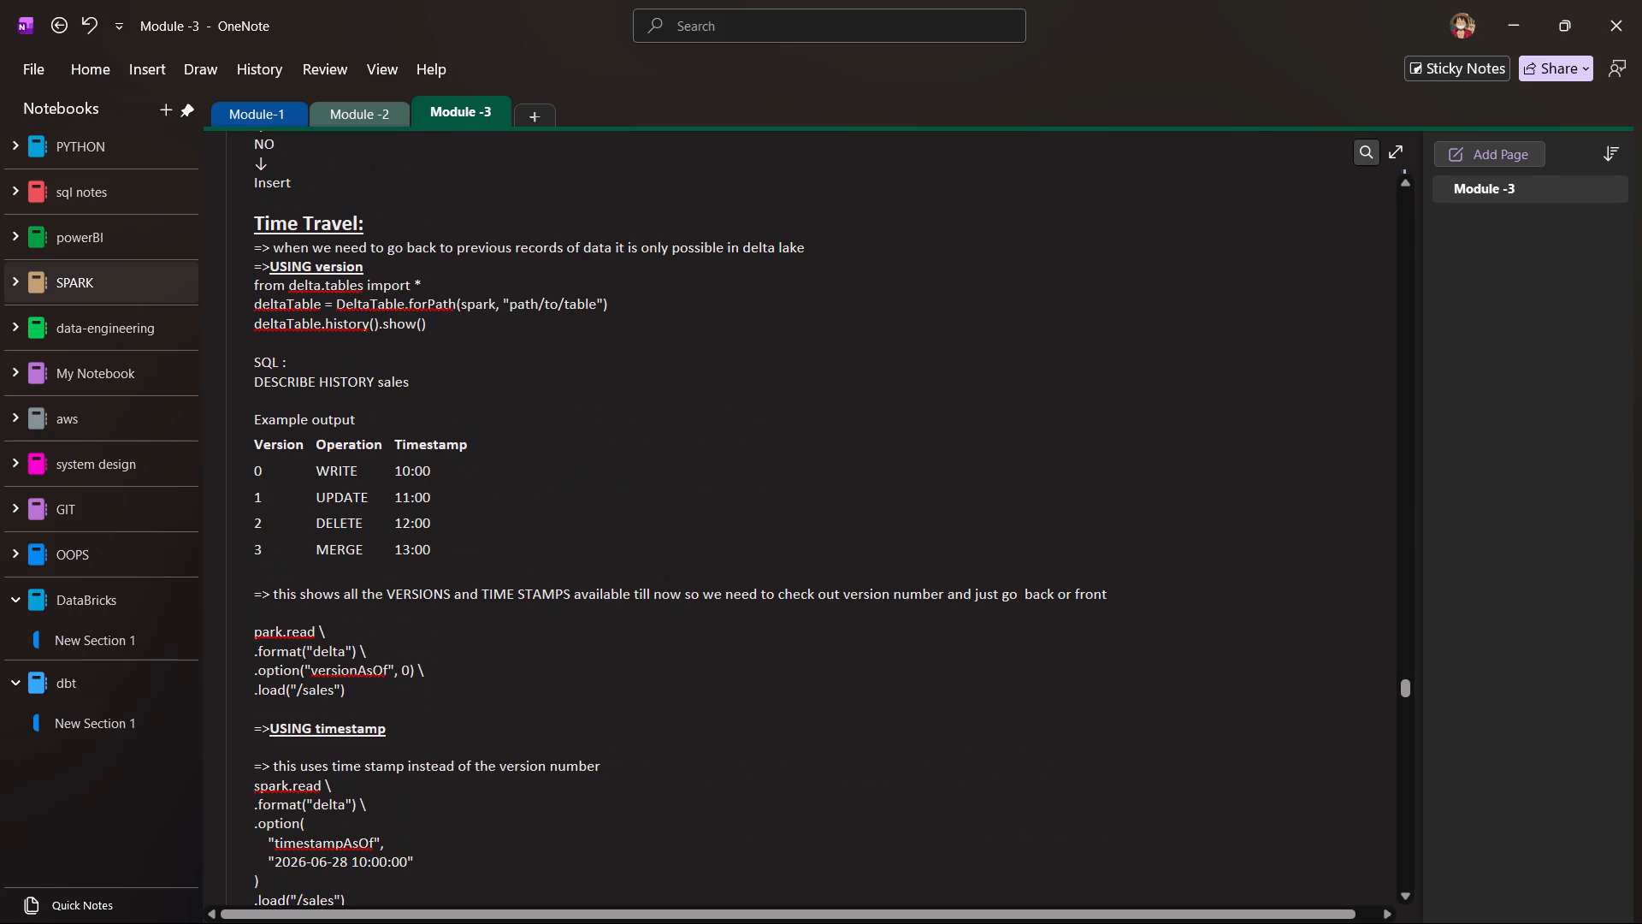
# Read the Delta Lake notes from Time Travel through VACUUM, OPTIMIZE, ZORDER and Schema Evolution, checking their headings and examples.
pyautogui.scroll(-4, 647, 561)
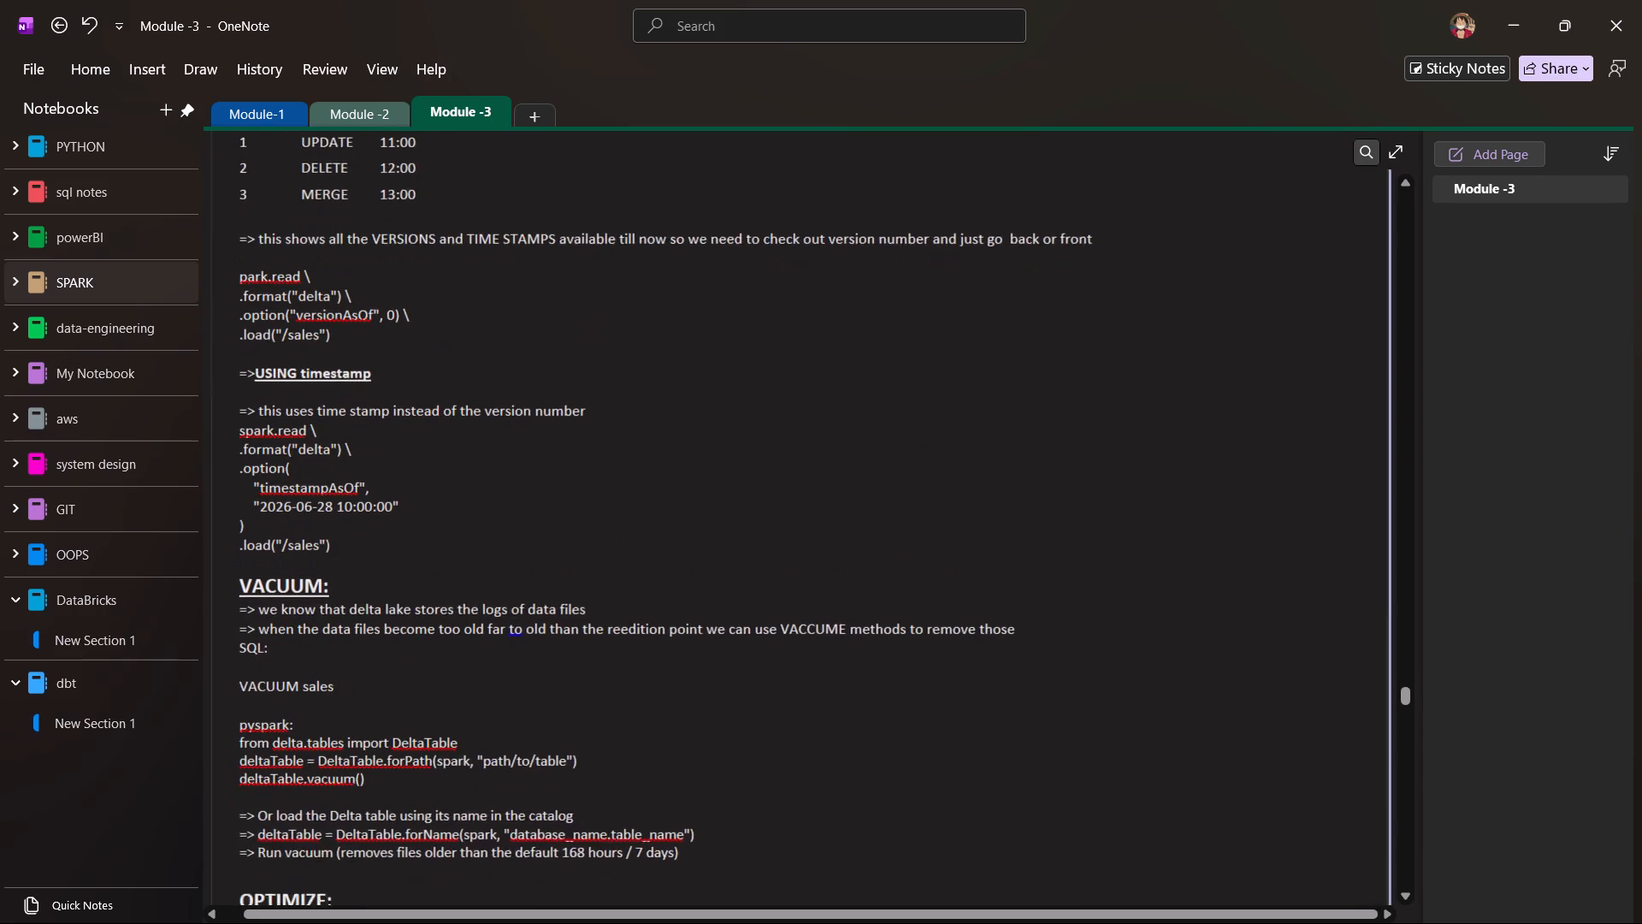
pyautogui.scroll(-3, 647, 561)
pyautogui.scroll(6, 647, 561)
pyautogui.scroll(-6, 647, 561)
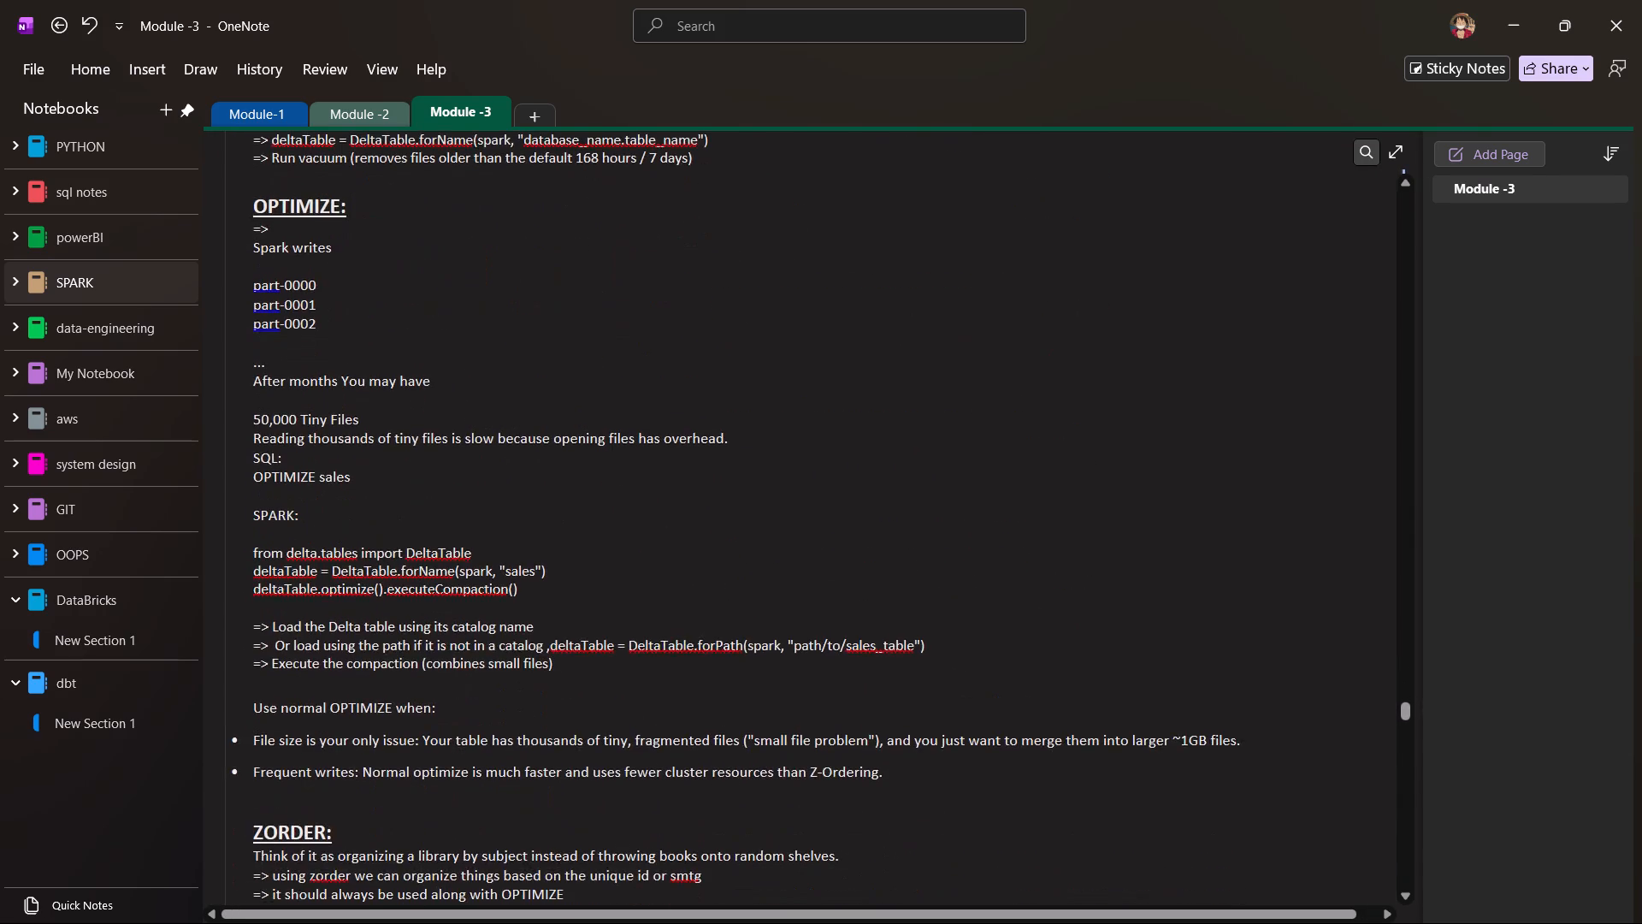
pyautogui.scroll(-7, 647, 561)
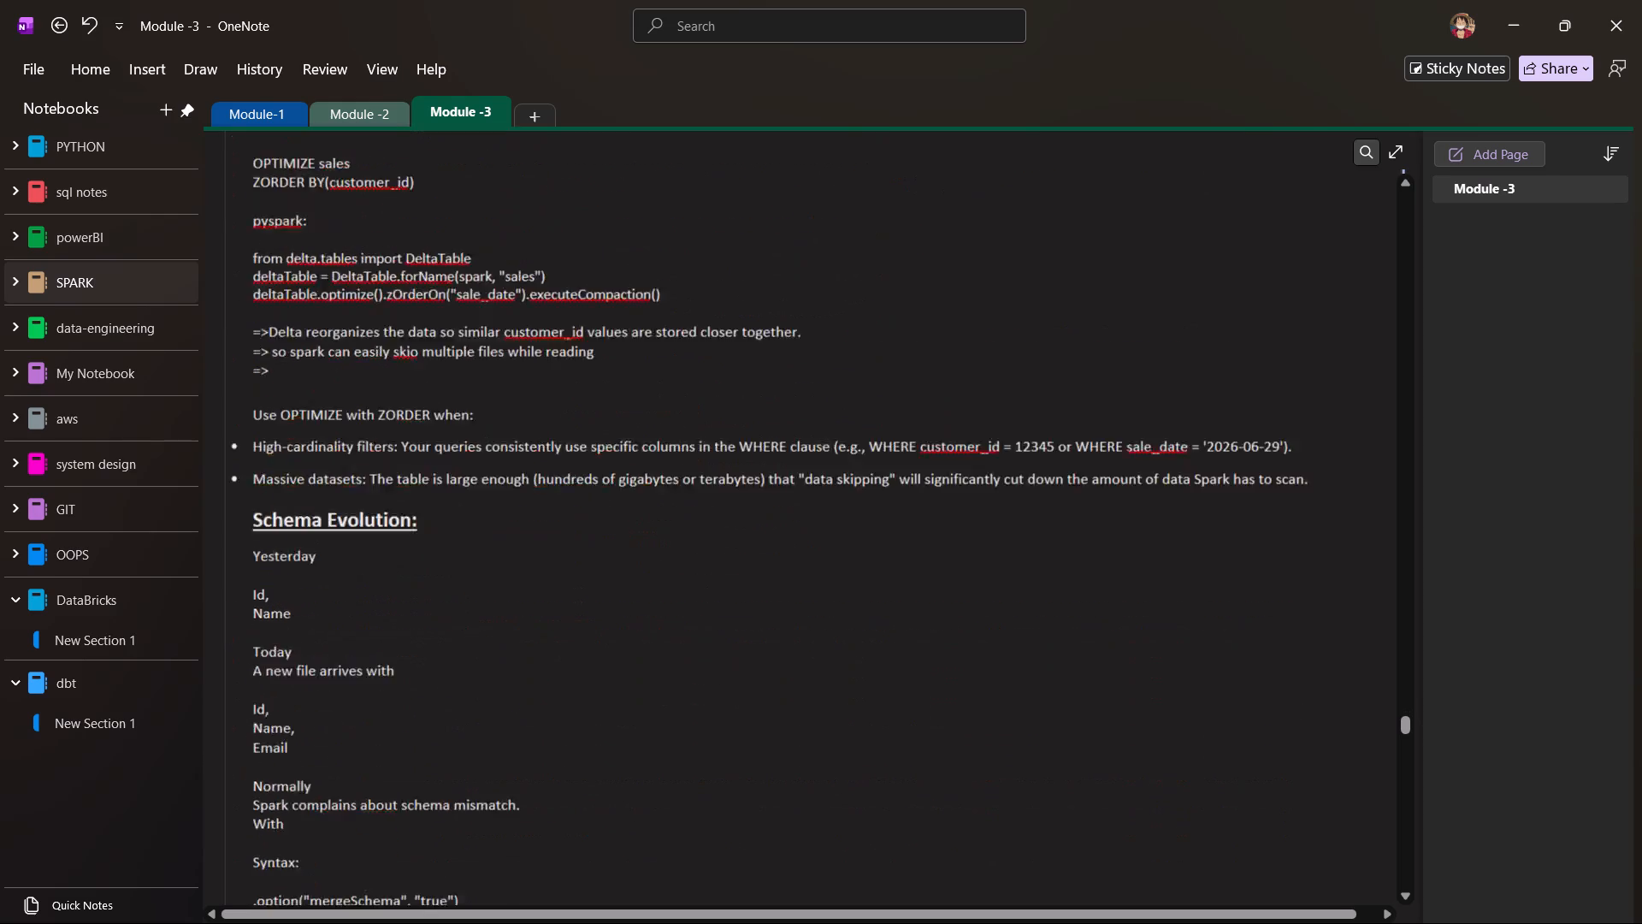
pyautogui.scroll(-1, 647, 561)
pyautogui.scroll(7, 647, 561)
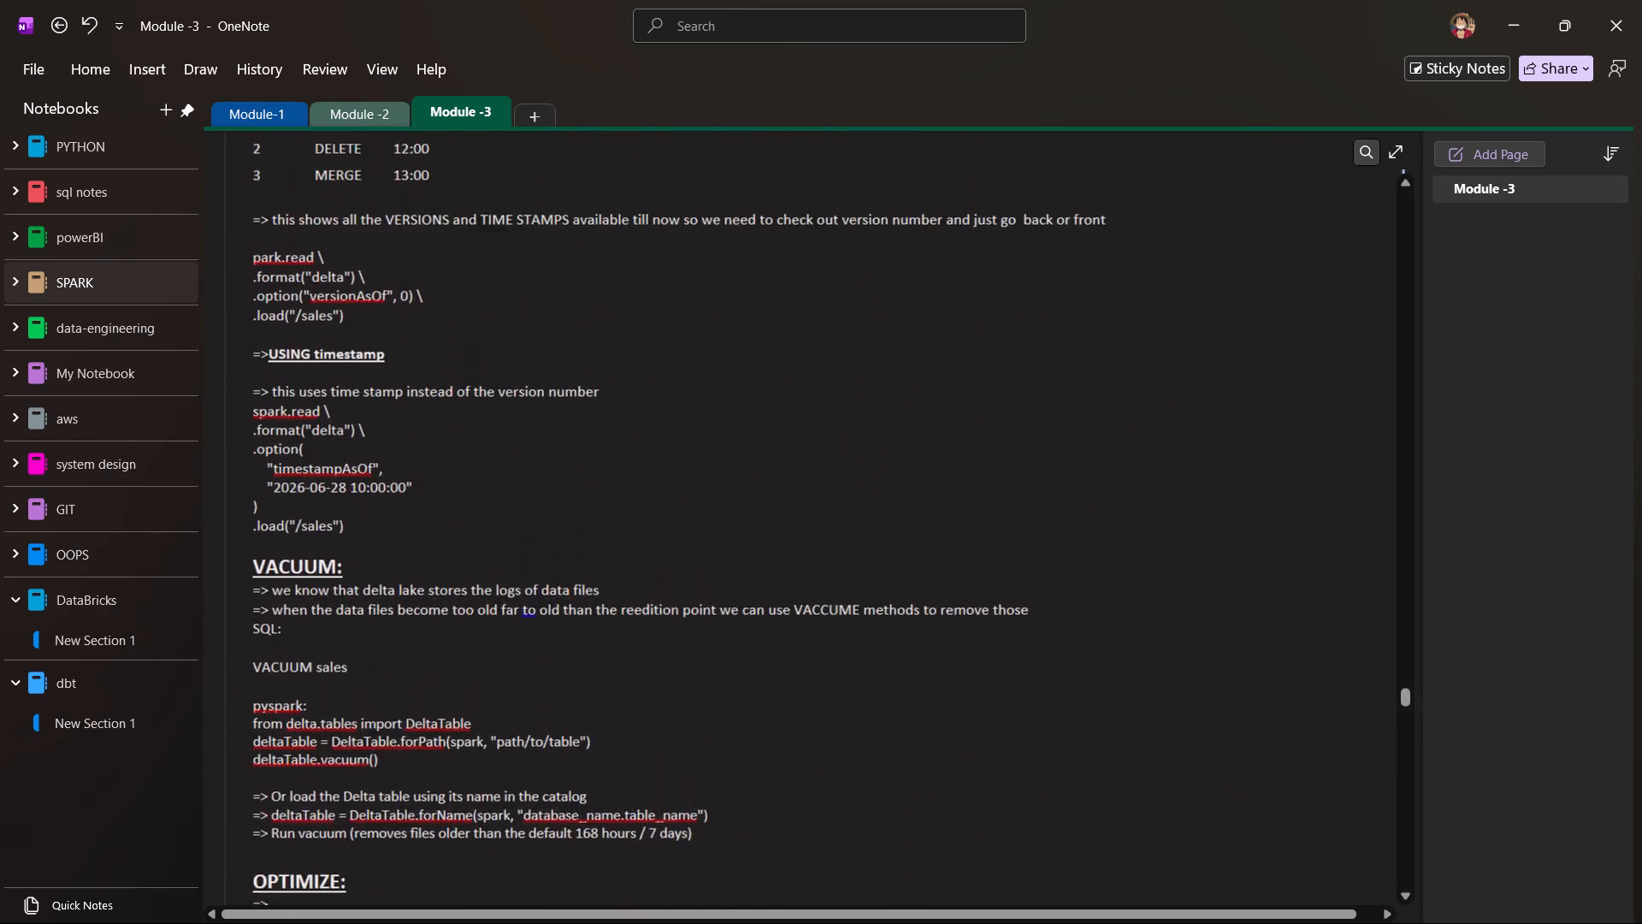
# Look back over the Delta Lake notes between the UPDATE example and ZORDER, comparing the subsection headings.
pyautogui.scroll(5, 647, 561)
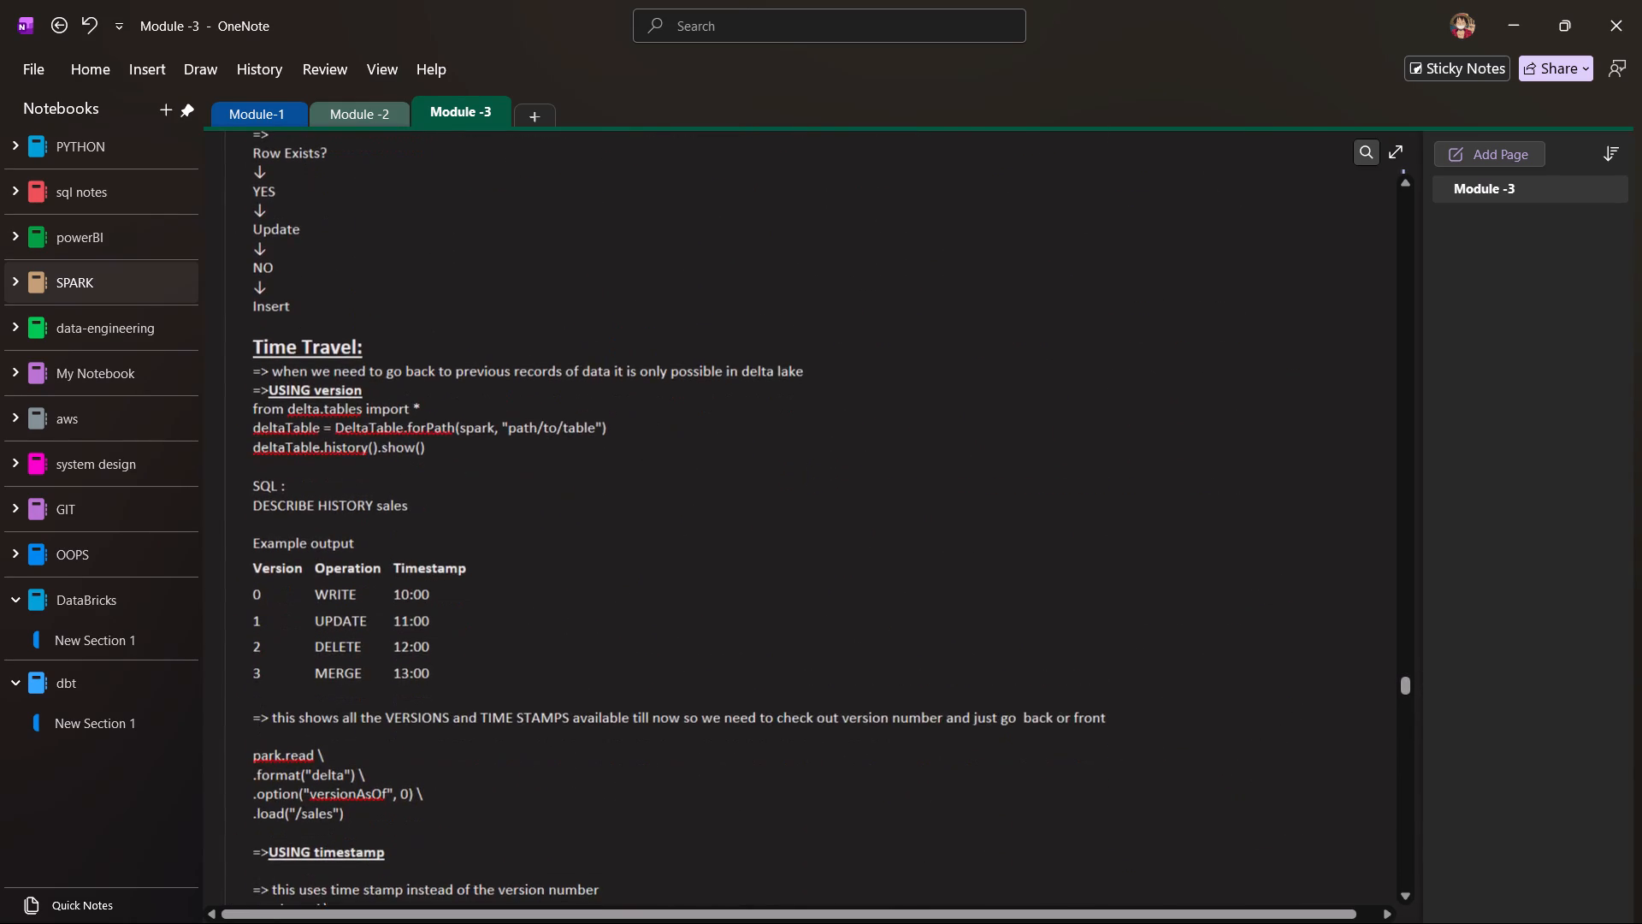
pyautogui.scroll(-2, 647, 561)
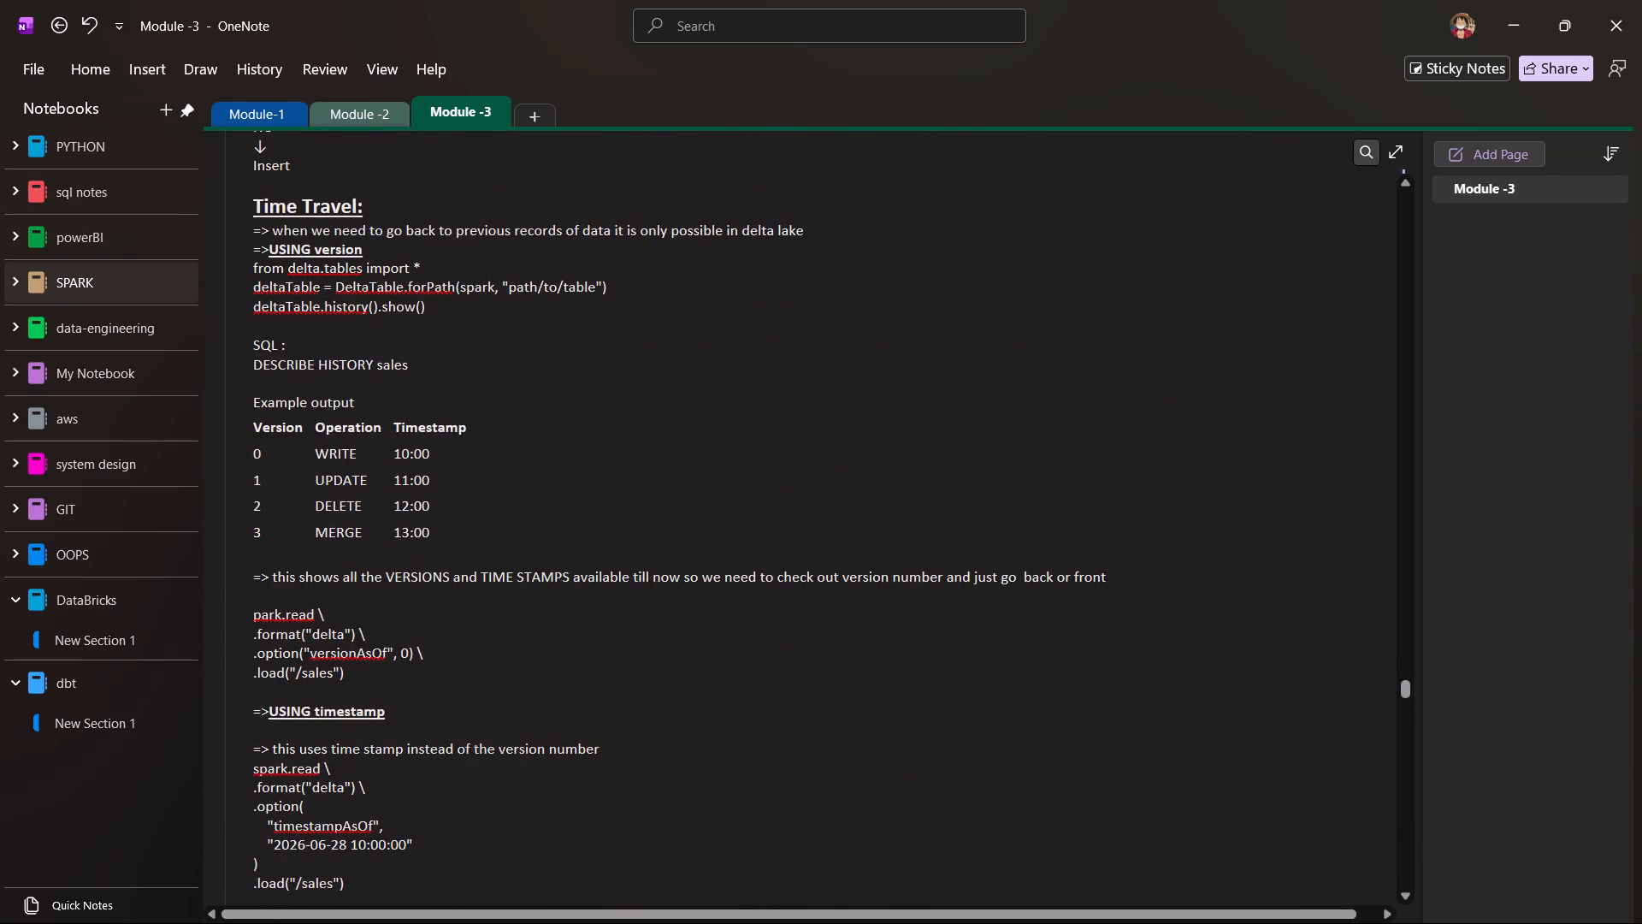
pyautogui.scroll(-1, 647, 561)
pyautogui.scroll(2, 647, 561)
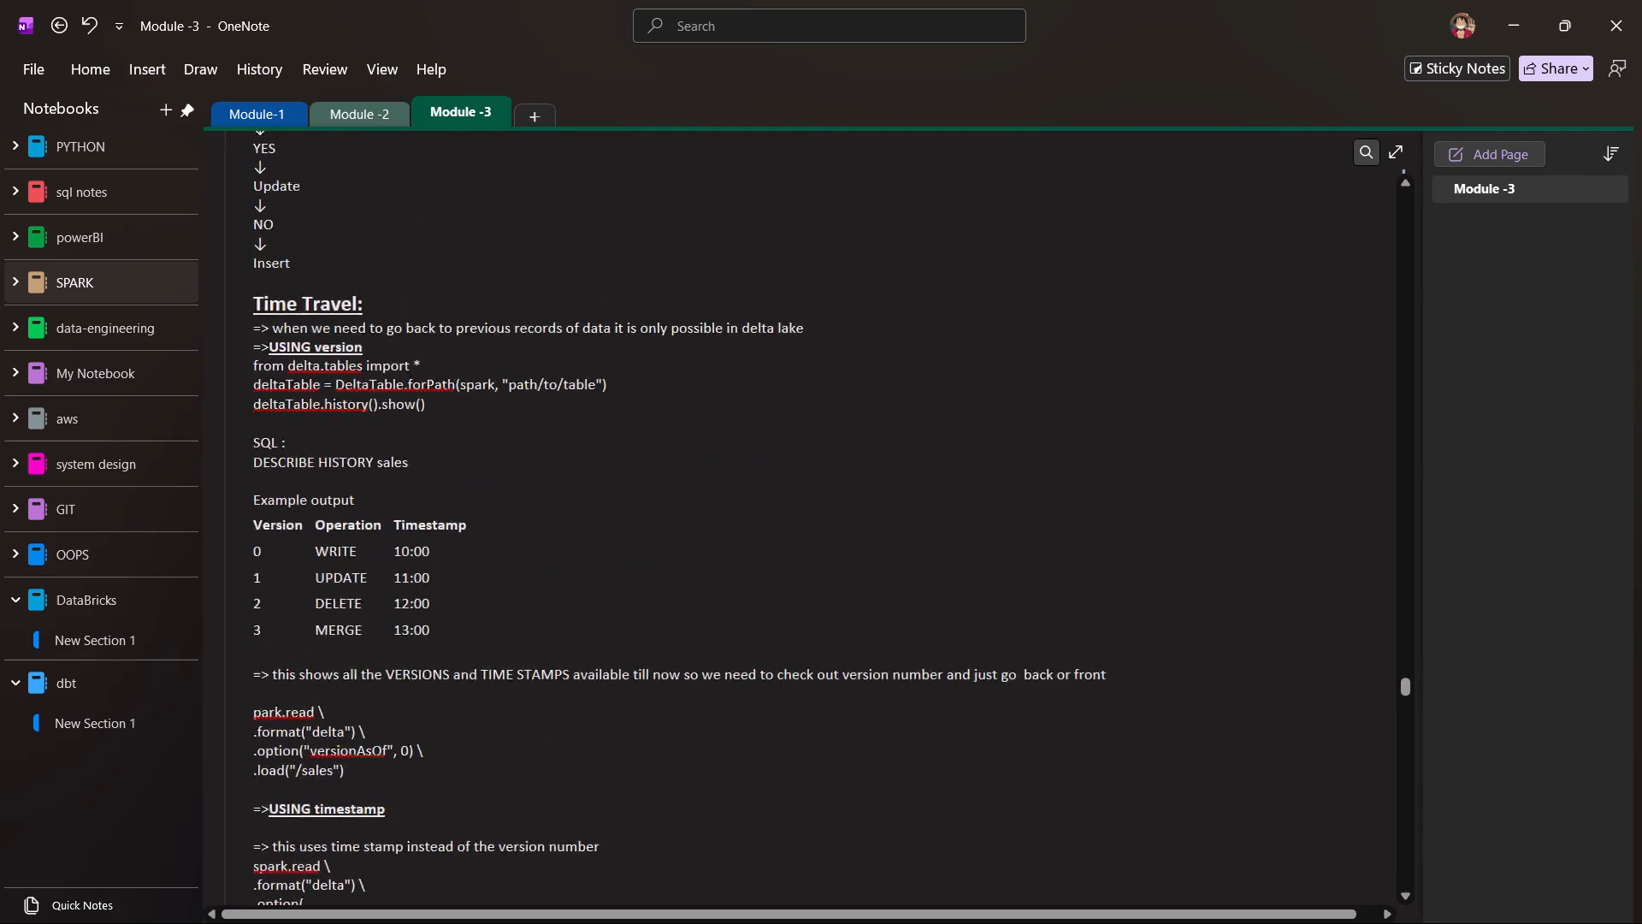
pyautogui.scroll(8, 647, 561)
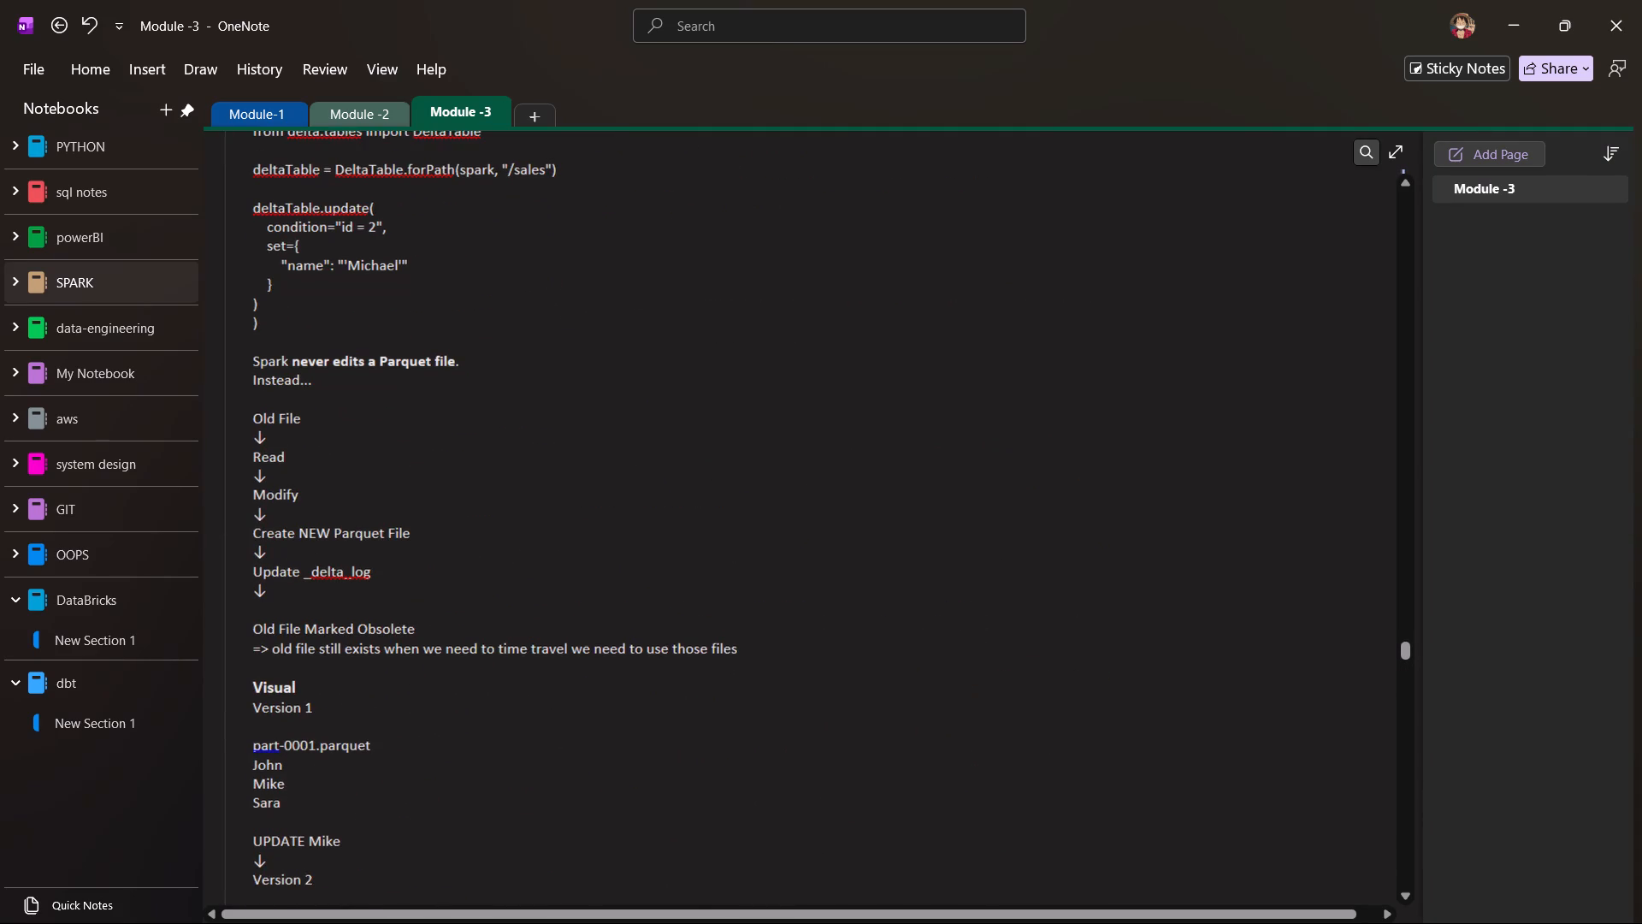
pyautogui.scroll(2, 647, 561)
pyautogui.scroll(-6, 647, 561)
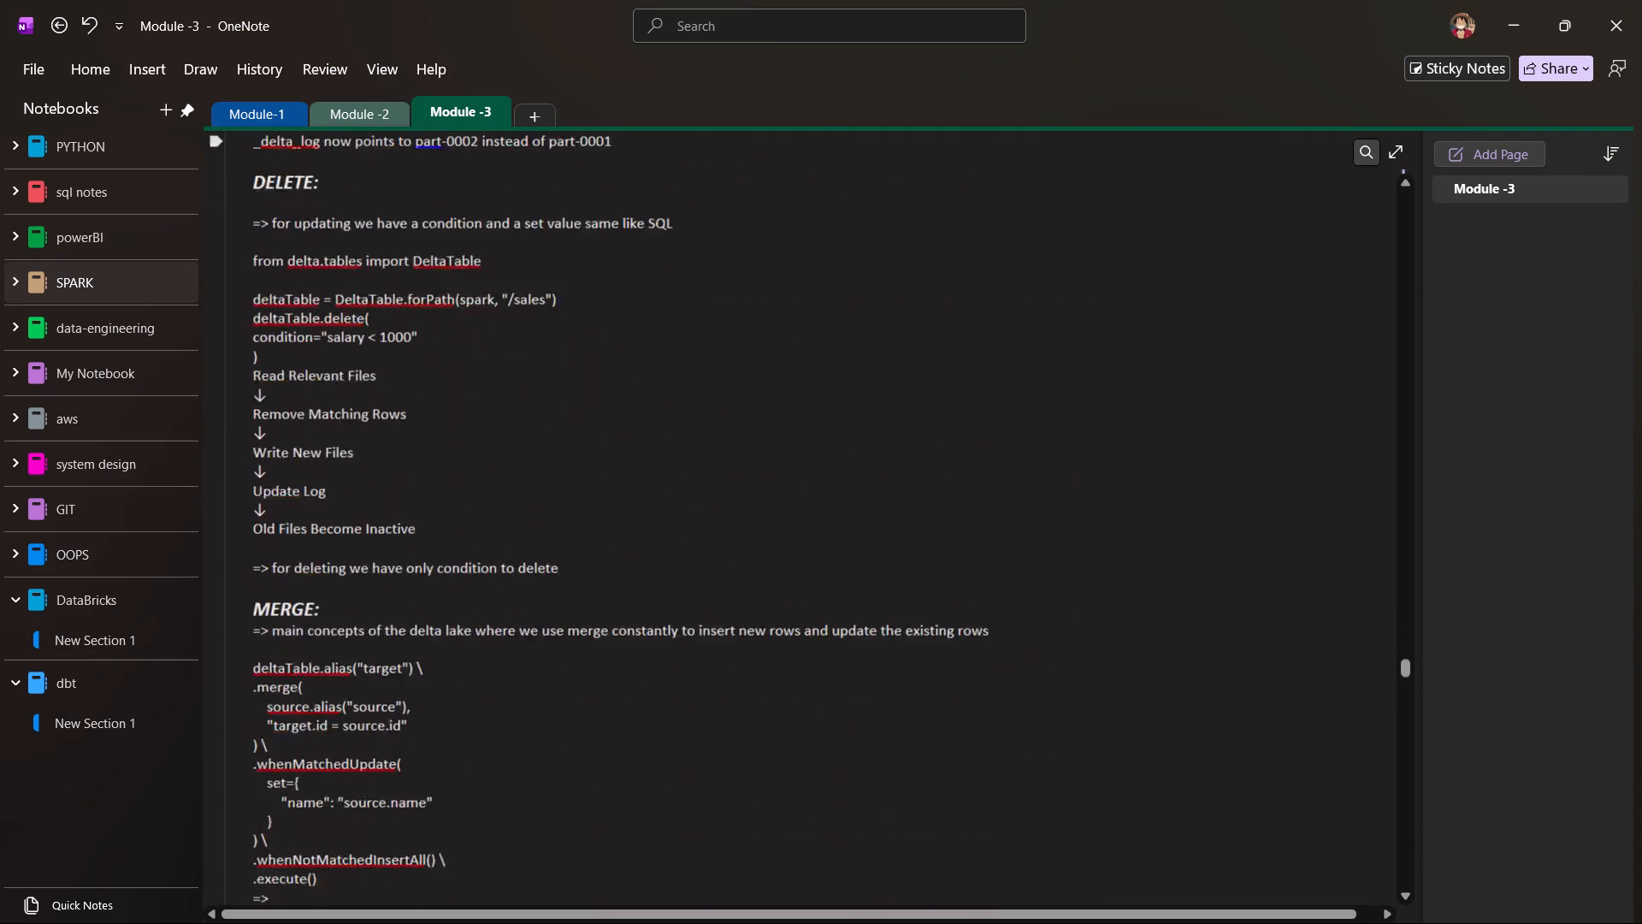
pyautogui.scroll(-8, 647, 561)
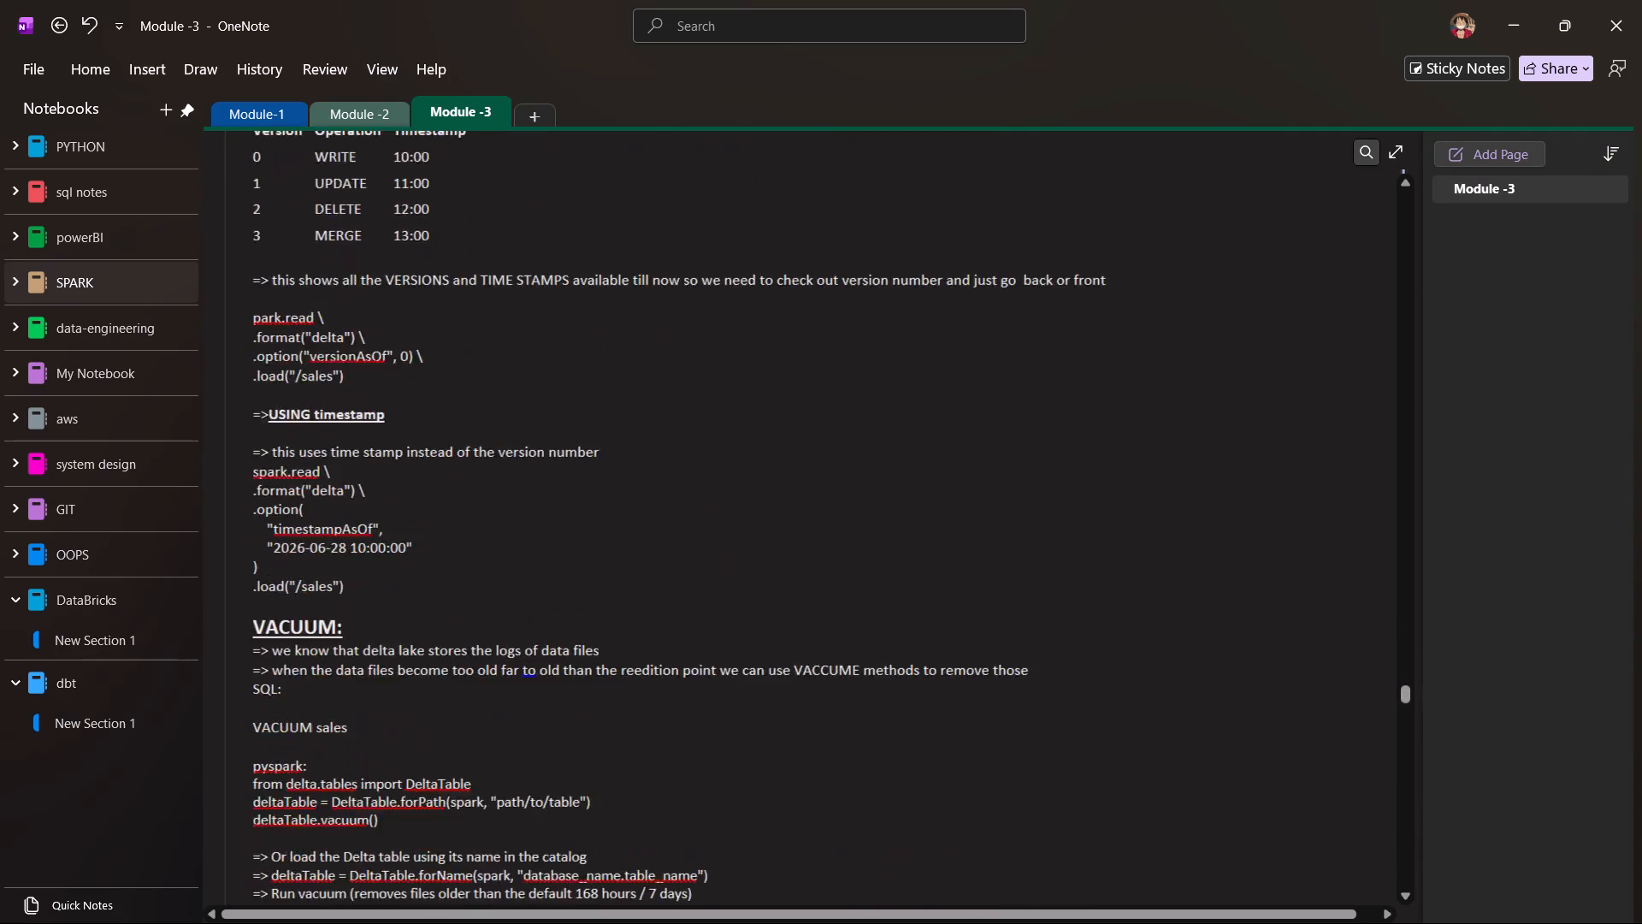
pyautogui.scroll(-5, 647, 561)
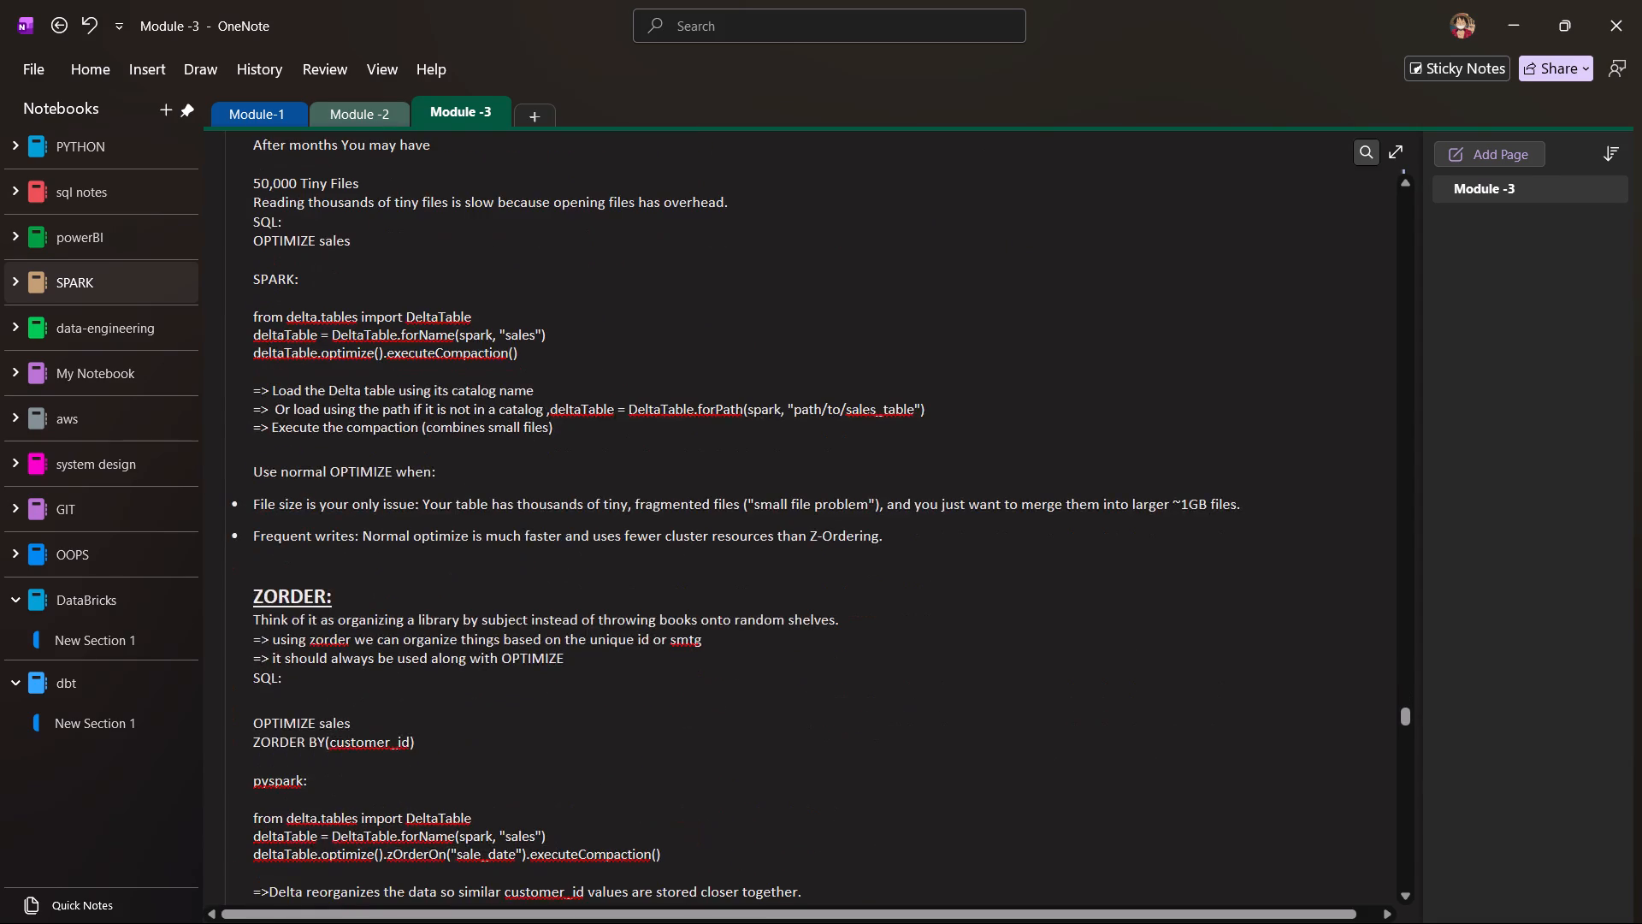
# Delete the ACID Transactions subsection above 10. QUERY PLAN, from its heading through the Durability line.
pyautogui.scroll(-6, 647, 561)
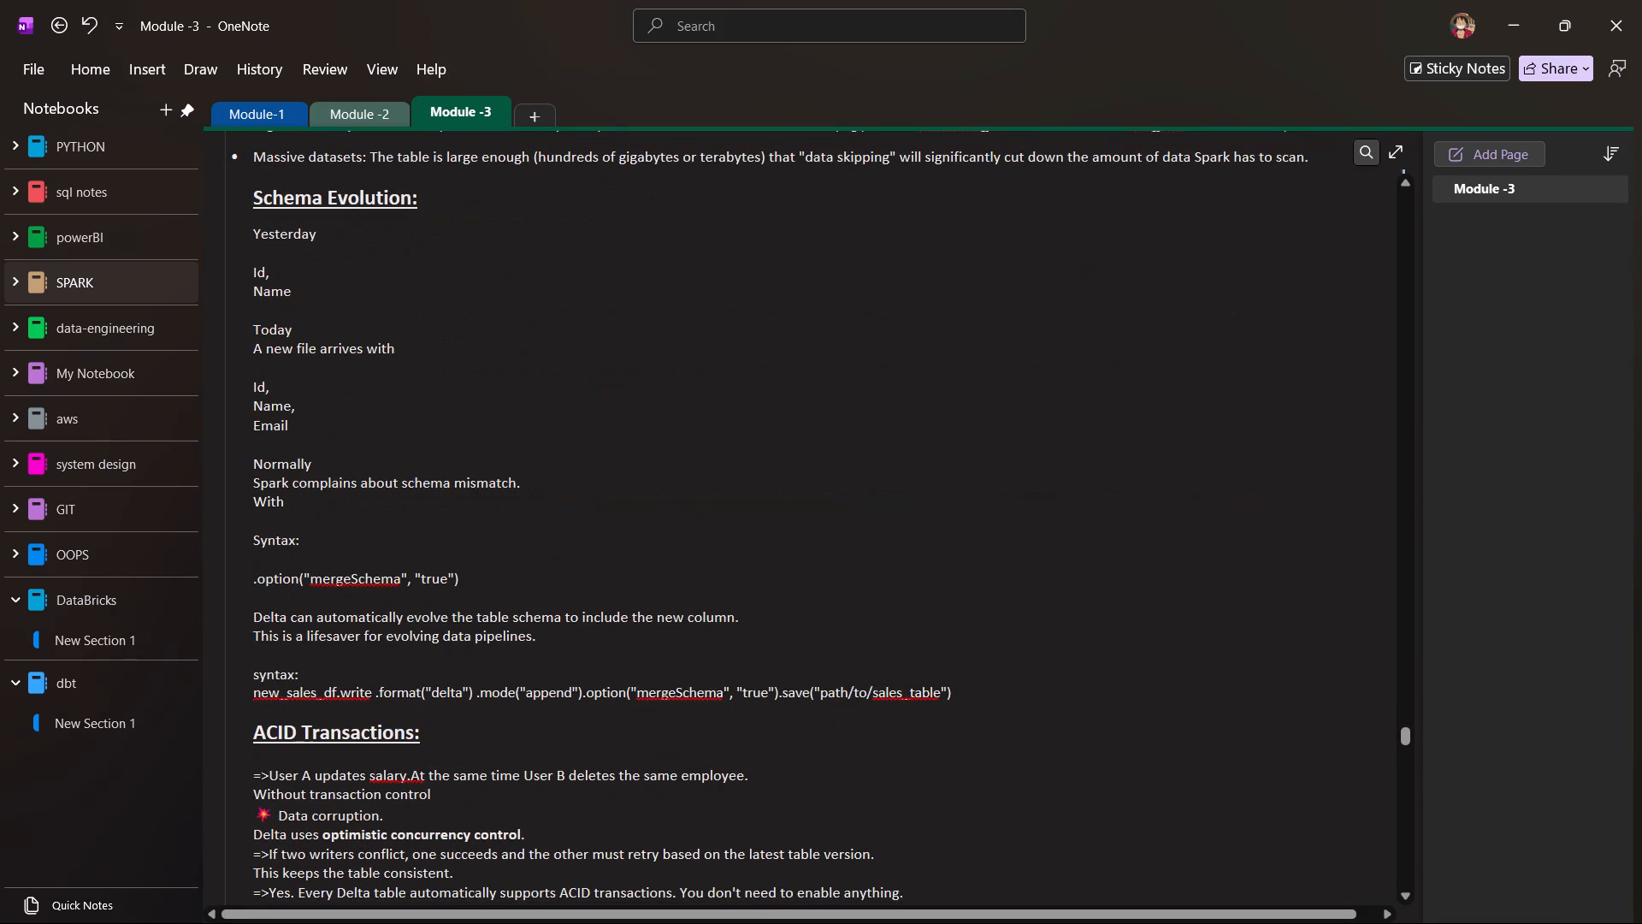
pyautogui.scroll(-2, 647, 561)
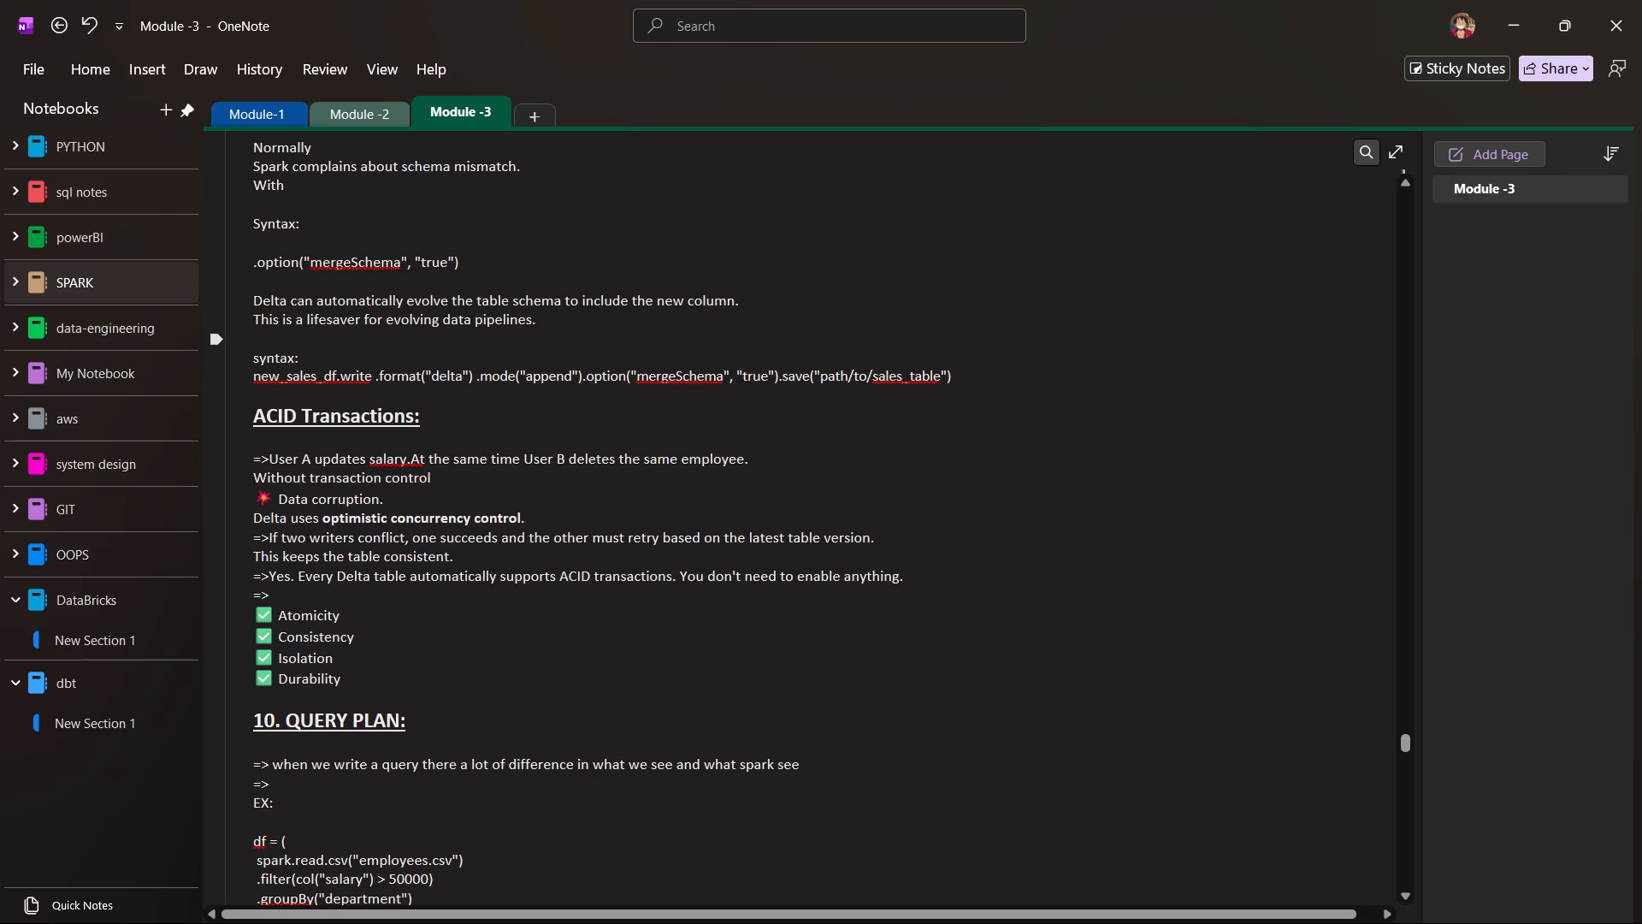
pyautogui.moveTo(256, 412); pyautogui.dragTo(413, 678)
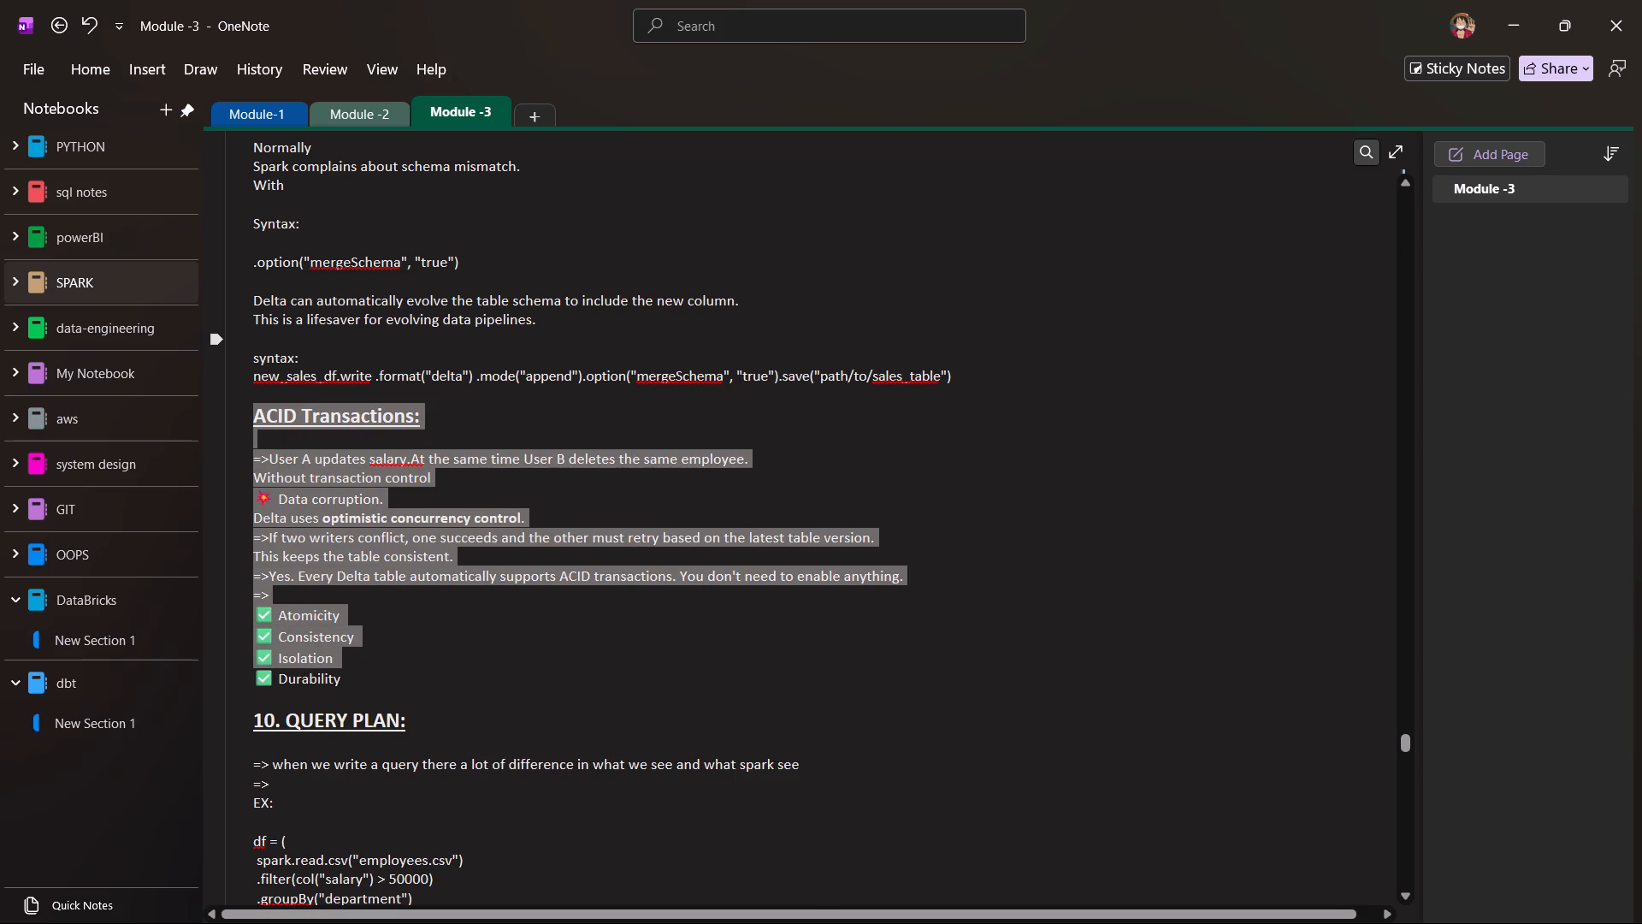
pyautogui.moveTo(413, 678); pyautogui.dragTo(416, 679)
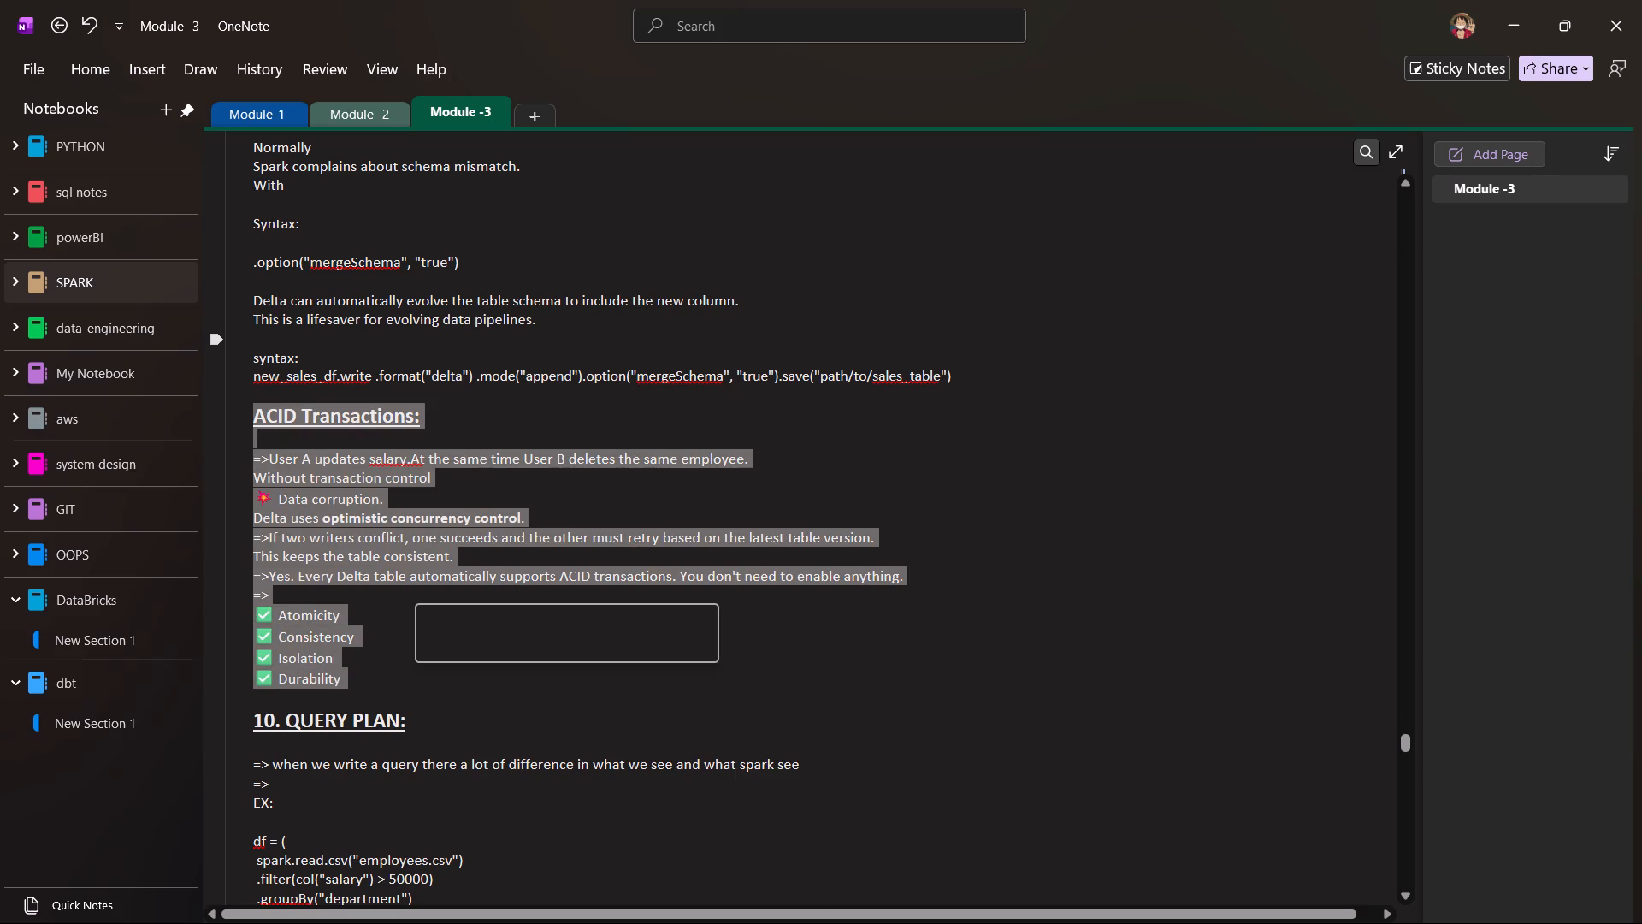
pyautogui.press('BackSpace')
# Examine the subsection order and headings between MERGE and 10. QUERY PLAN, including Time Travel, VACUUM, ZORDER and Schema Evolution.
pyautogui.scroll(1, 416, 679)
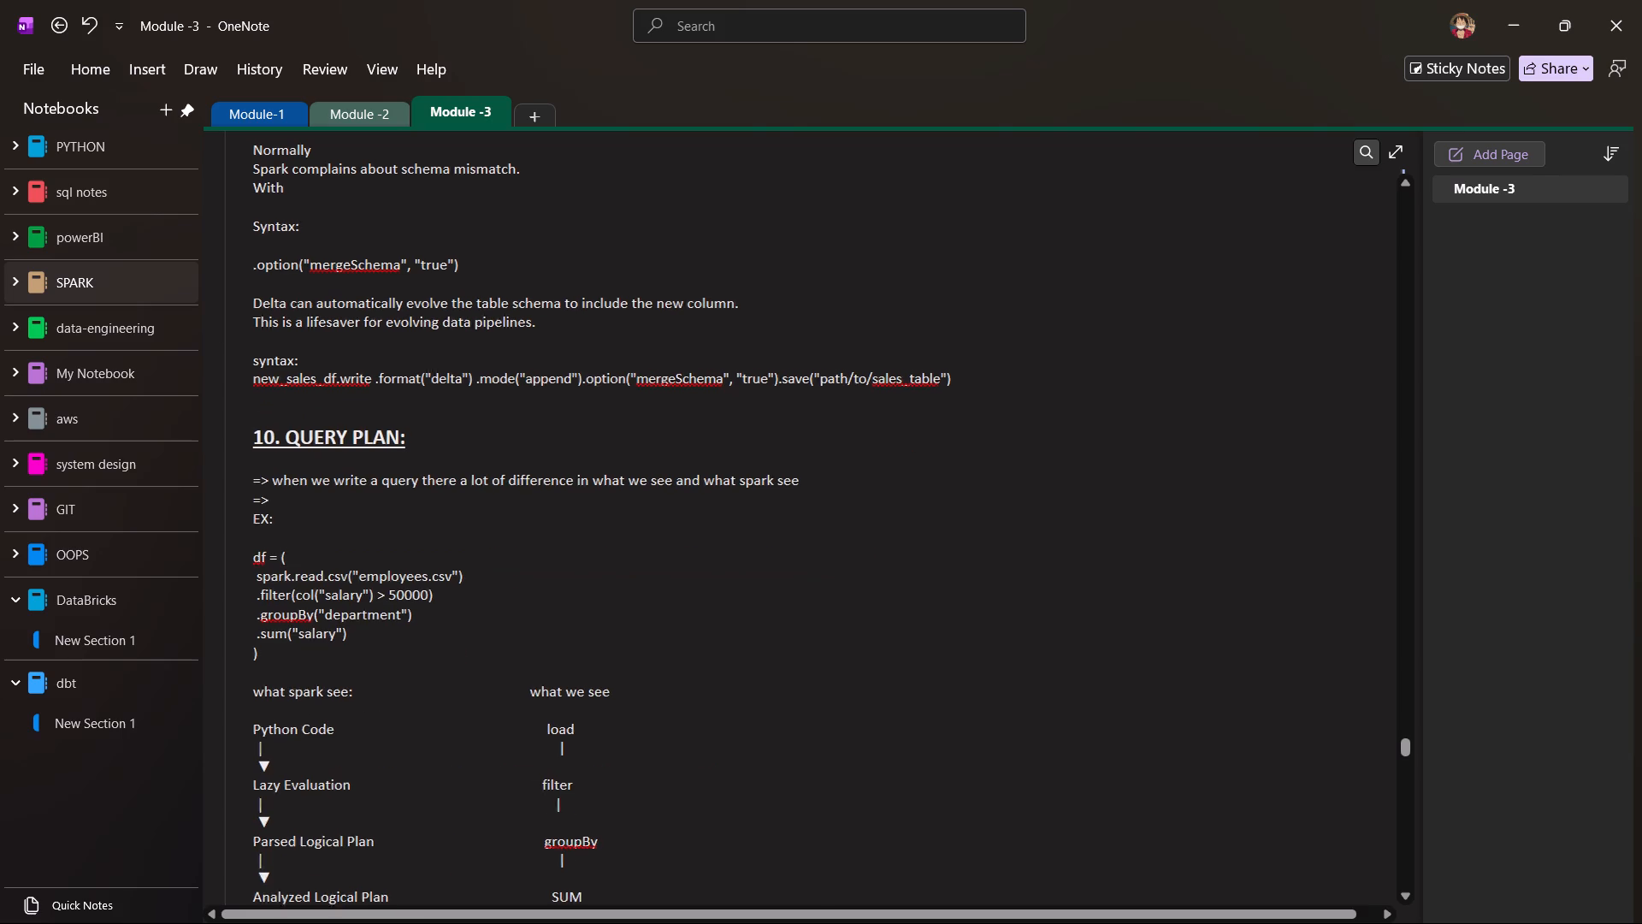
pyautogui.scroll(4, 416, 679)
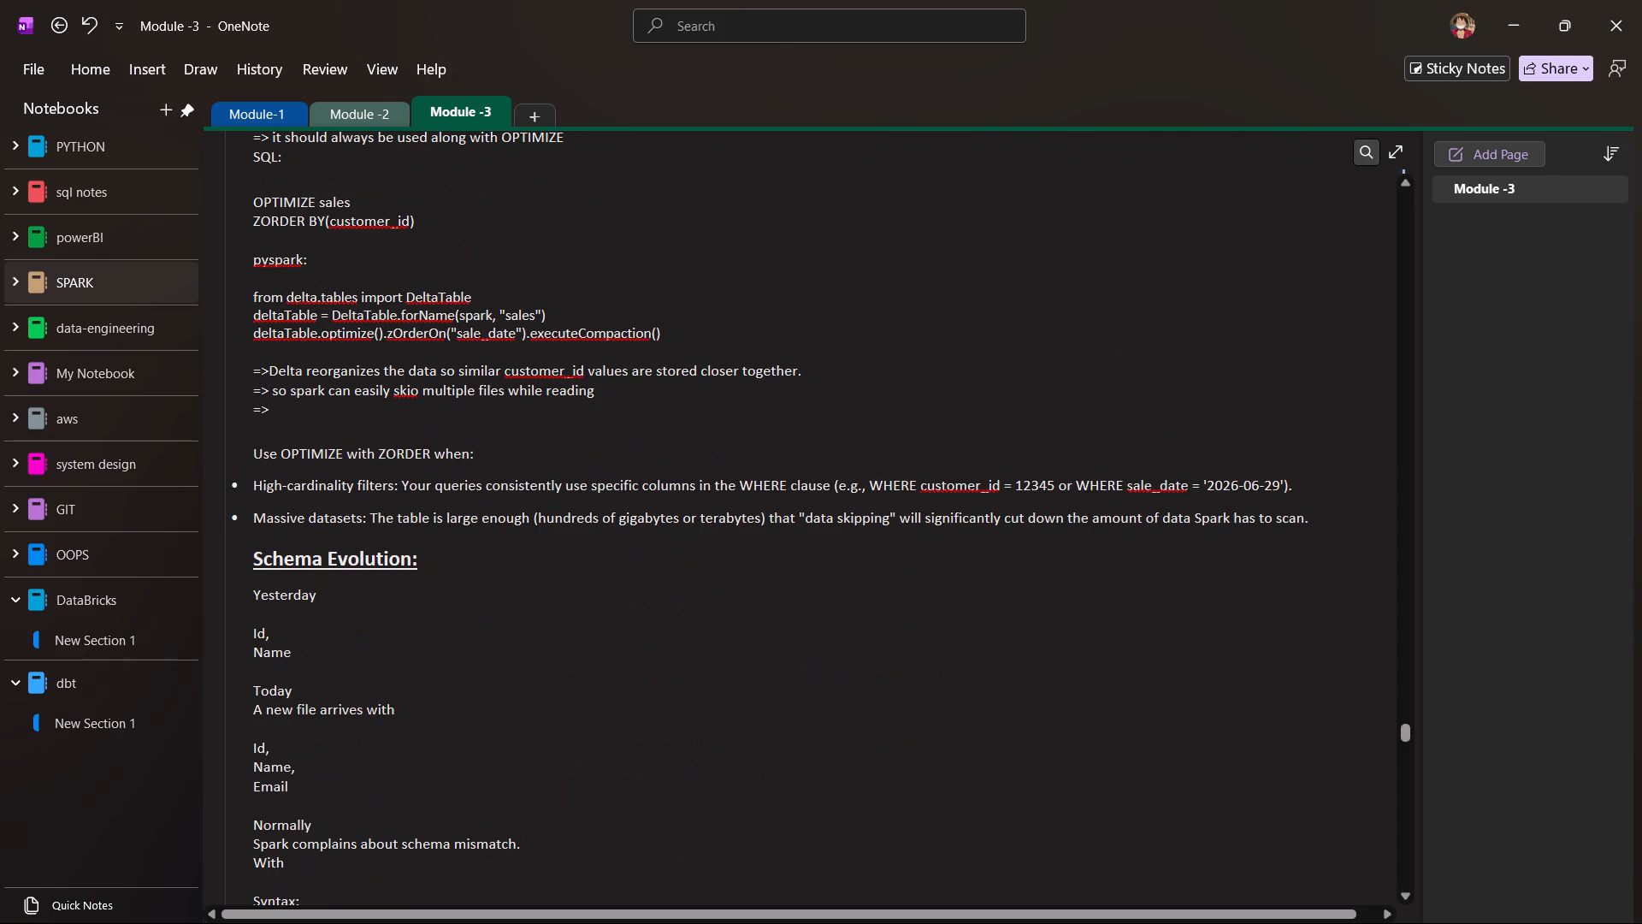
pyautogui.scroll(-2, 416, 679)
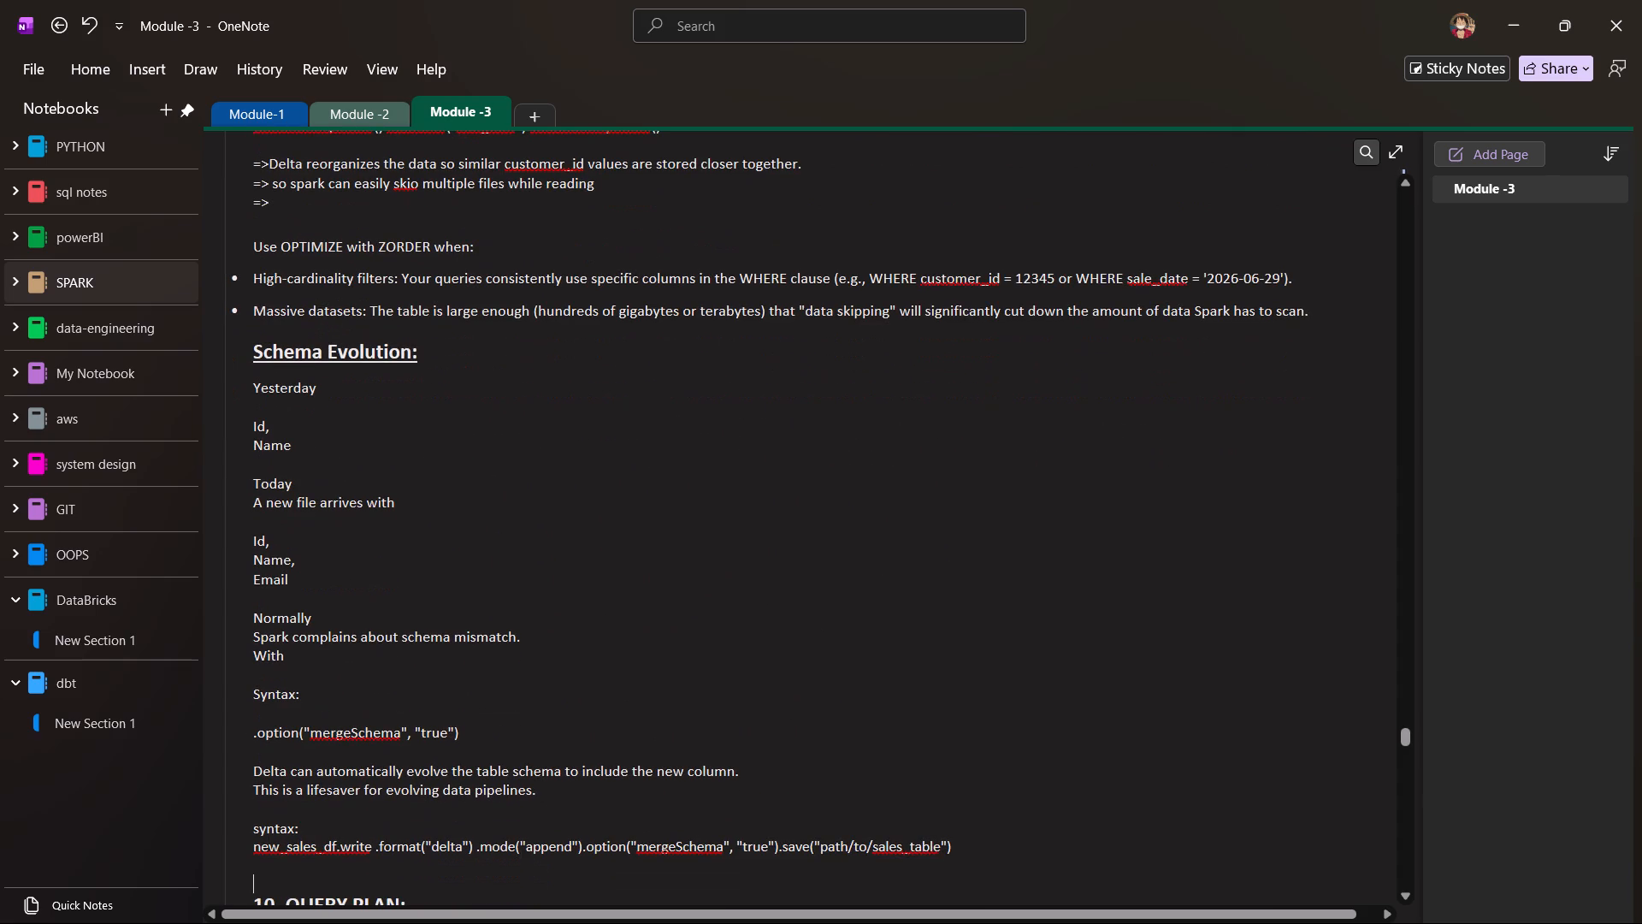
pyautogui.scroll(-1, 416, 679)
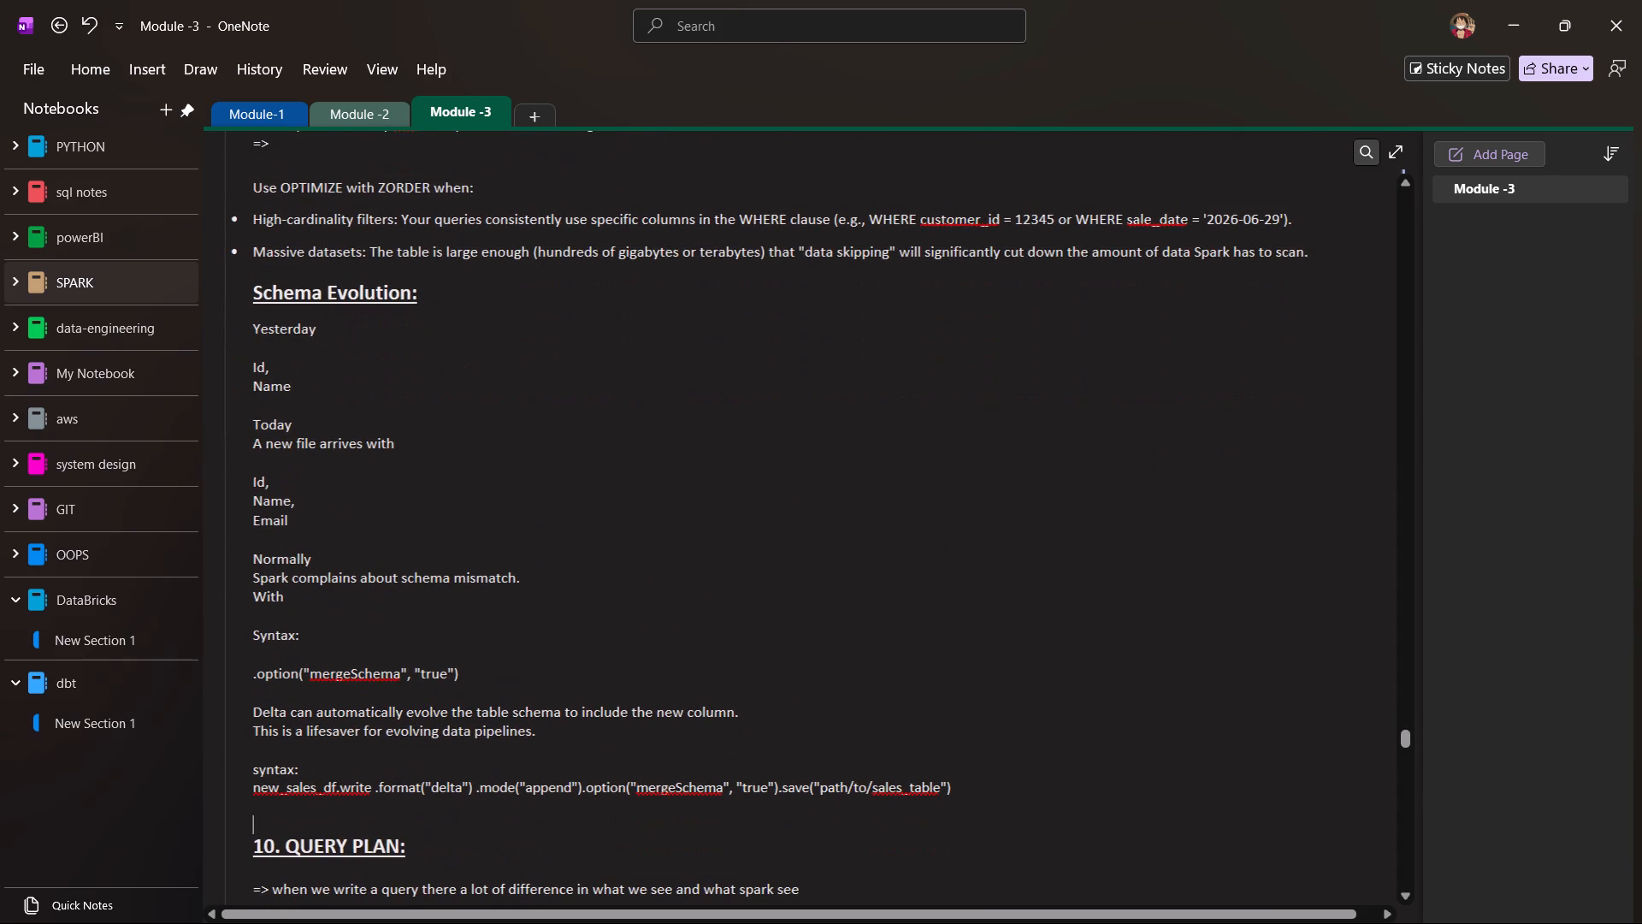
pyautogui.scroll(-1, 336, 643)
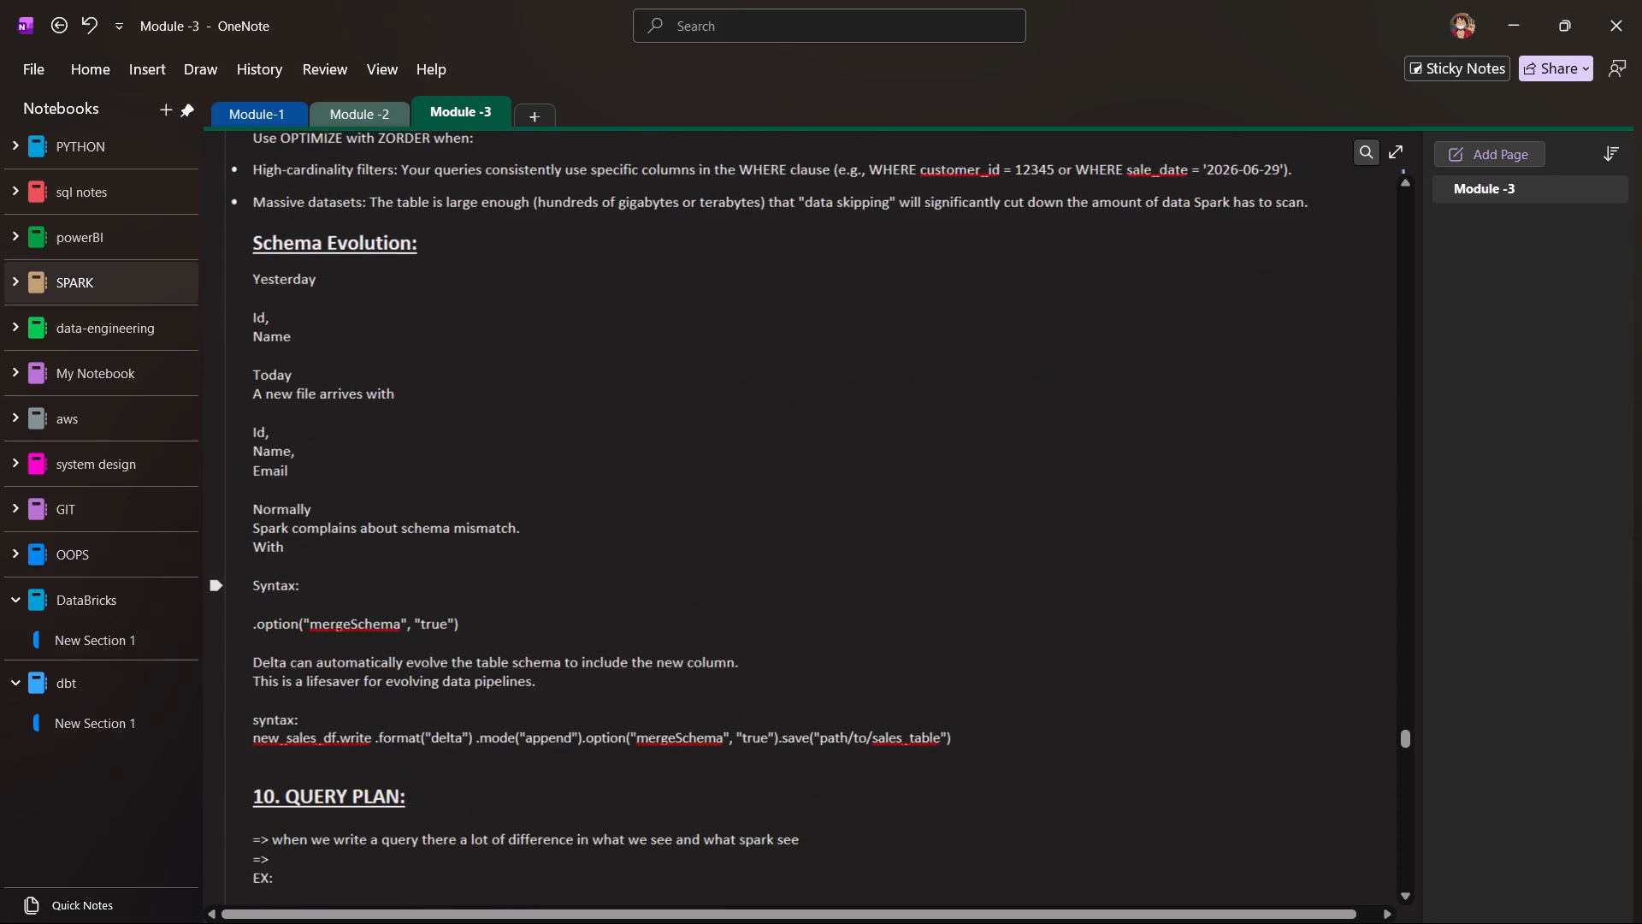
pyautogui.scroll(-2, 336, 643)
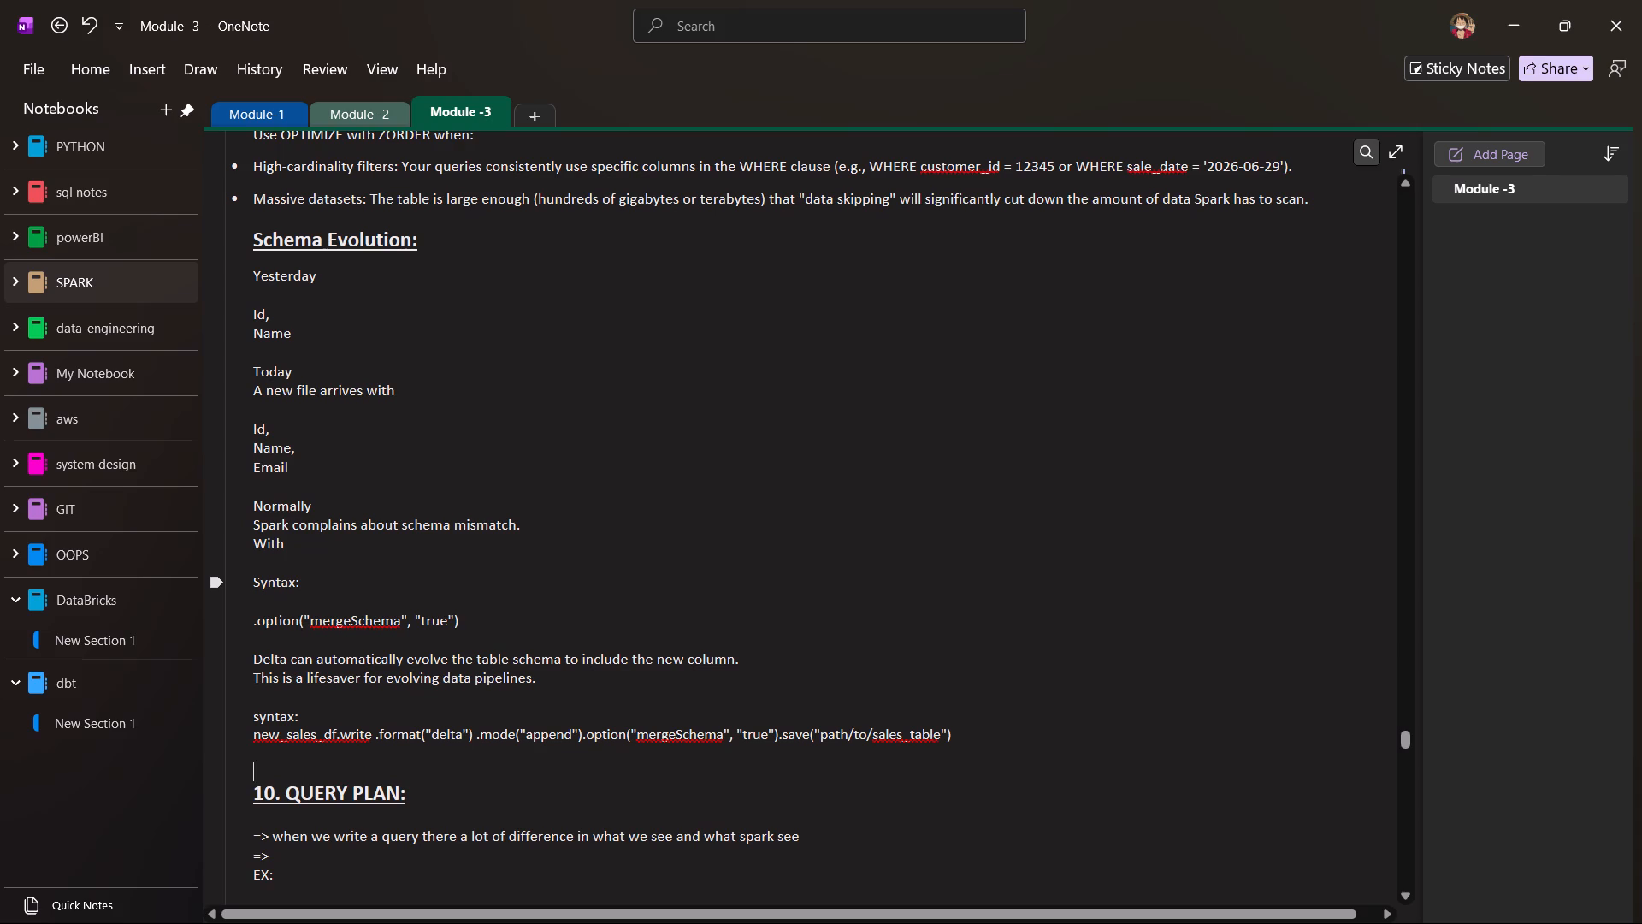
pyautogui.scroll(6, 336, 643)
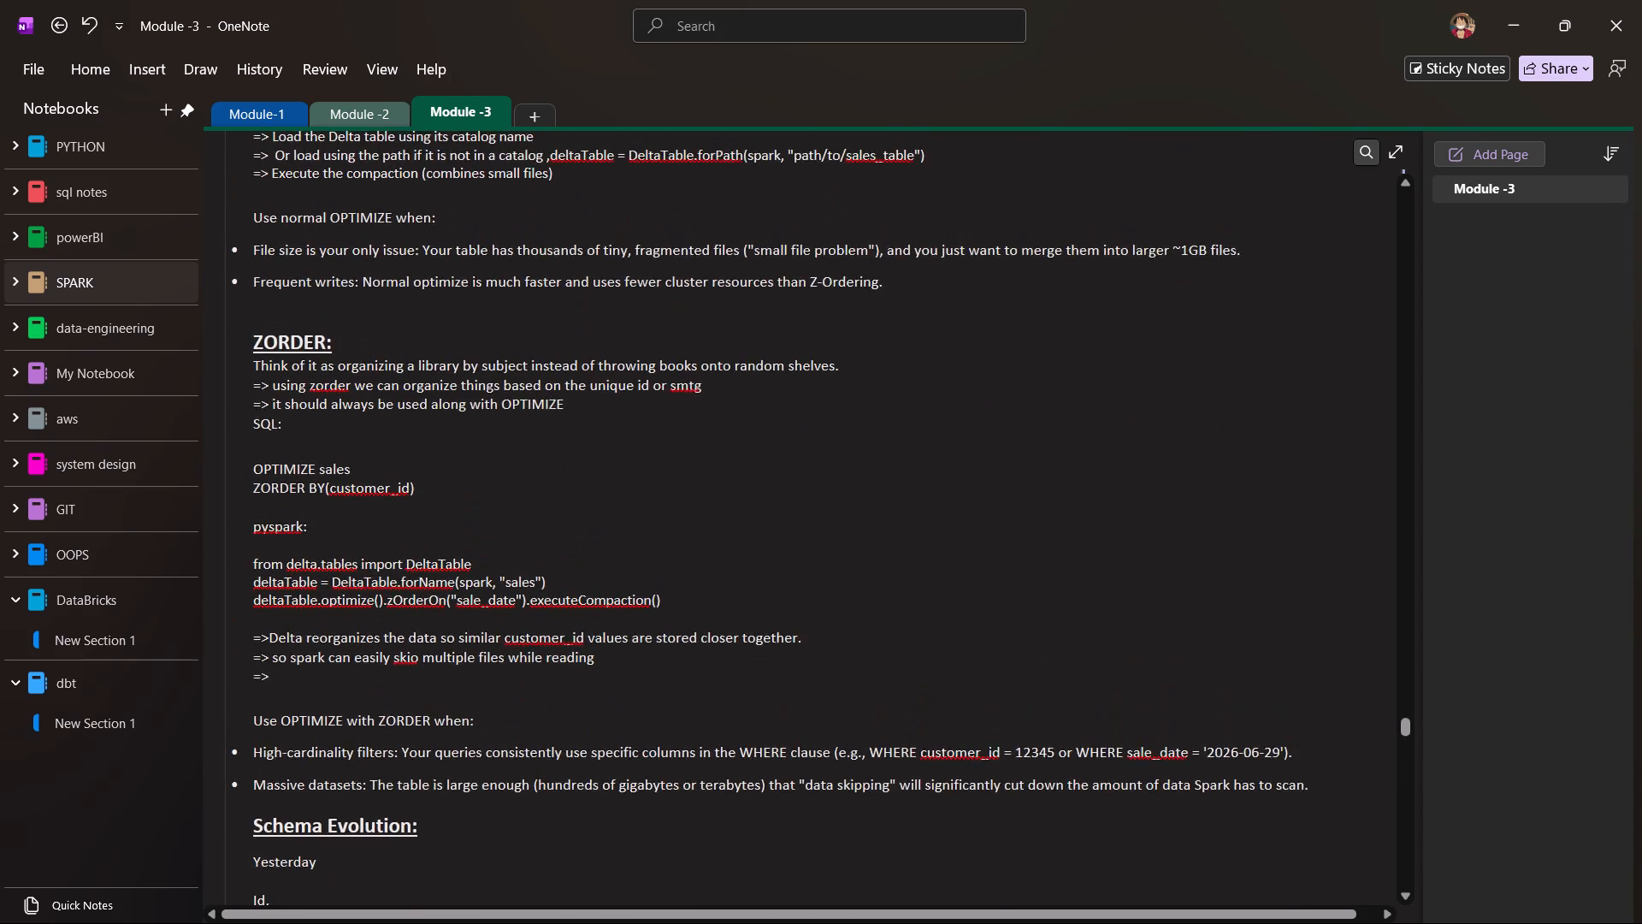
pyautogui.scroll(7, 336, 643)
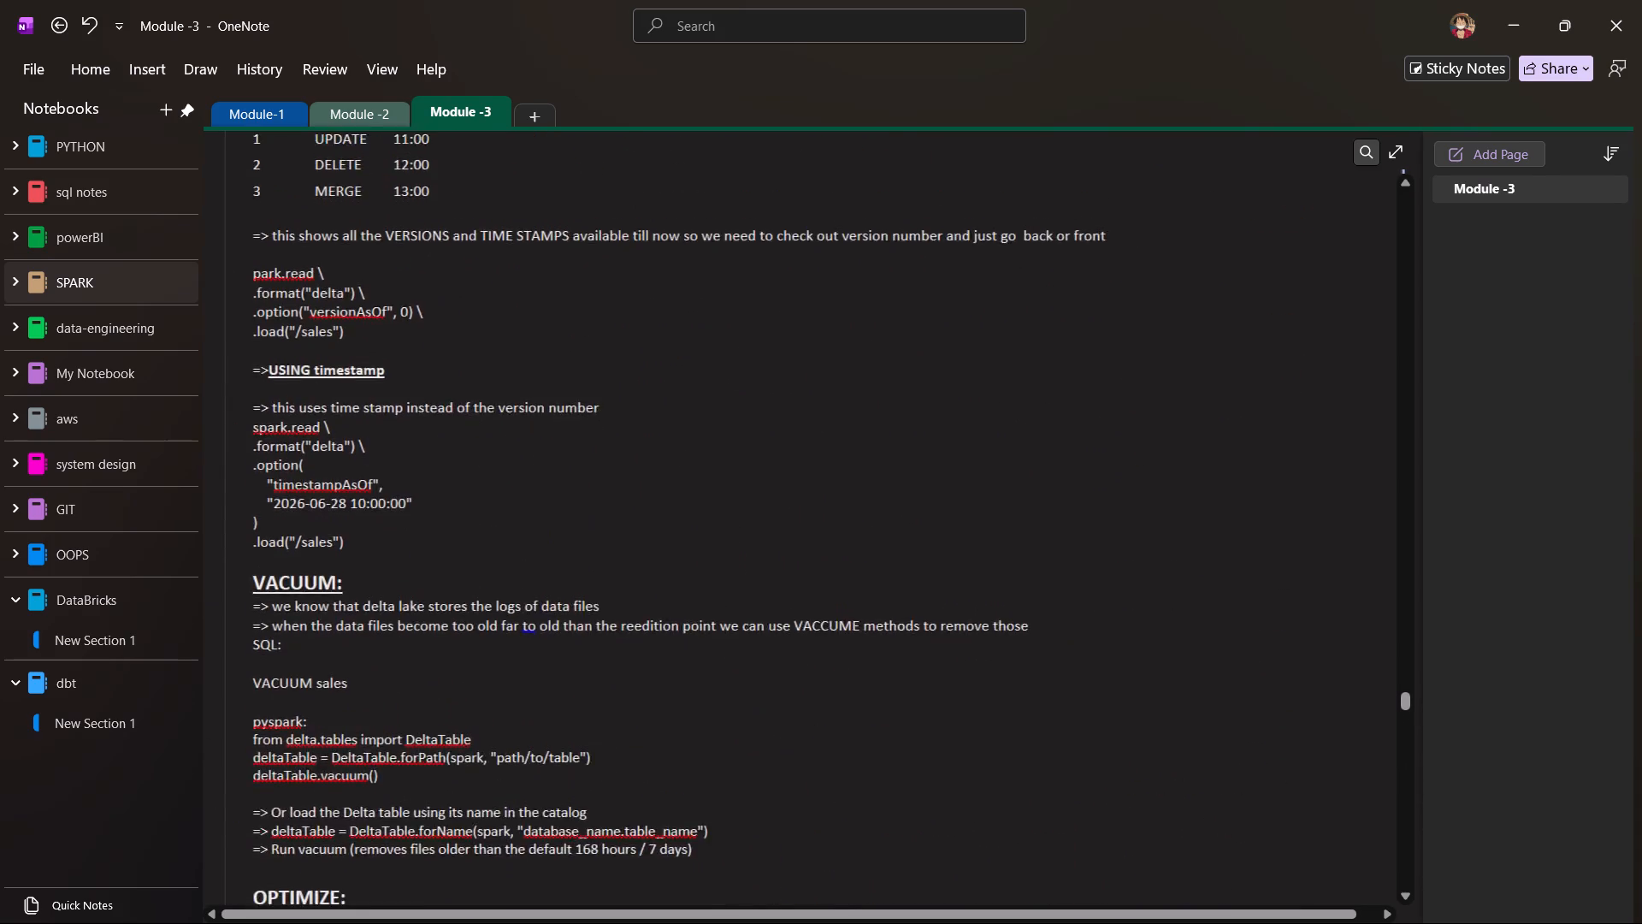
pyautogui.scroll(5, 336, 643)
pyautogui.scroll(-1, 336, 643)
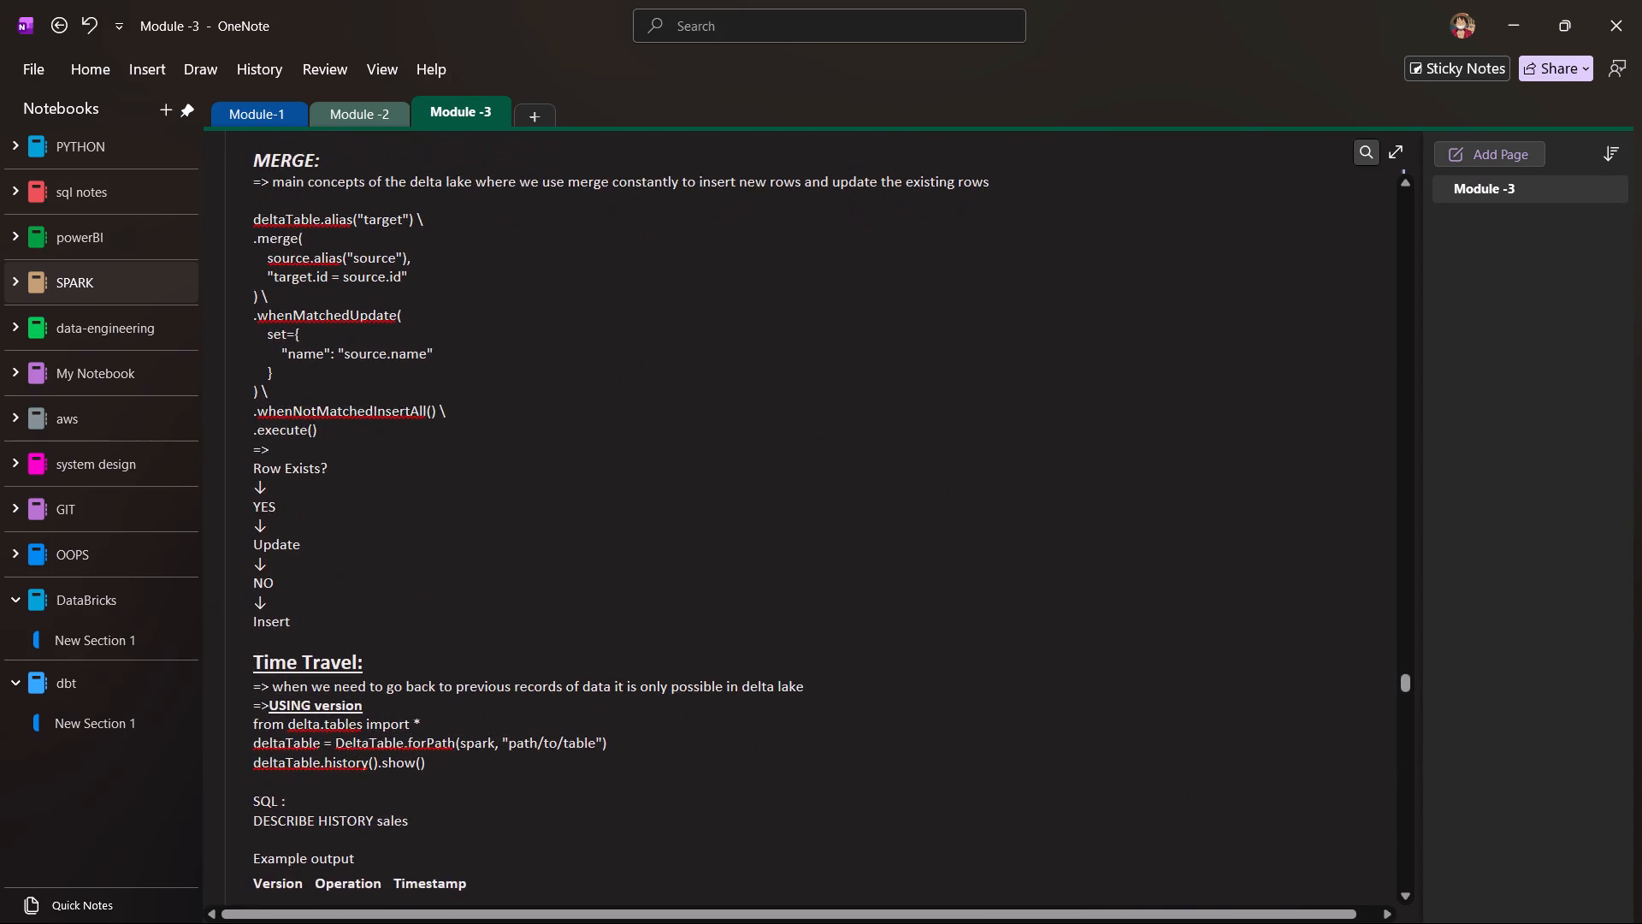
pyautogui.scroll(-2, 336, 643)
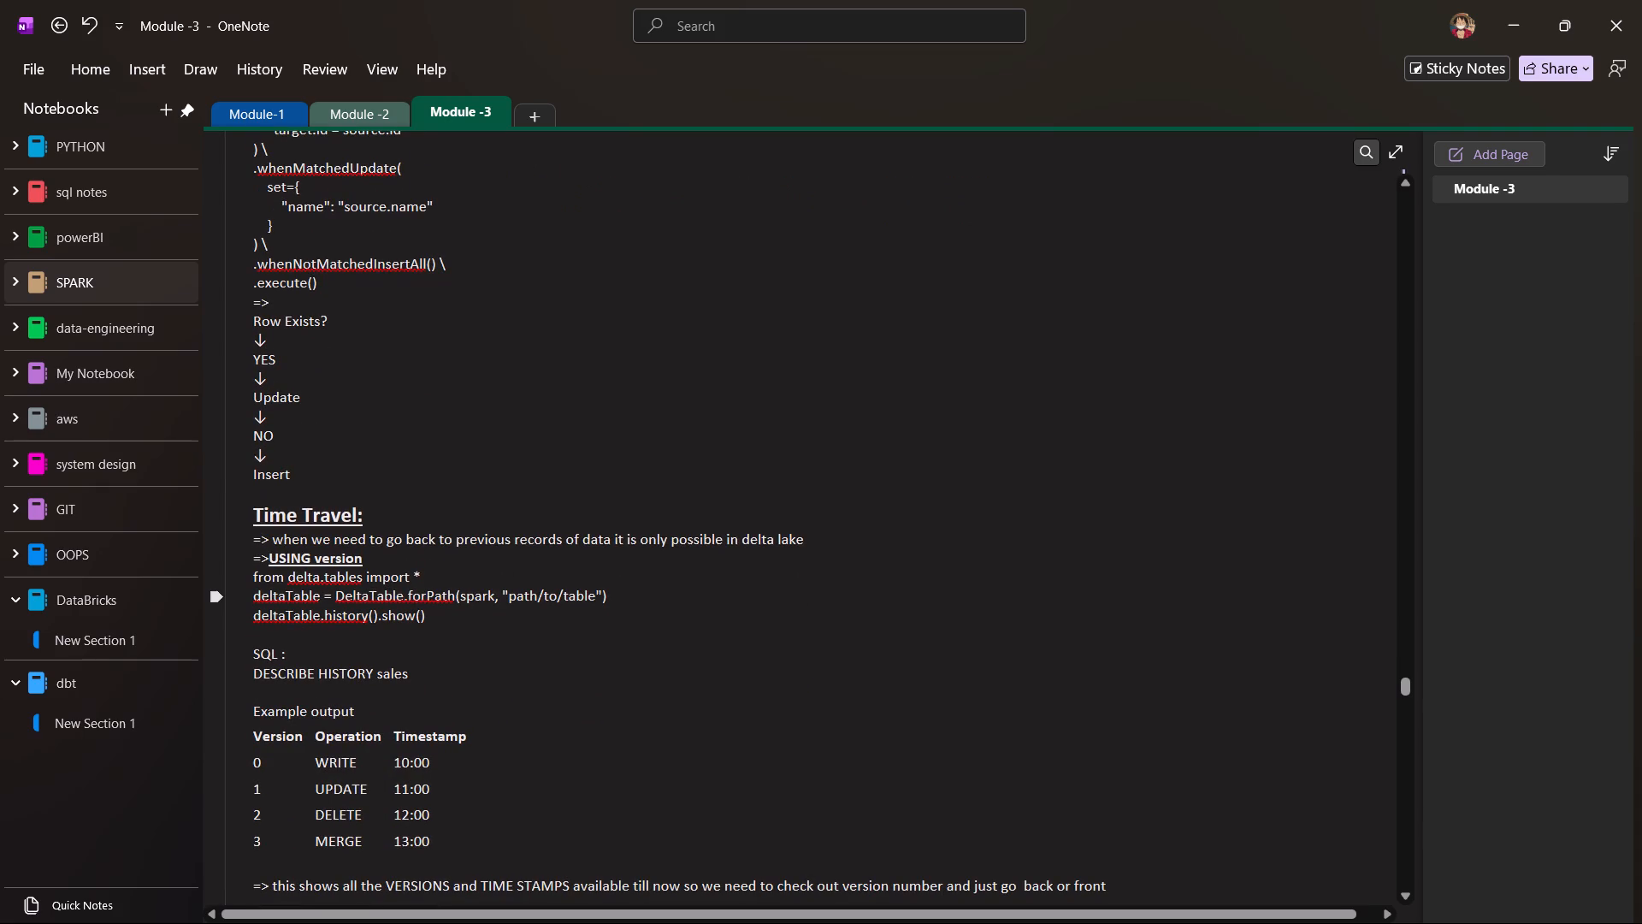
# Check the numbering of the DELTA LAKE section heading against the unnumbered Time Travel heading further down.
pyautogui.click(388, 526)
pyautogui.scroll(5, 369, 524)
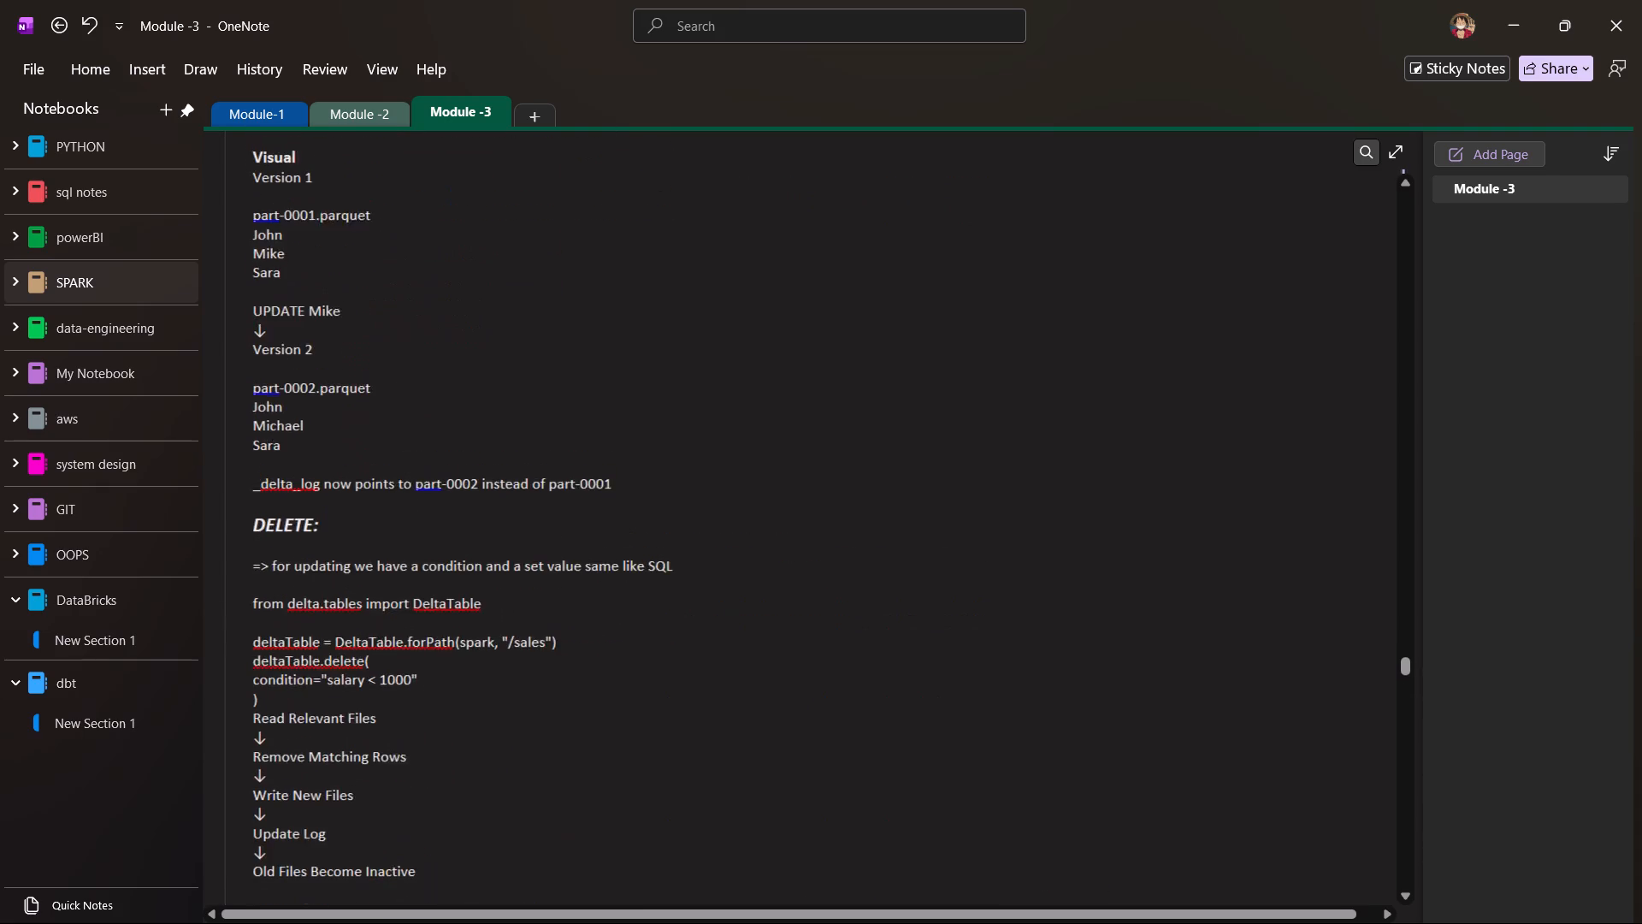
pyautogui.scroll(9, 369, 524)
pyautogui.hscroll(1, 369, 524)
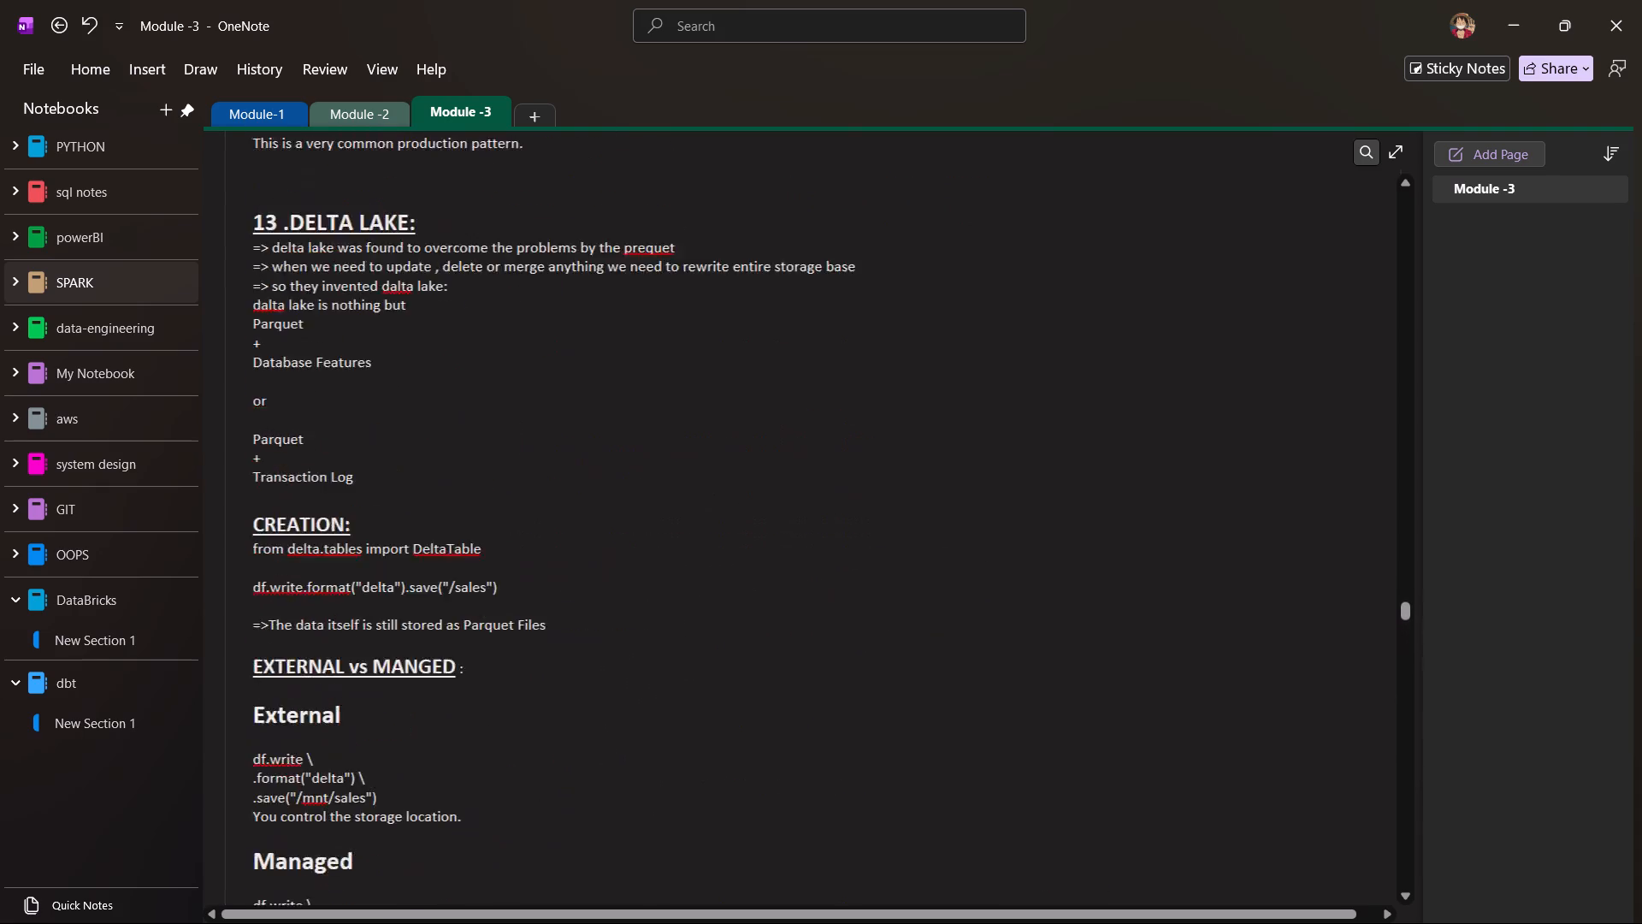
pyautogui.hscroll(2, 369, 524)
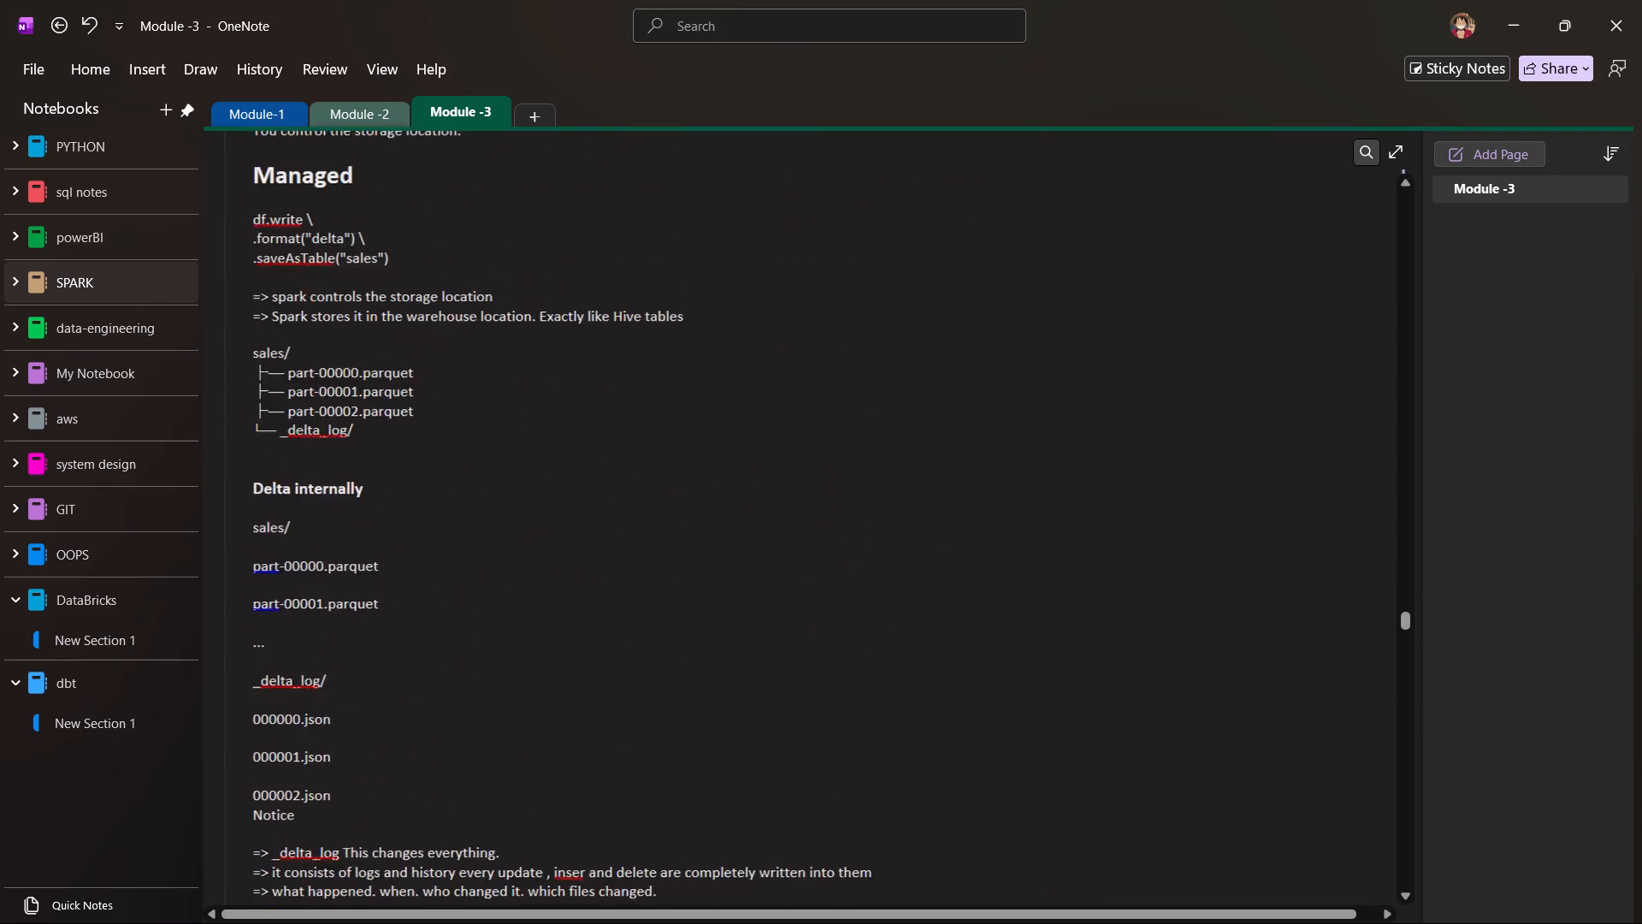
pyautogui.hscroll(1, 369, 524)
pyautogui.scroll(-1, 369, 524)
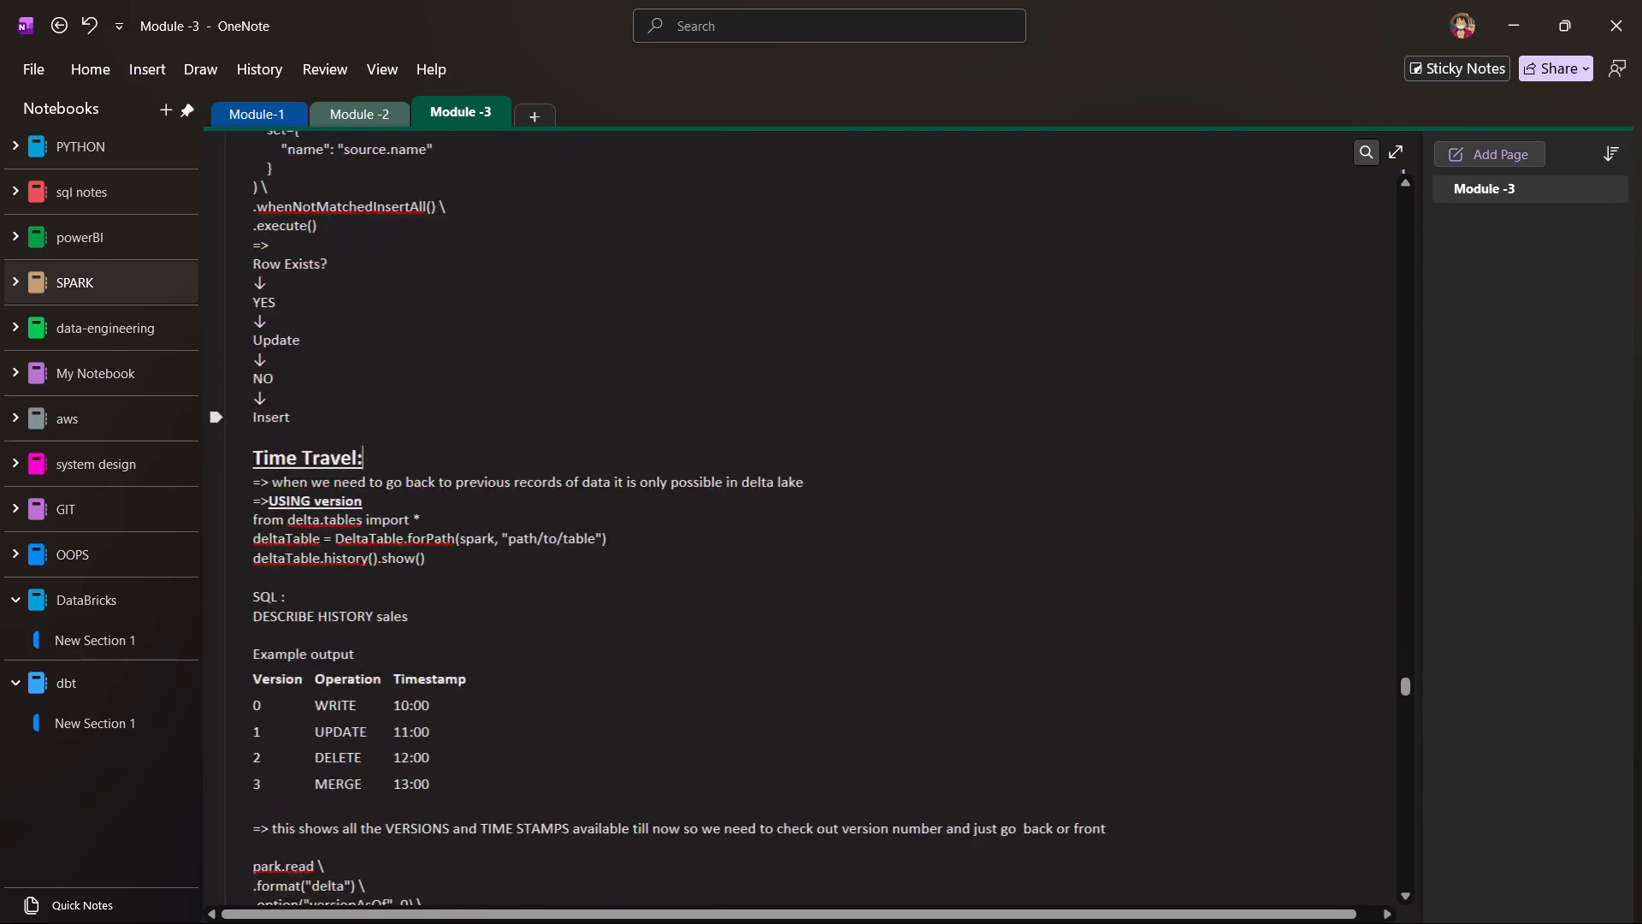
pyautogui.scroll(-2, 369, 524)
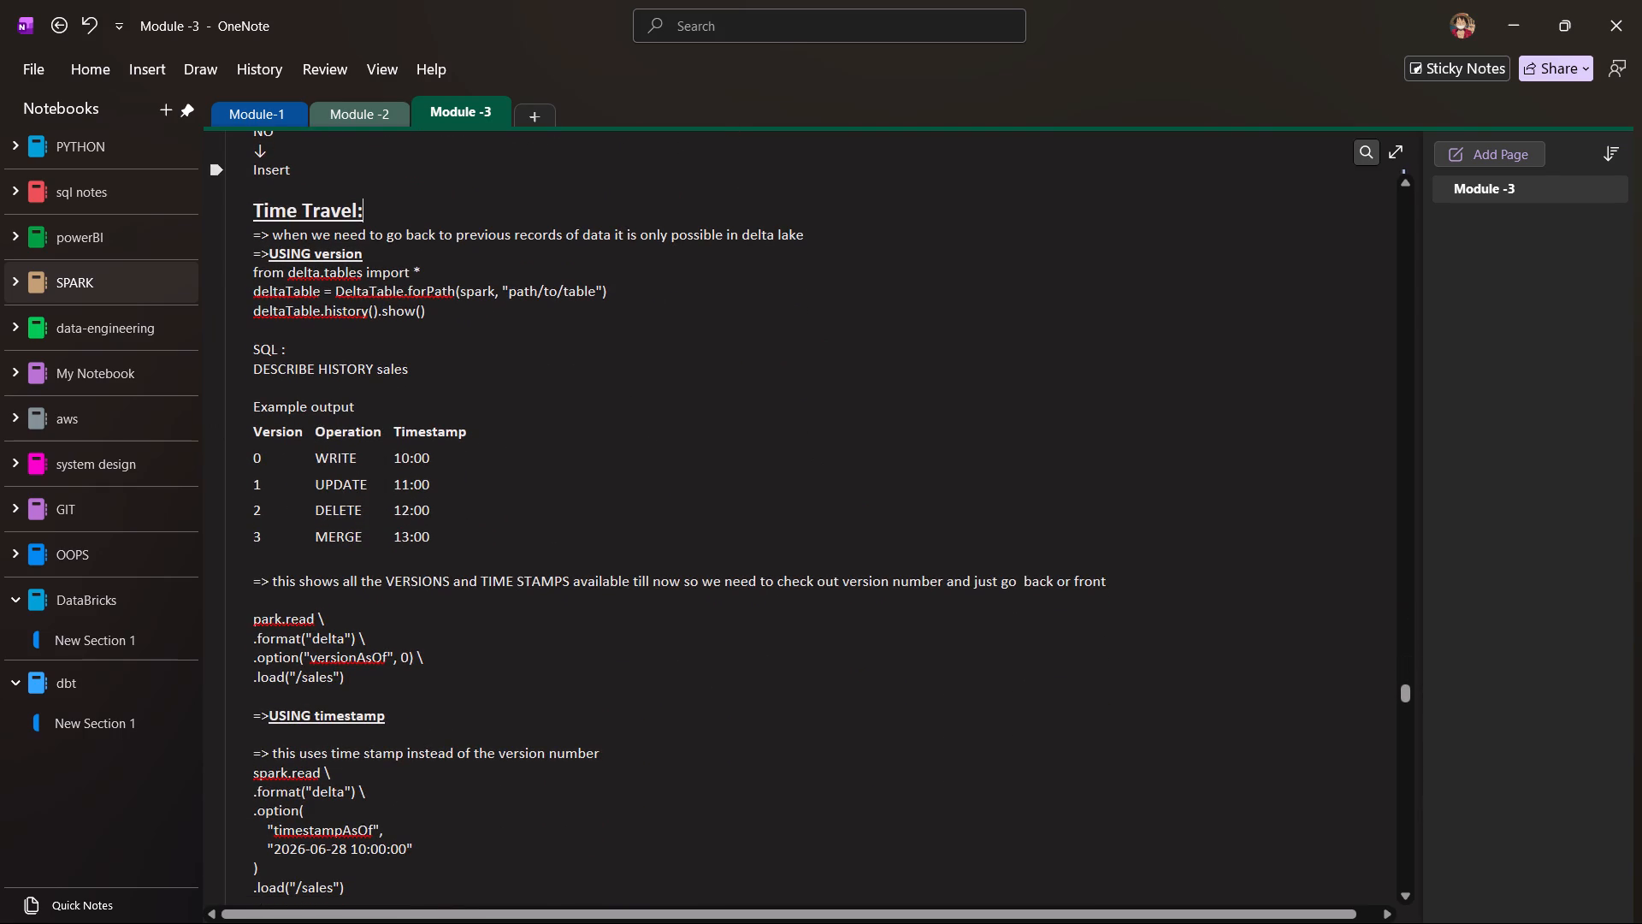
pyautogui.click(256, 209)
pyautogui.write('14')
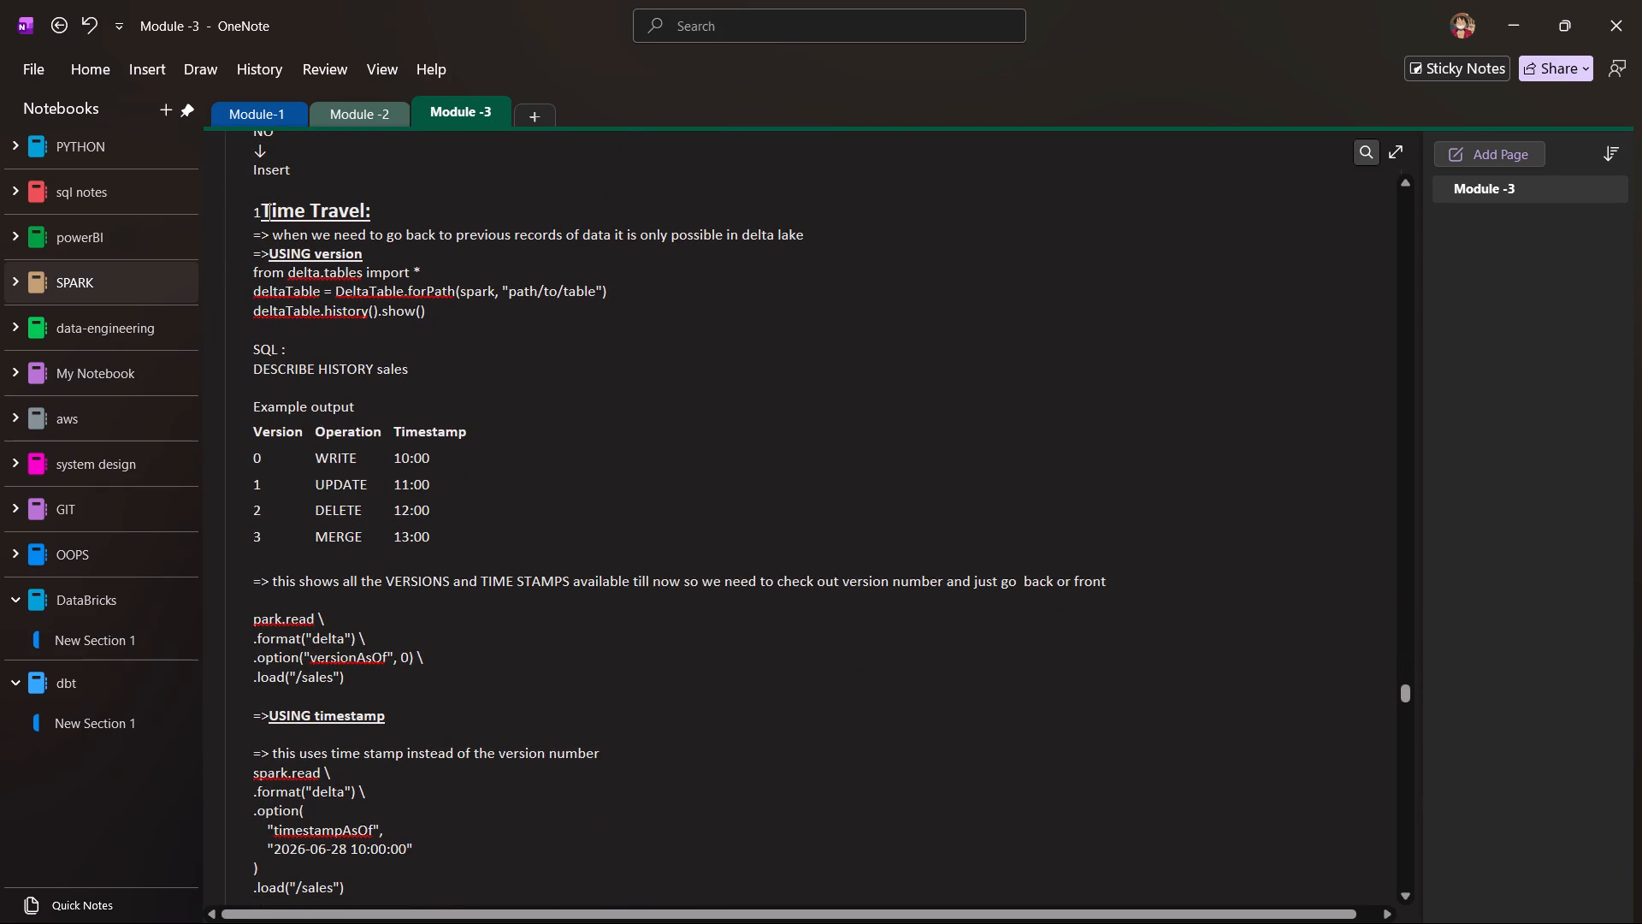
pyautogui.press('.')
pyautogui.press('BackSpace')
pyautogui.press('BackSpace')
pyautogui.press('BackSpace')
# Number the Time Travel heading in its own heading formatting so it reads "14. Time Travel:".
pyautogui.press('Right')
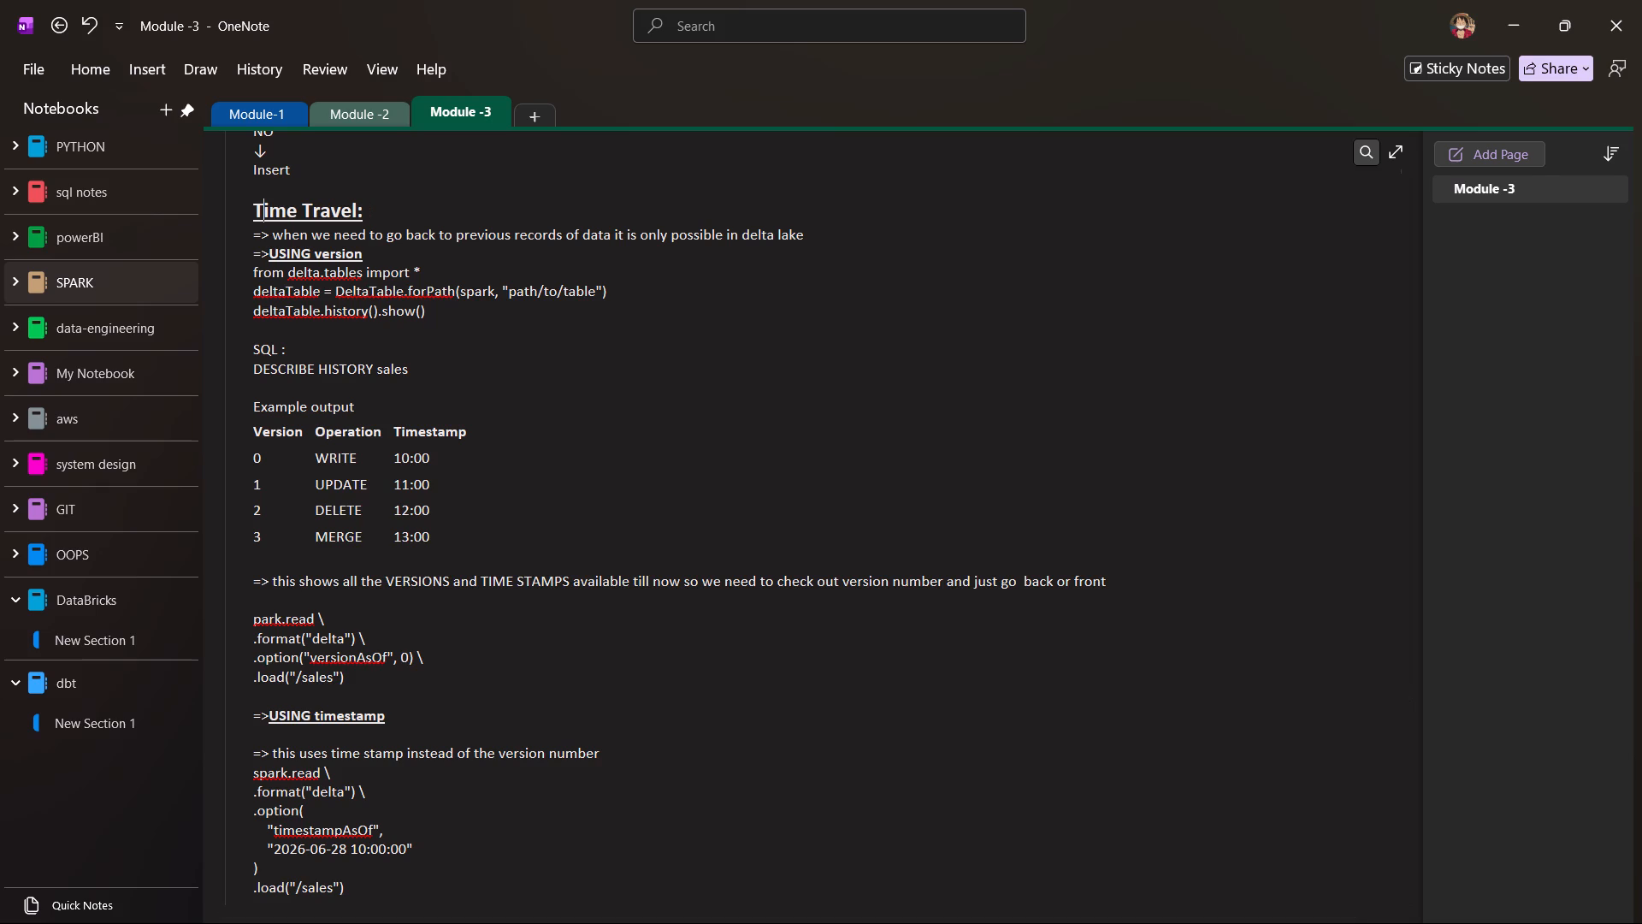
pyautogui.write('14.')
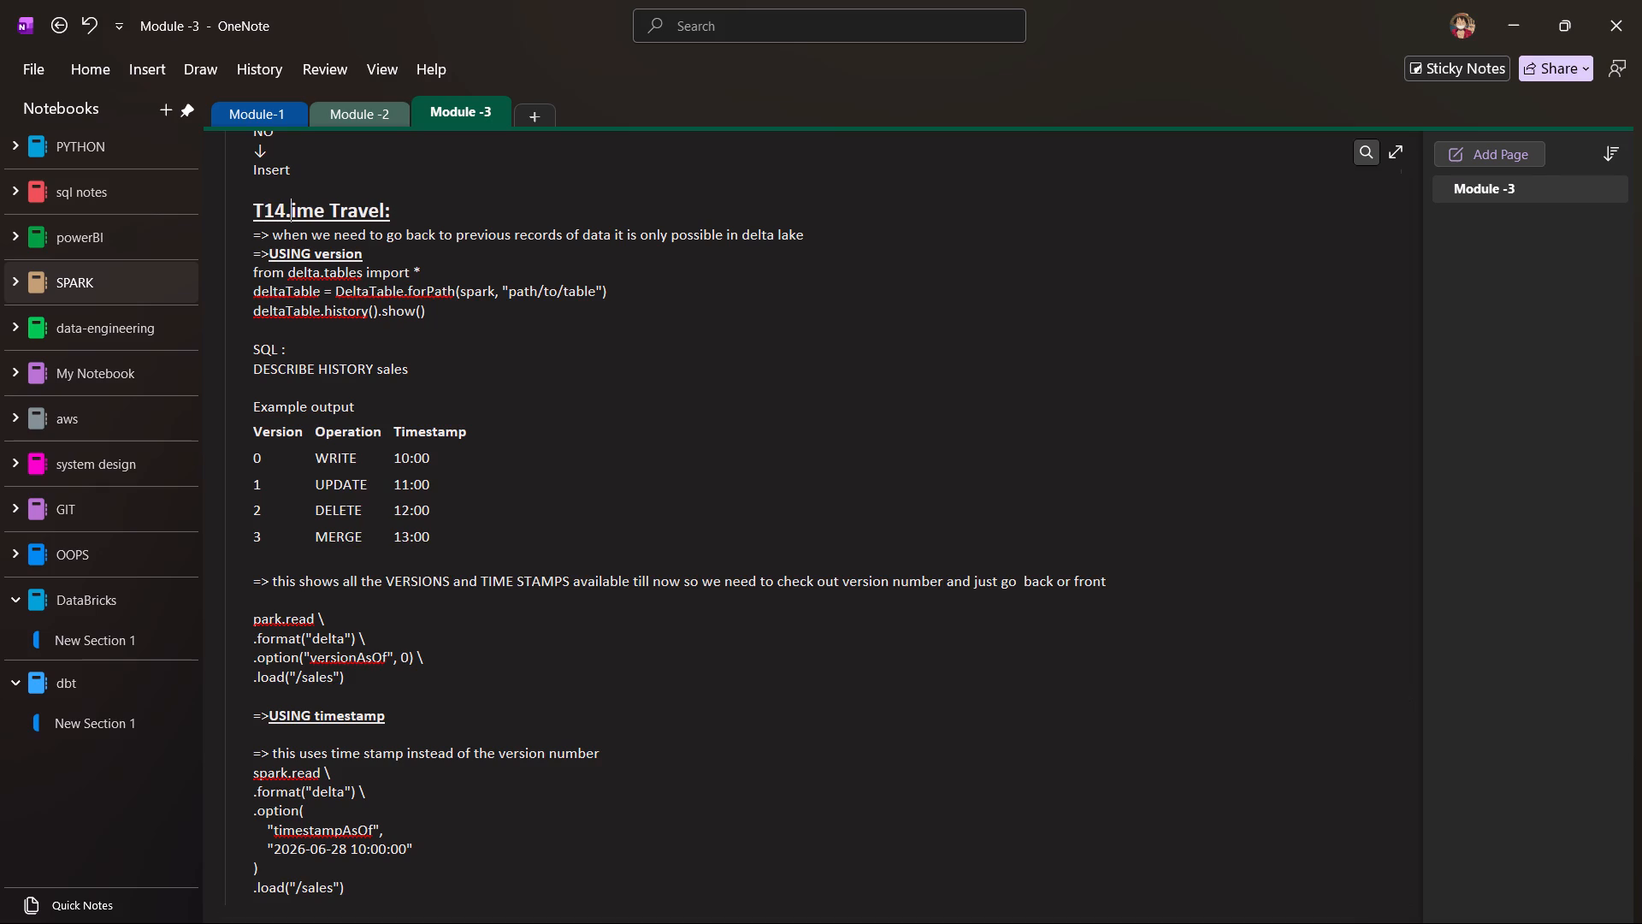
pyautogui.press('Left')
pyautogui.press('Left')
pyautogui.press('Left')
pyautogui.press('BackSpace')
pyautogui.press('Right')
pyautogui.press('Right')
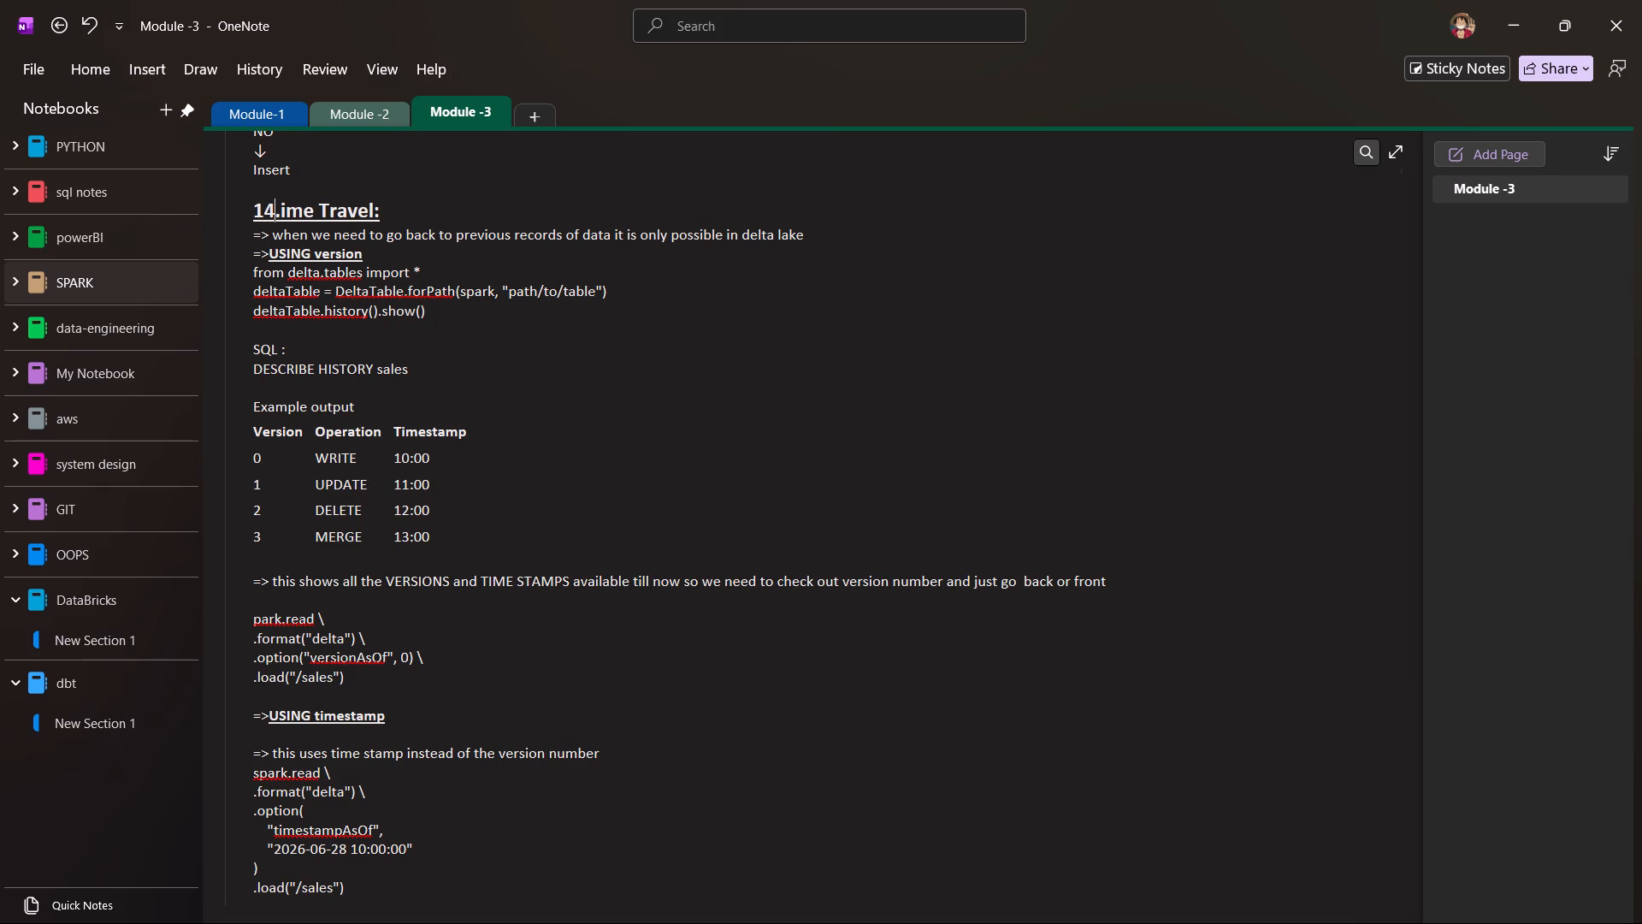
pyautogui.press('Right')
pyautogui.press('space')
pyautogui.write('T')
# Set the whole "14. Time Travel:" heading to font size 17 and add a blank line beneath it.
pyautogui.click(409, 215)
pyautogui.moveTo(409, 215); pyautogui.dragTo(272, 203)
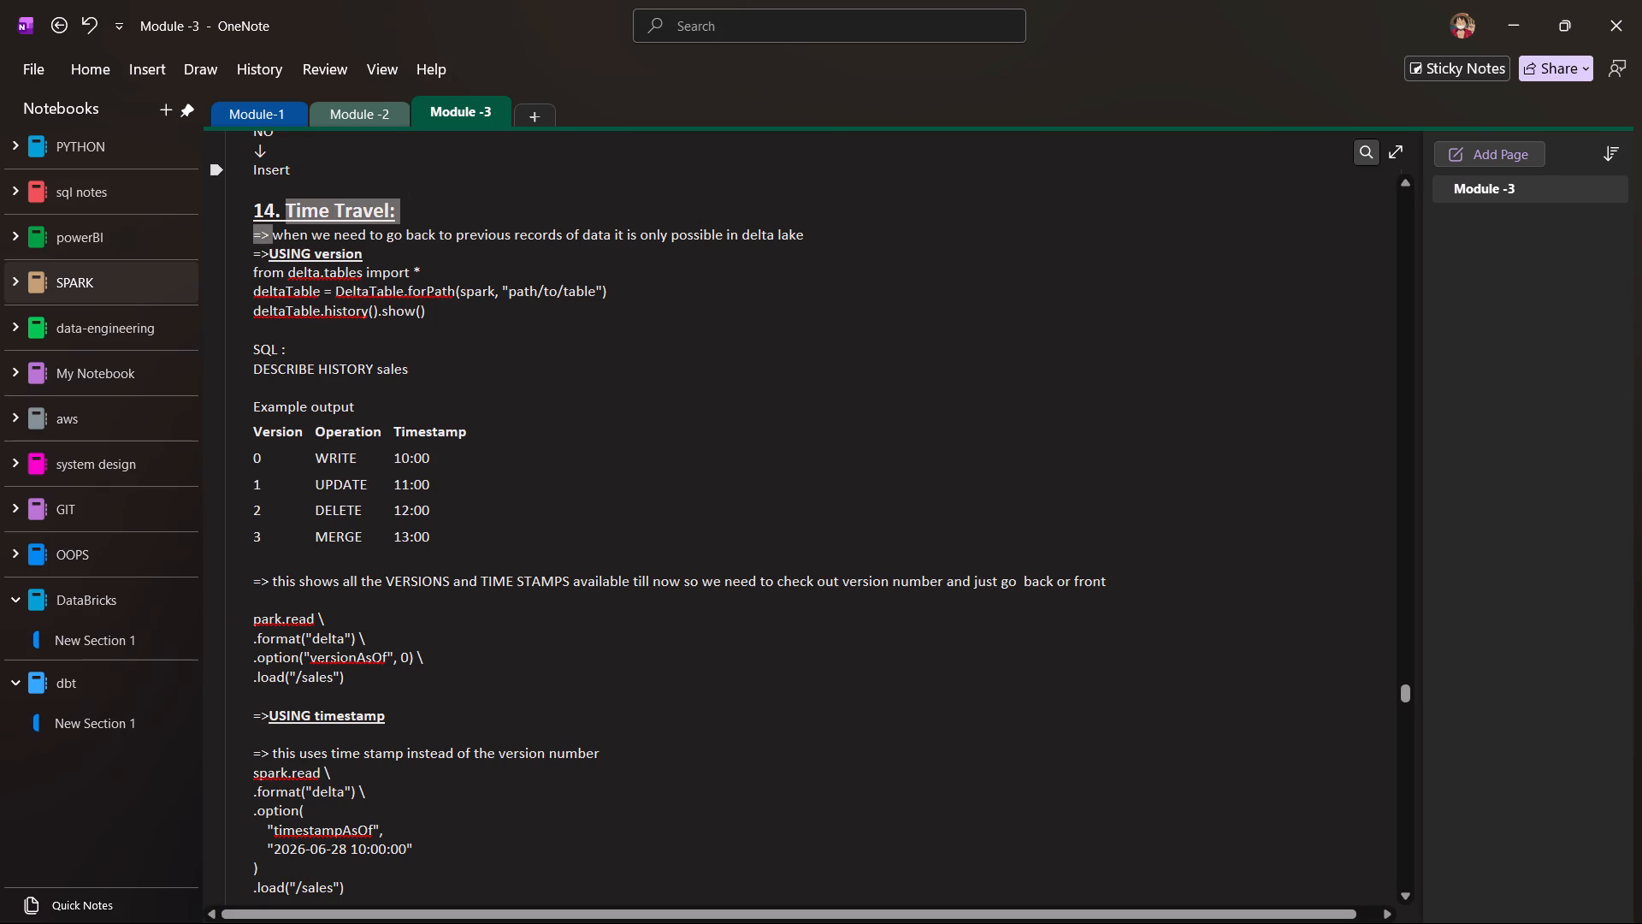
pyautogui.moveTo(272, 203); pyautogui.dragTo(252, 207)
pyautogui.click(401, 200)
pyautogui.moveTo(414, 214); pyautogui.dragTo(249, 210)
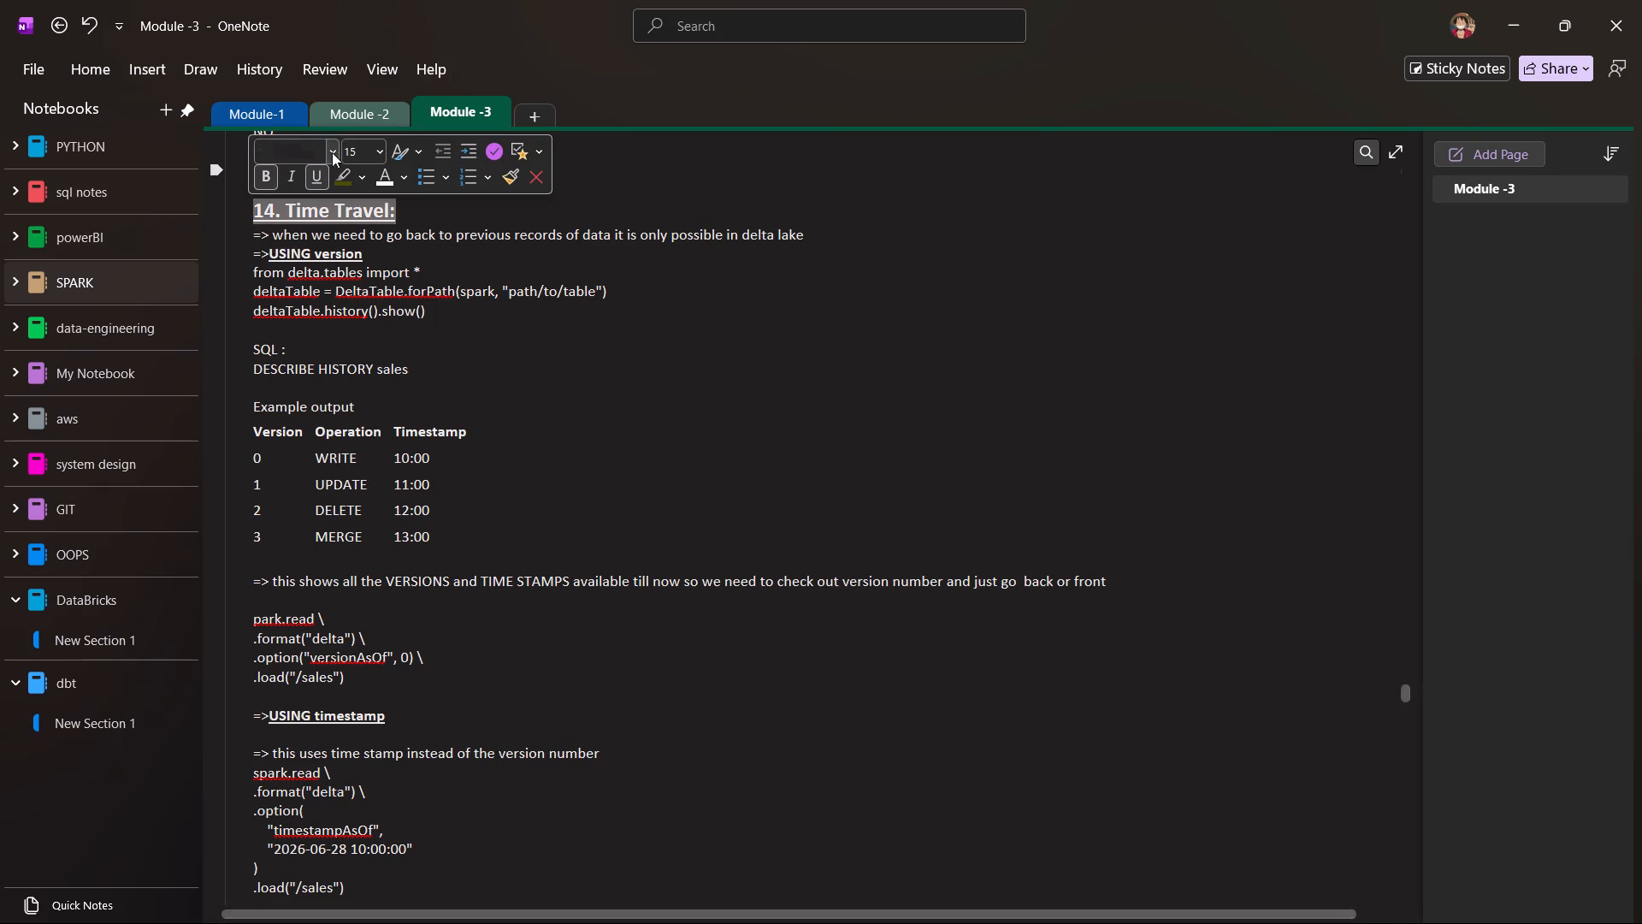
pyautogui.click(351, 150)
pyautogui.write('17')
pyautogui.press('Return')
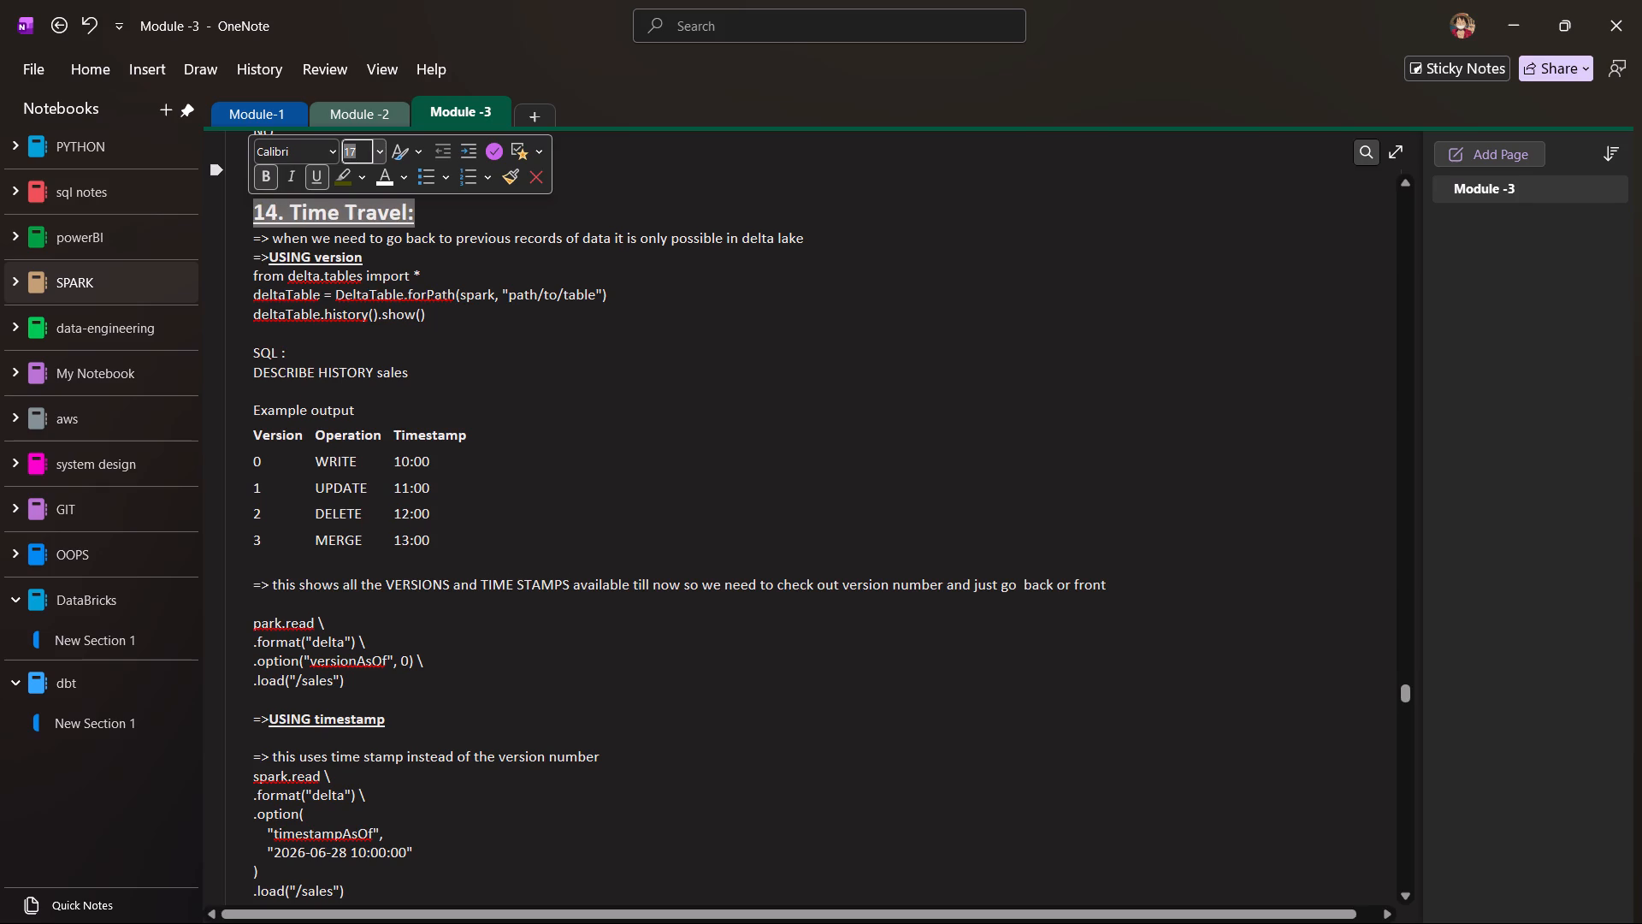
pyautogui.click(449, 221)
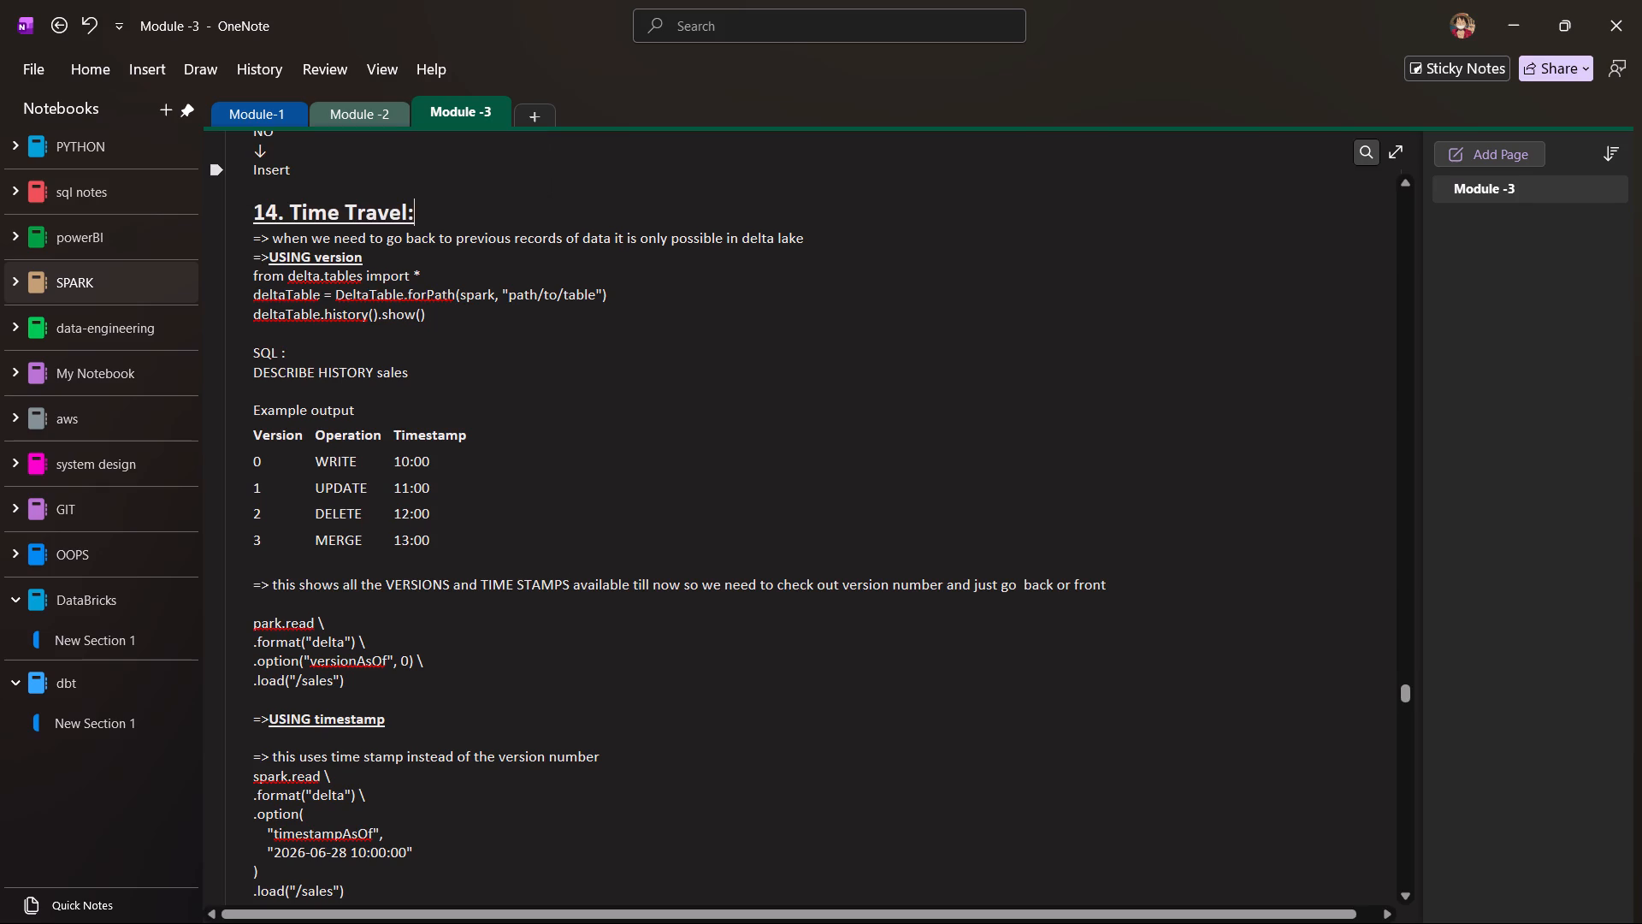
pyautogui.press('Return')
# Remove the "=>" marker in front of the USING version subheading under Time Travel.
pyautogui.scroll(1, 449, 221)
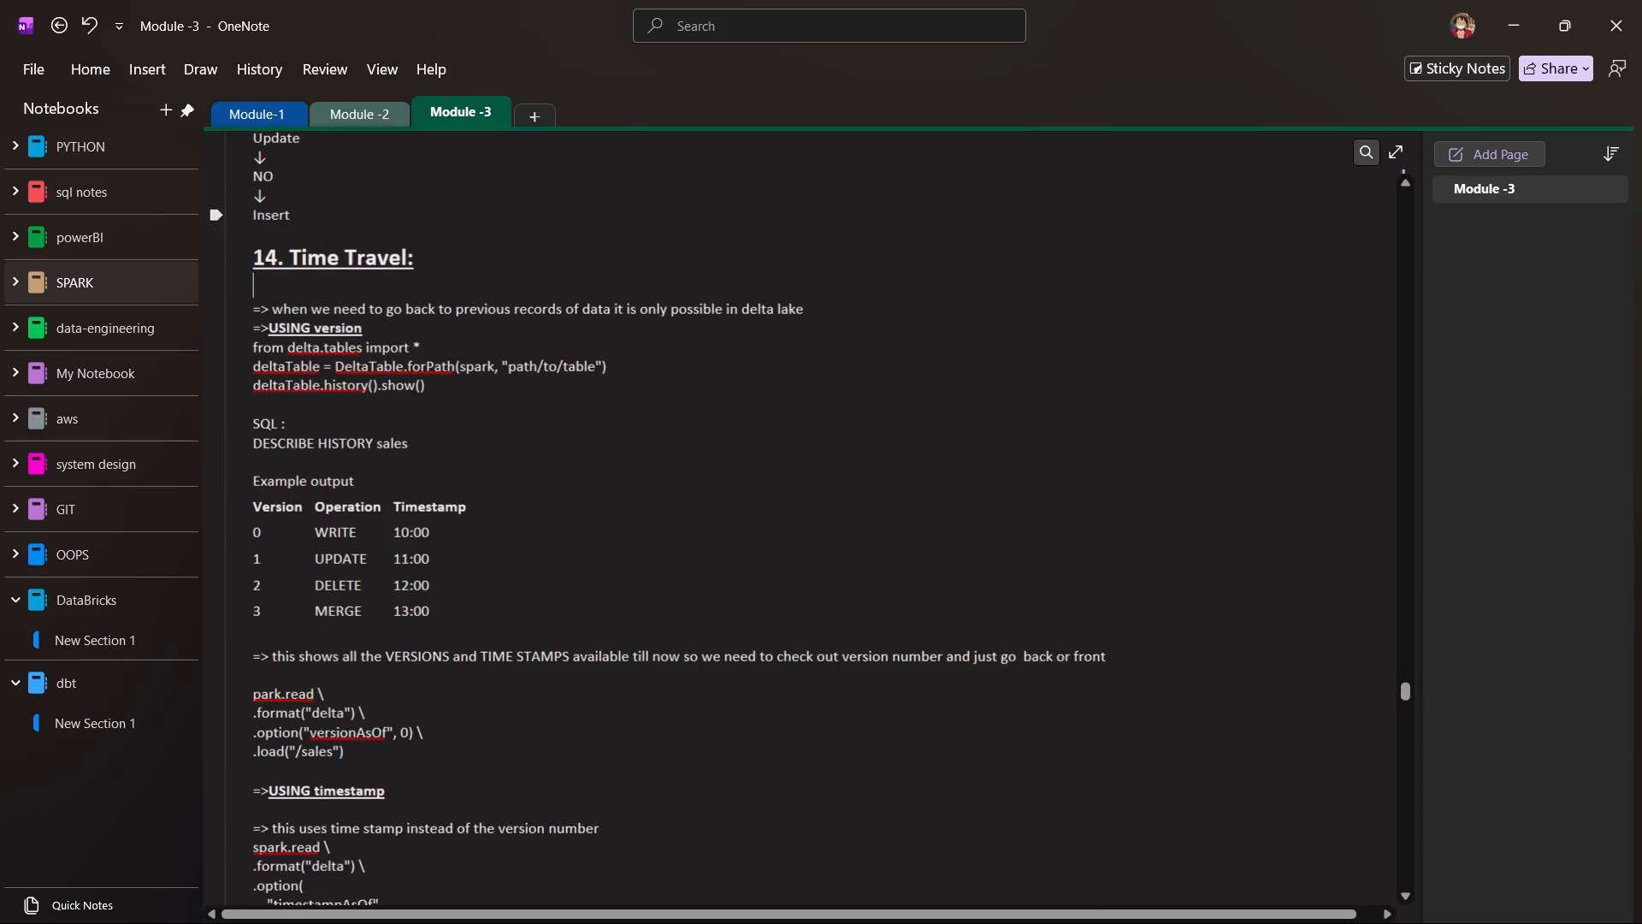
pyautogui.scroll(1, 449, 221)
pyautogui.scroll(-1, 449, 221)
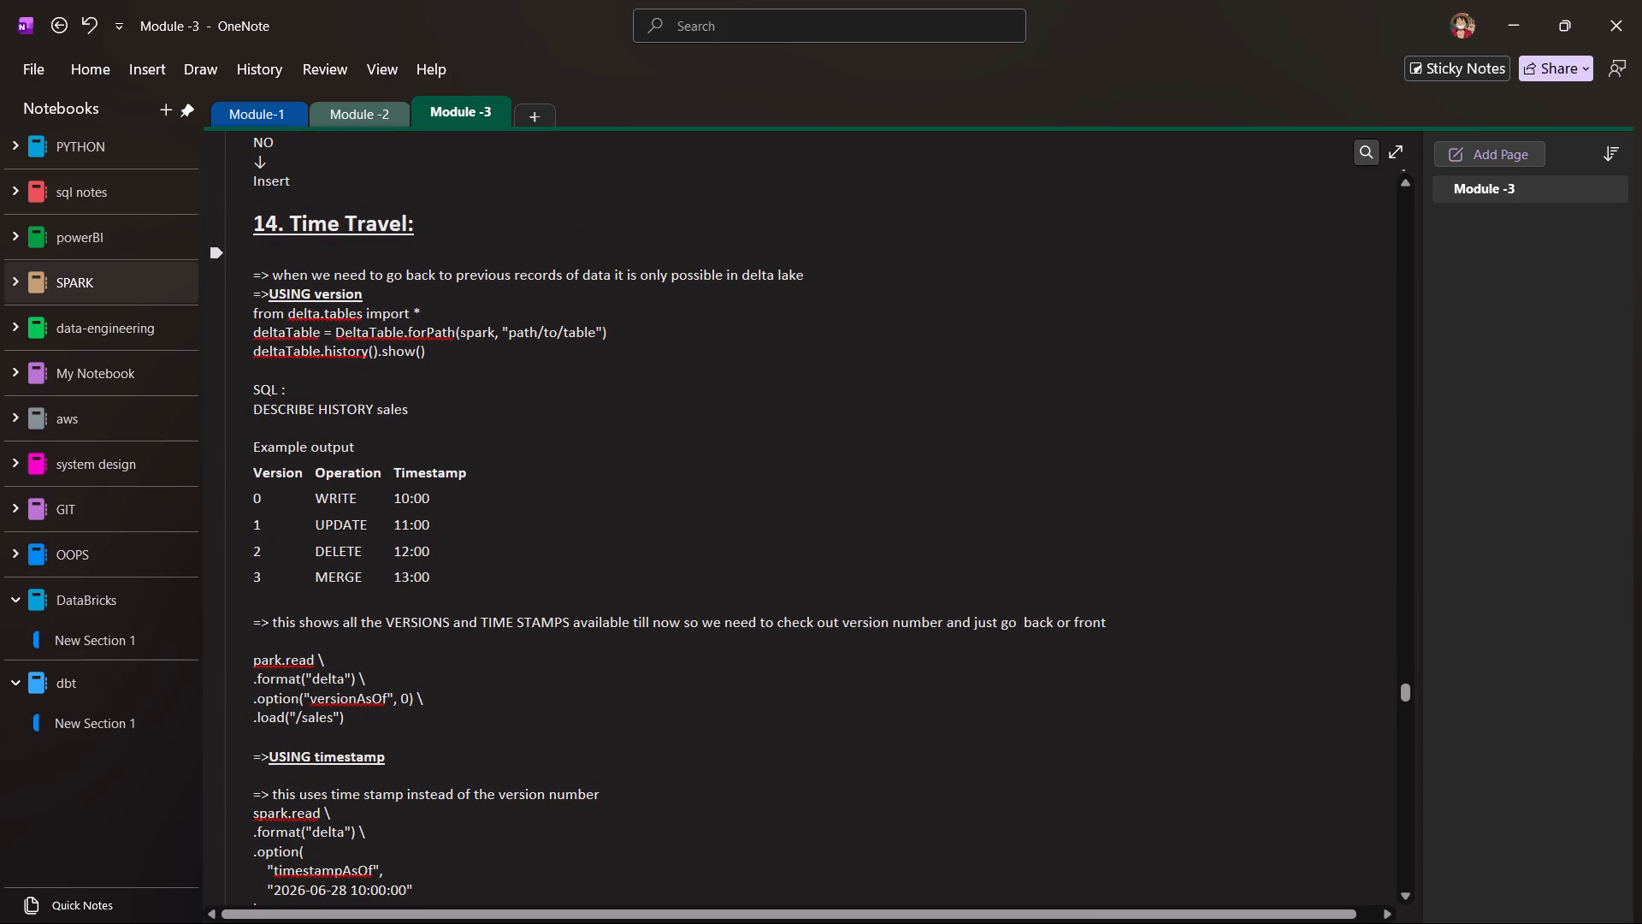
pyautogui.click(264, 293)
pyautogui.press('Right')
pyautogui.press('BackSpace')
pyautogui.press('BackSpace')
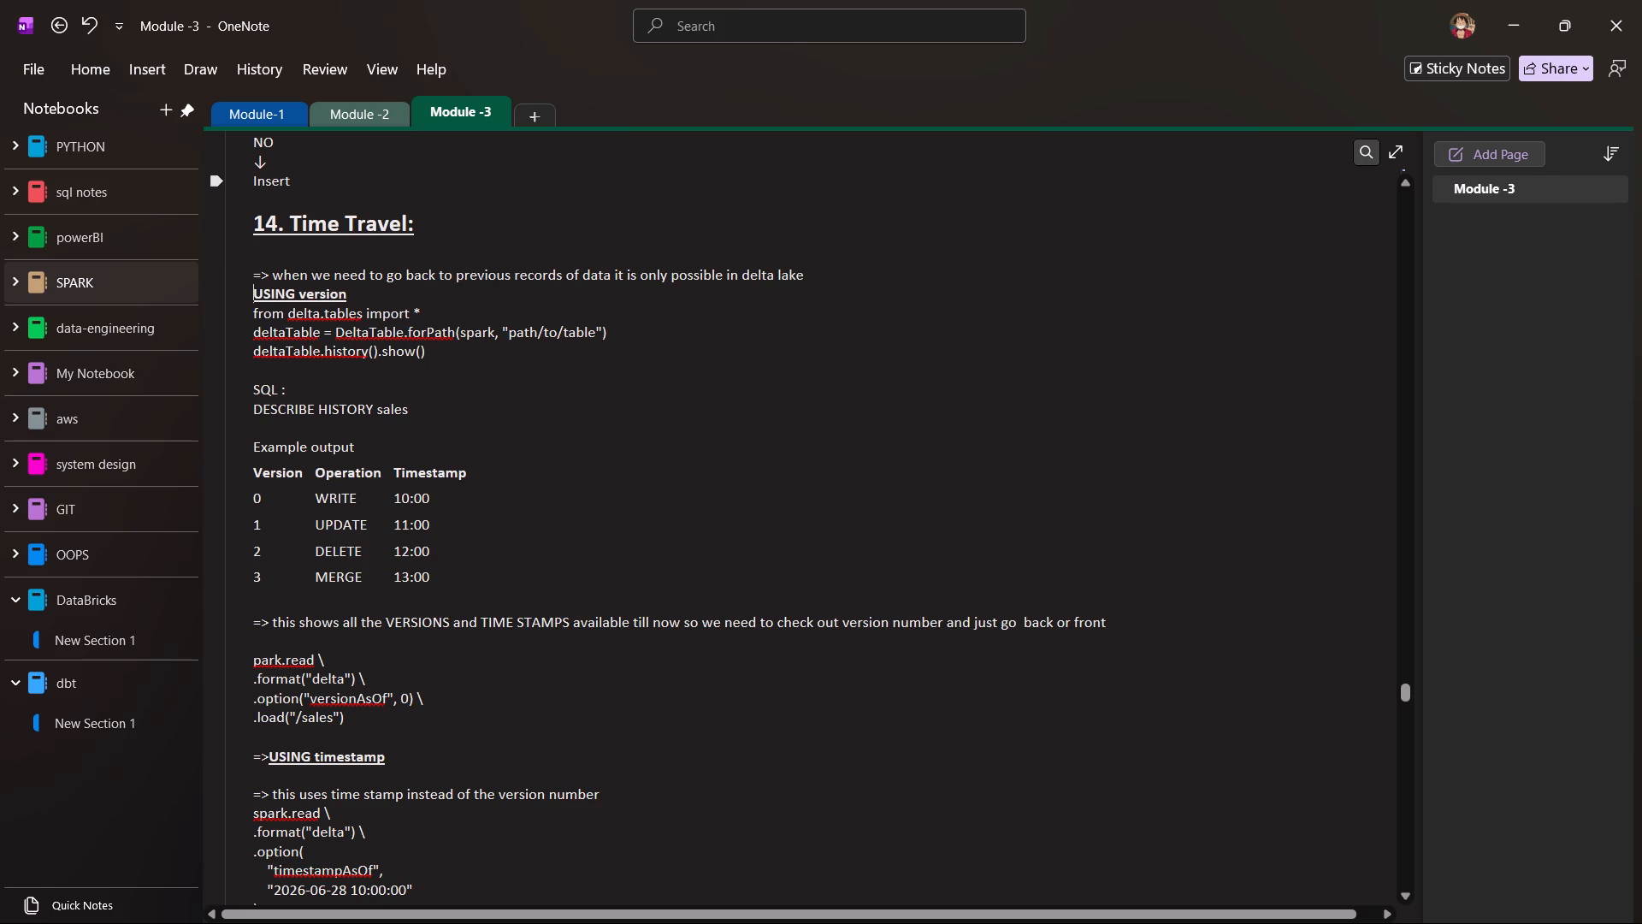
# Number the VACUUM heading after the Time Travel section so it reads "15. VACUUM:".
pyautogui.scroll(-1, 629, 365)
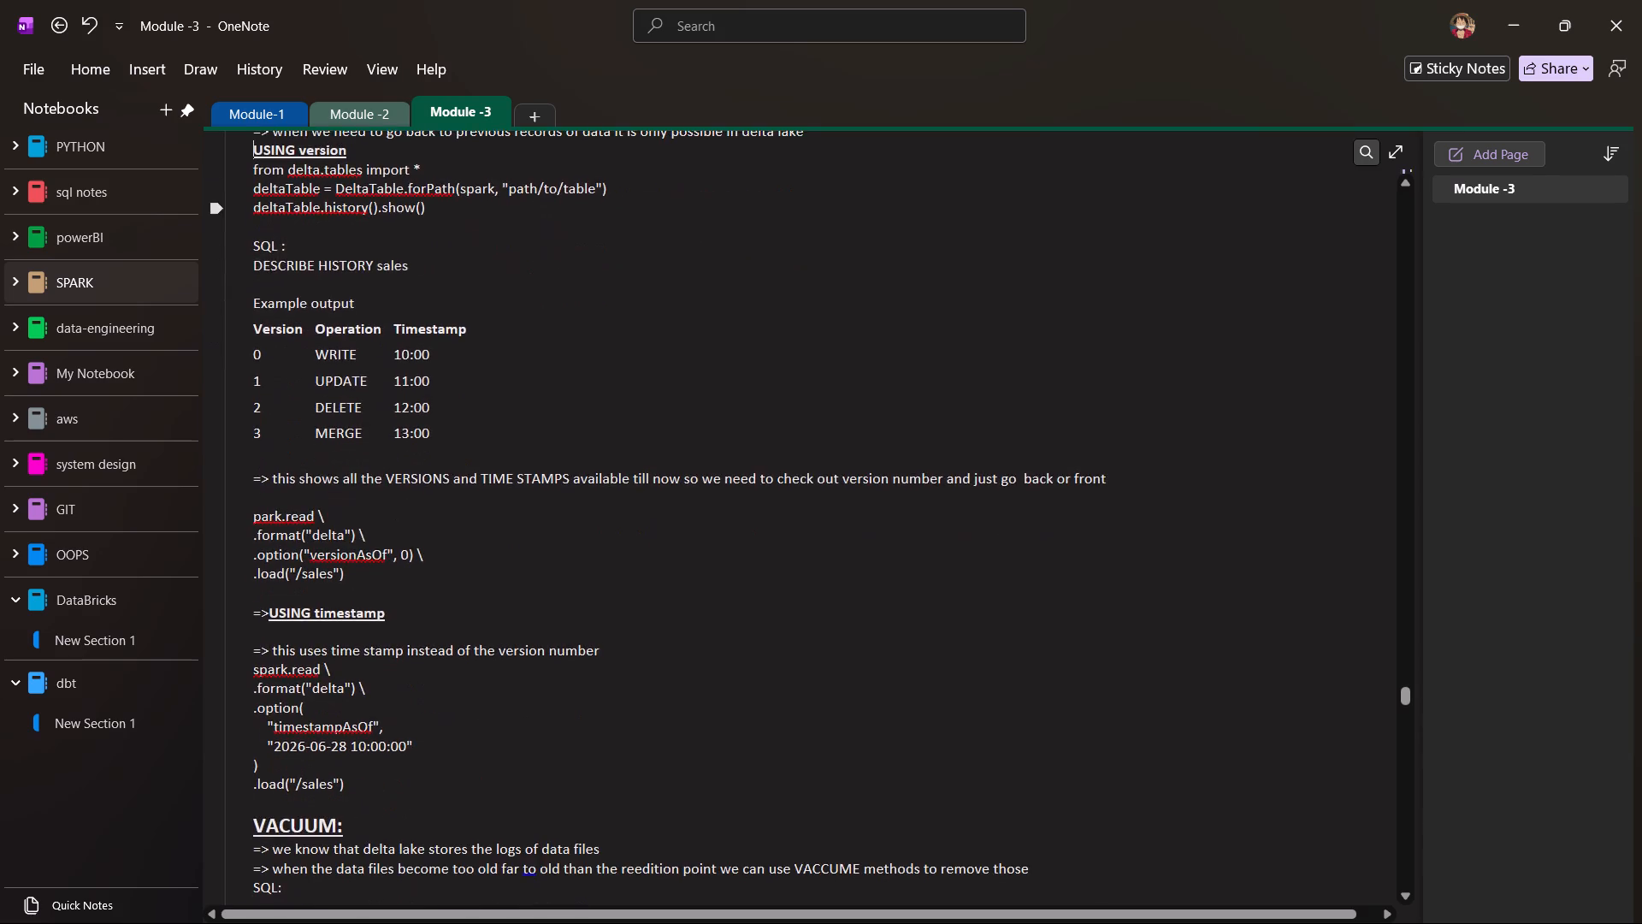
pyautogui.scroll(-1, 629, 365)
pyautogui.scroll(1, 629, 365)
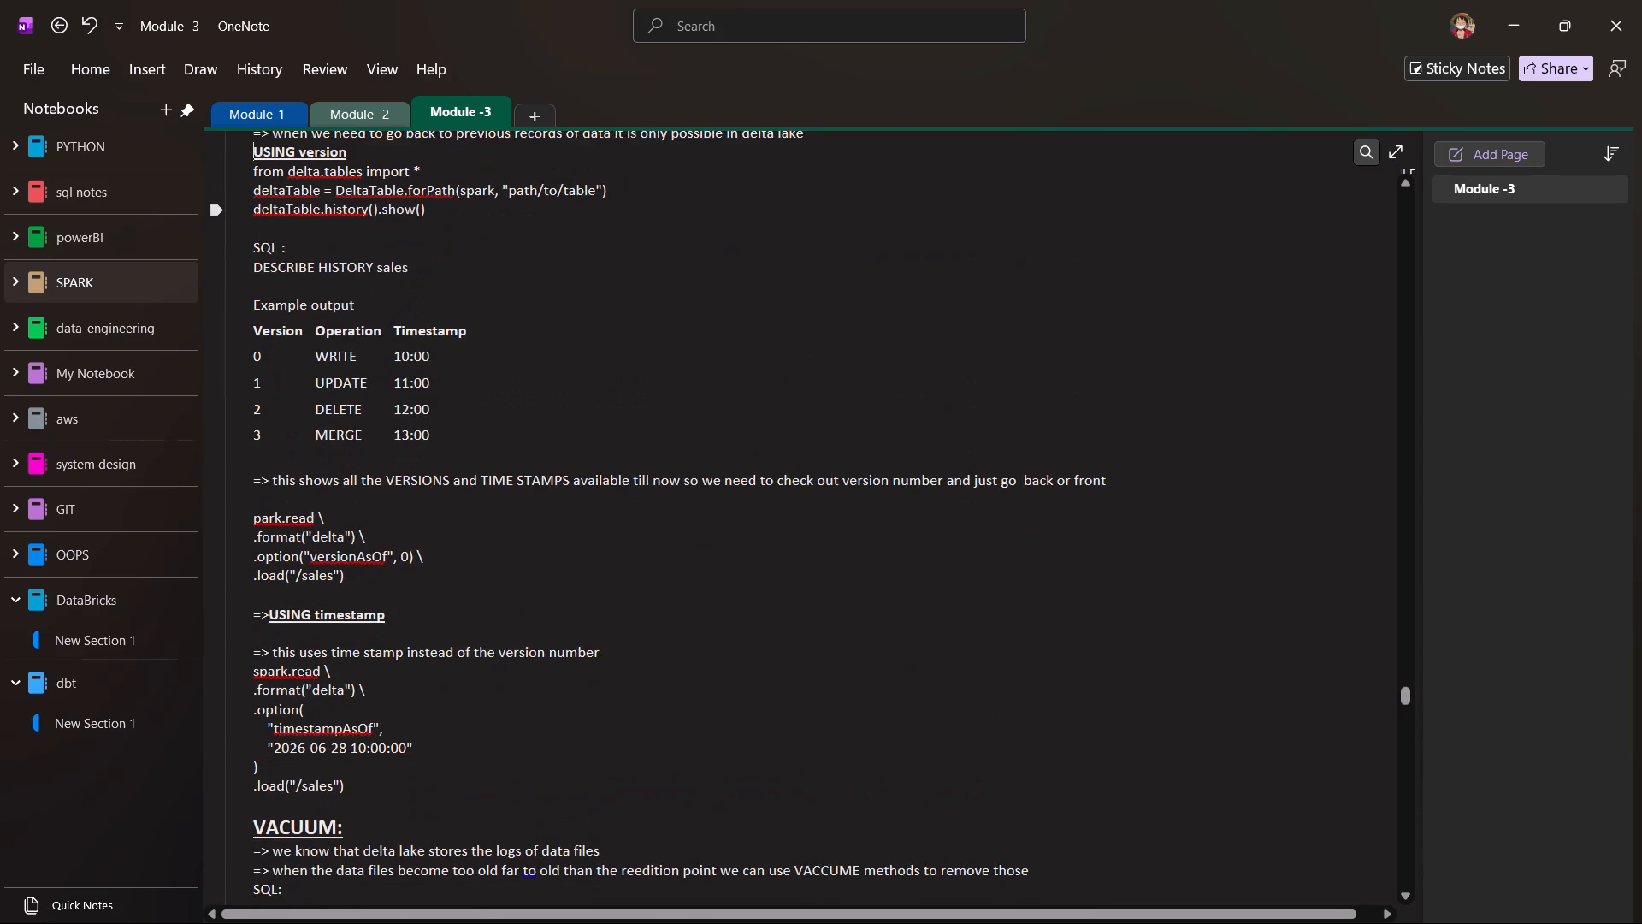
pyautogui.scroll(1, 629, 365)
pyautogui.scroll(-2, 629, 365)
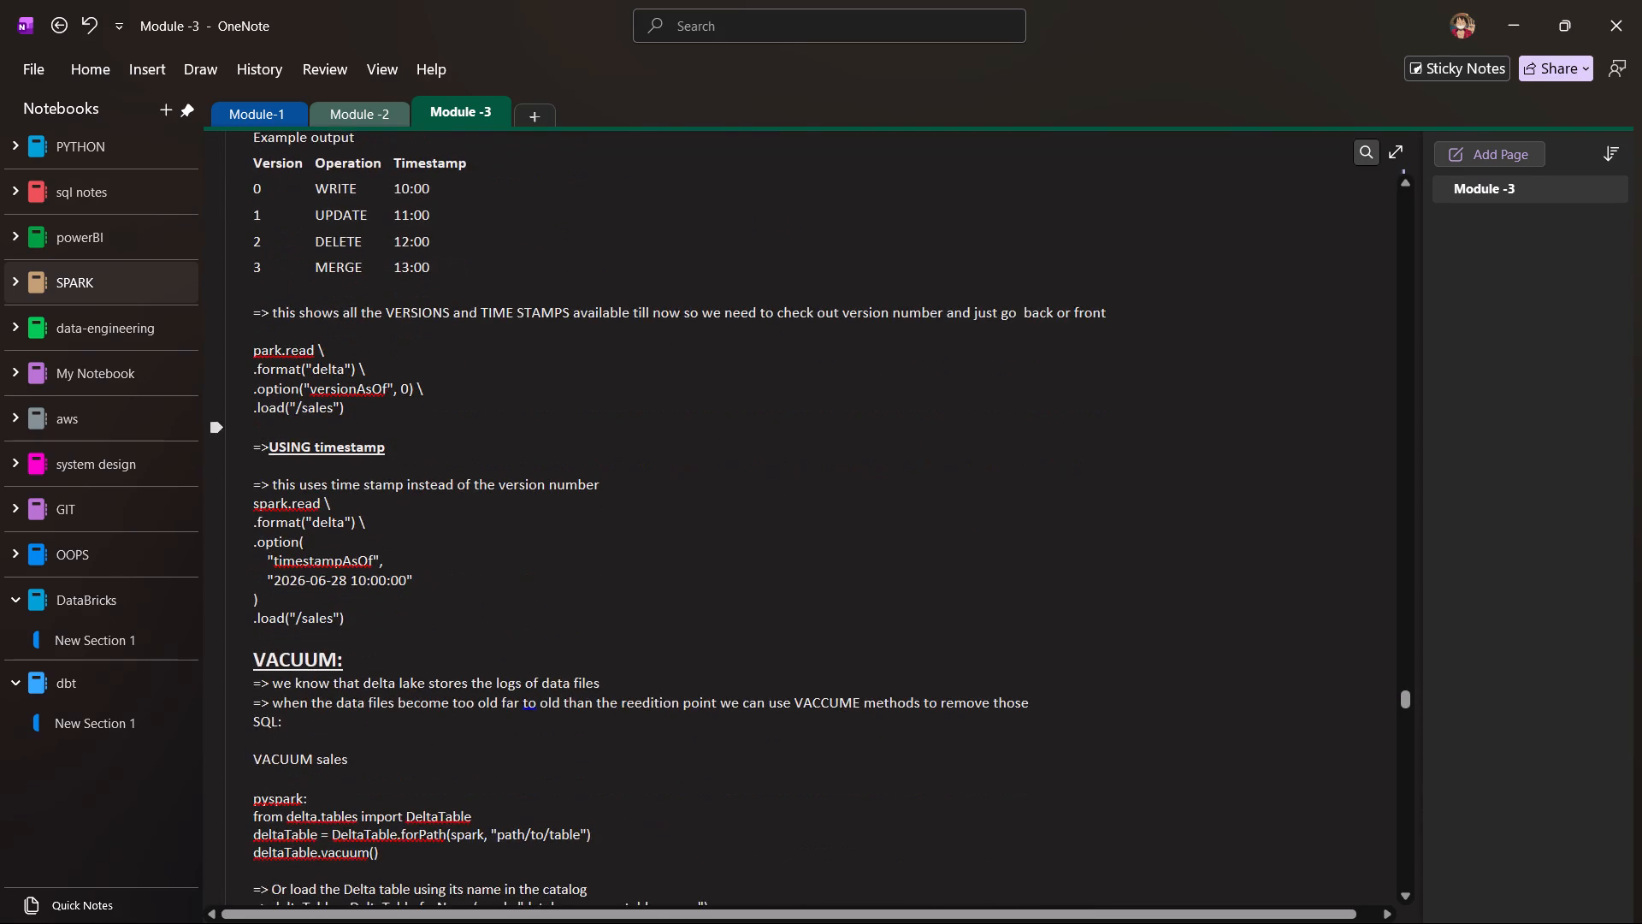
pyautogui.hscroll(1, 437, 494)
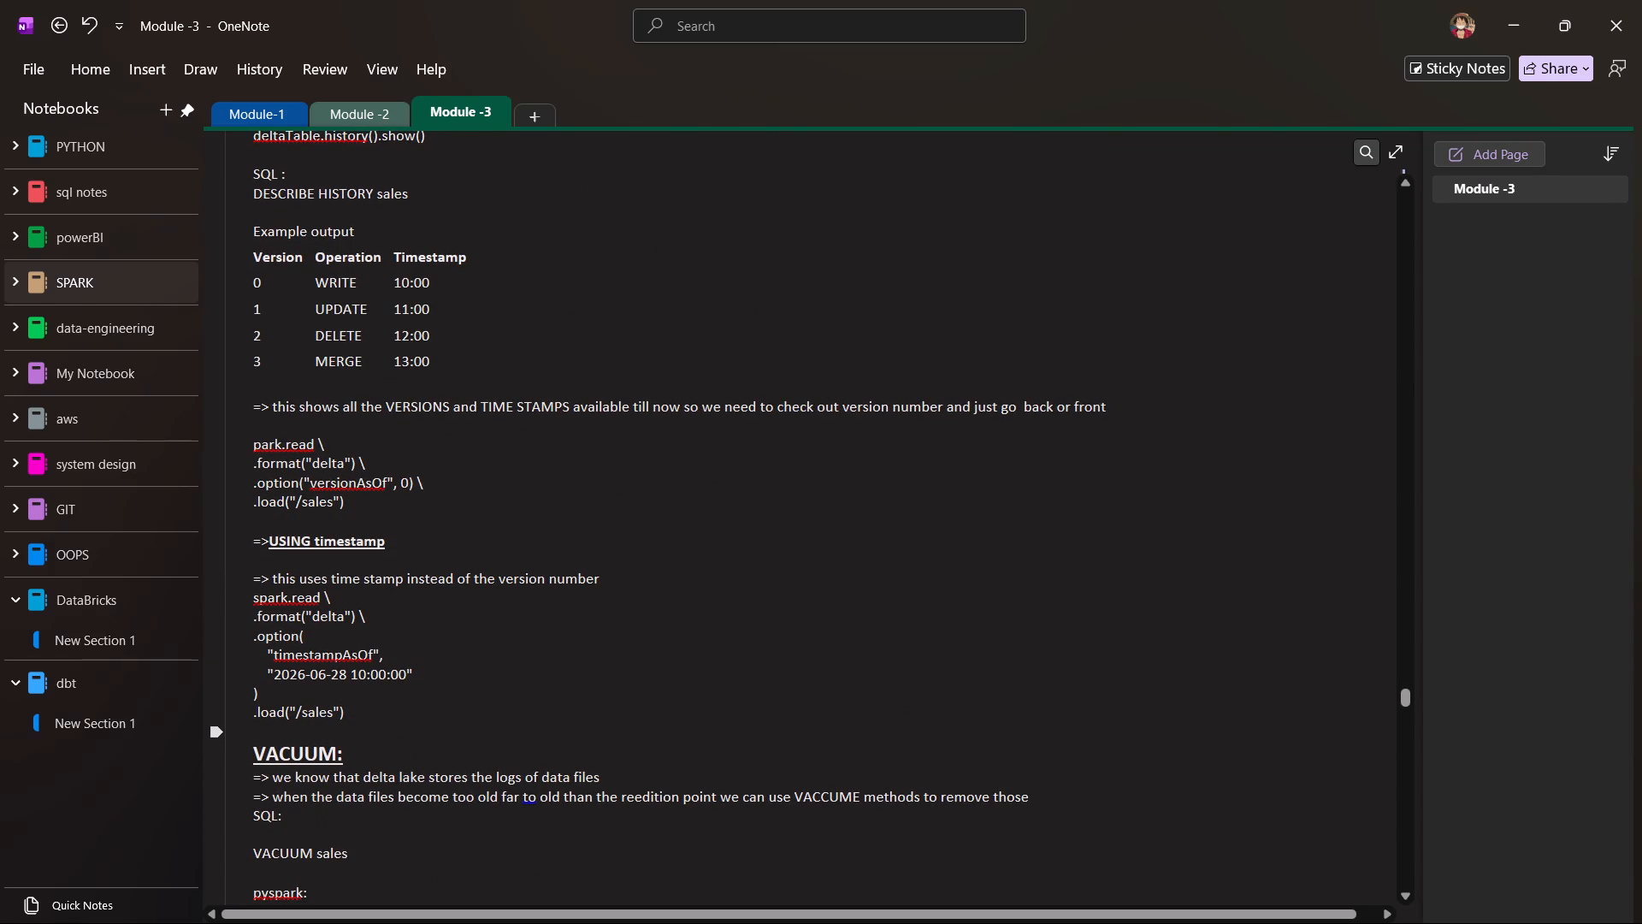
pyautogui.click(255, 751)
pyautogui.press('1')
pyautogui.press('BackSpace')
pyautogui.press('Right')
pyautogui.press('BackSpace')
pyautogui.write('15.V')
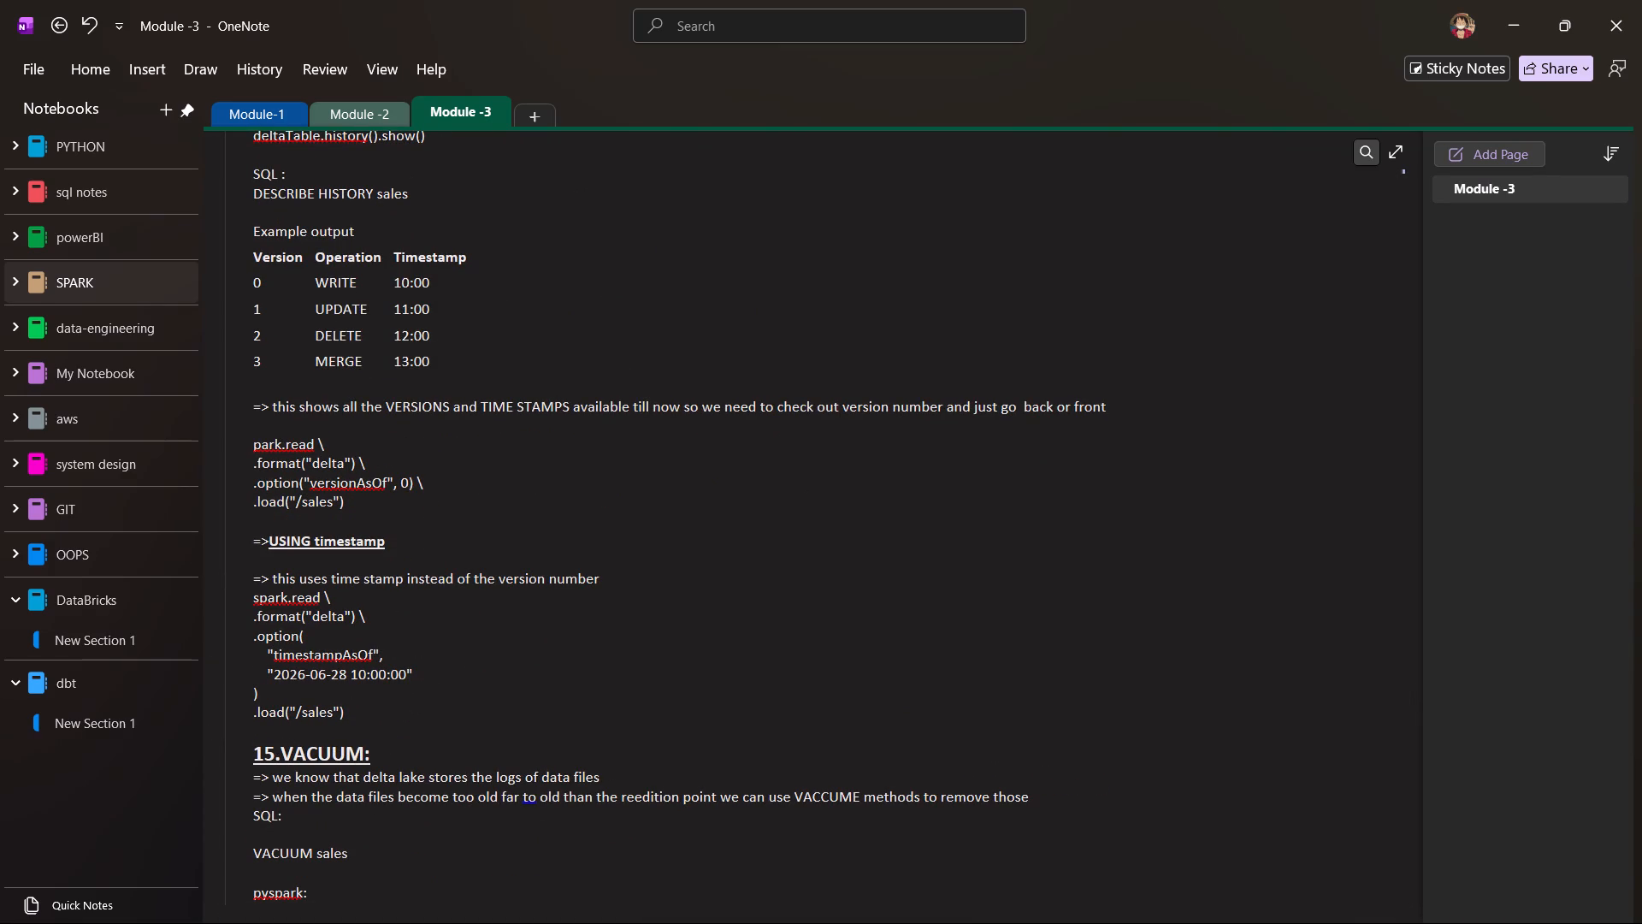
pyautogui.press('Left')
pyautogui.press('space')
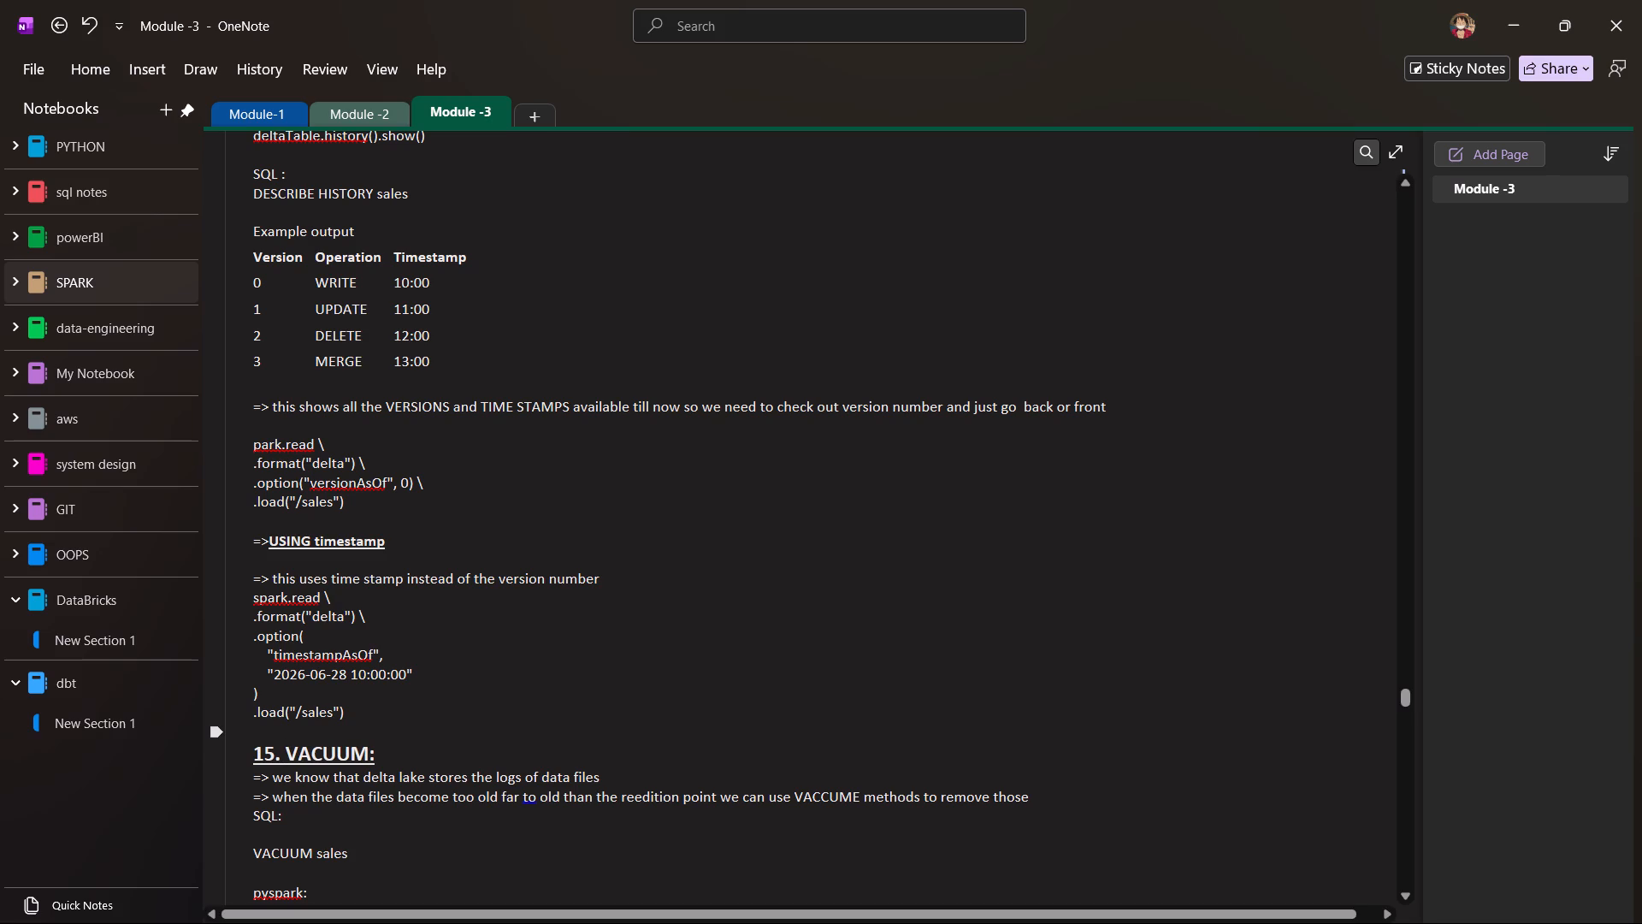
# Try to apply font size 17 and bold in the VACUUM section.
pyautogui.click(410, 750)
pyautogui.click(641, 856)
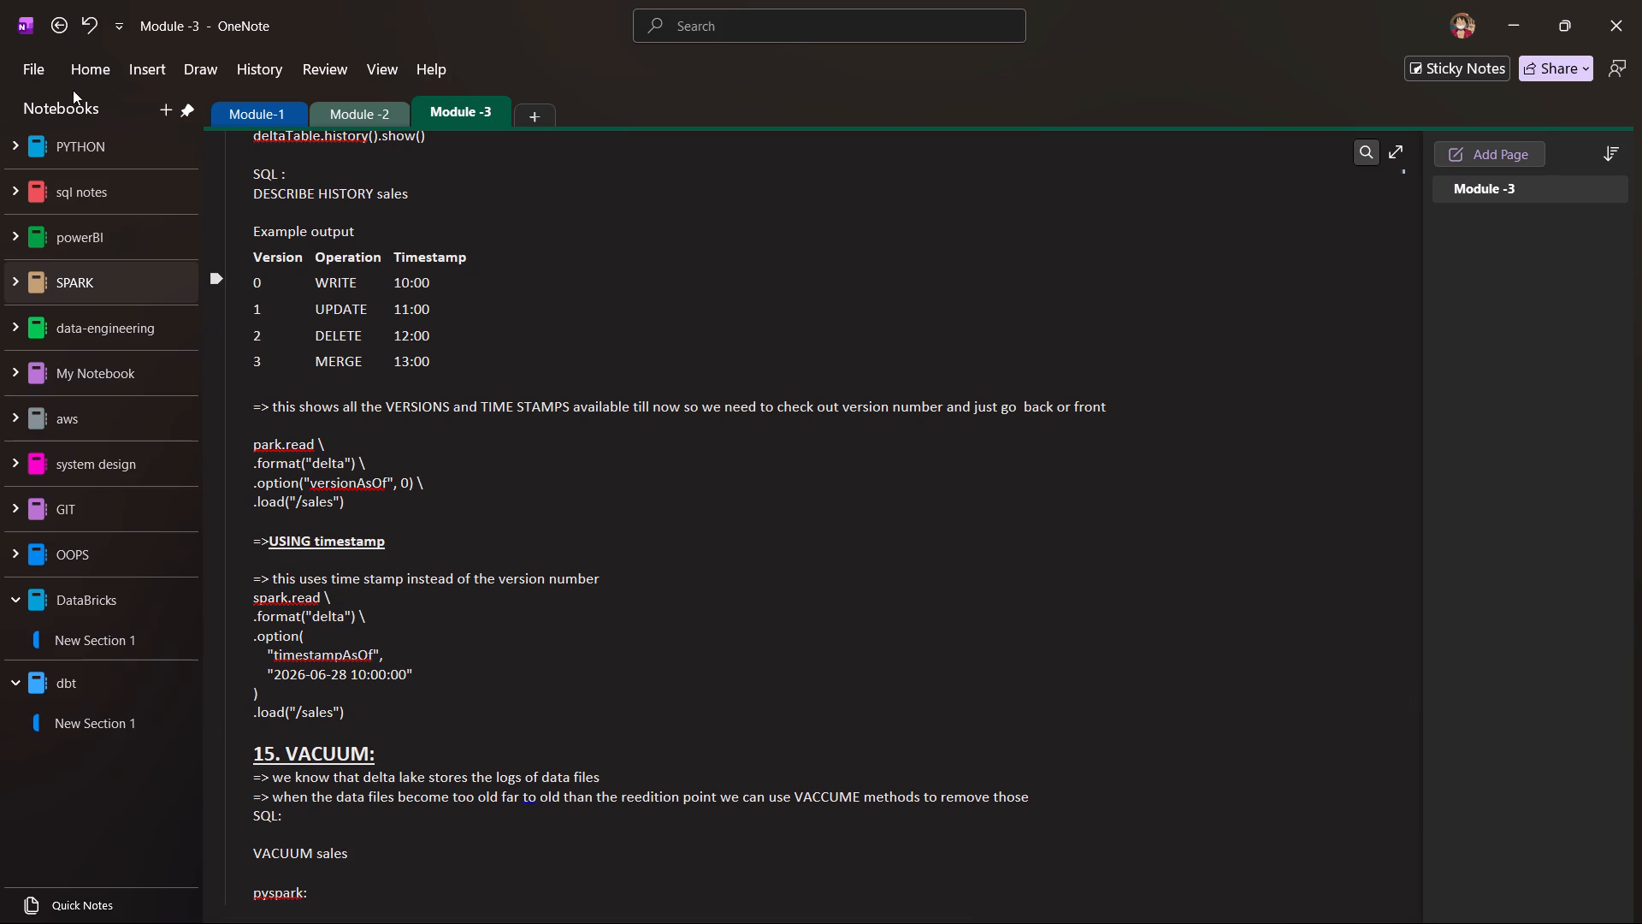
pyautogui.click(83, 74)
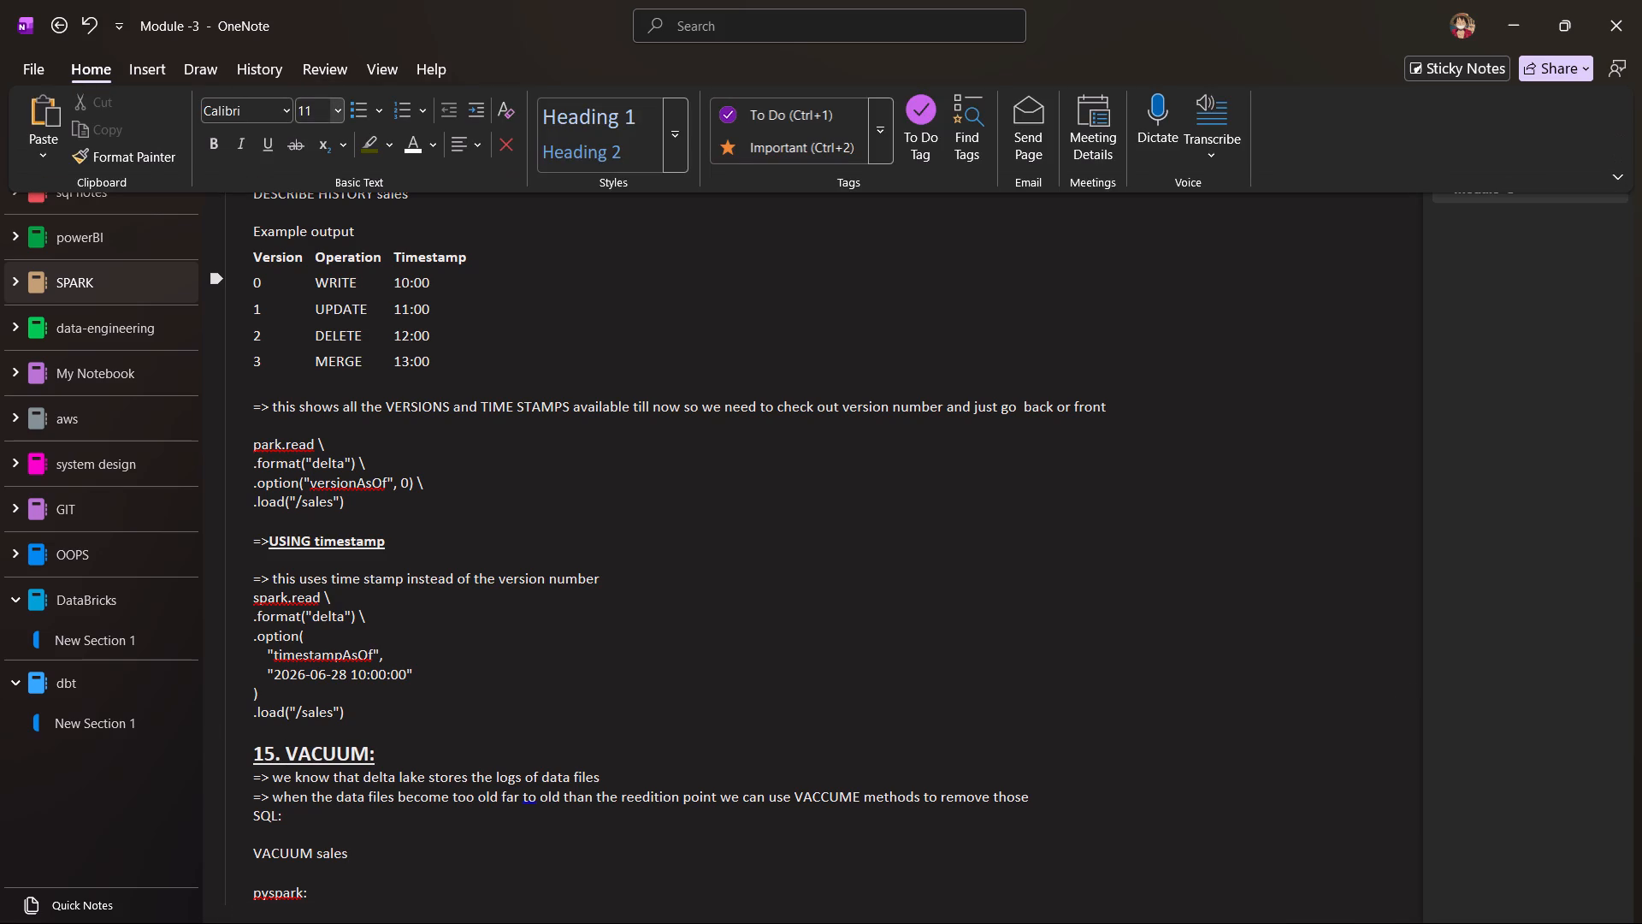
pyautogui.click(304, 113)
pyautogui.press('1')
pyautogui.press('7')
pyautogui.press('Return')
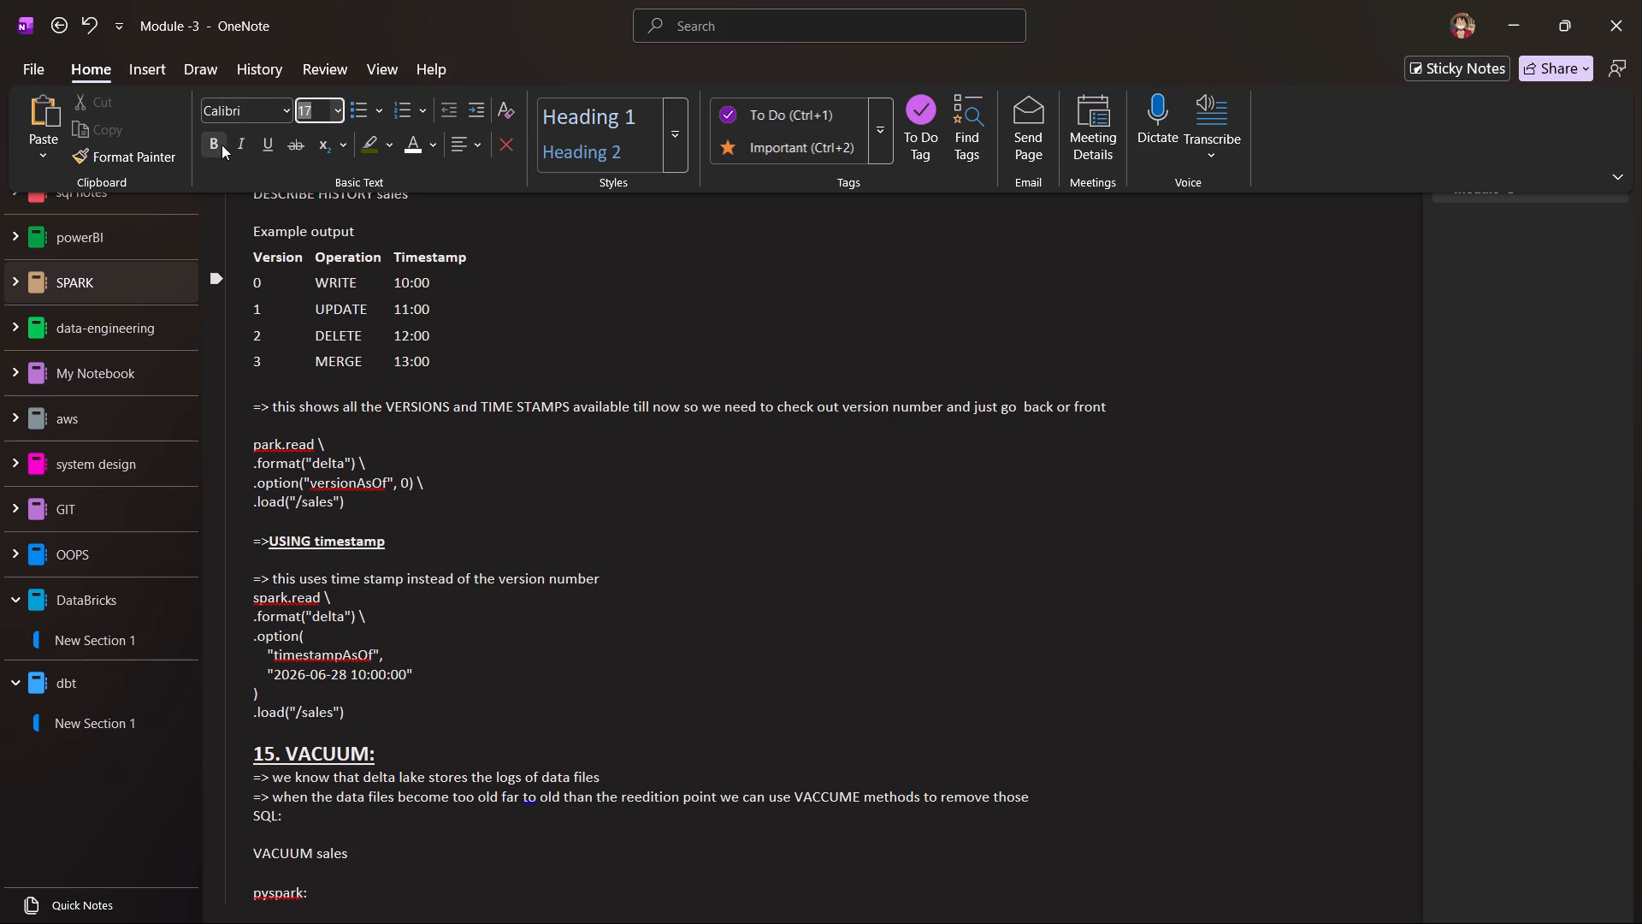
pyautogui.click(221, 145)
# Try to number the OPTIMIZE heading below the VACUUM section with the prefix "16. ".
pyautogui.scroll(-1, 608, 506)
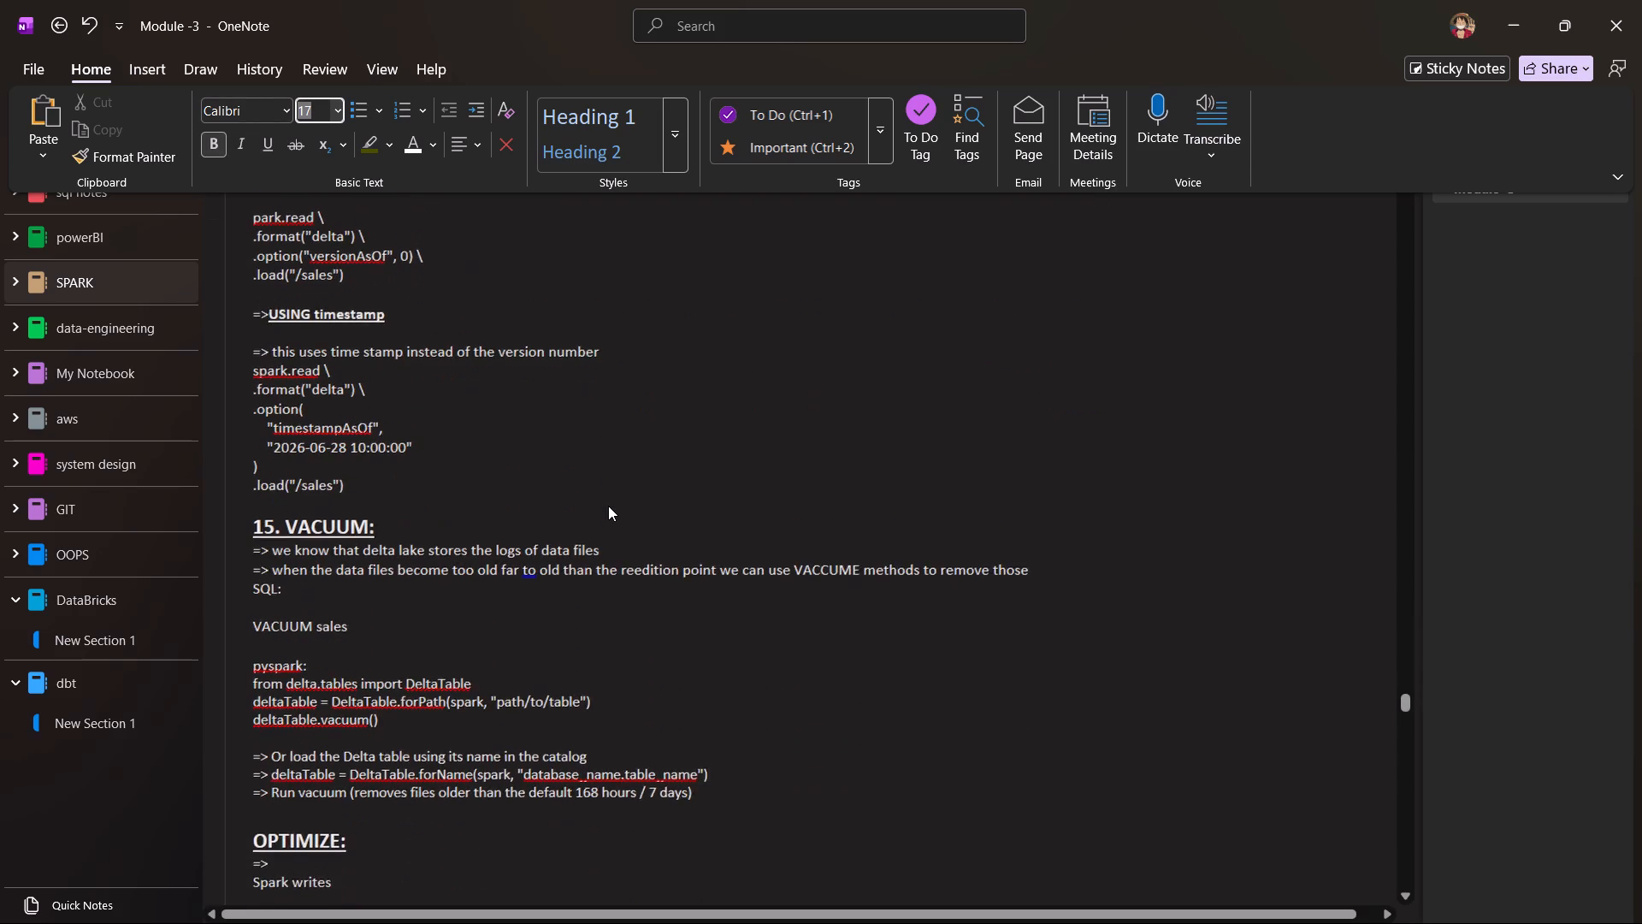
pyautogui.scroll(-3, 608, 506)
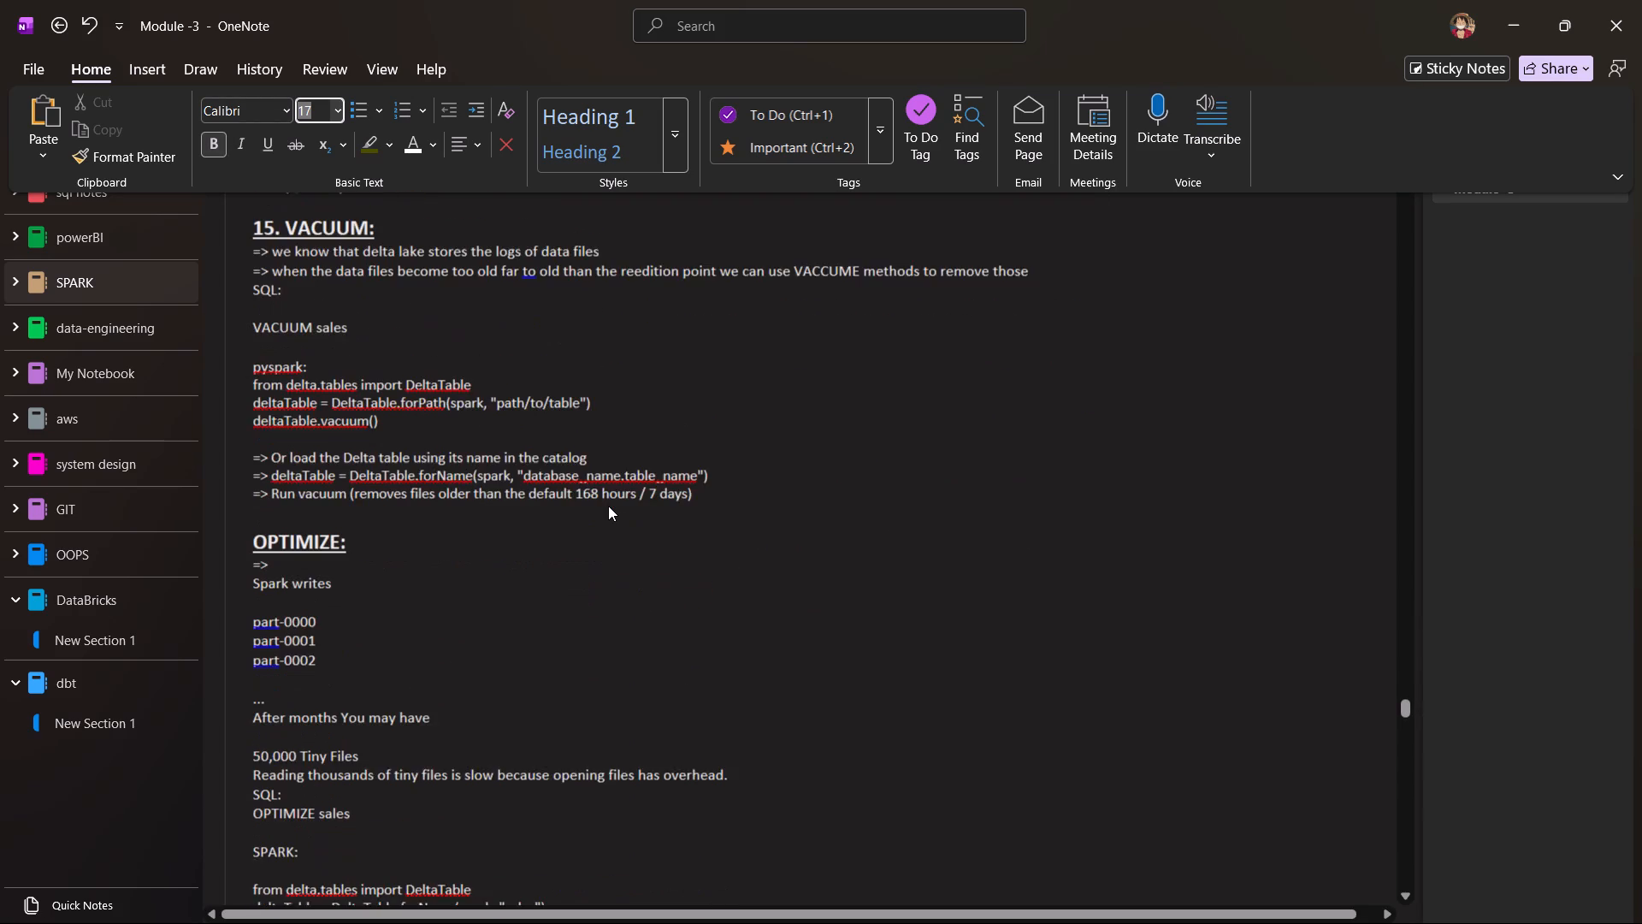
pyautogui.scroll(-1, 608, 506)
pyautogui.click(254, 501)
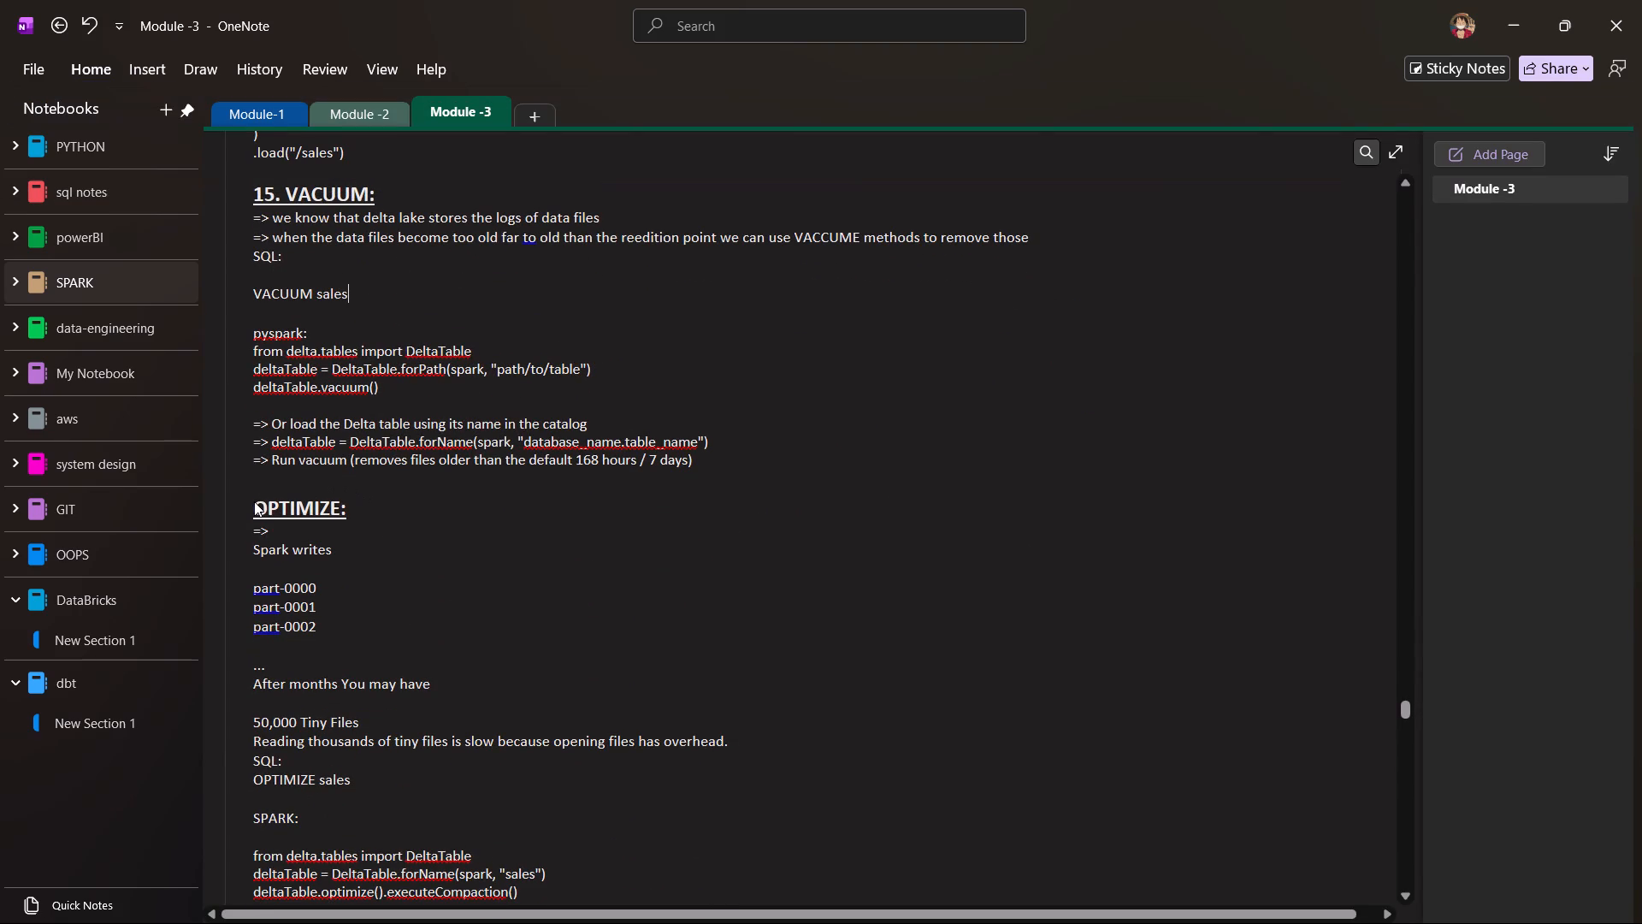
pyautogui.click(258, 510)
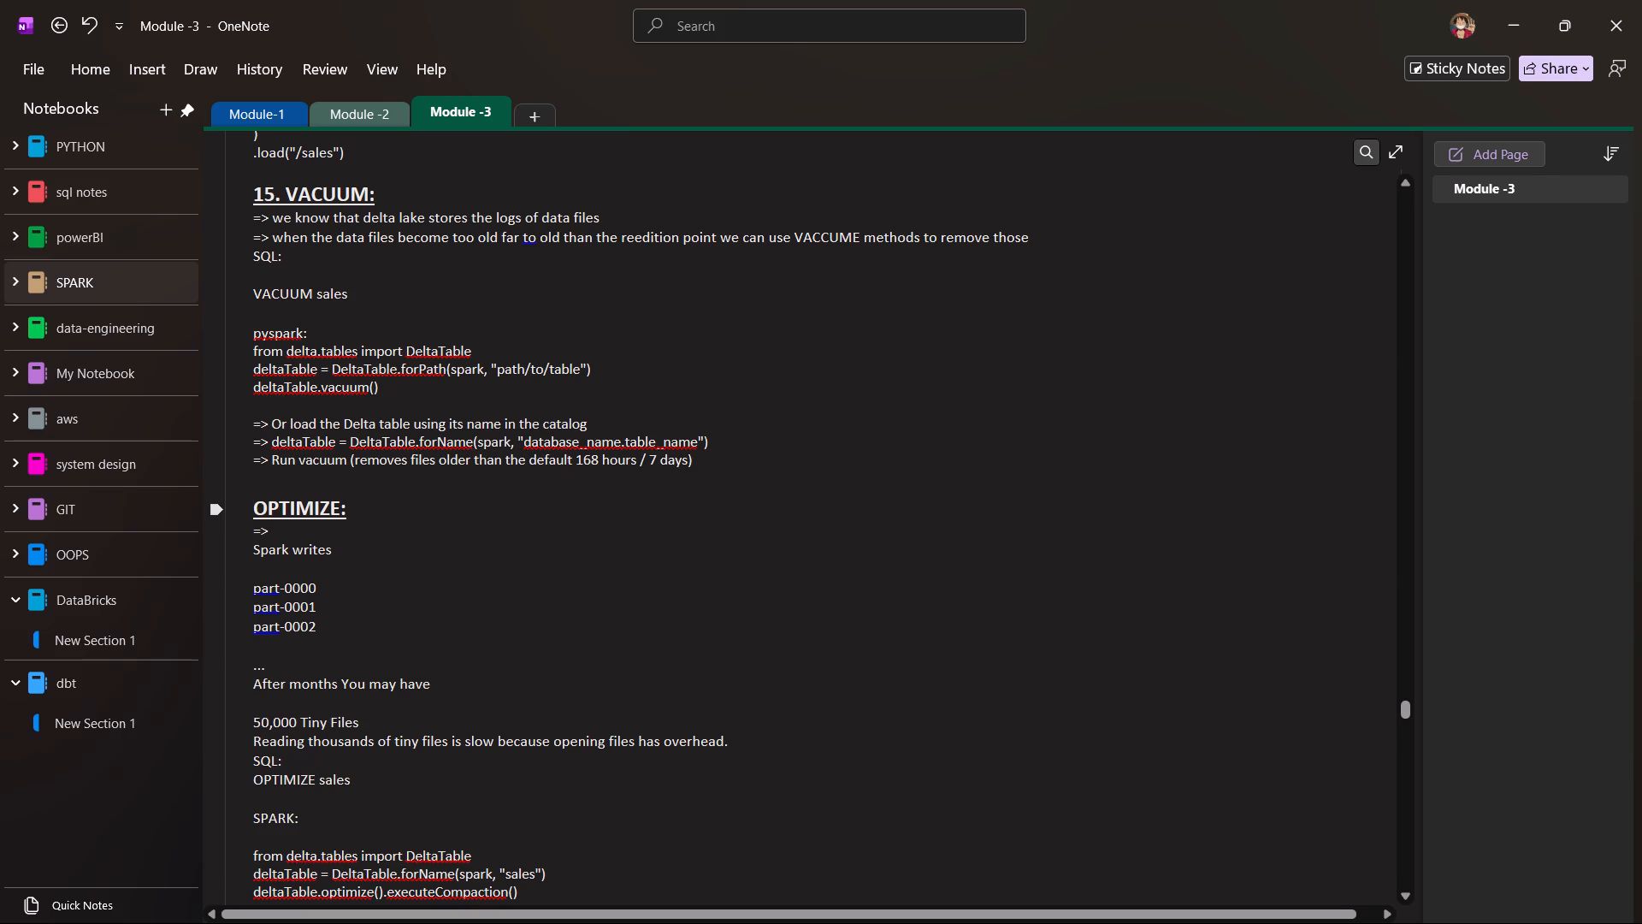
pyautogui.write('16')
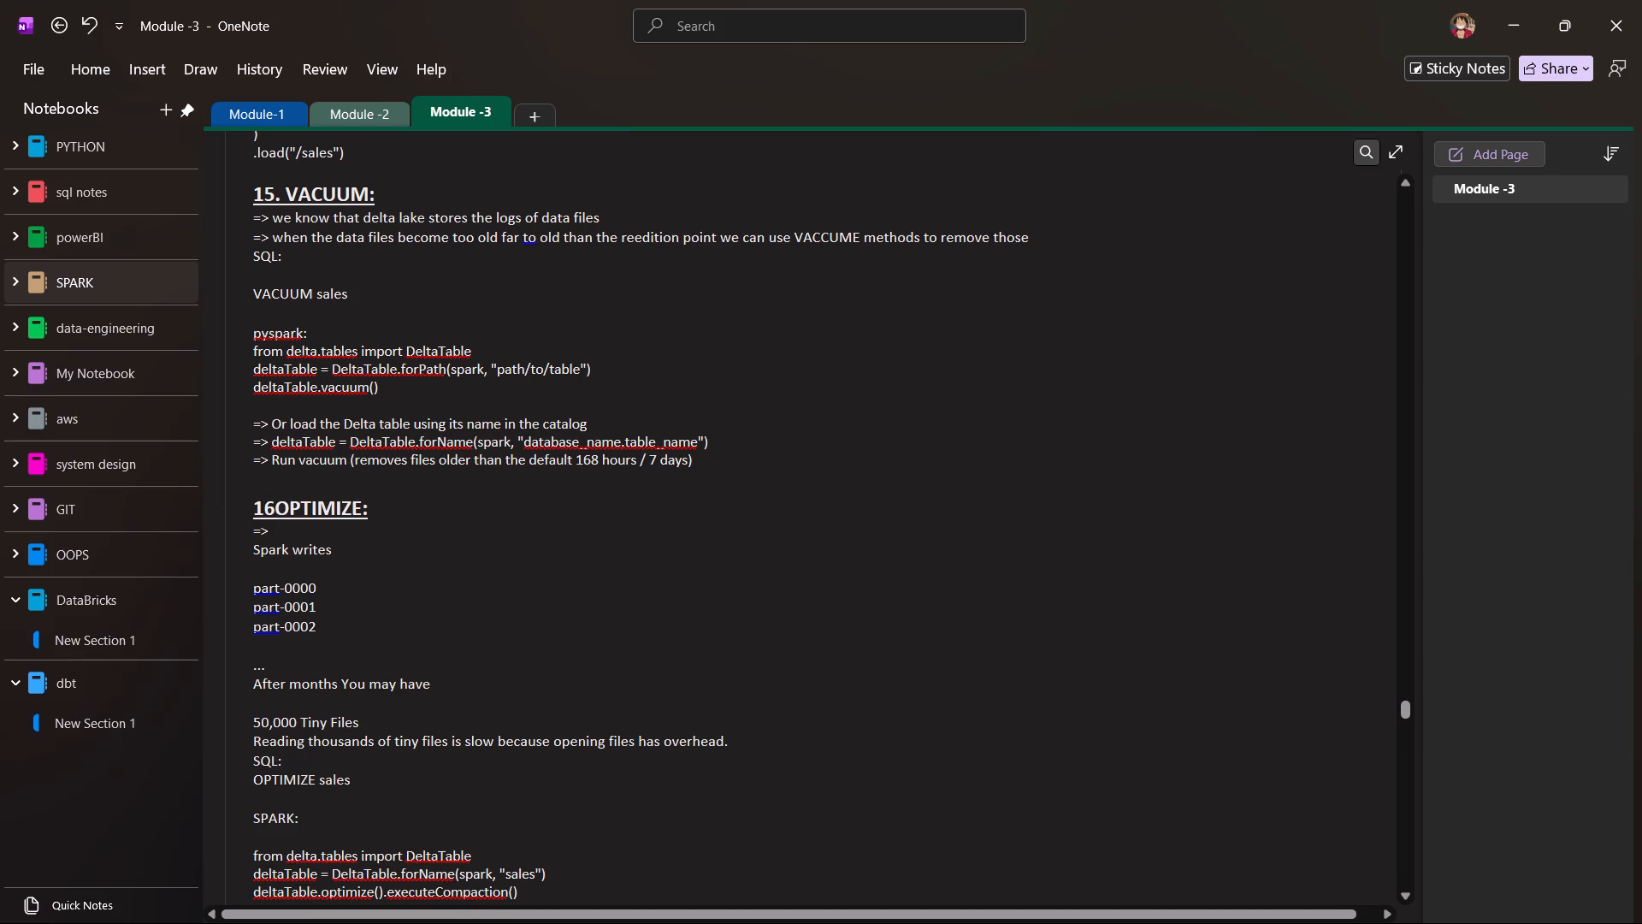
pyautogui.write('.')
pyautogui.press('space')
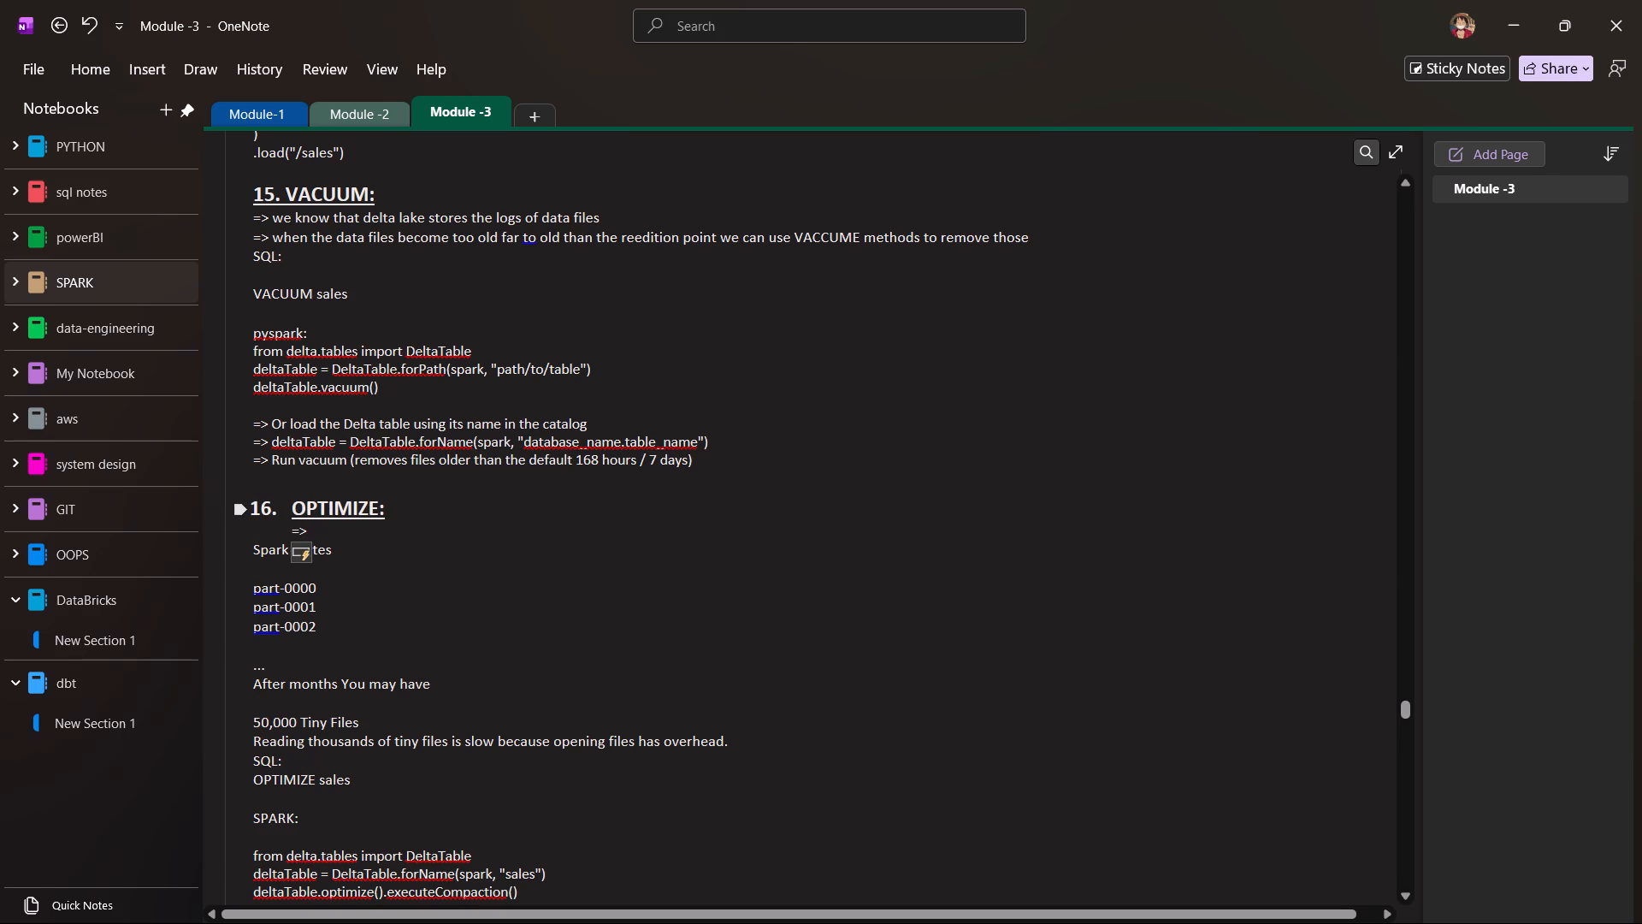
# Replace the automatic list number on the OPTIMIZE heading with the plain-text prefix "16.".
pyautogui.scroll(-2, 405, 505)
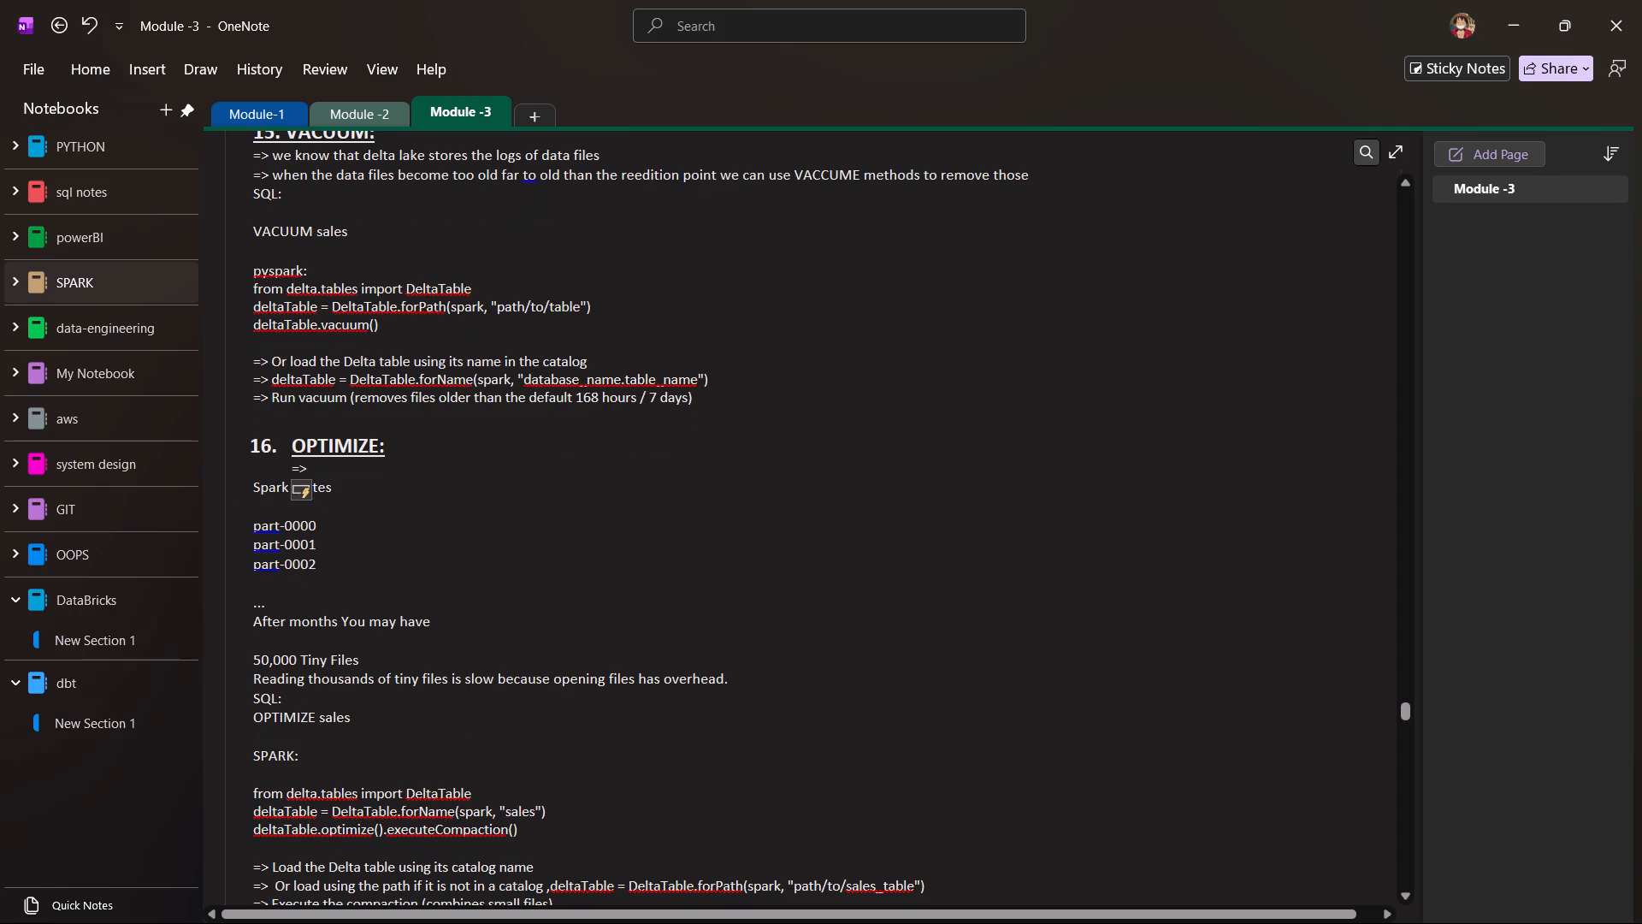
pyautogui.scroll(-3, 405, 505)
pyautogui.scroll(1, 405, 505)
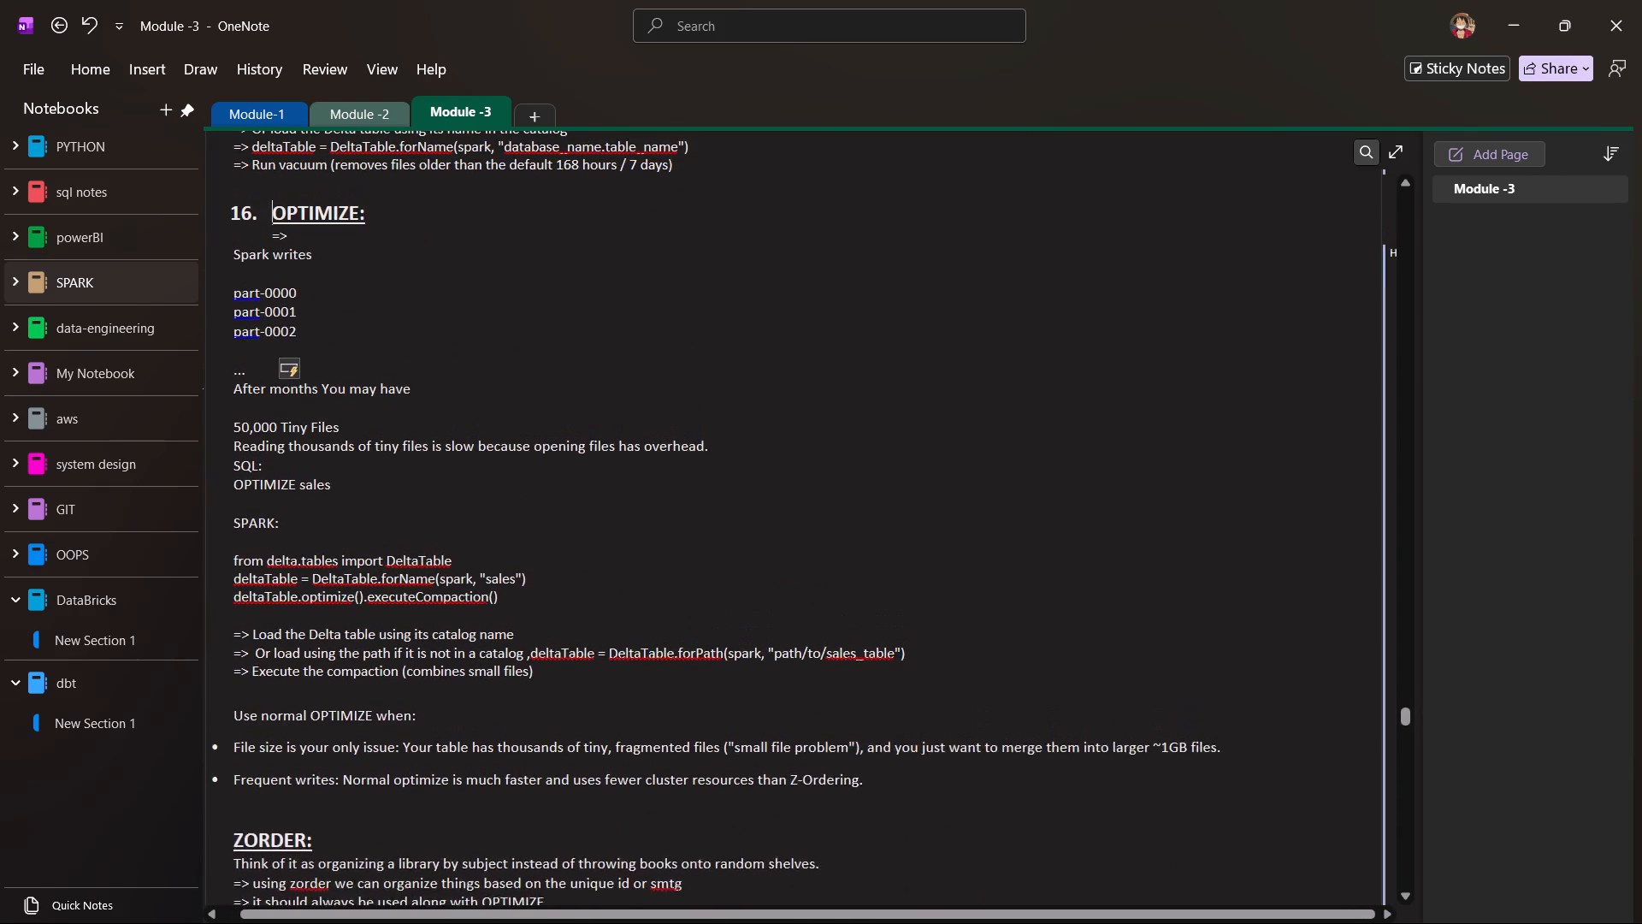
pyautogui.scroll(1, 405, 505)
pyautogui.press('BackSpace')
pyautogui.press('BackSpace')
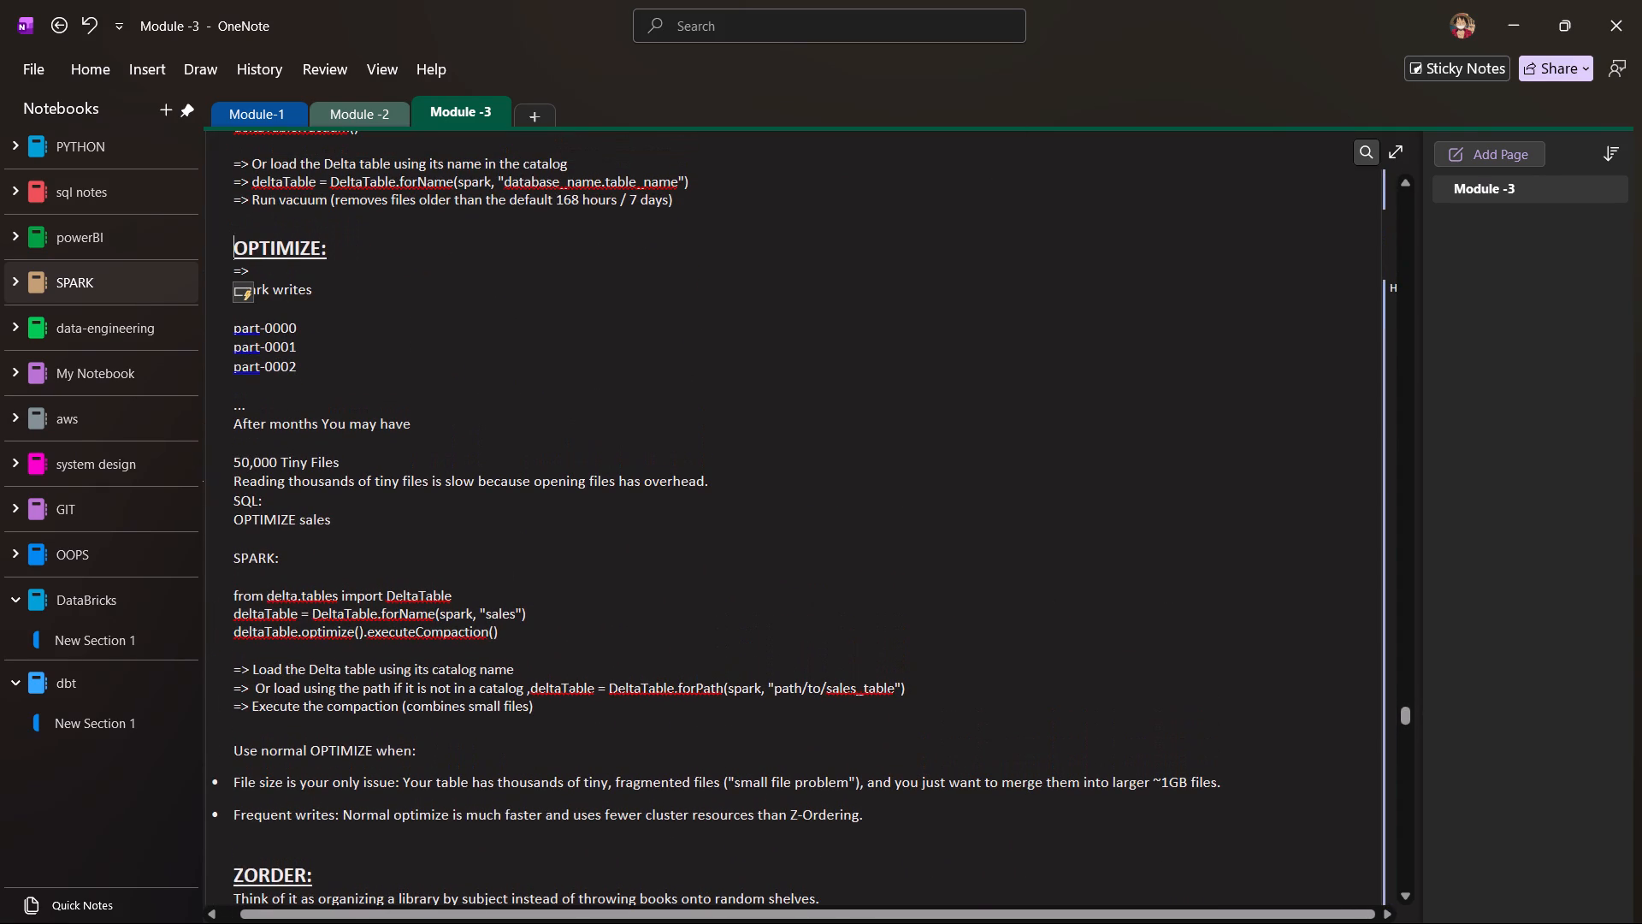
pyautogui.write('16.')
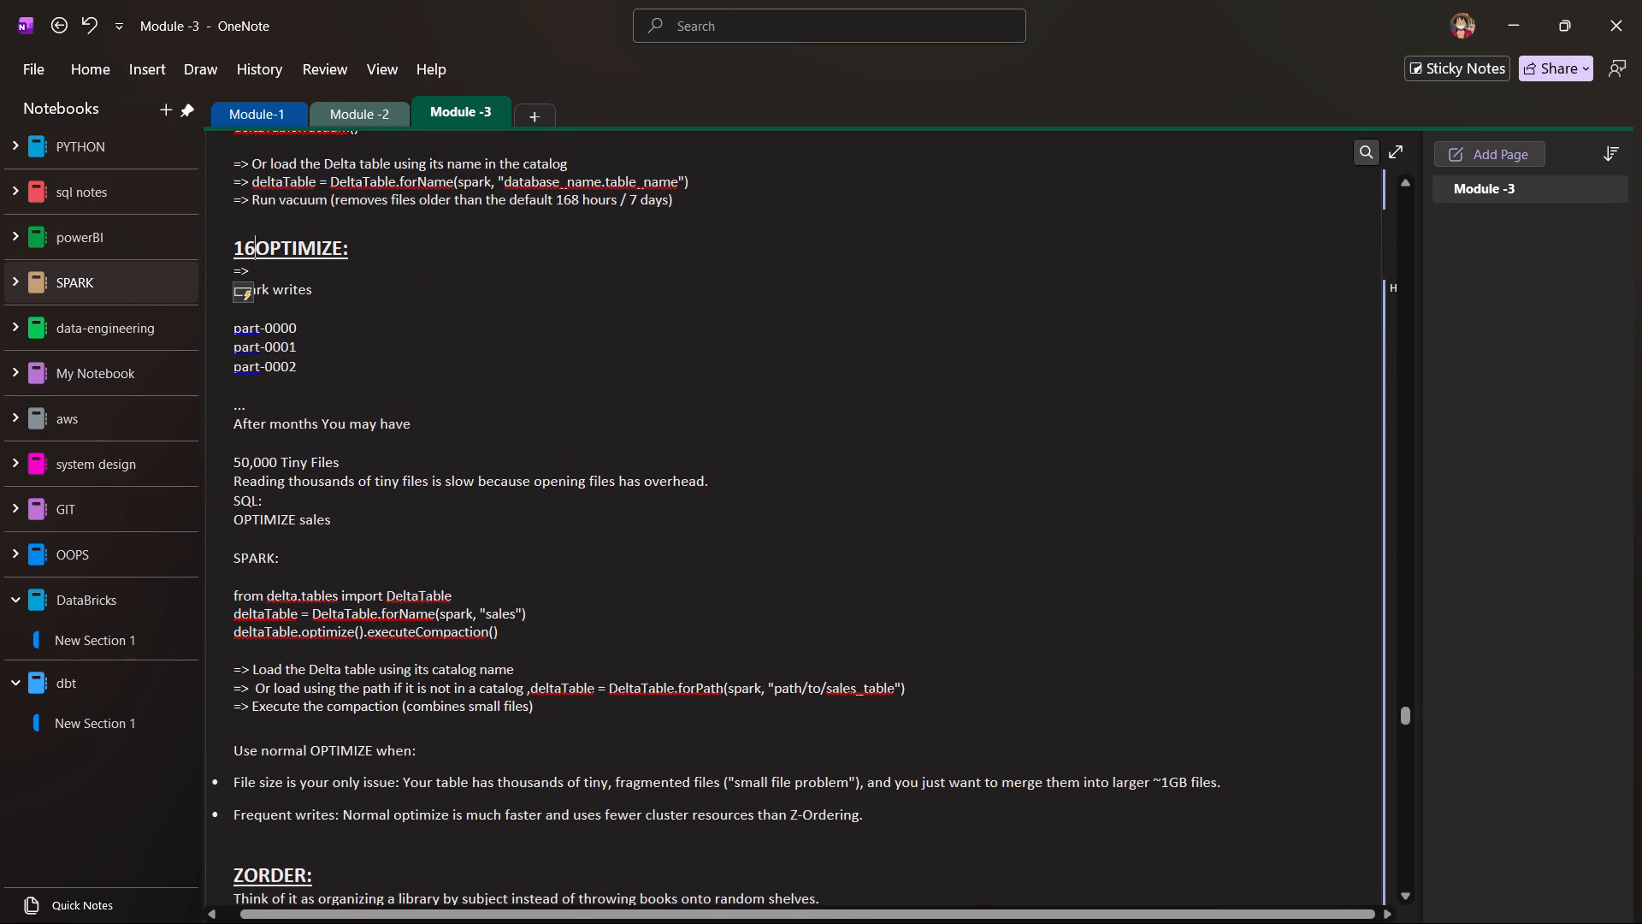
# Number the ZORDER heading after the OPTIMIZE section so it reads "17.ZORDER:".
pyautogui.scroll(-2, 405, 505)
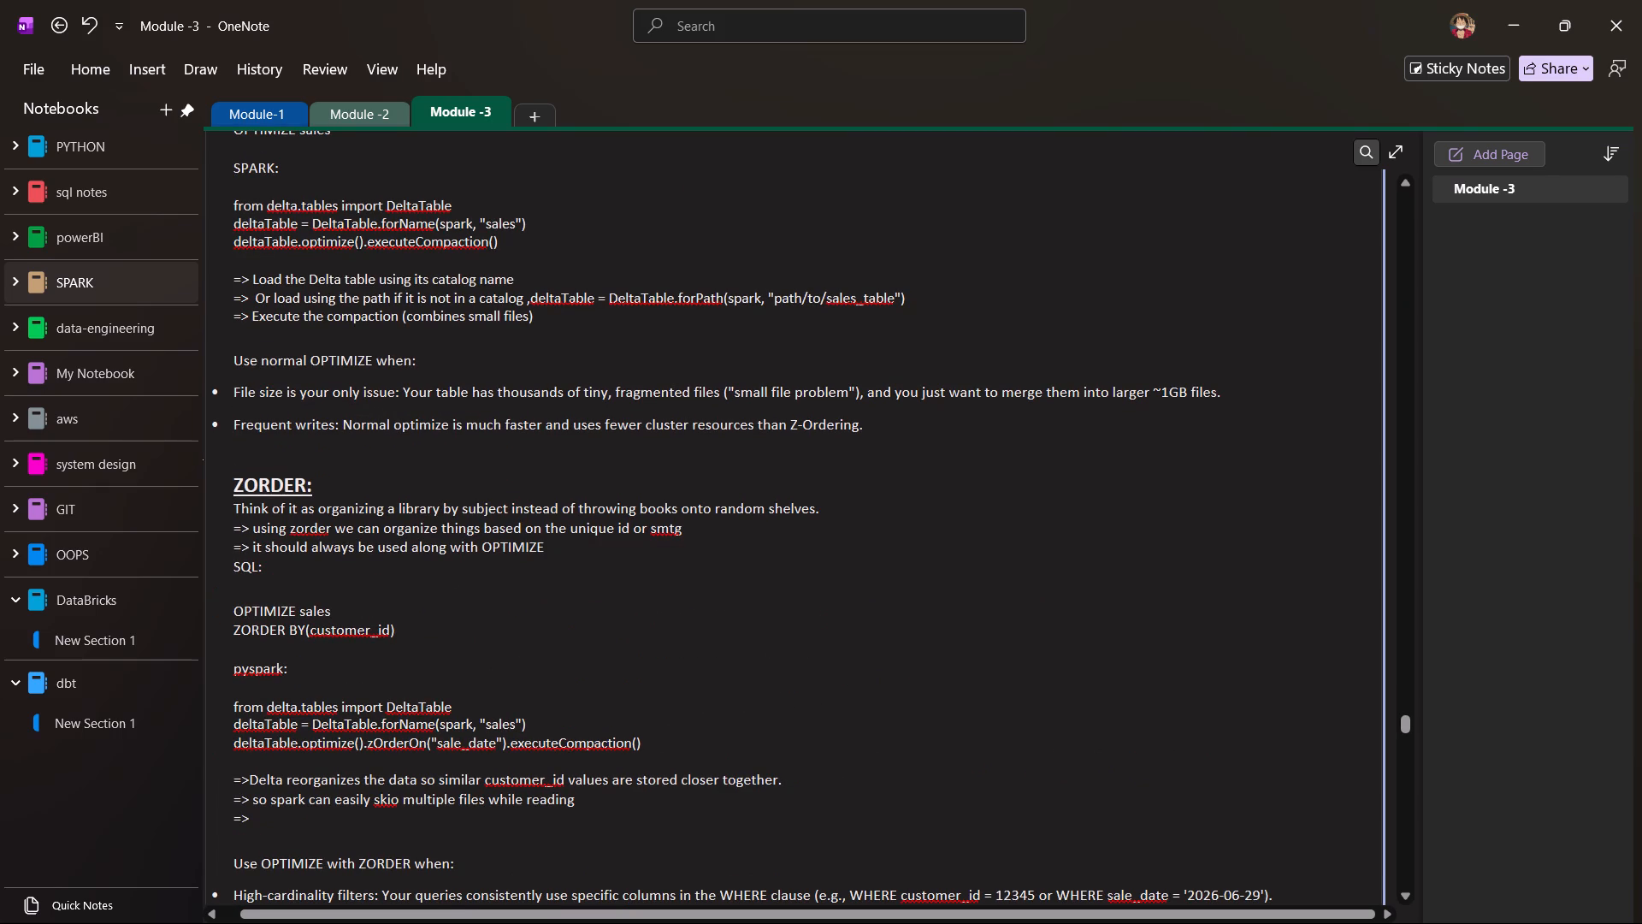
pyautogui.click(233, 487)
pyautogui.write('17.')
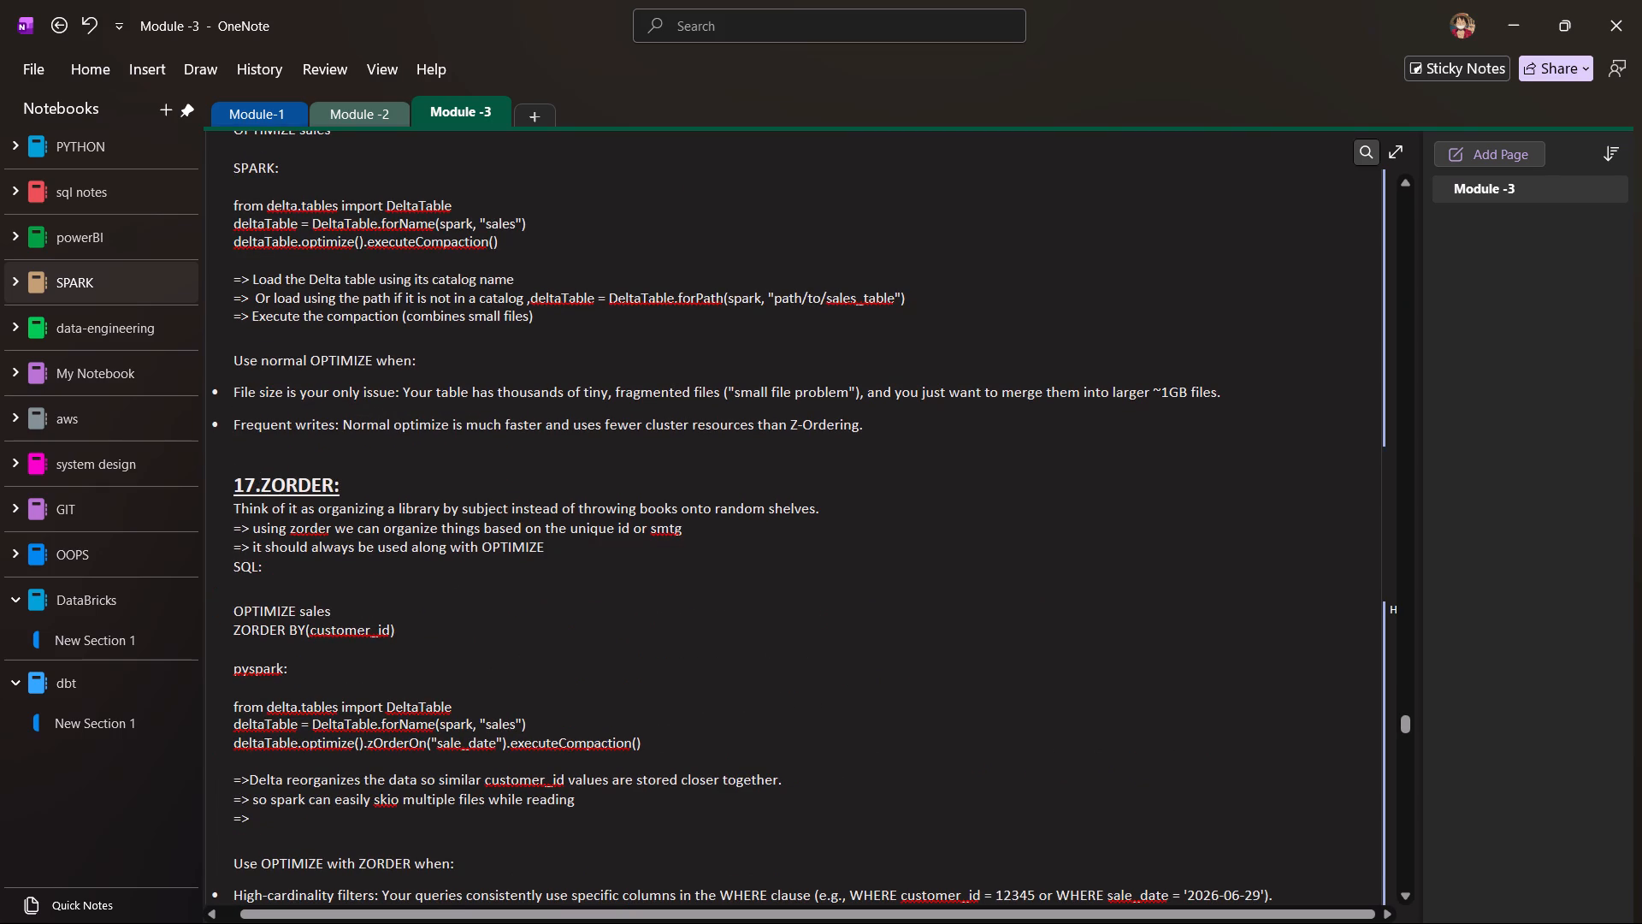
# Number the Schema Evolution heading below the ZORDER section so it reads "18. schema Evolution:".
pyautogui.scroll(-1, 233, 487)
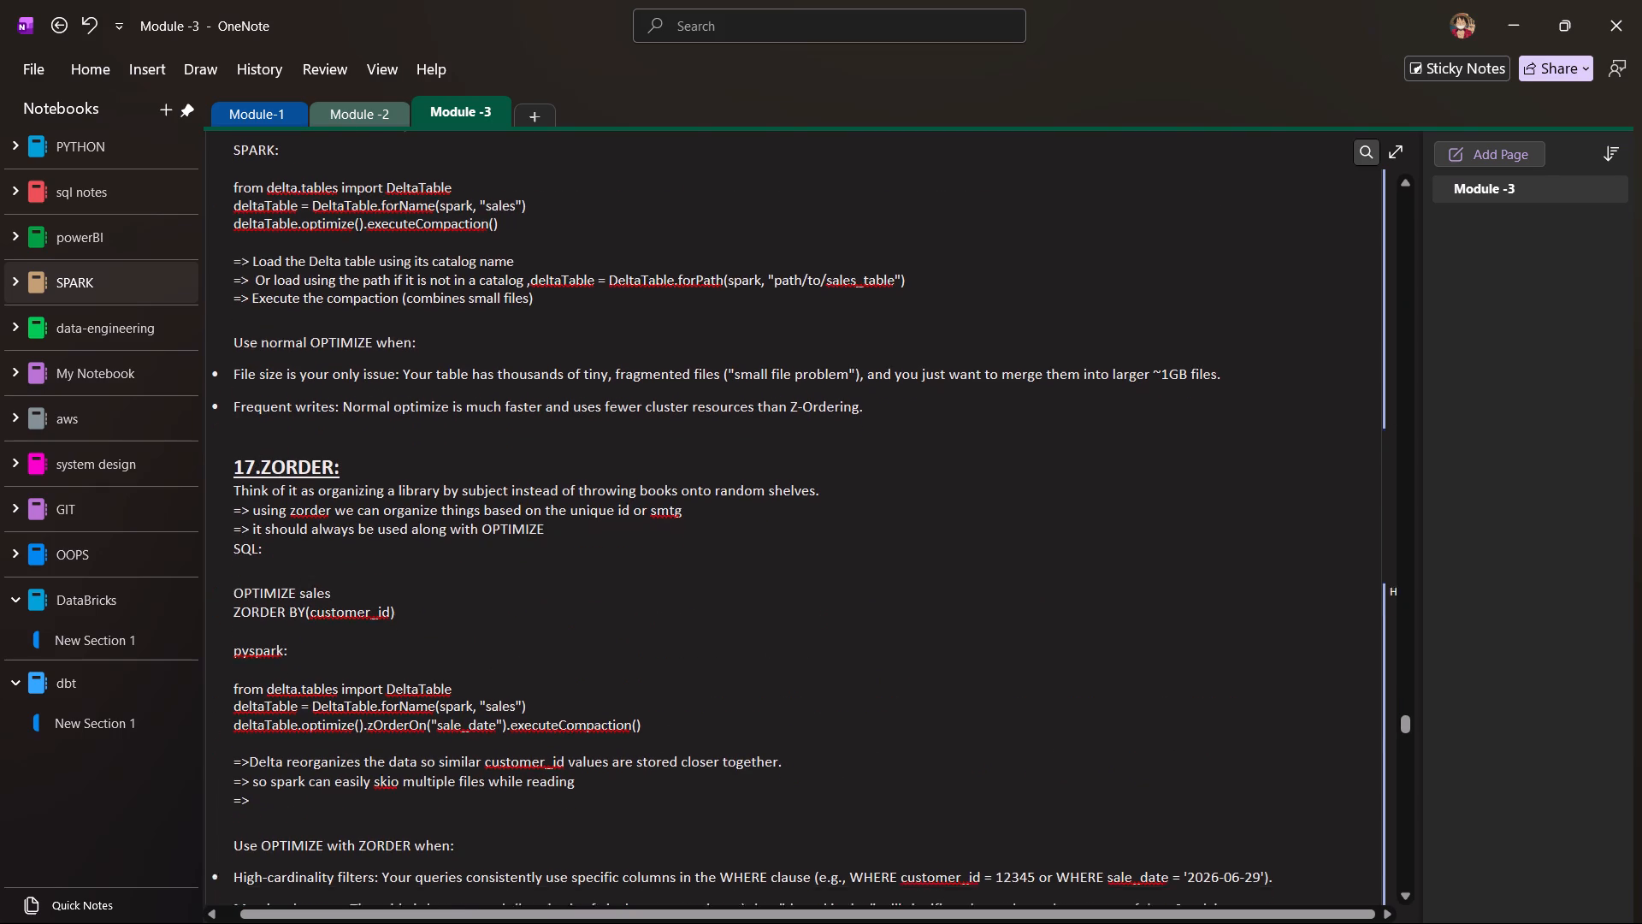
pyautogui.scroll(-2, 233, 487)
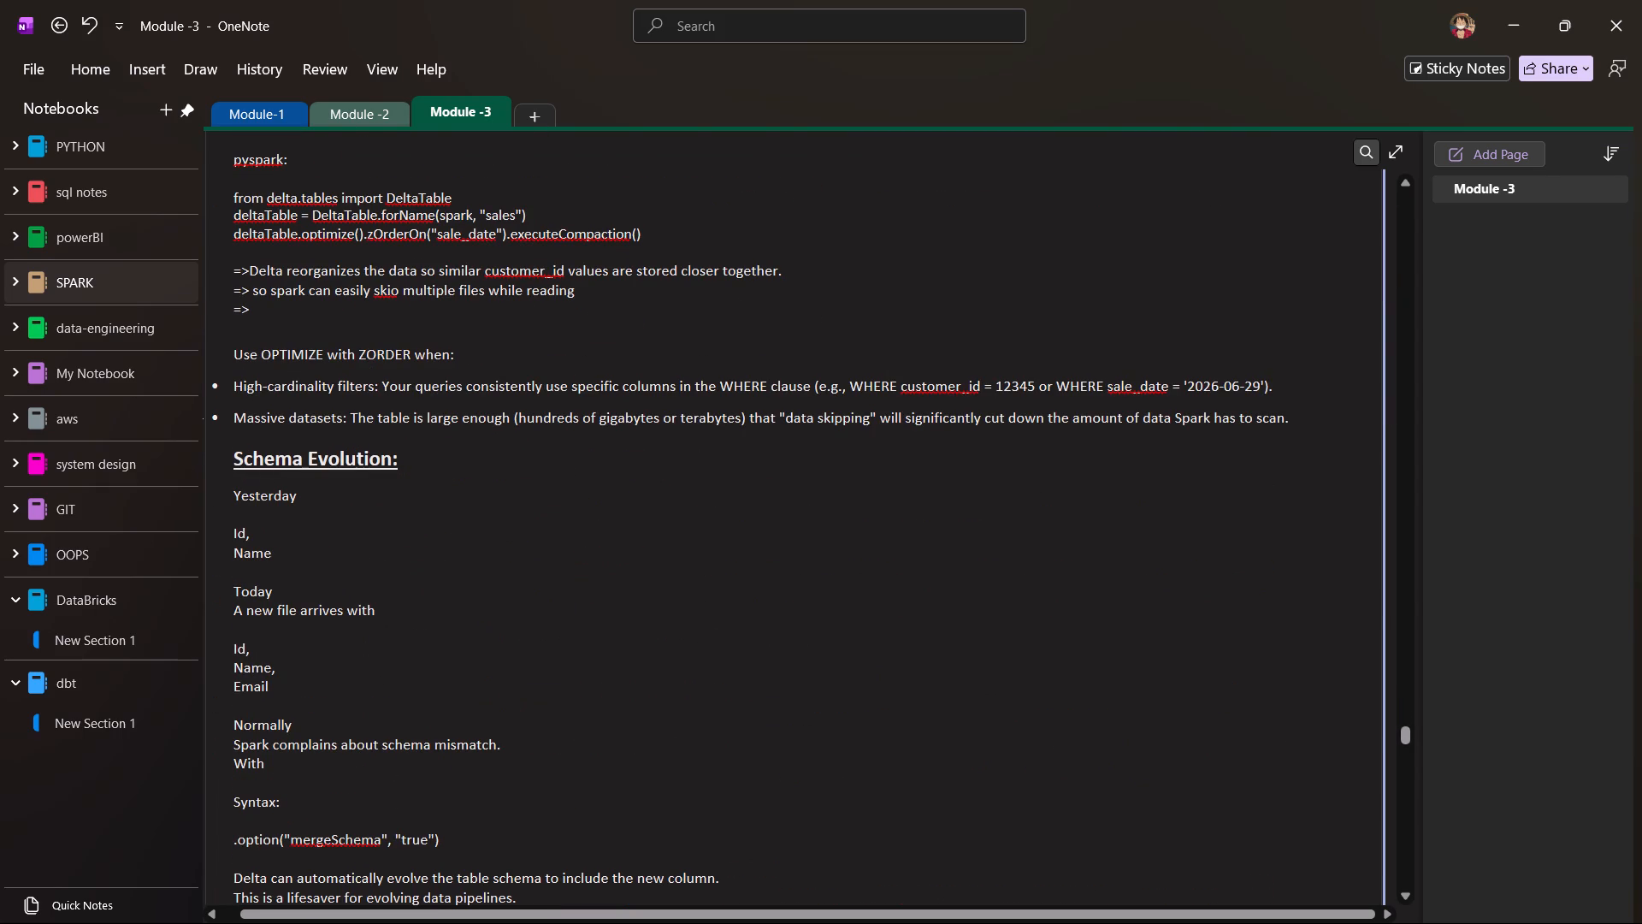
pyautogui.click(232, 462)
pyautogui.write('18.')
pyautogui.press('BackSpace')
pyautogui.press('BackSpace')
pyautogui.press('BackSpace')
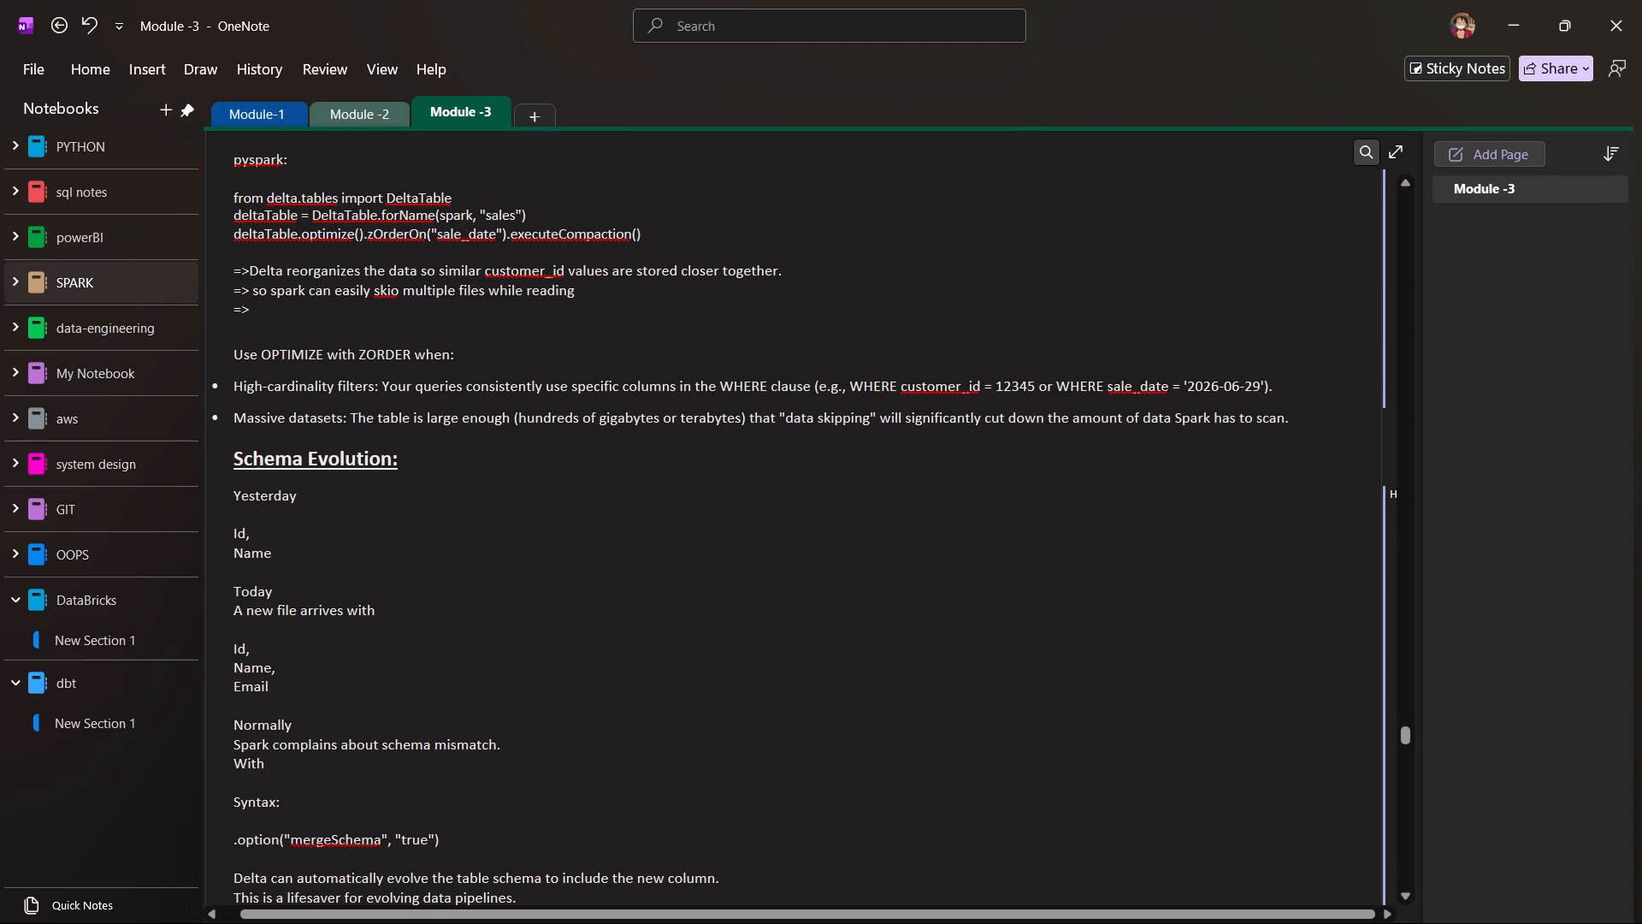
pyautogui.press('Right')
pyautogui.press('BackSpace')
pyautogui.write('18.')
pyautogui.press('space')
pyautogui.write('s')
# Set the font size of the "18. schema Evolution:" heading to 17.
pyautogui.moveTo(446, 462); pyautogui.dragTo(231, 449)
pyautogui.click(346, 390)
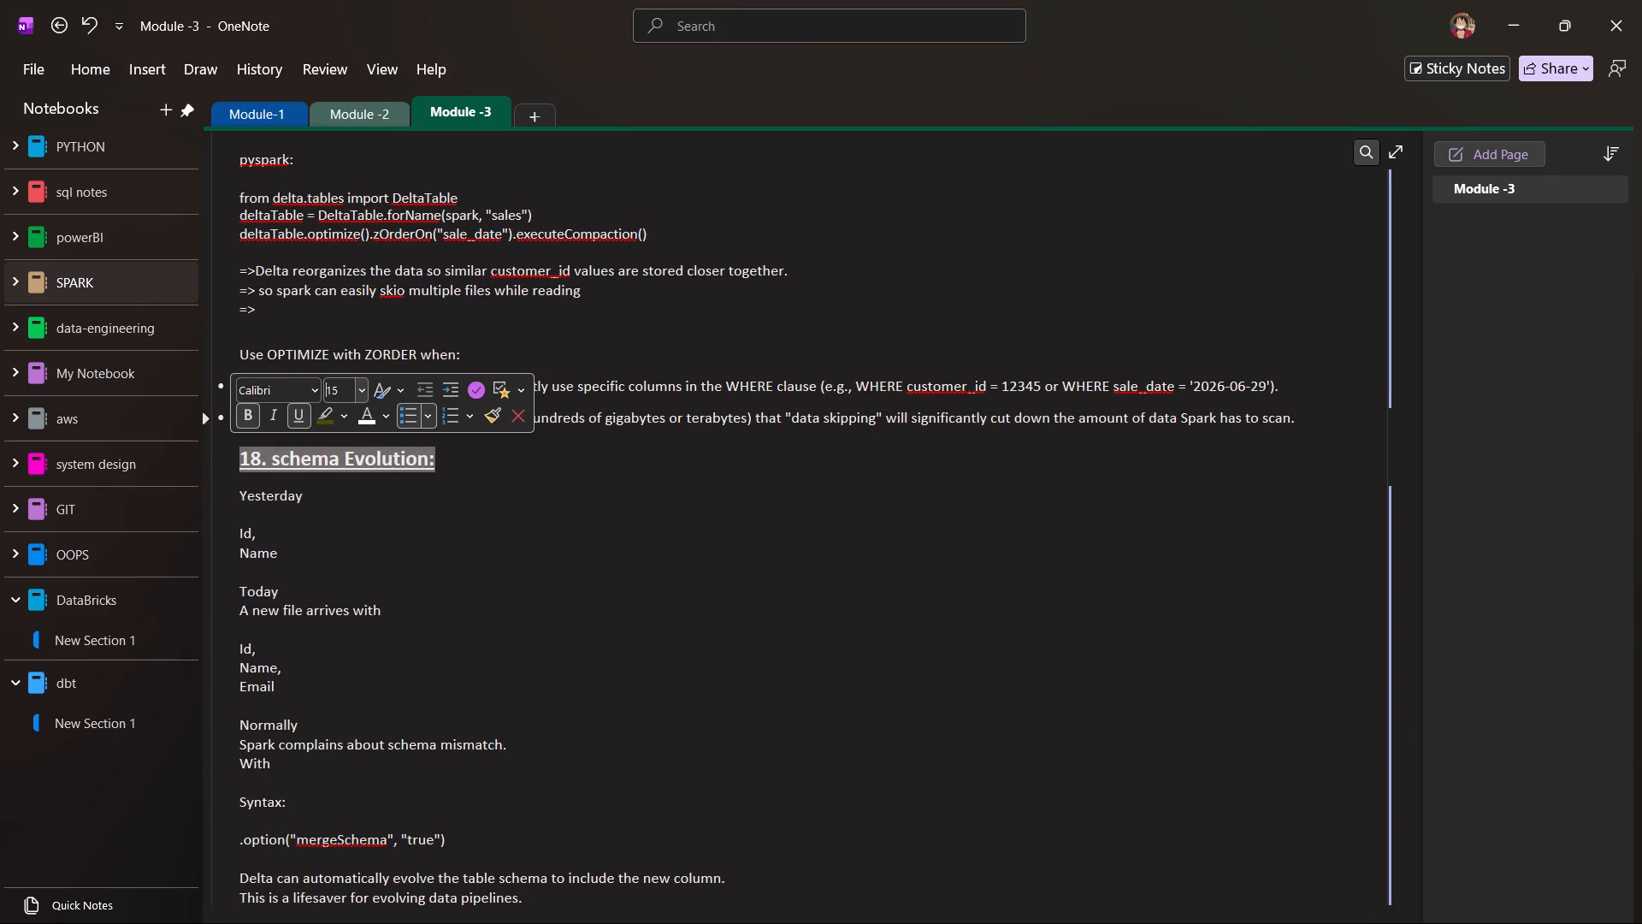
pyautogui.write('17')
pyautogui.press('Return')
pyautogui.click(385, 527)
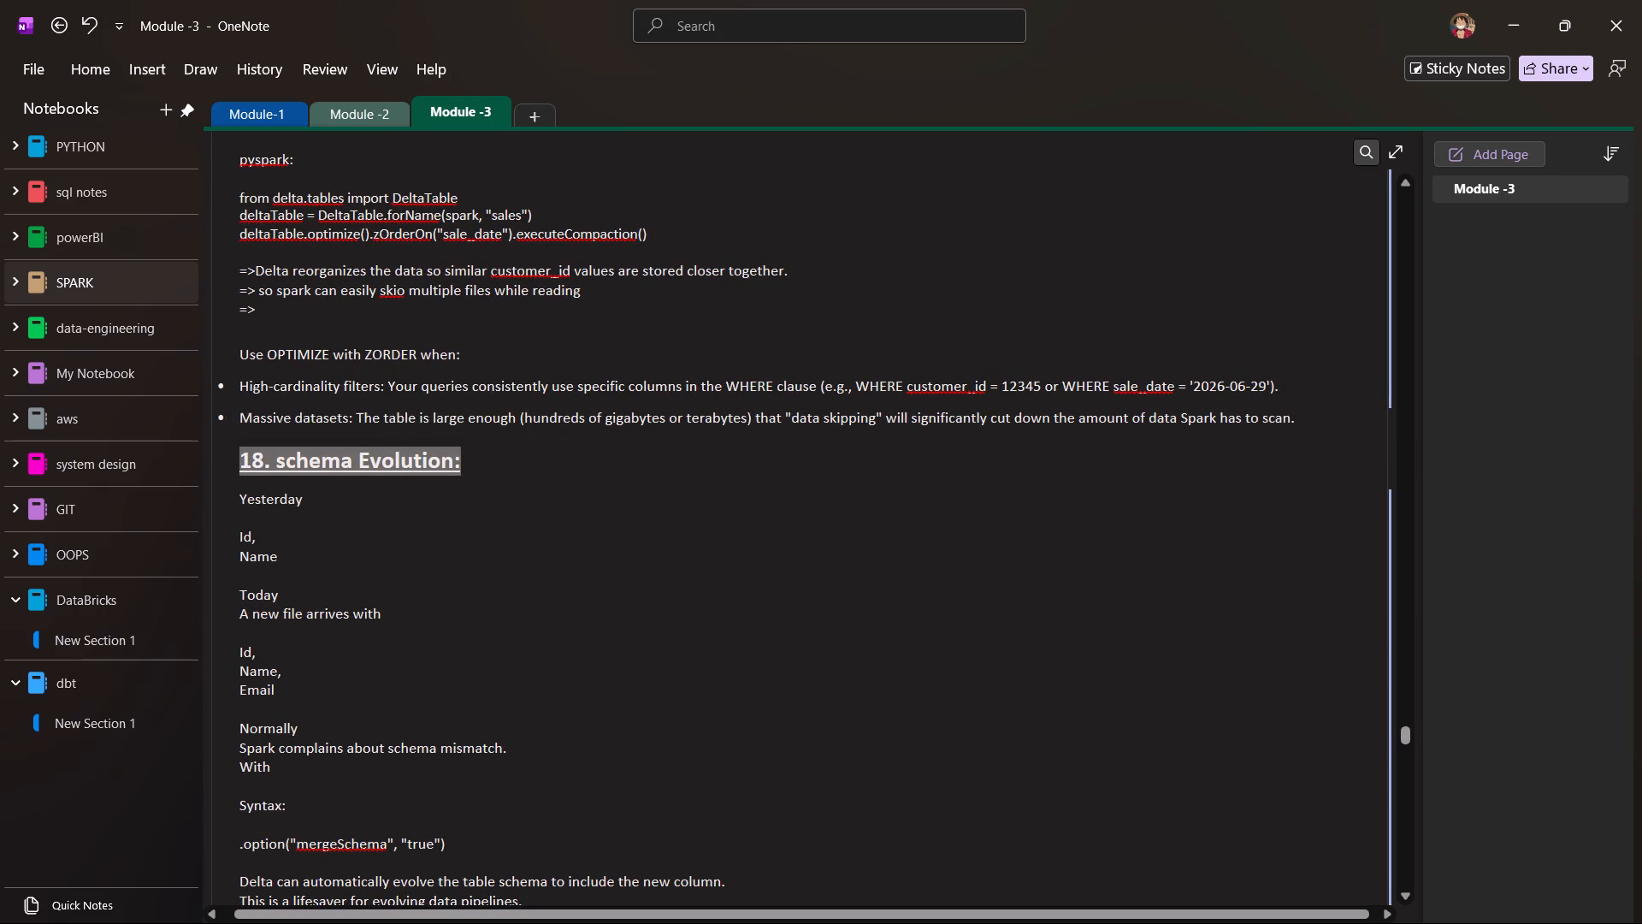
# Renumber the QUERY PLAN heading after the schema Evolution section as 19.
pyautogui.scroll(-2, 385, 527)
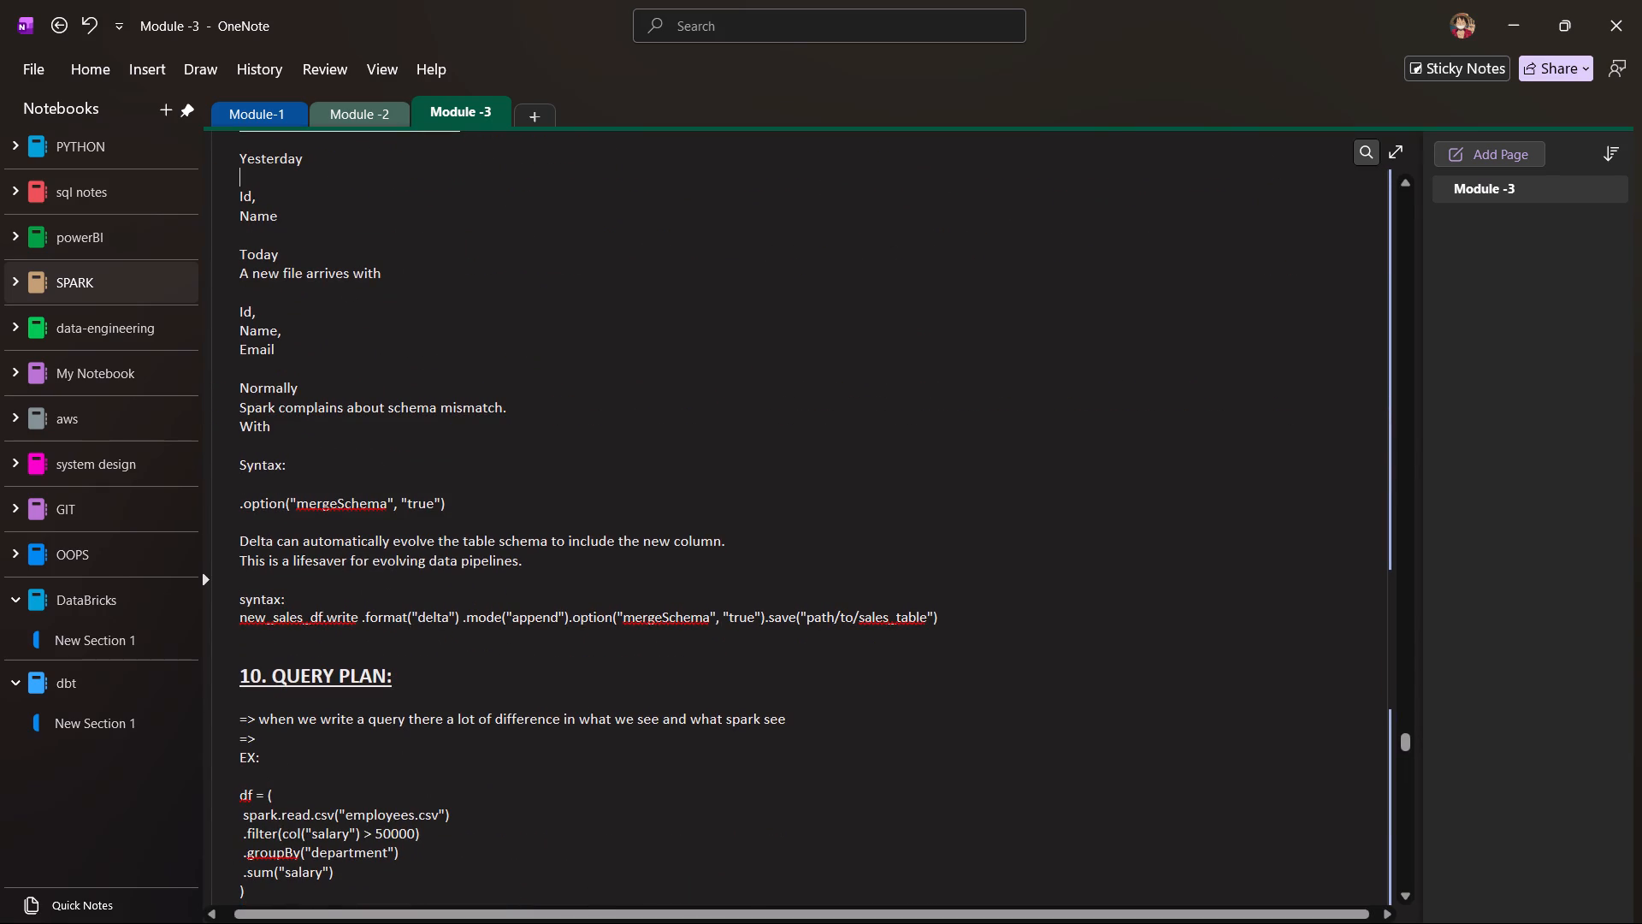
pyautogui.click(264, 674)
pyautogui.press('Left')
pyautogui.press('BackSpace')
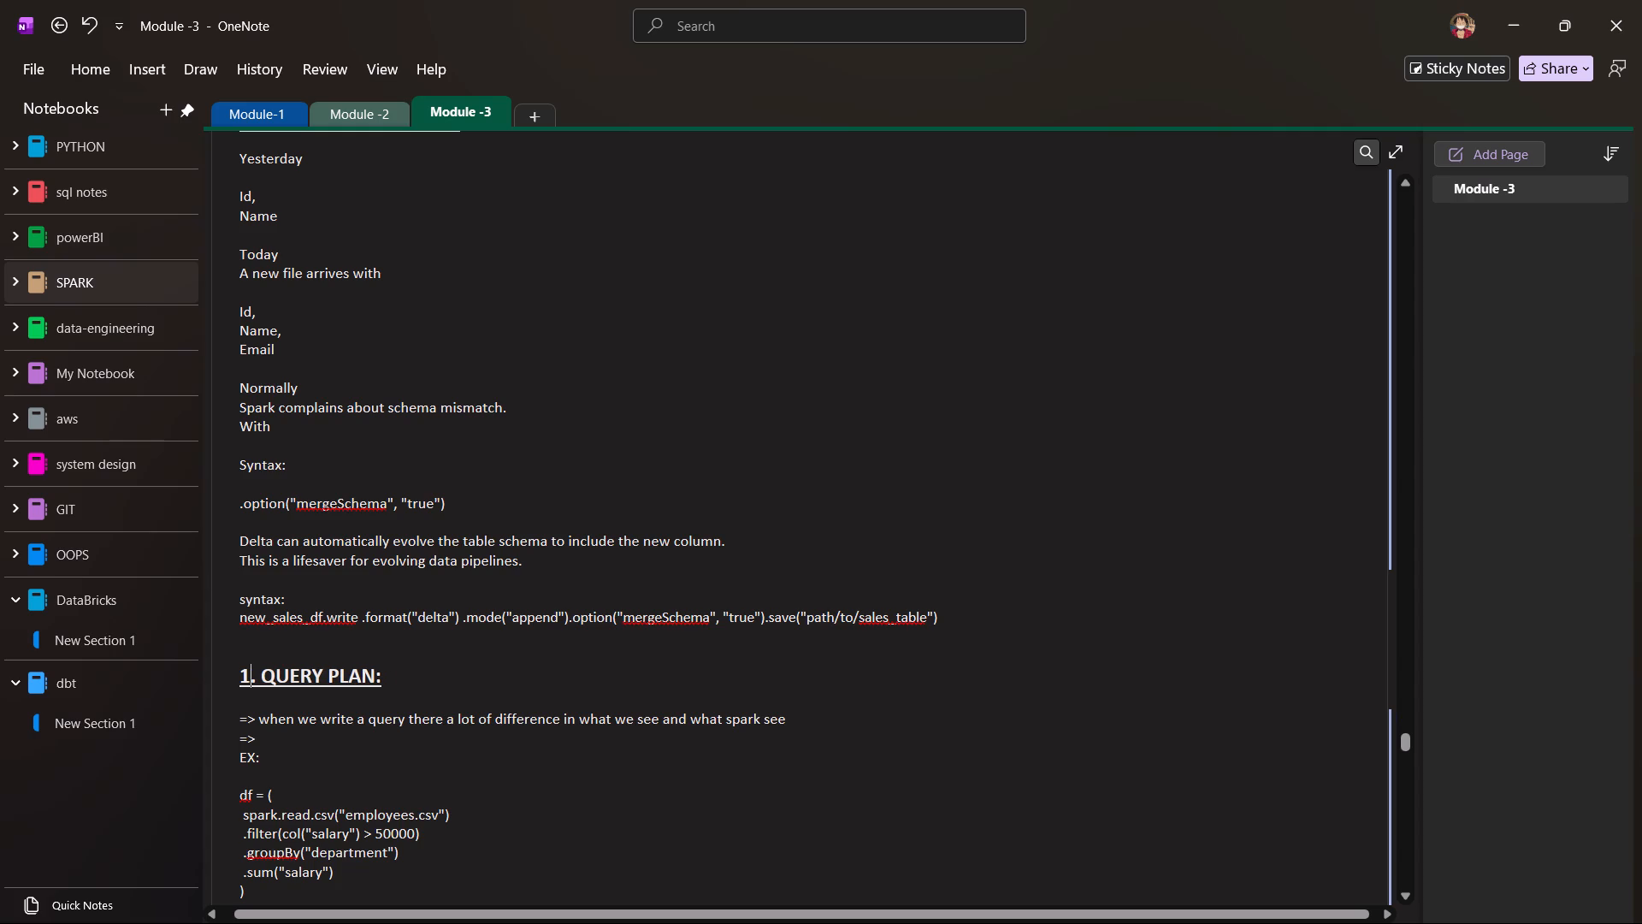
pyautogui.press('9')
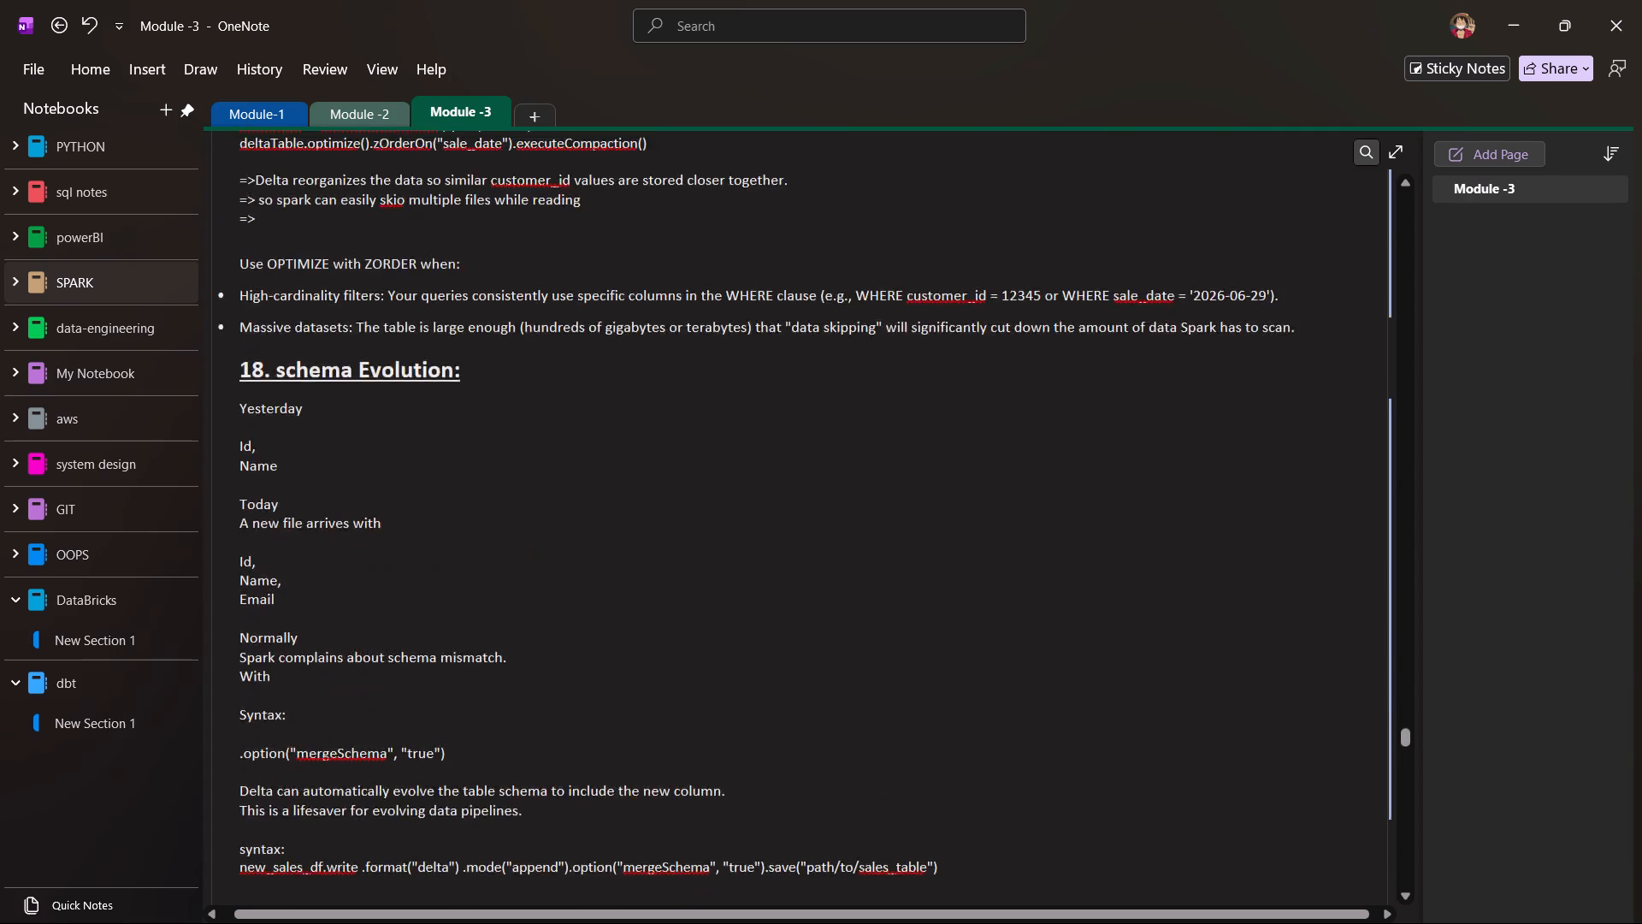
# Look through the notes from QUERY PLAN to the start of Advanced, and return to the list of contents.
pyautogui.scroll(-3, 280, 815)
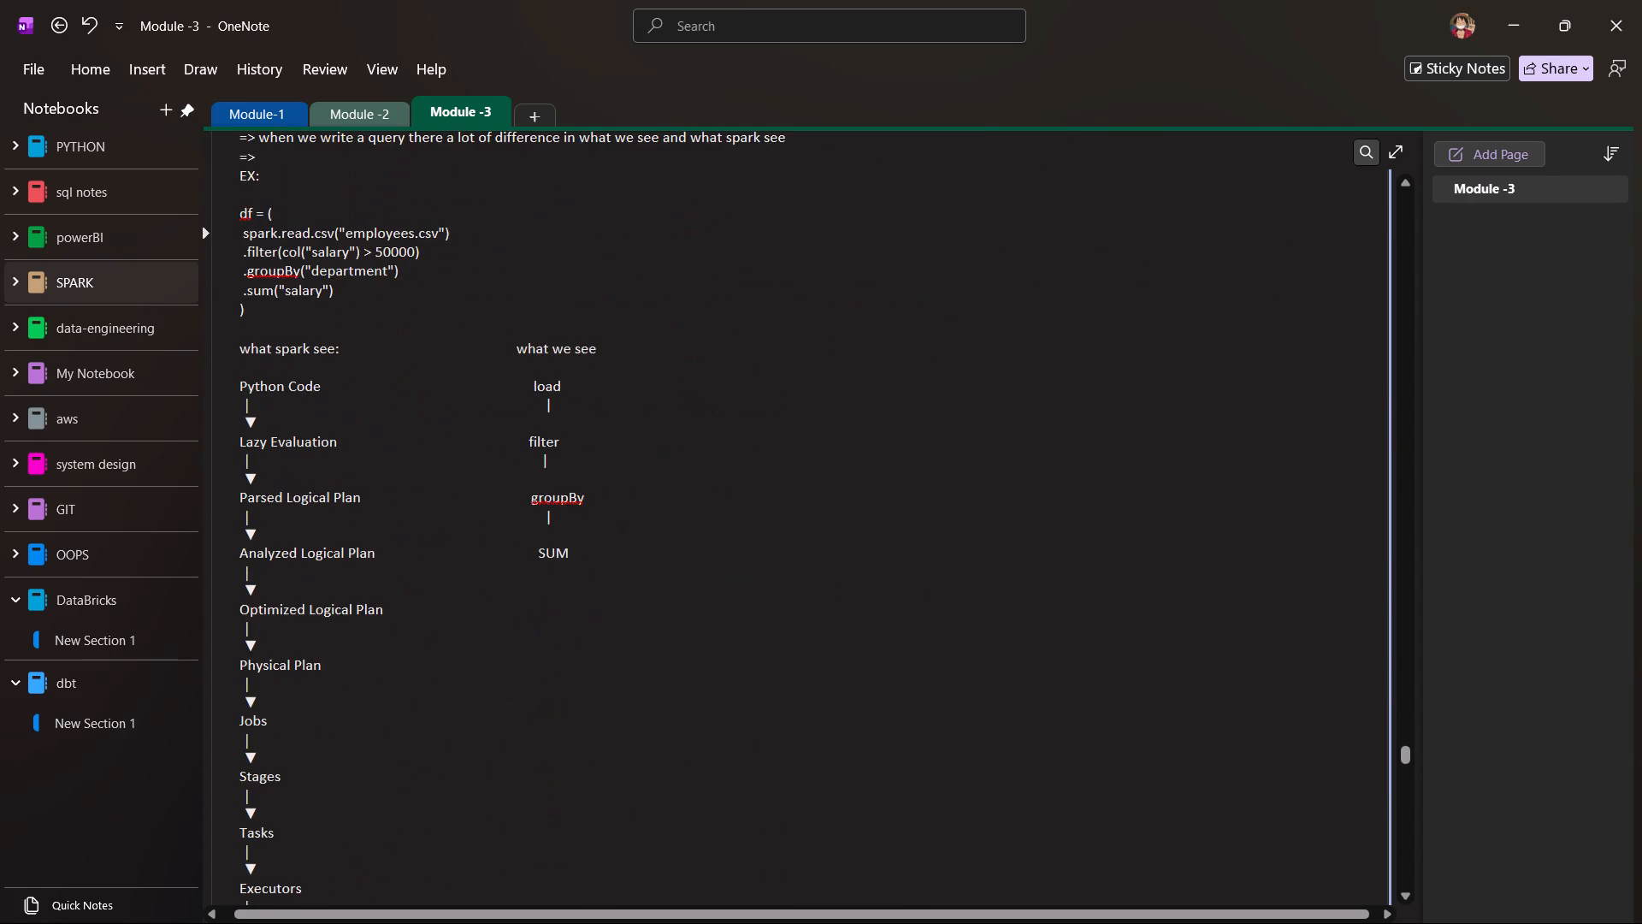
pyautogui.scroll(-4, 280, 815)
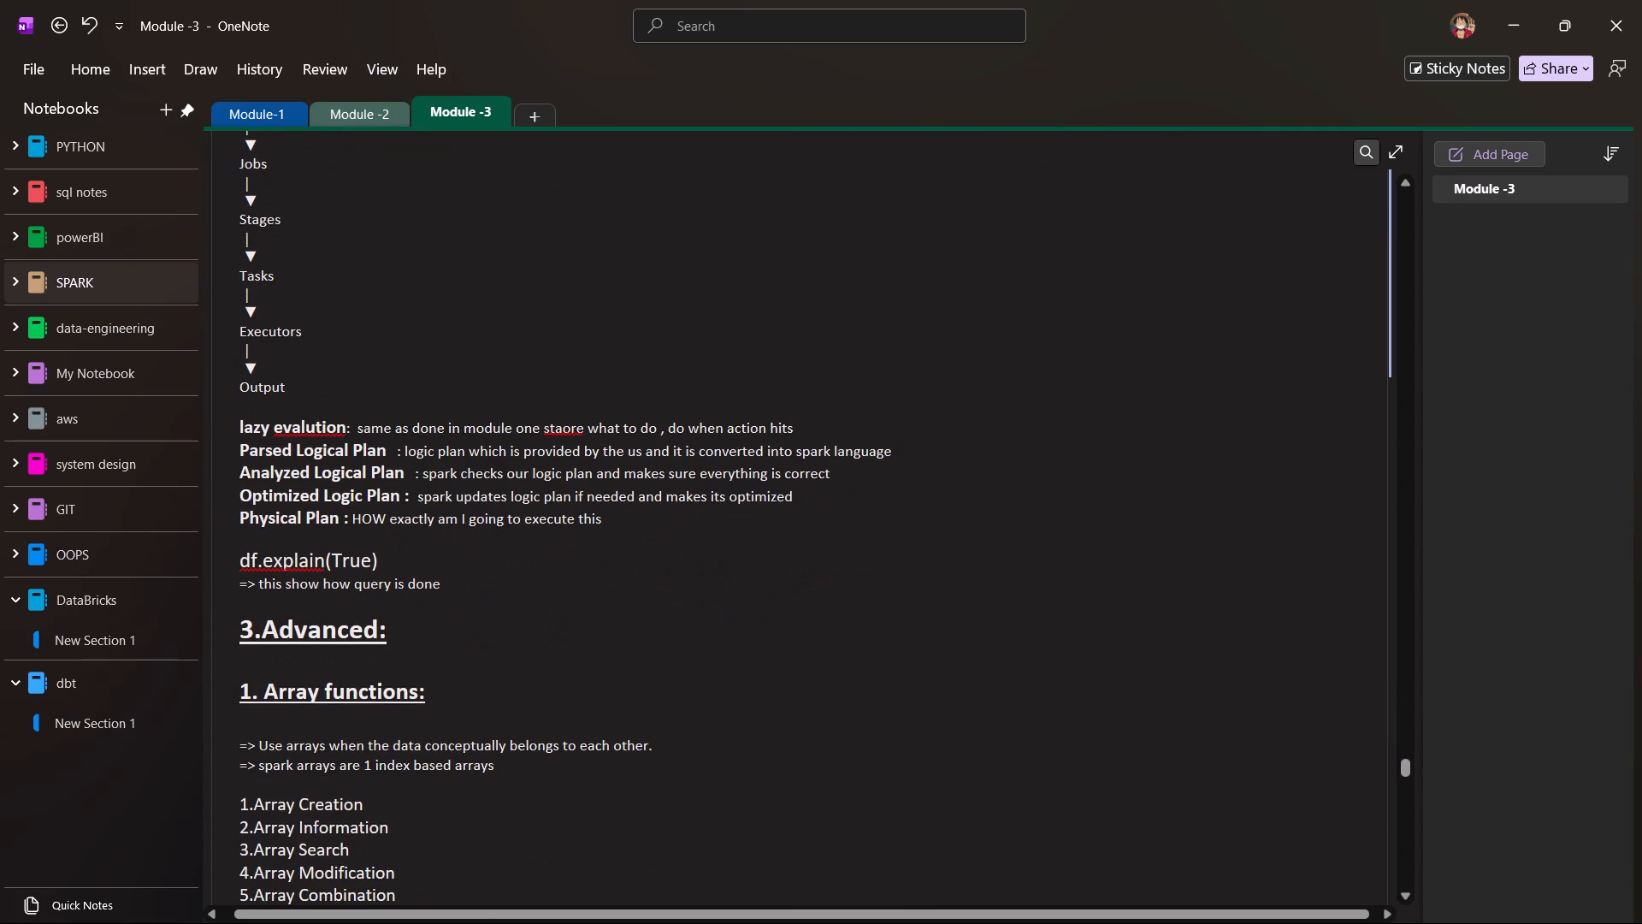
pyautogui.scroll(5, 280, 815)
pyautogui.scroll(-1, 280, 815)
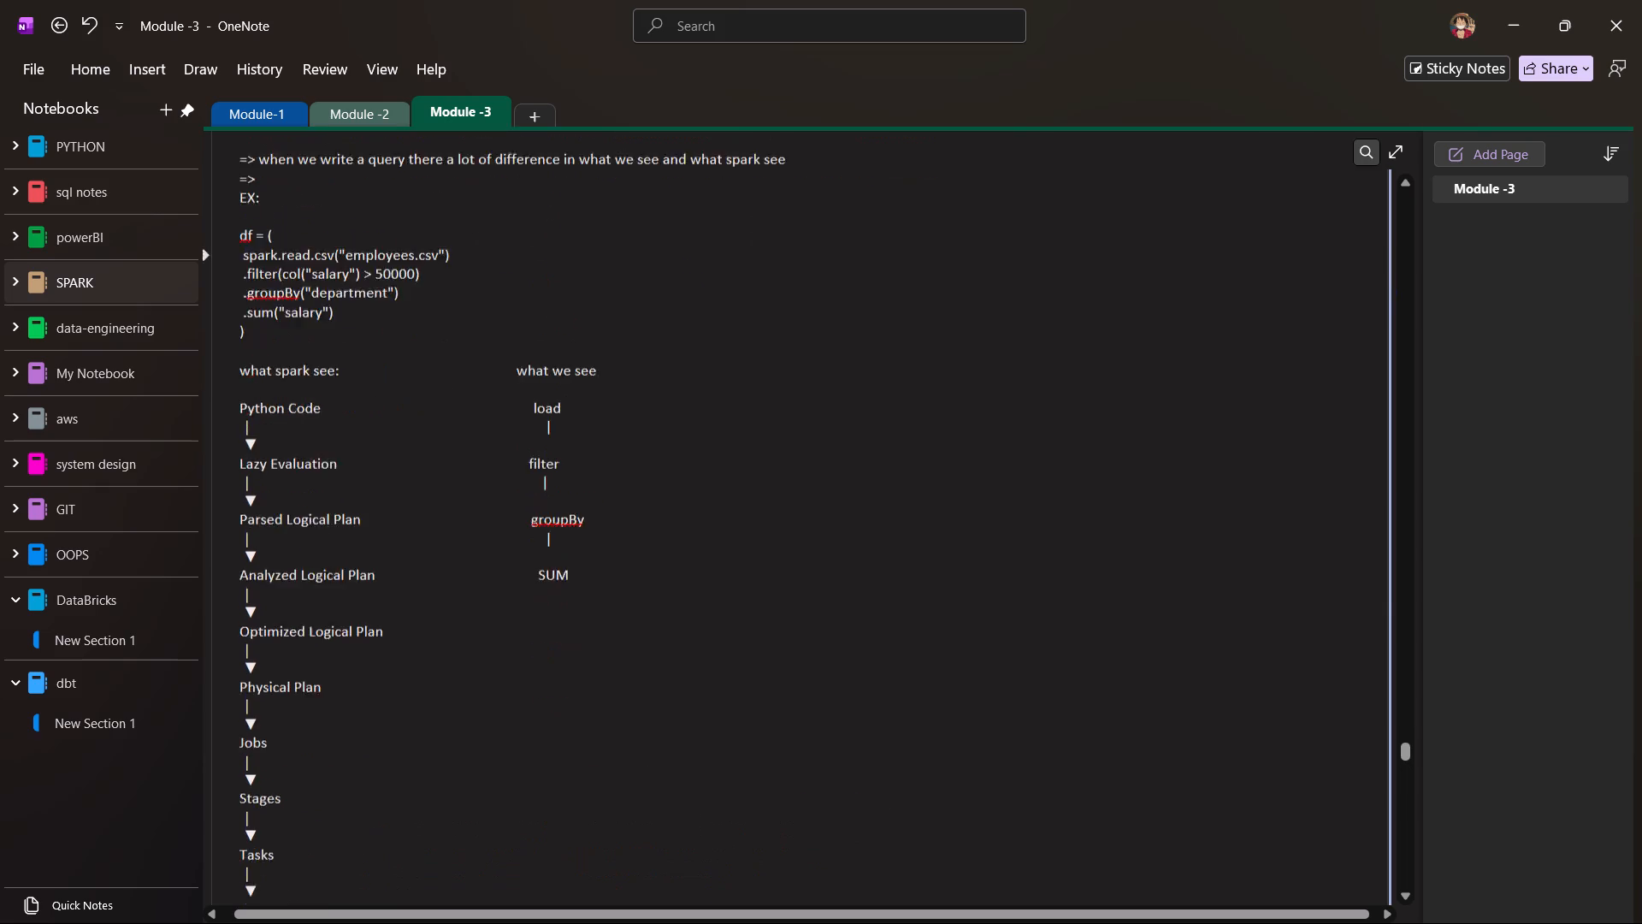
pyautogui.scroll(-4, 280, 815)
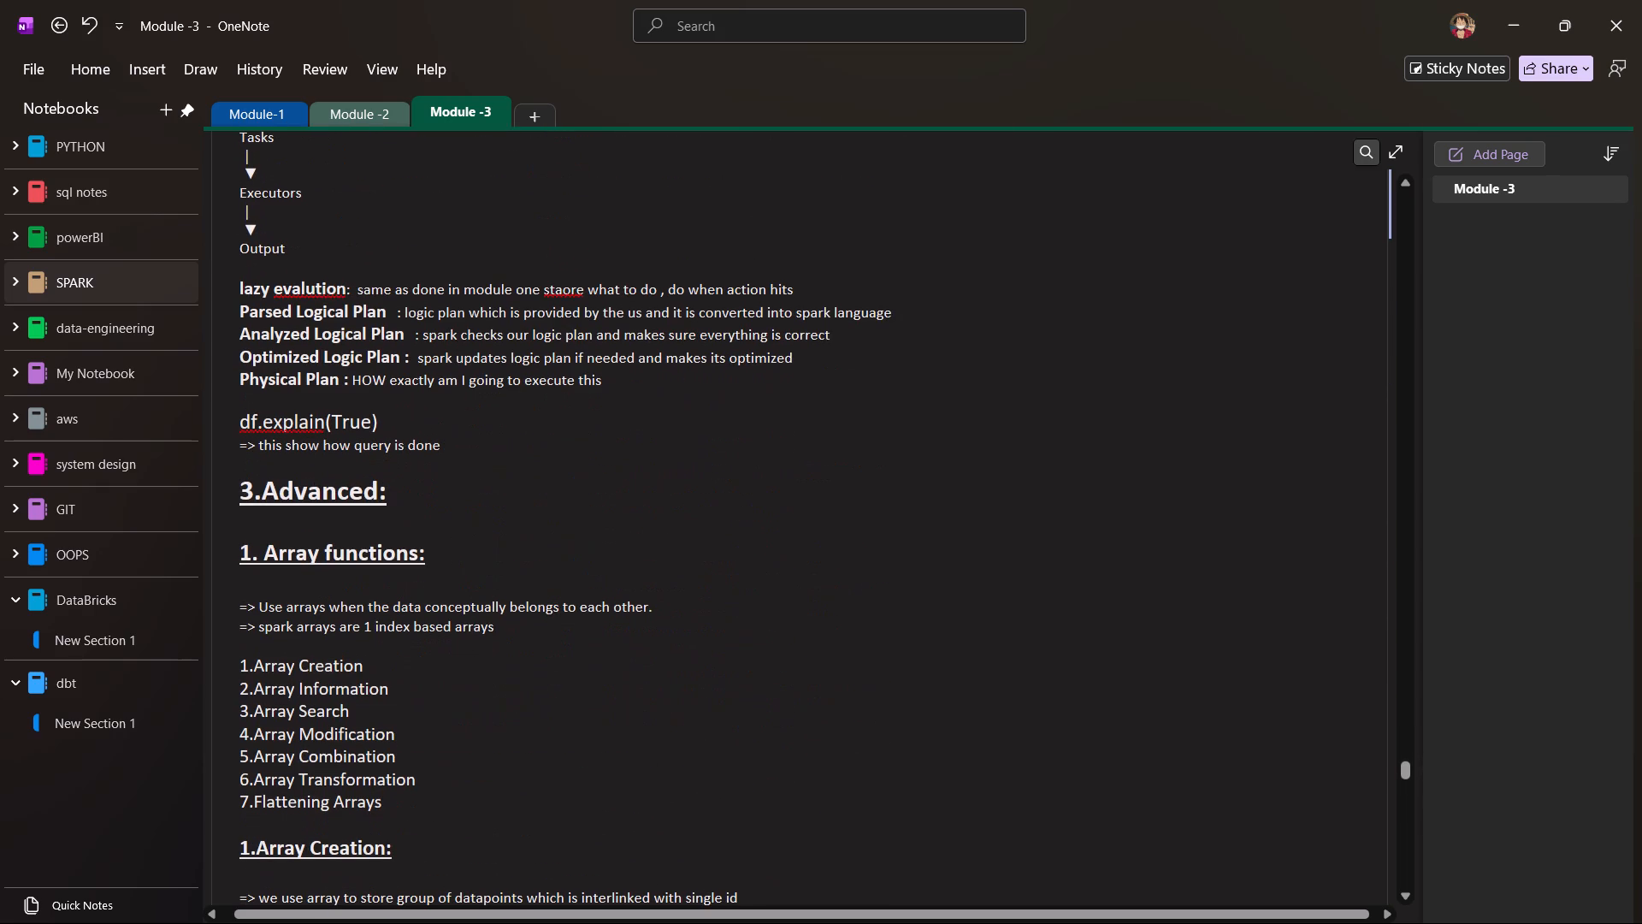
pyautogui.scroll(-1, 280, 815)
pyautogui.scroll(17, 280, 815)
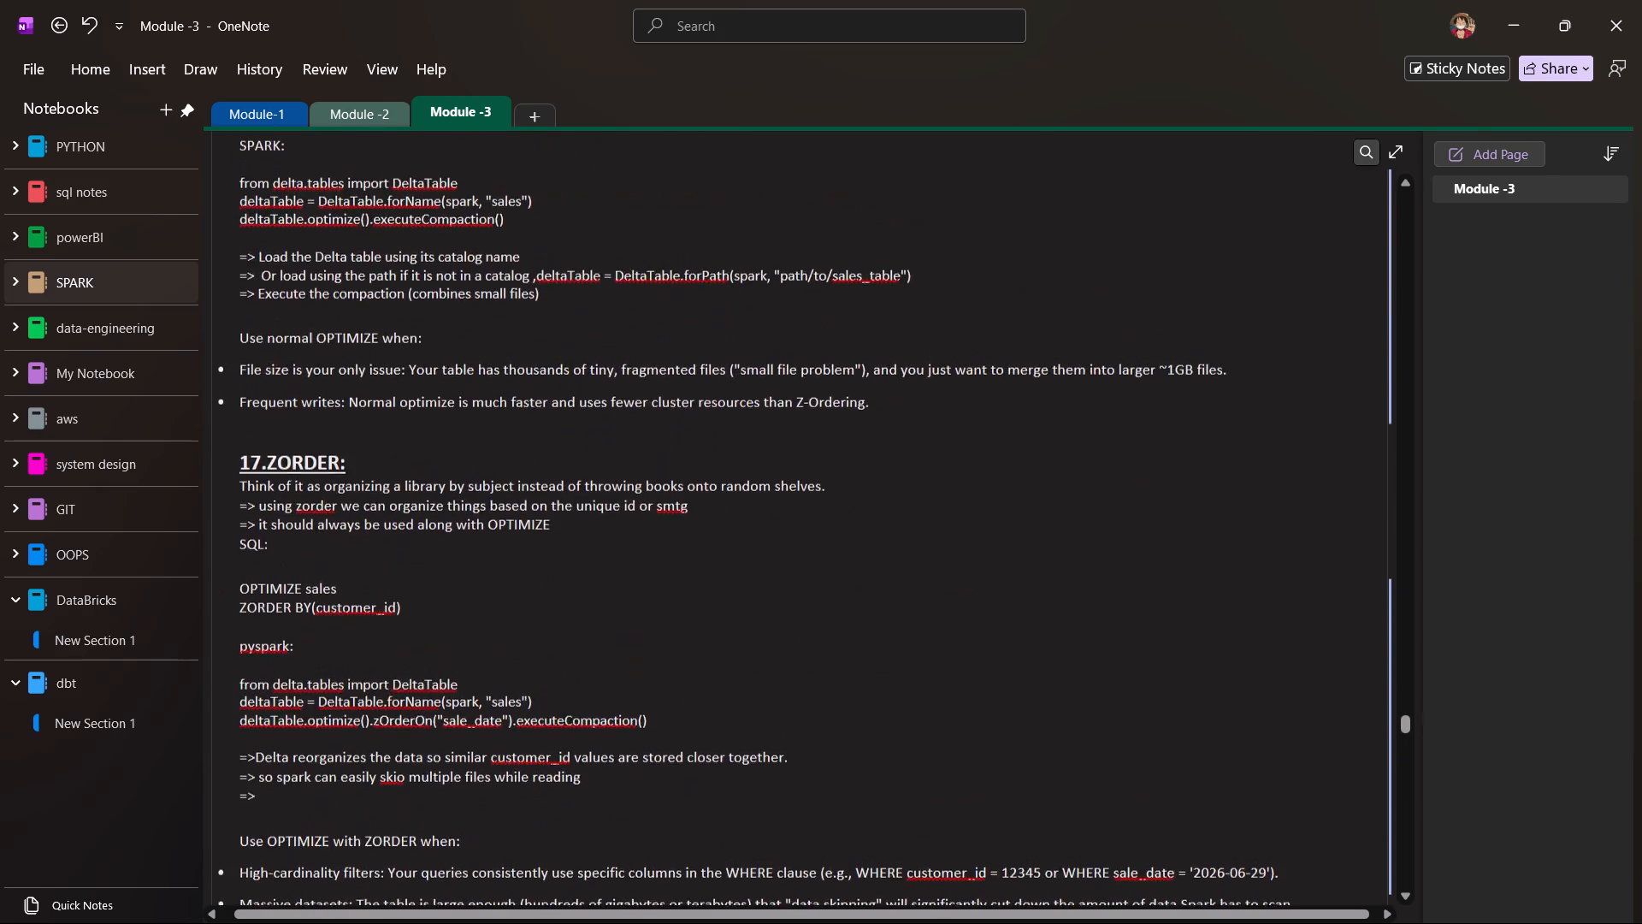
pyautogui.scroll(20, 280, 815)
pyautogui.scroll(20, 280, 815)
pyautogui.scroll(5, 280, 815)
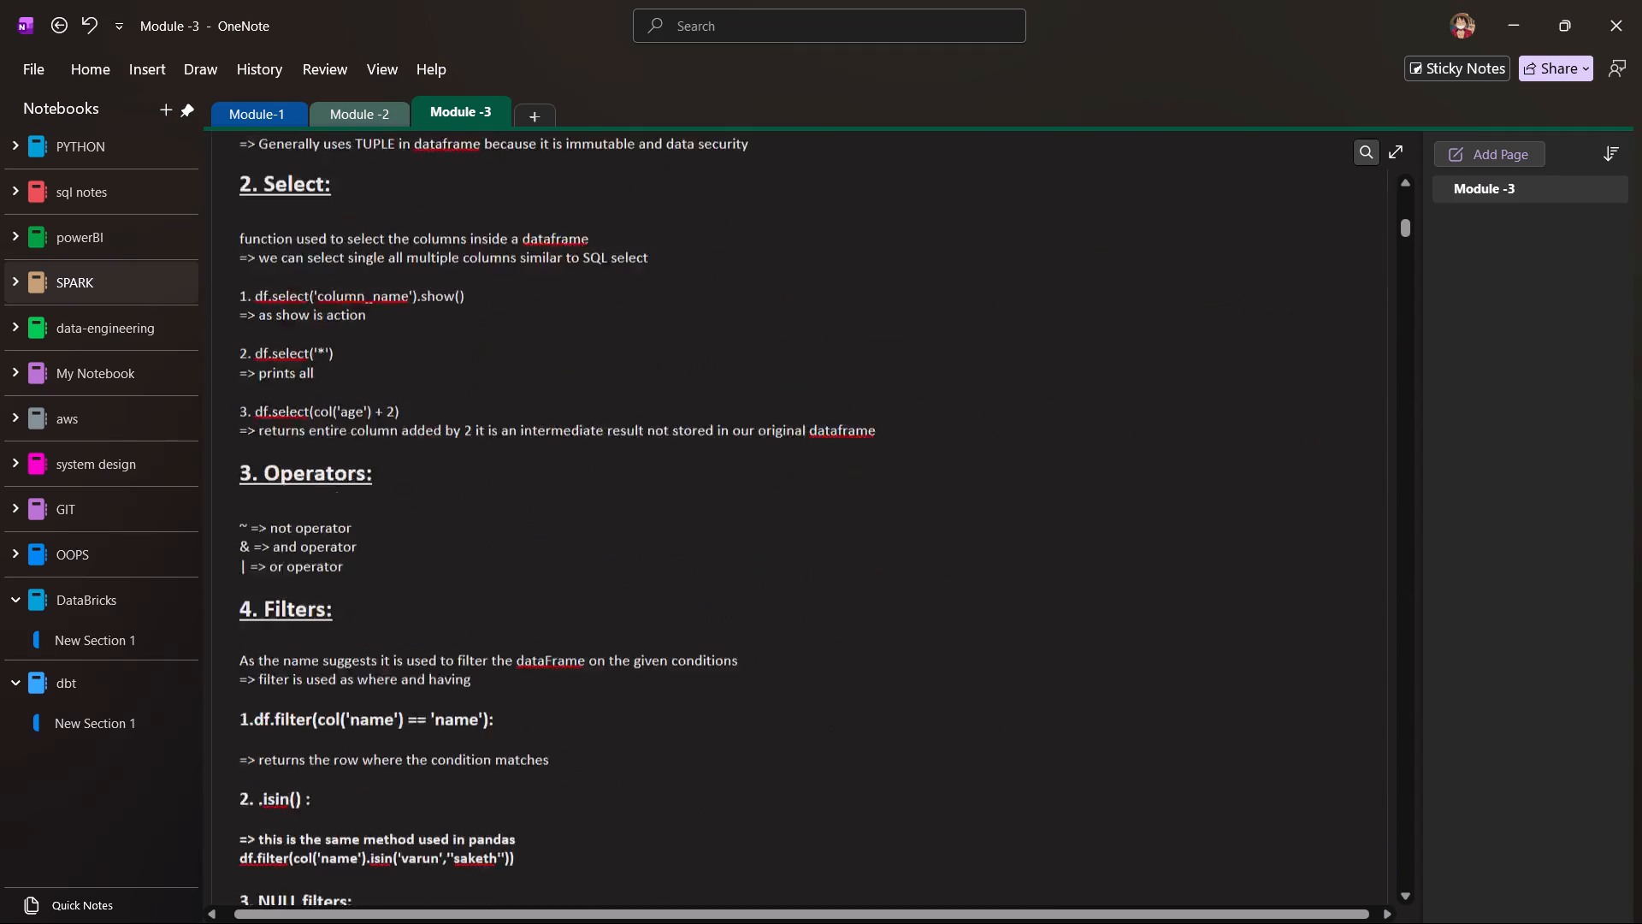
pyautogui.scroll(8, 280, 815)
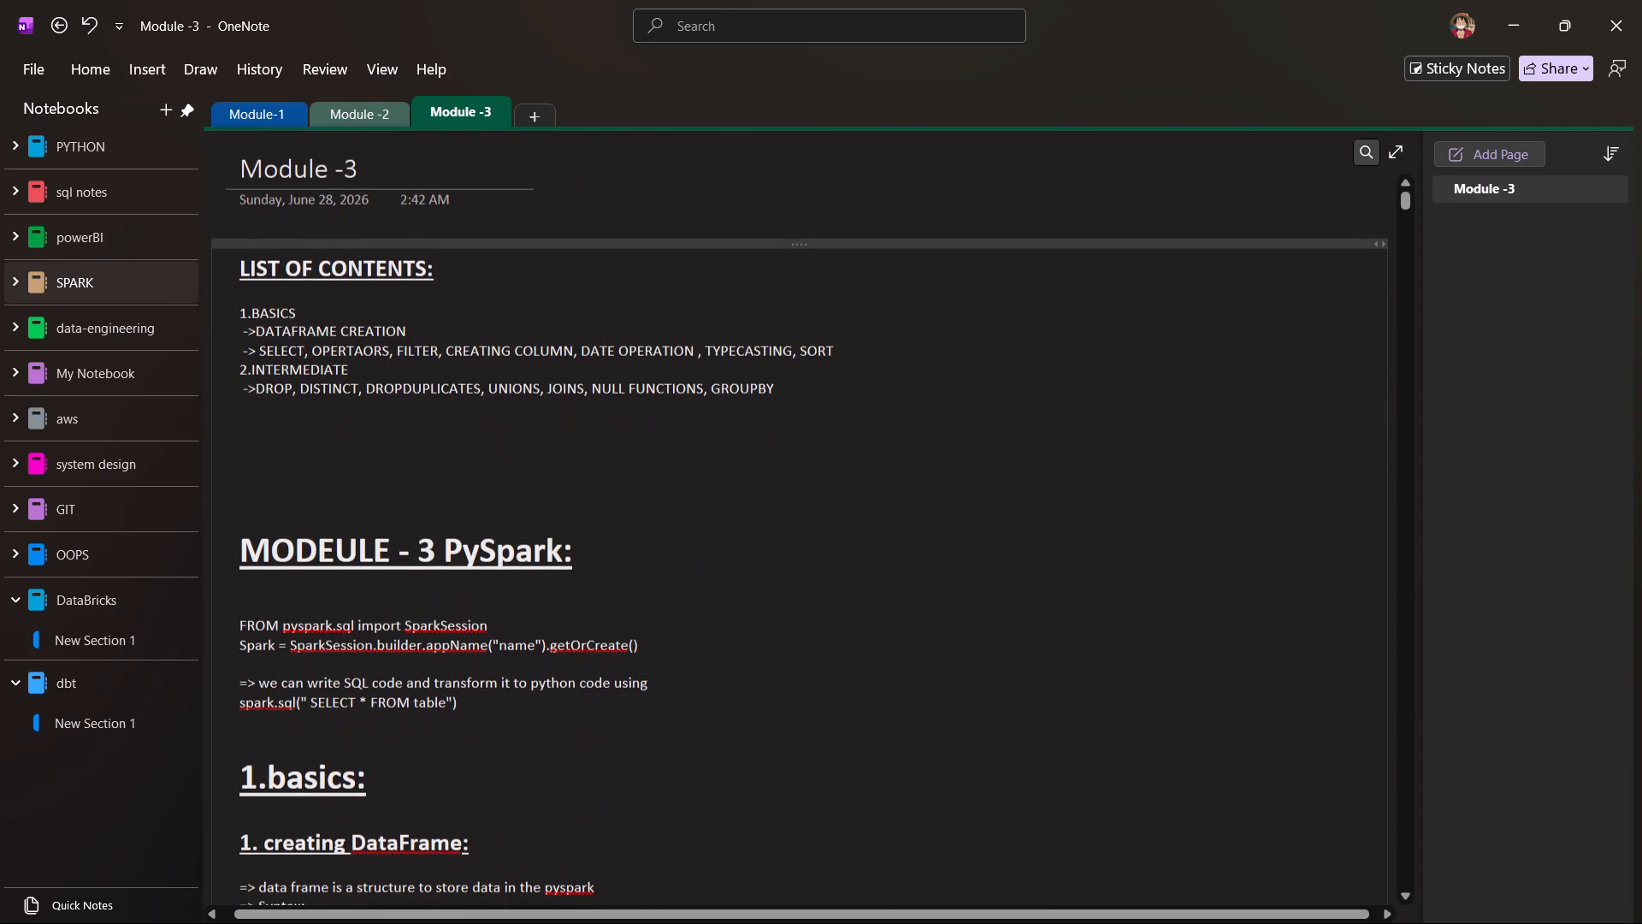
# Review the intermediate section's headings and the groupBy() subtopics to compare them with the list of contents.
pyautogui.scroll(-14, 280, 815)
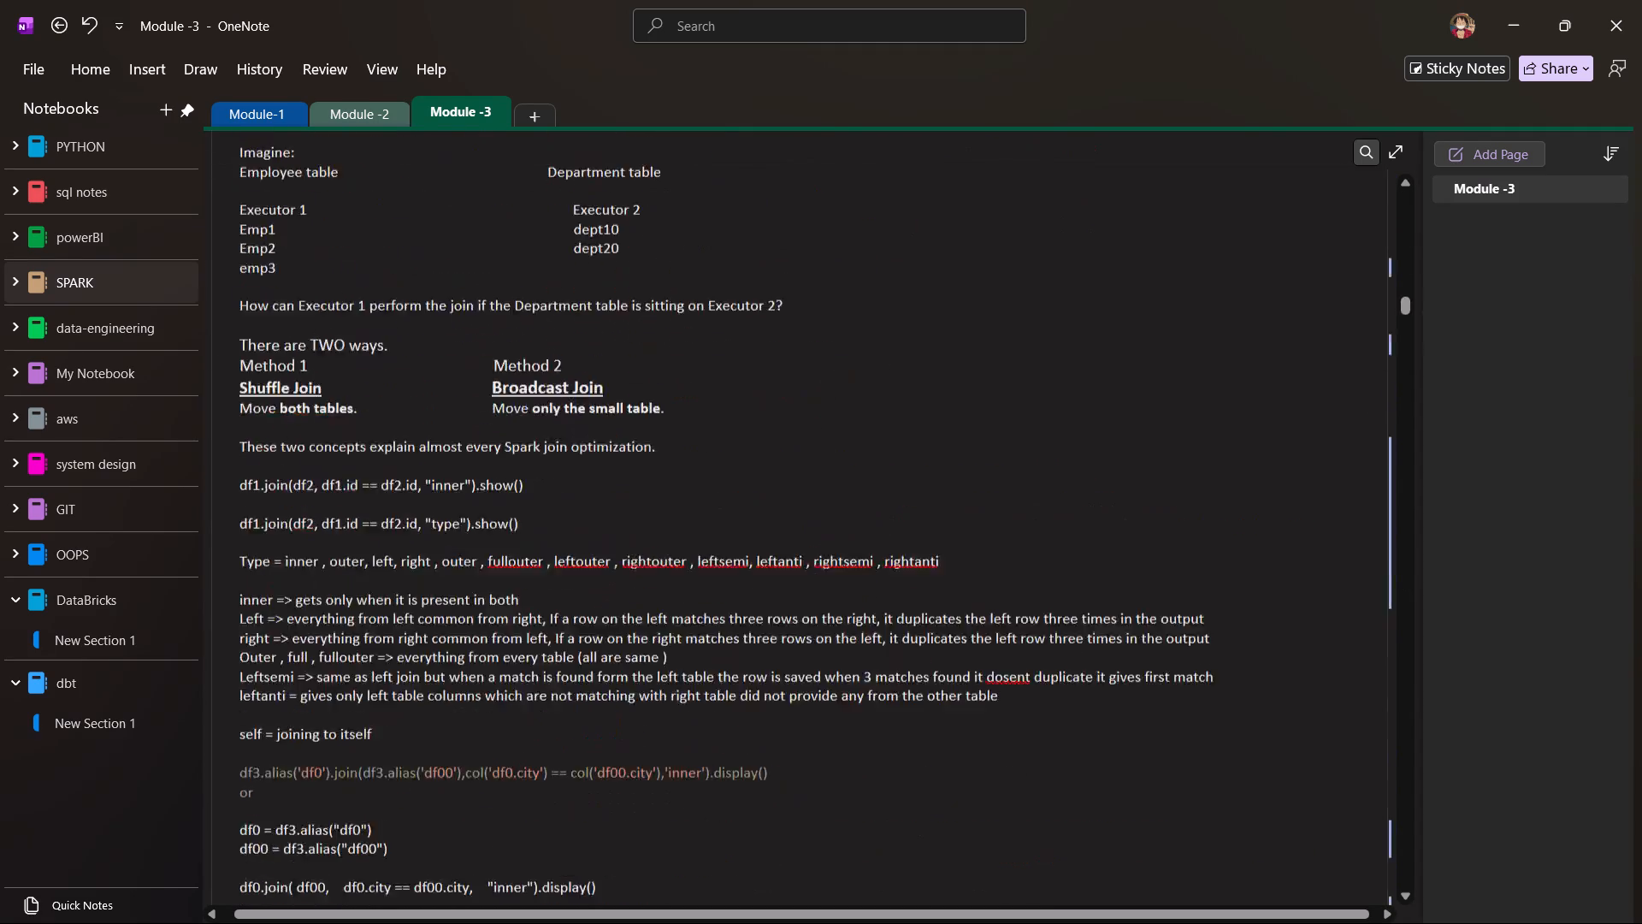
pyautogui.scroll(-14, 280, 815)
pyautogui.scroll(-8, 280, 815)
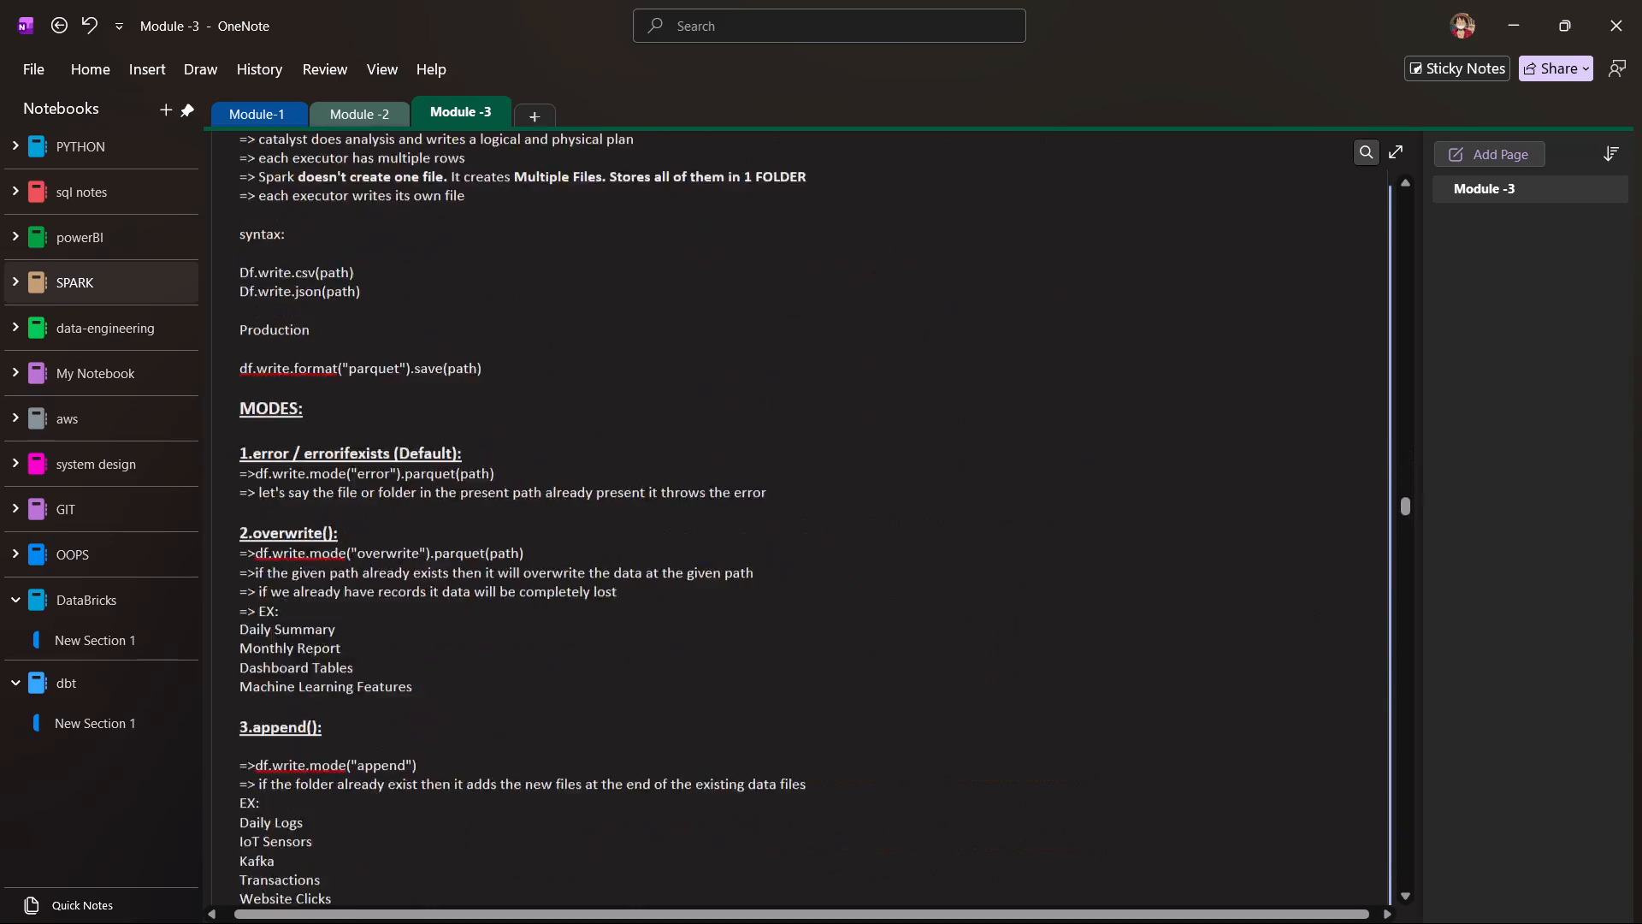
pyautogui.scroll(-9, 280, 815)
pyautogui.scroll(1, 280, 815)
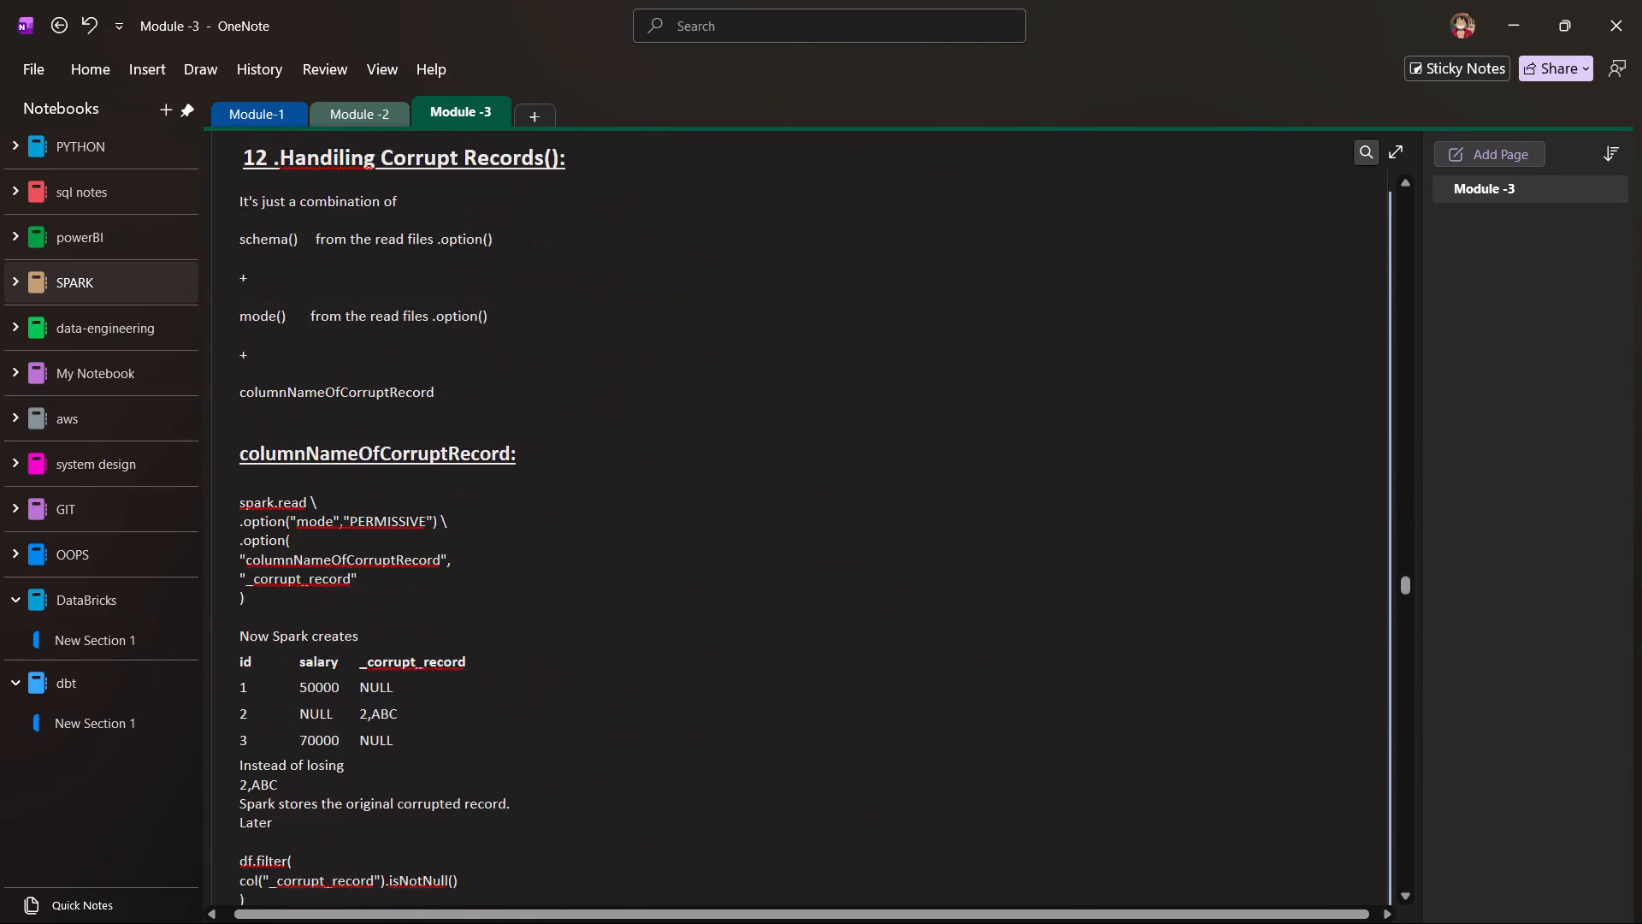
pyautogui.scroll(11, 280, 815)
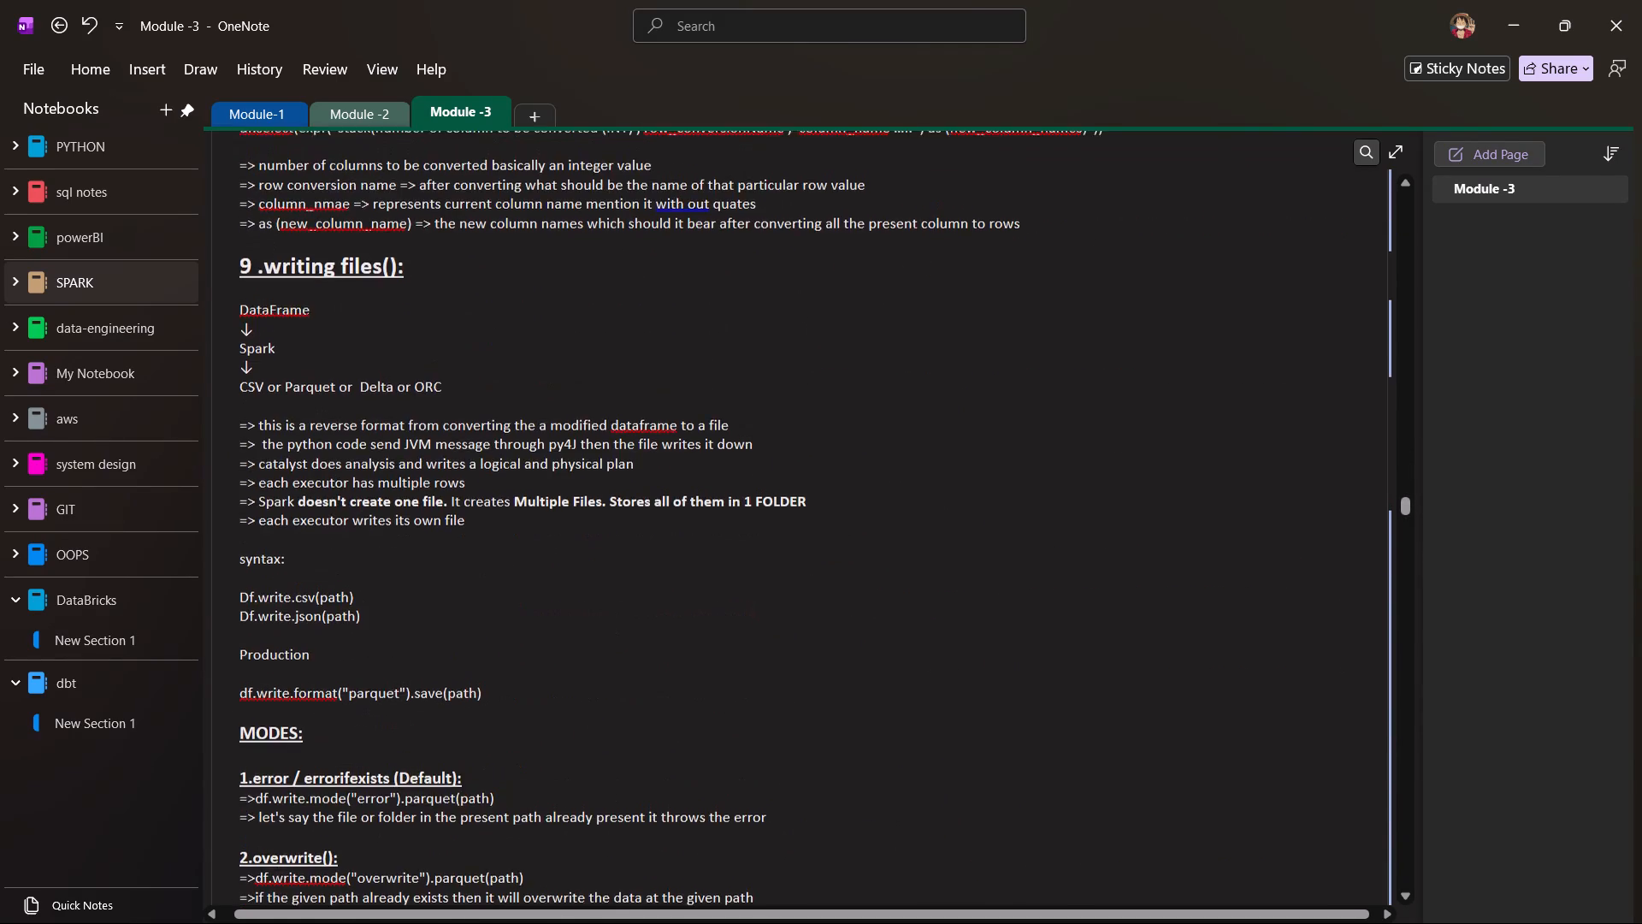
pyautogui.scroll(11, 280, 815)
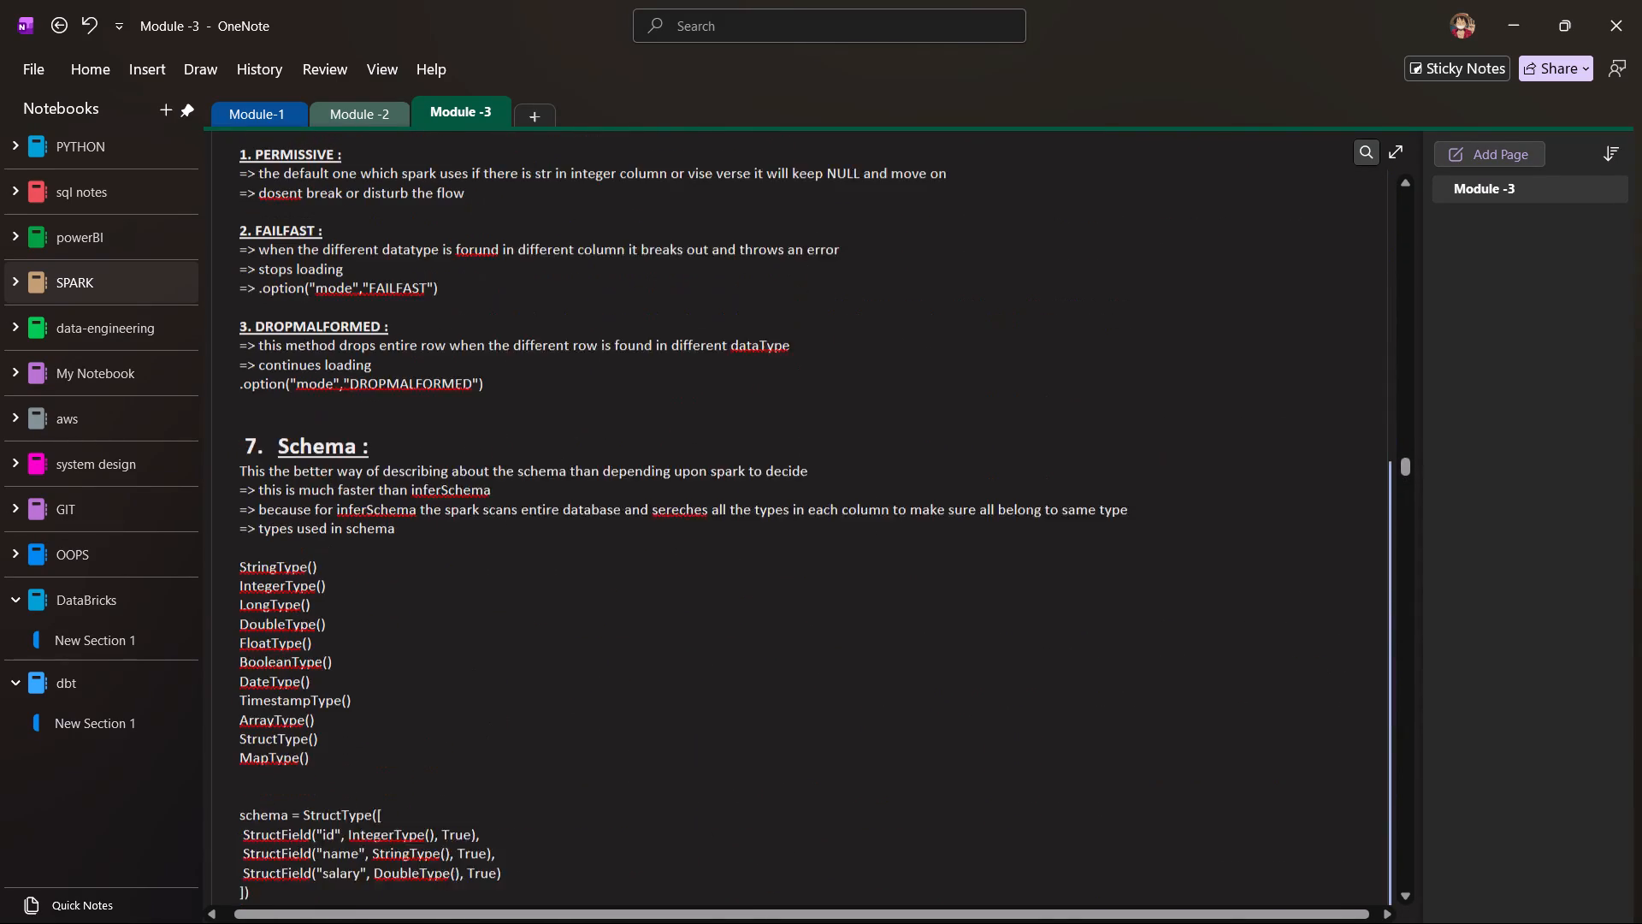
pyautogui.scroll(8, 280, 815)
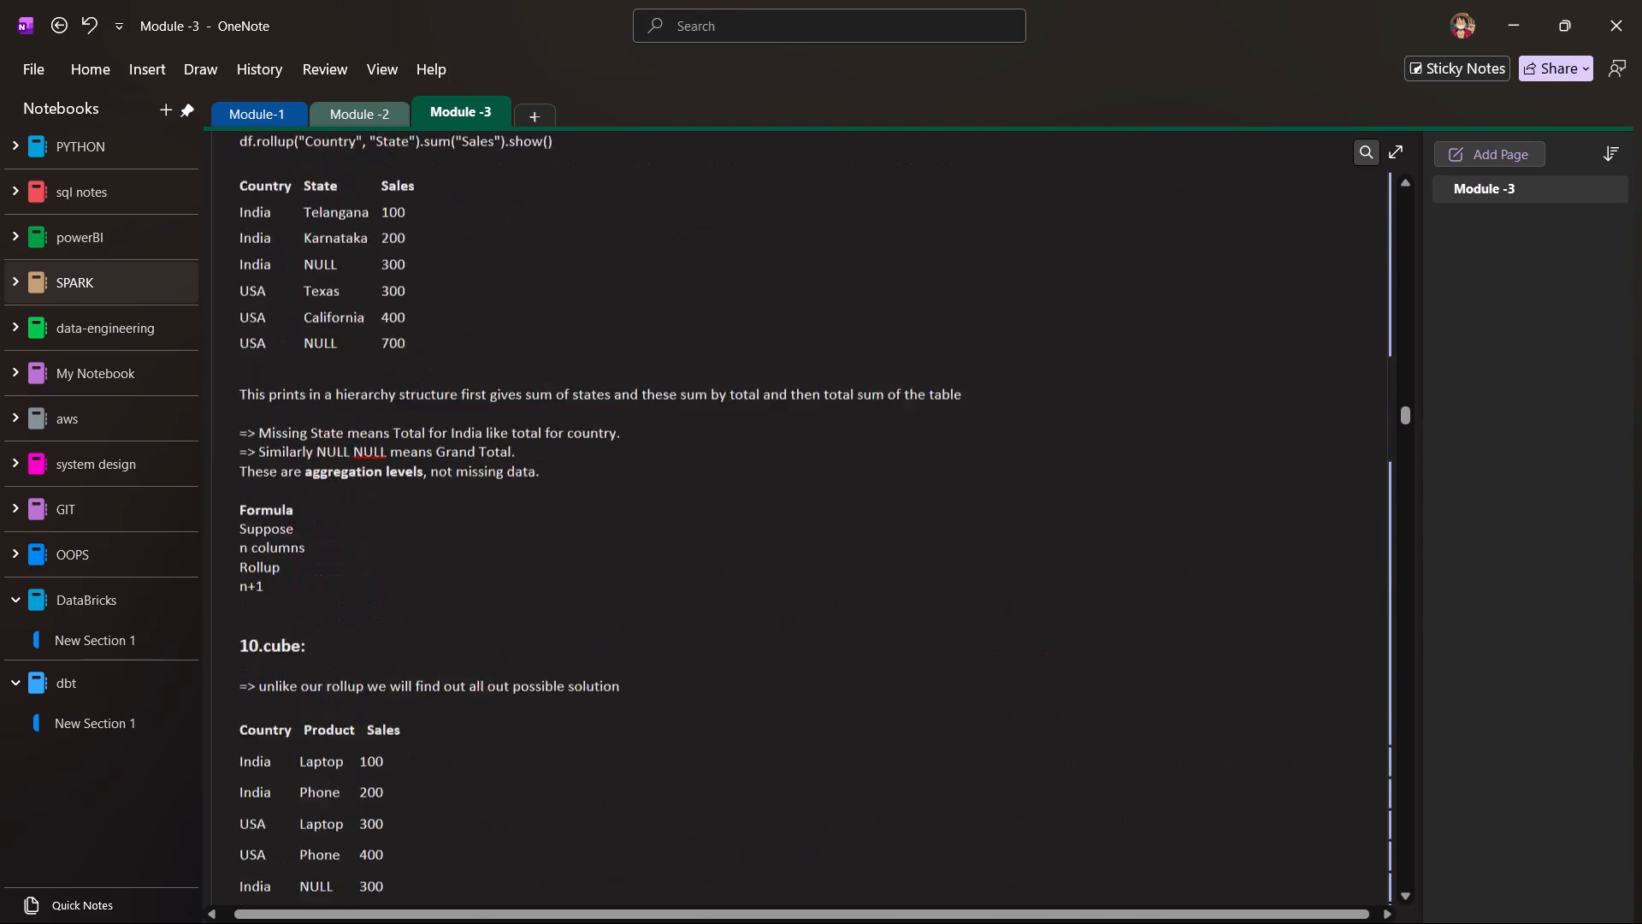
pyautogui.scroll(8, 280, 815)
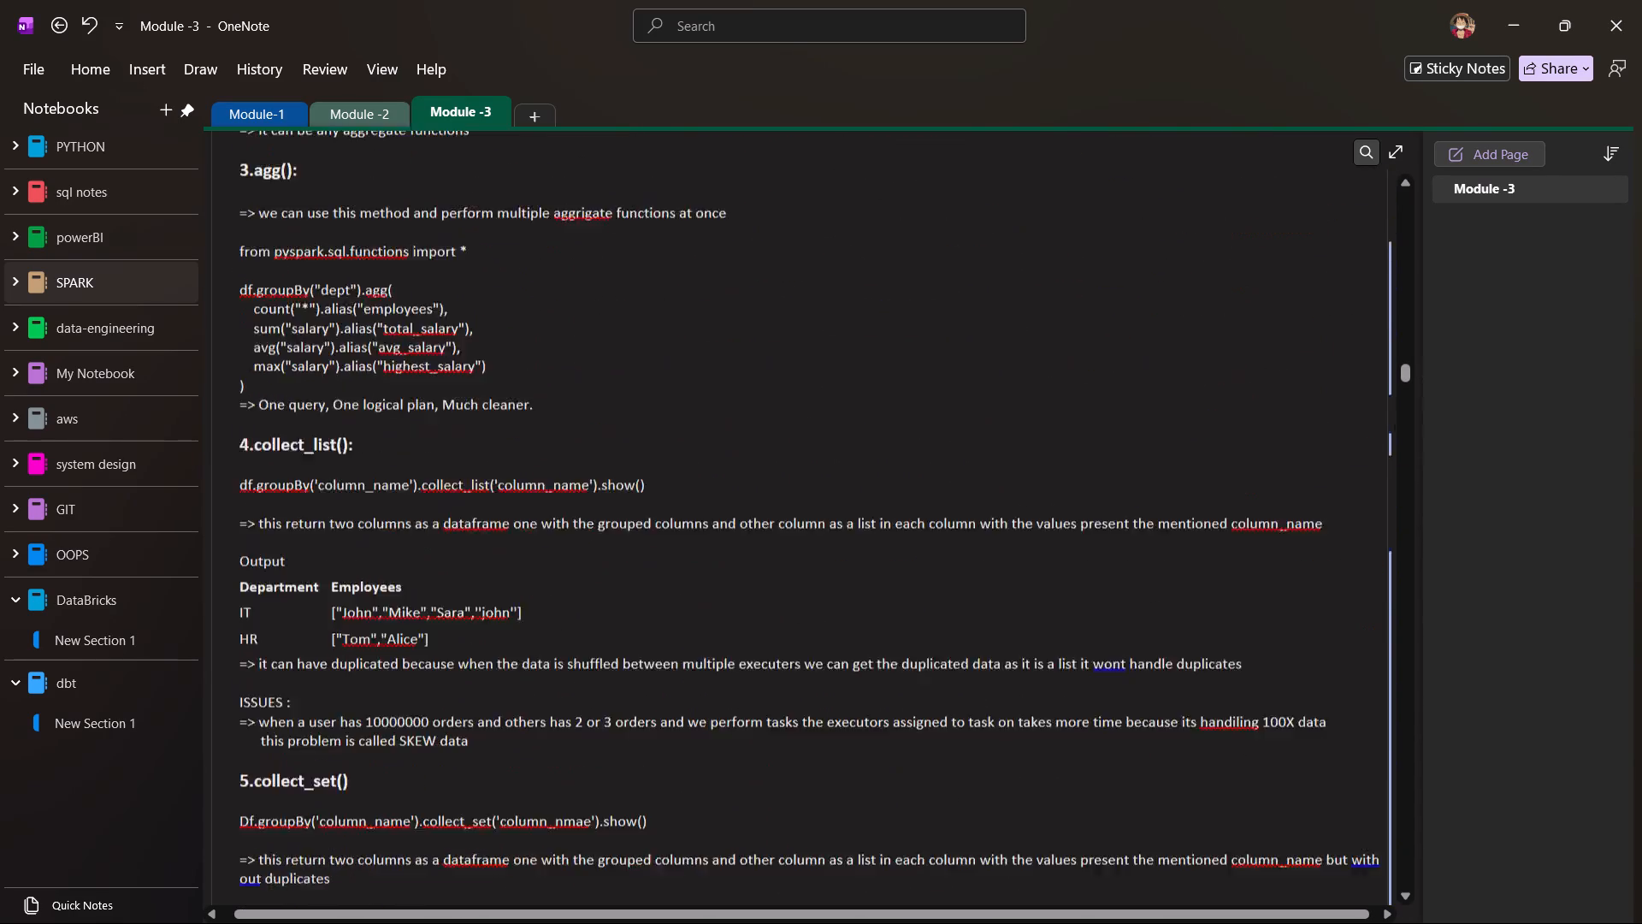
pyautogui.scroll(6, 280, 815)
pyautogui.scroll(-1, 280, 815)
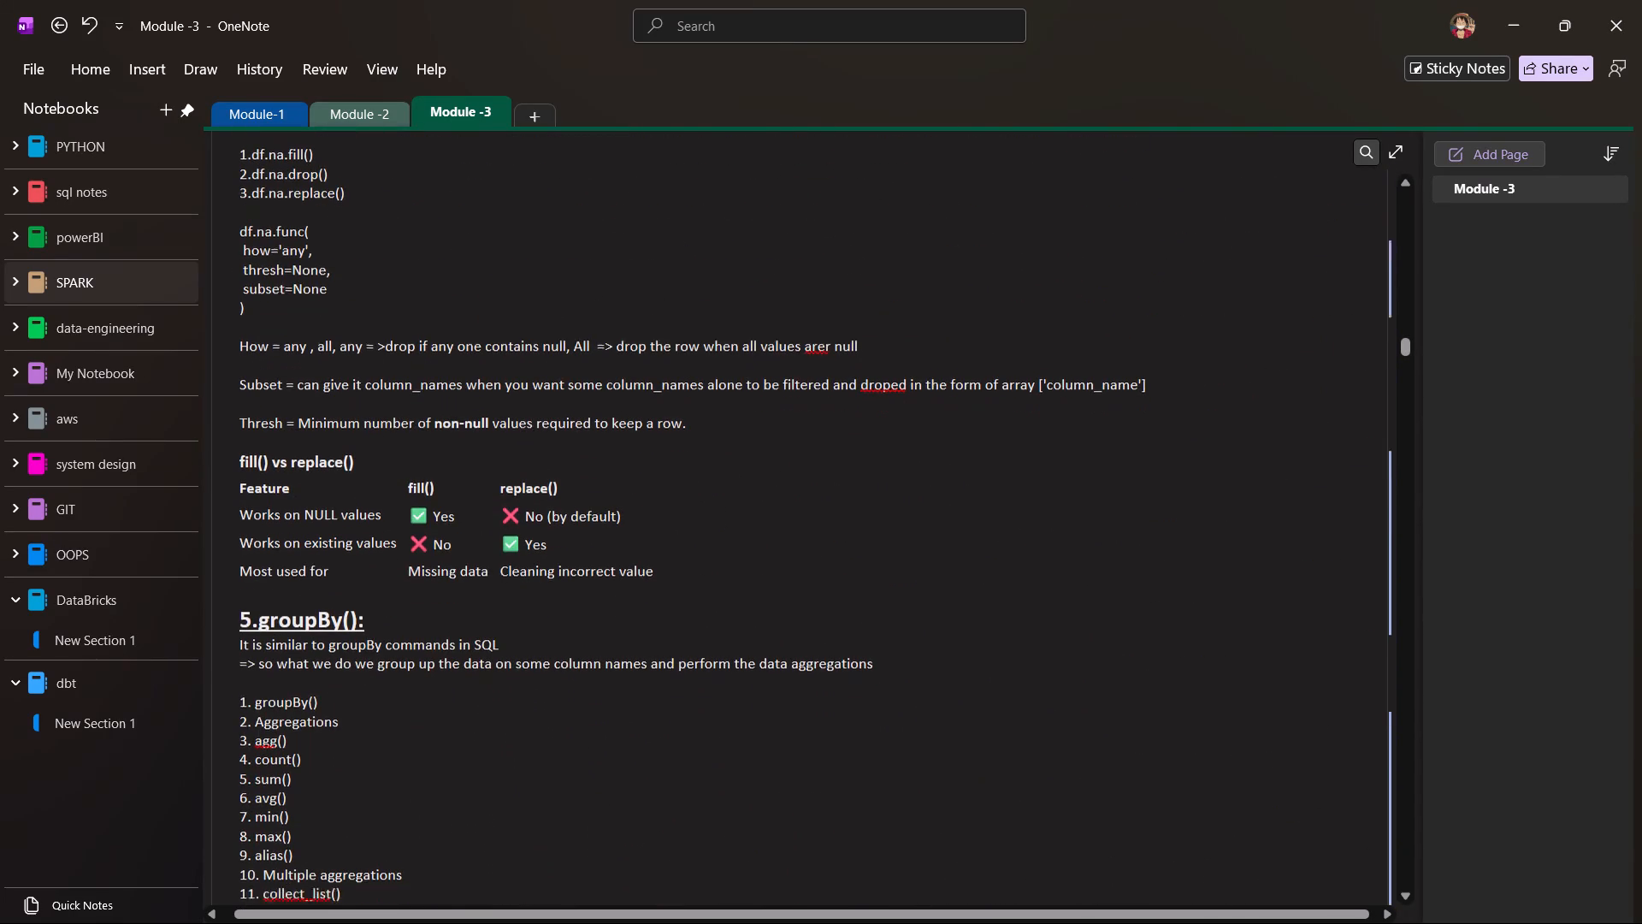
pyautogui.scroll(-2, 280, 815)
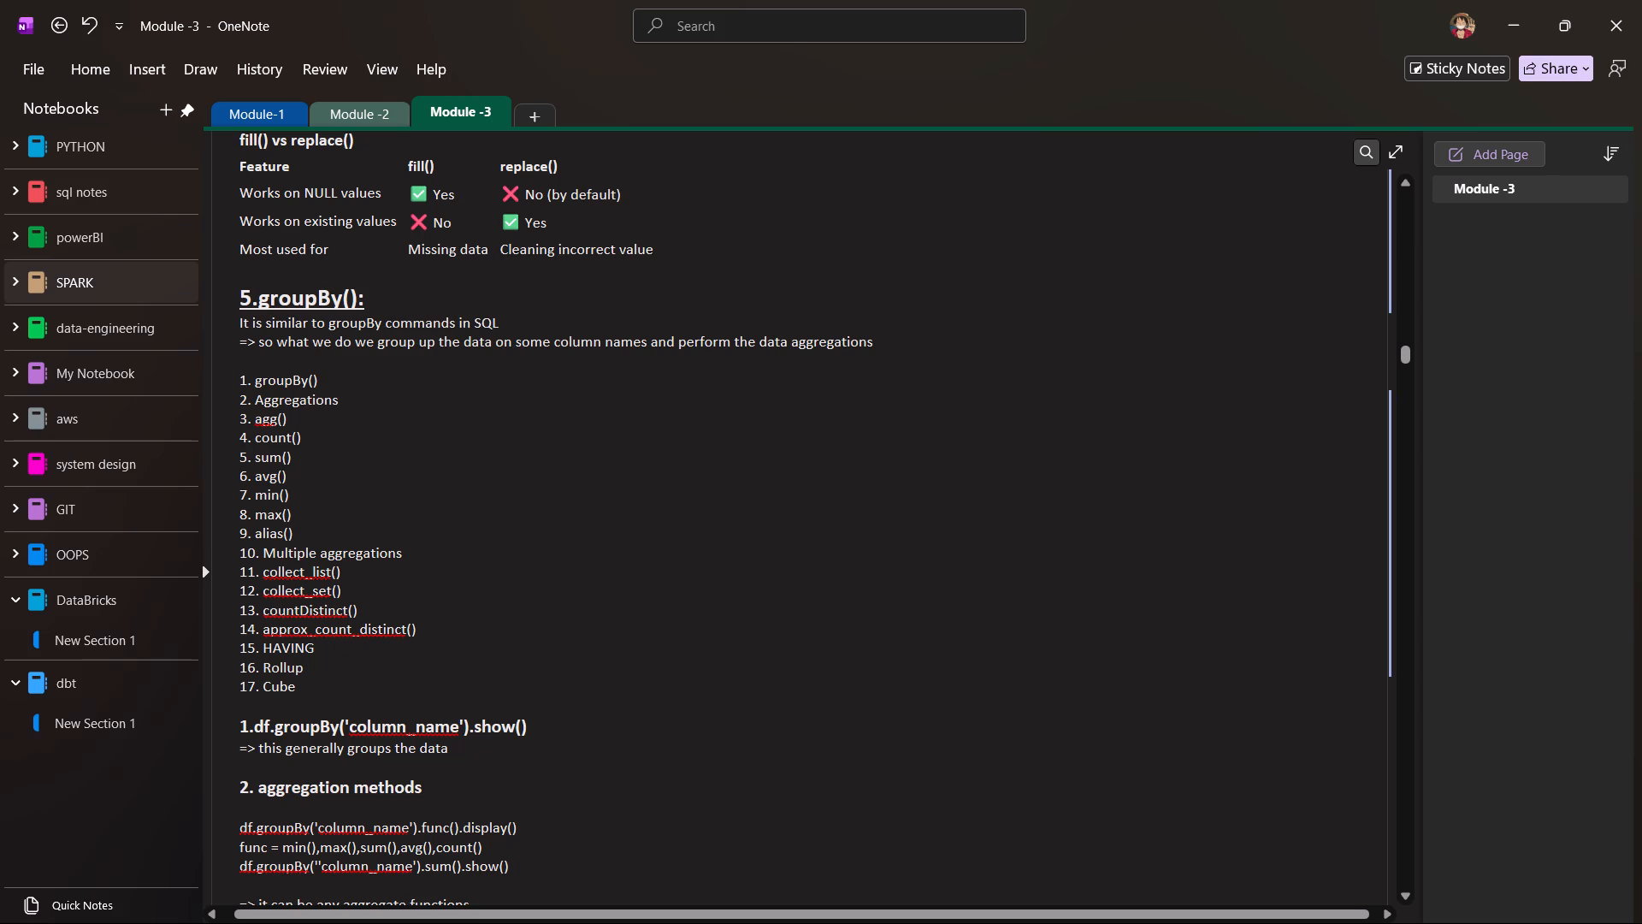
pyautogui.scroll(7, 493, 539)
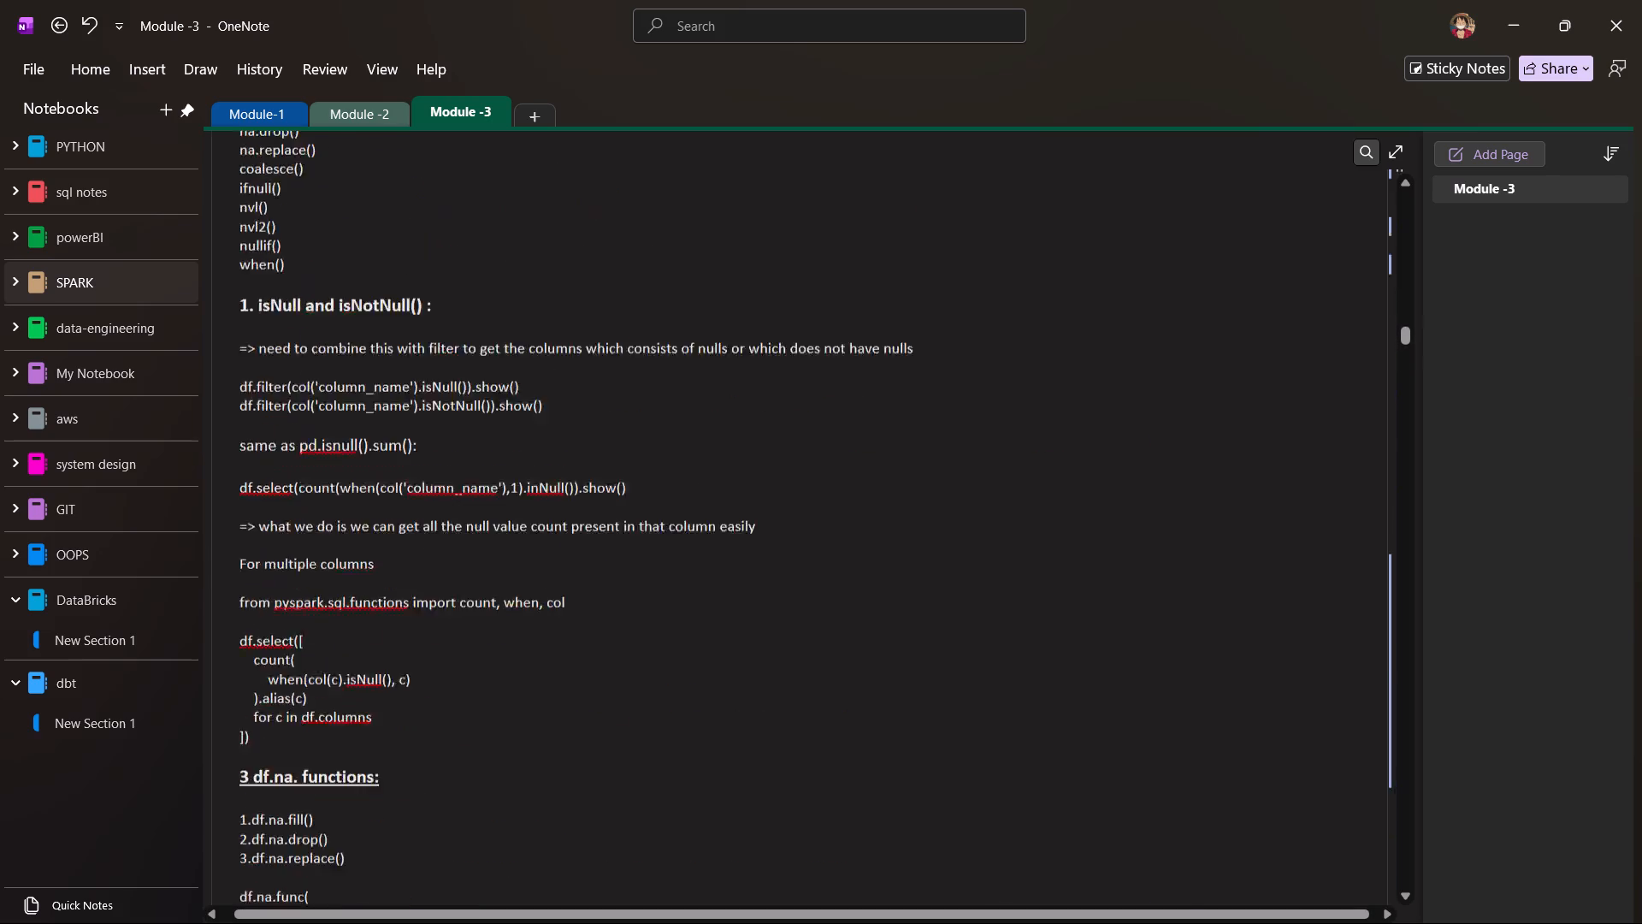
pyautogui.scroll(20, 493, 539)
pyautogui.scroll(11, 493, 539)
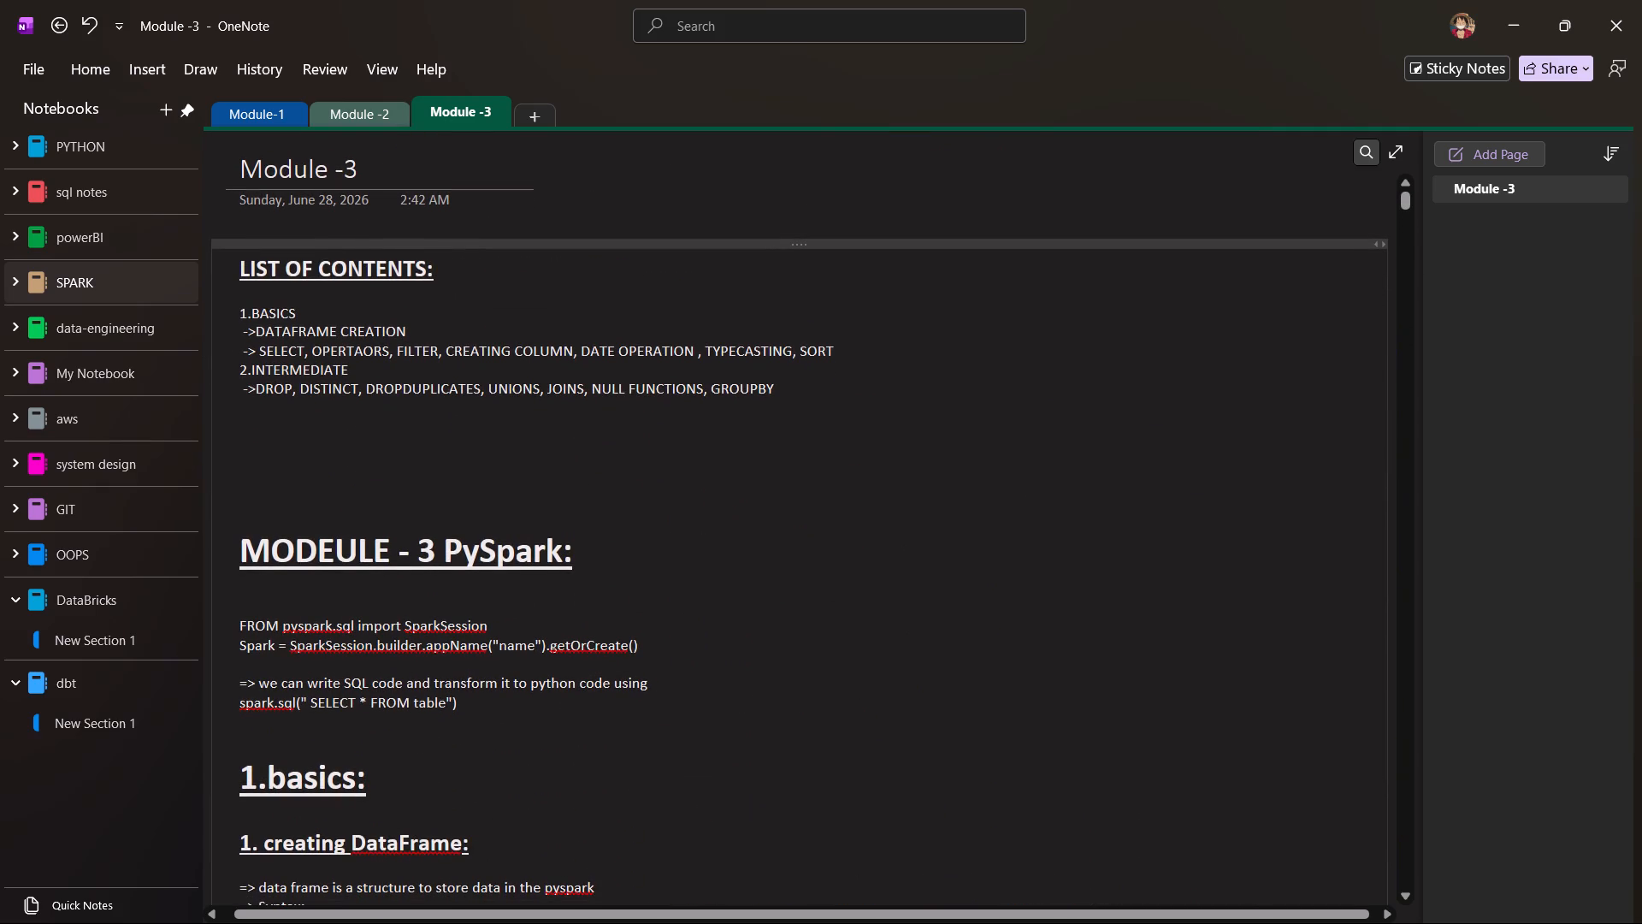
# Add the subtopics "(collect_set,collect_list,rollup,cube)," after GROUPBY in the list of contents.
pyautogui.click(784, 378)
pyautogui.click(783, 386)
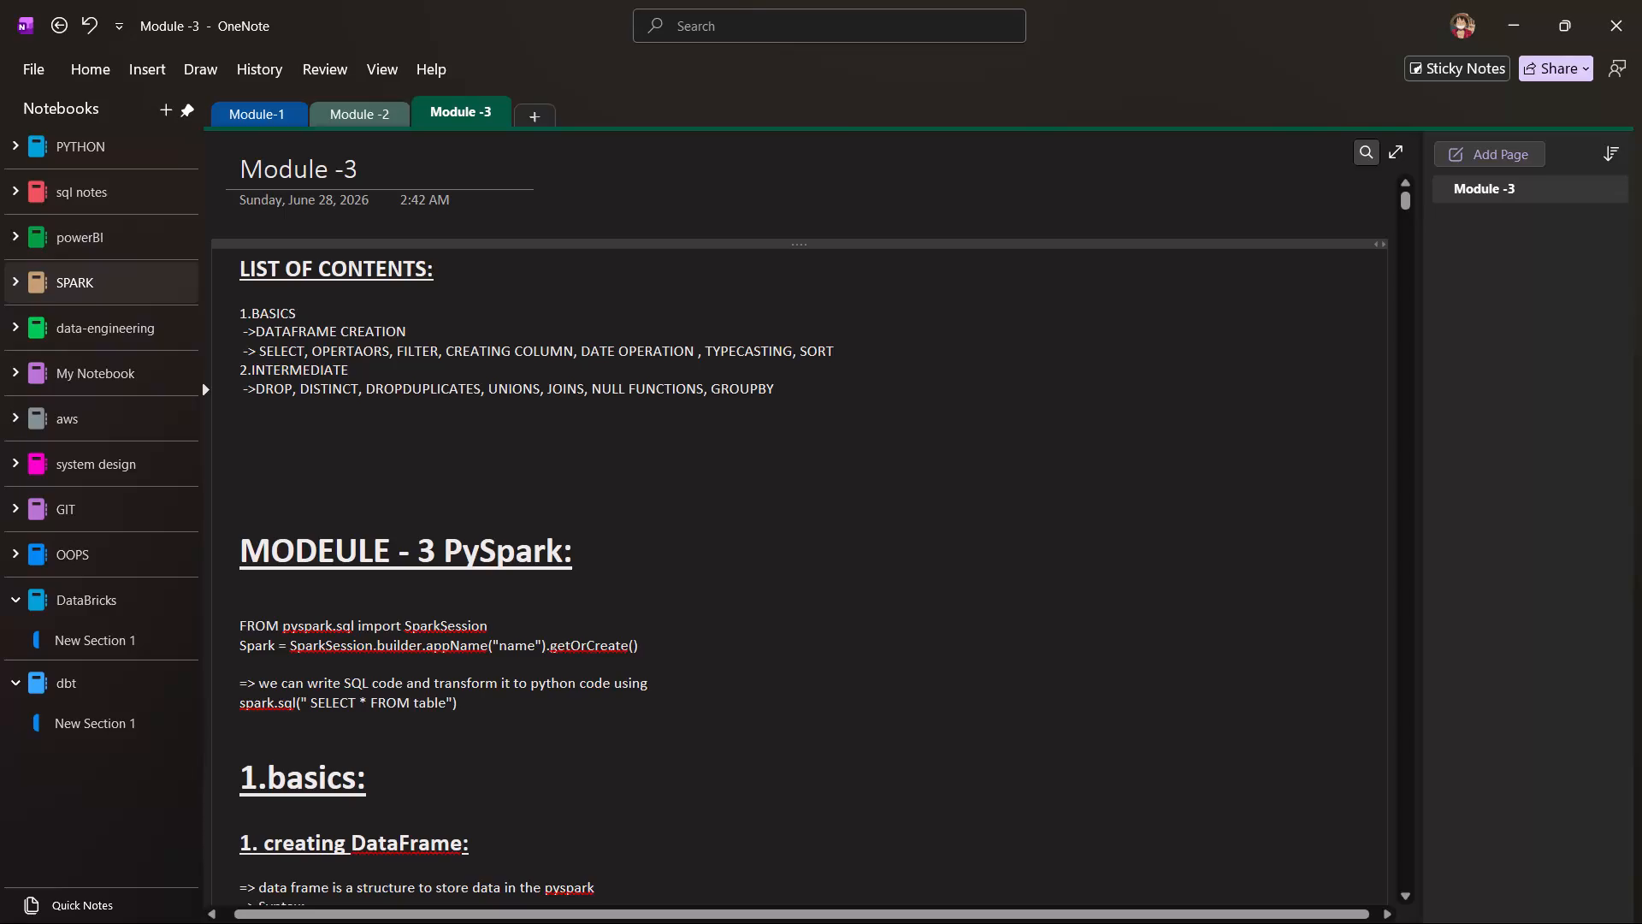
pyautogui.write('()')
pyautogui.press('Left')
pyautogui.write('collect_set,cole')
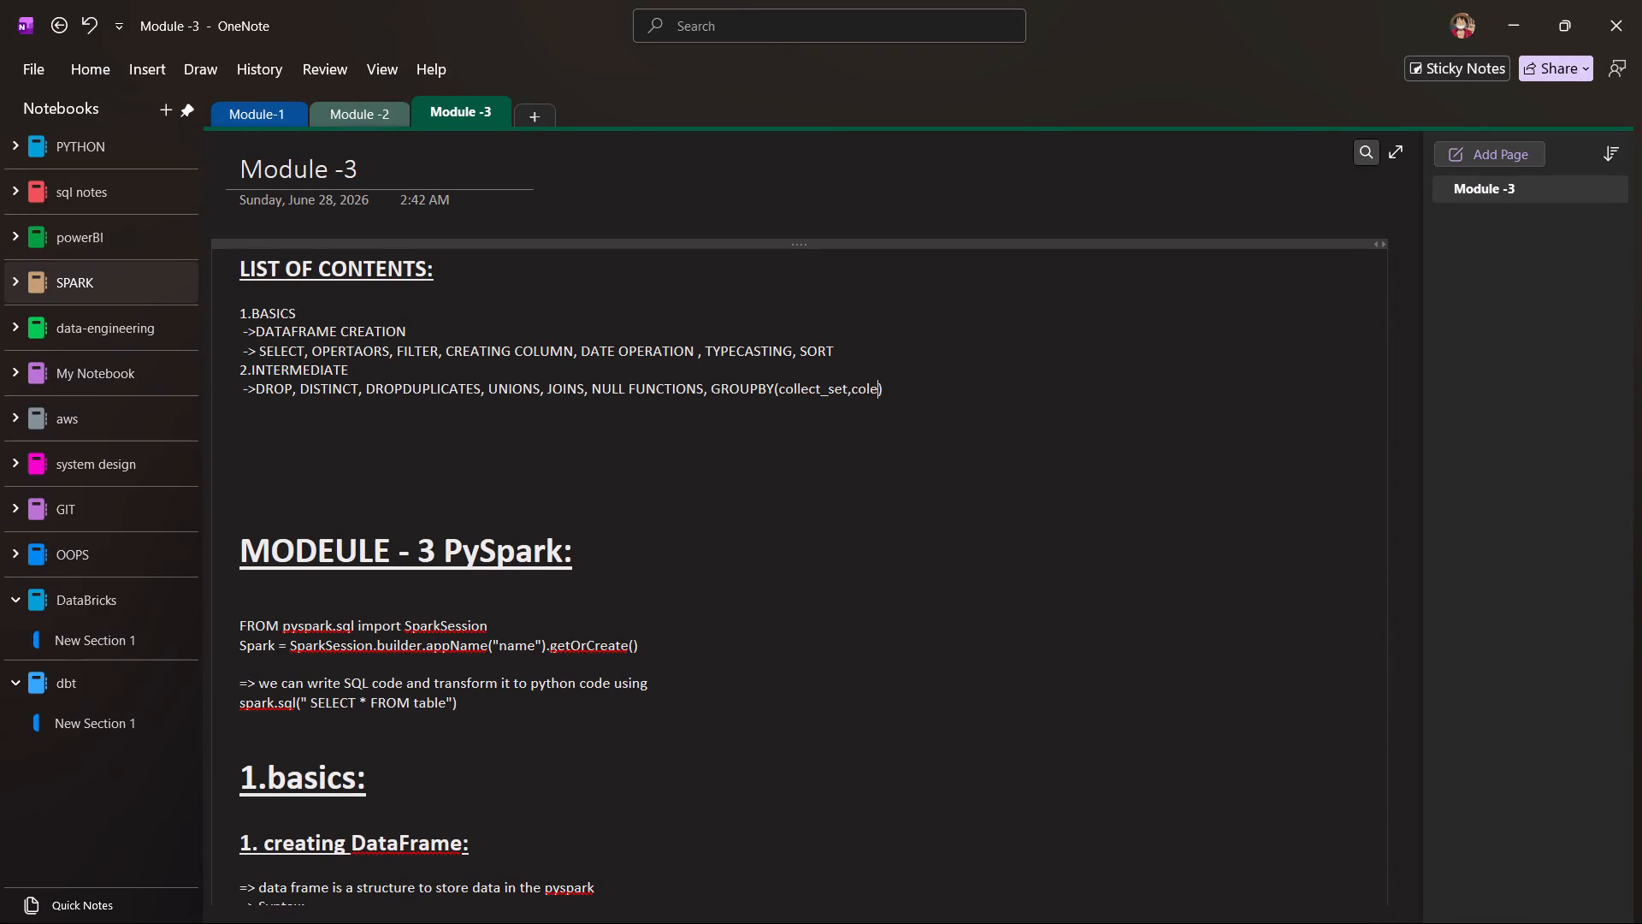
pyautogui.press('BackSpace')
pyautogui.press('BackSpace')
pyautogui.write('llect_')
pyautogui.write('list,roll')
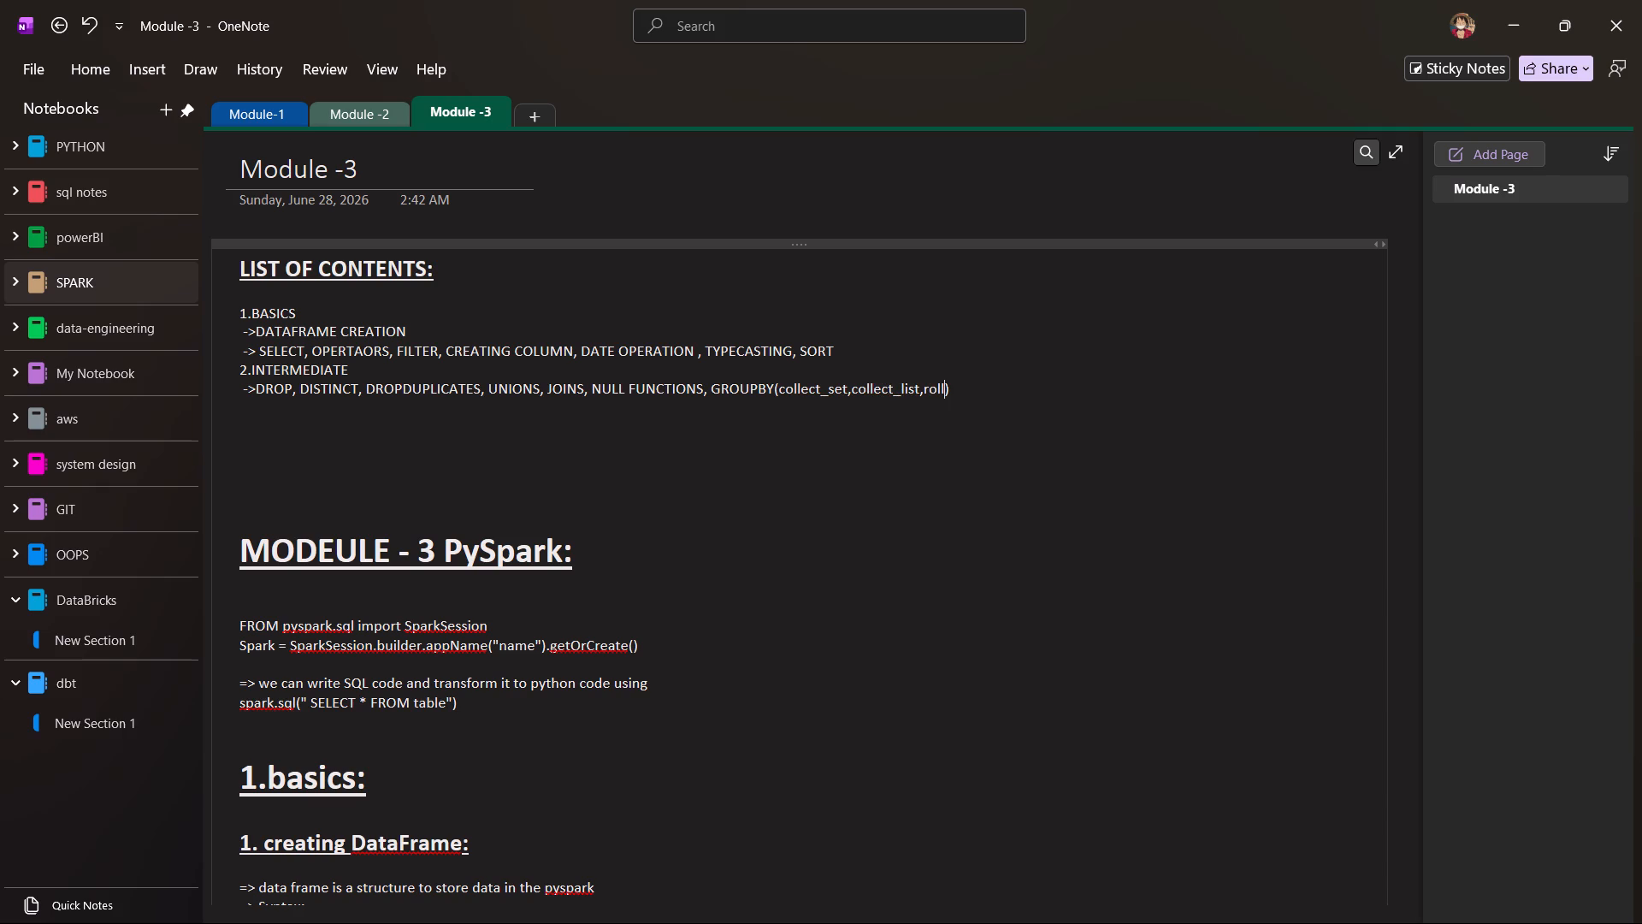
pyautogui.write('up,')
pyautogui.write('cube')
pyautogui.press('Right')
pyautogui.write(',')
pyautogui.press('space')
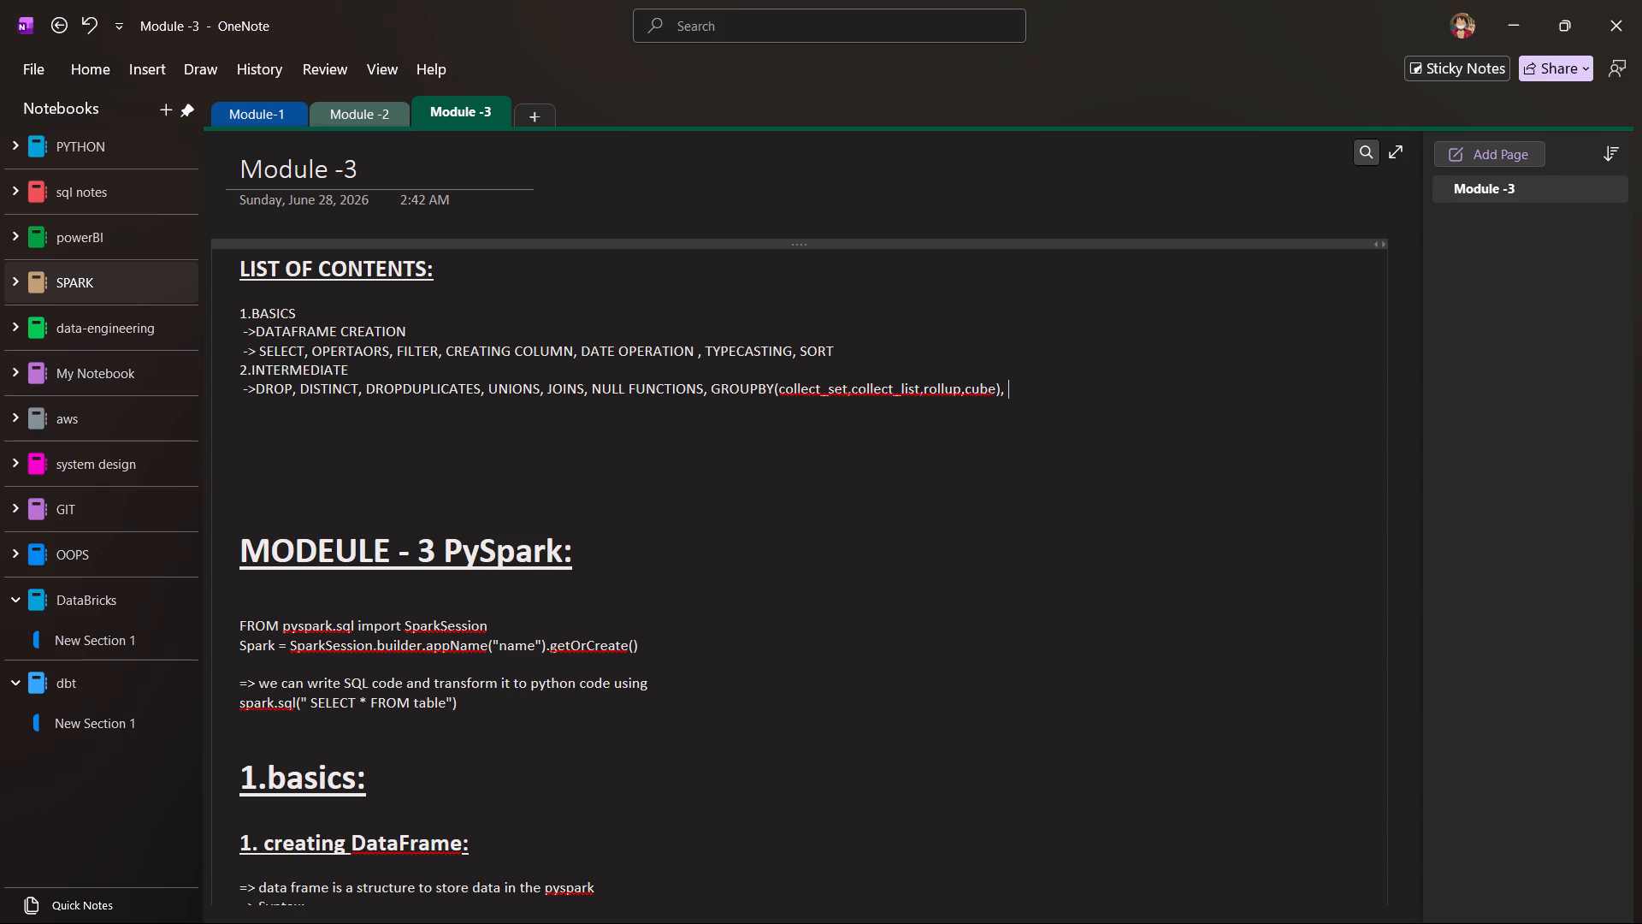
# Review the intermediate section's headings from distinct() to partitionBy() for missing topics, and return to the list of contents.
pyautogui.scroll(-15, 783, 386)
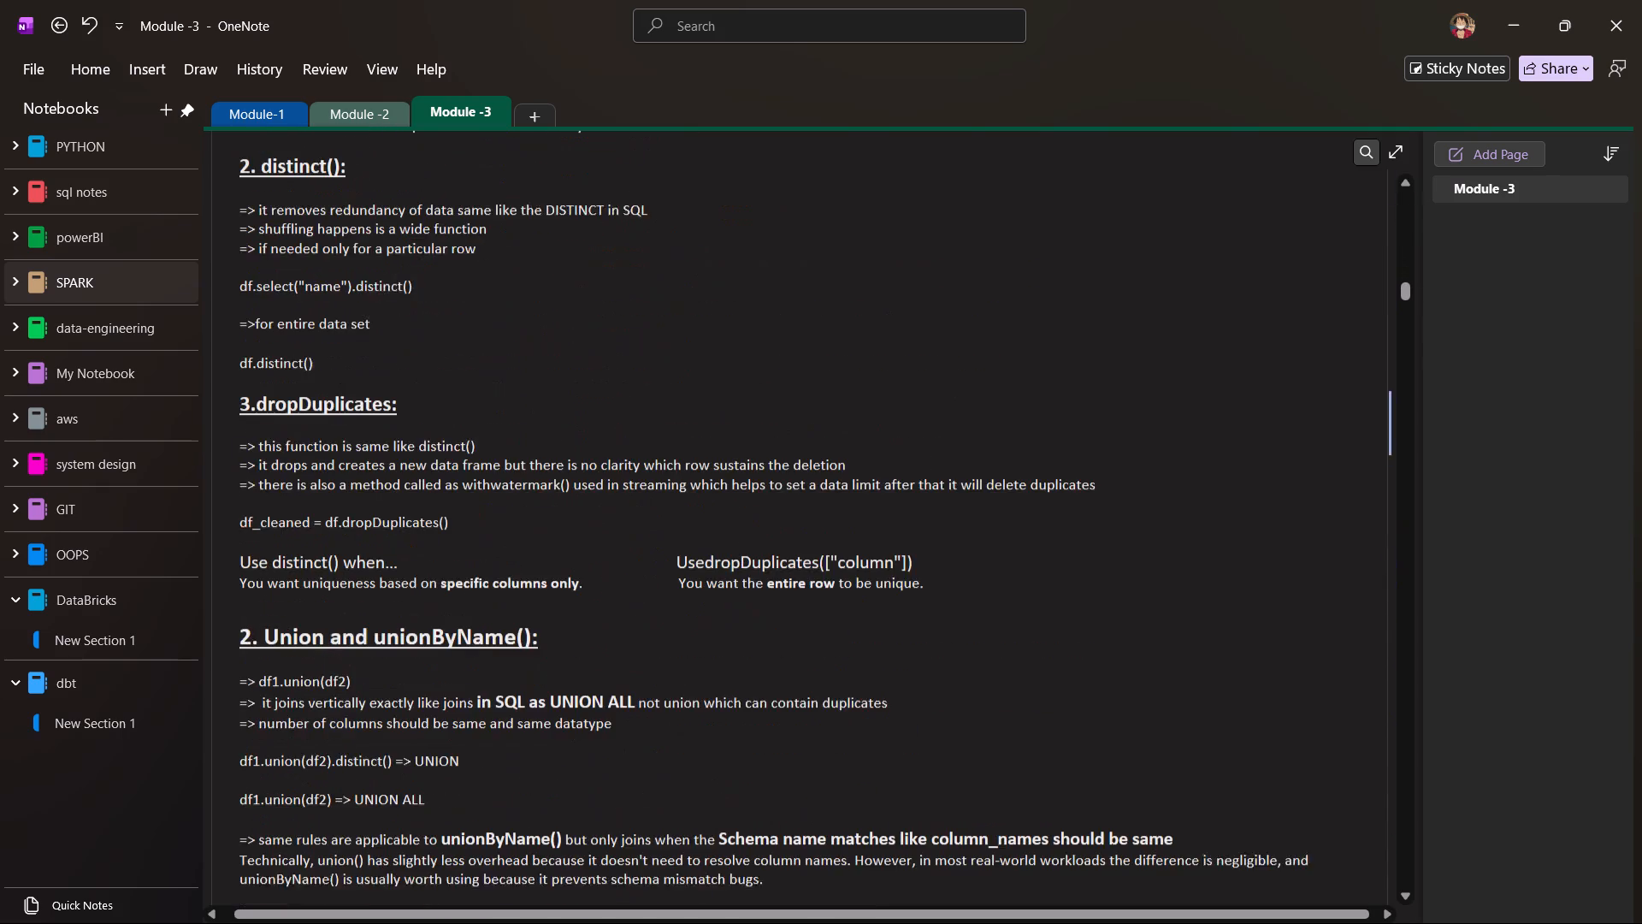
pyautogui.scroll(-12, 783, 386)
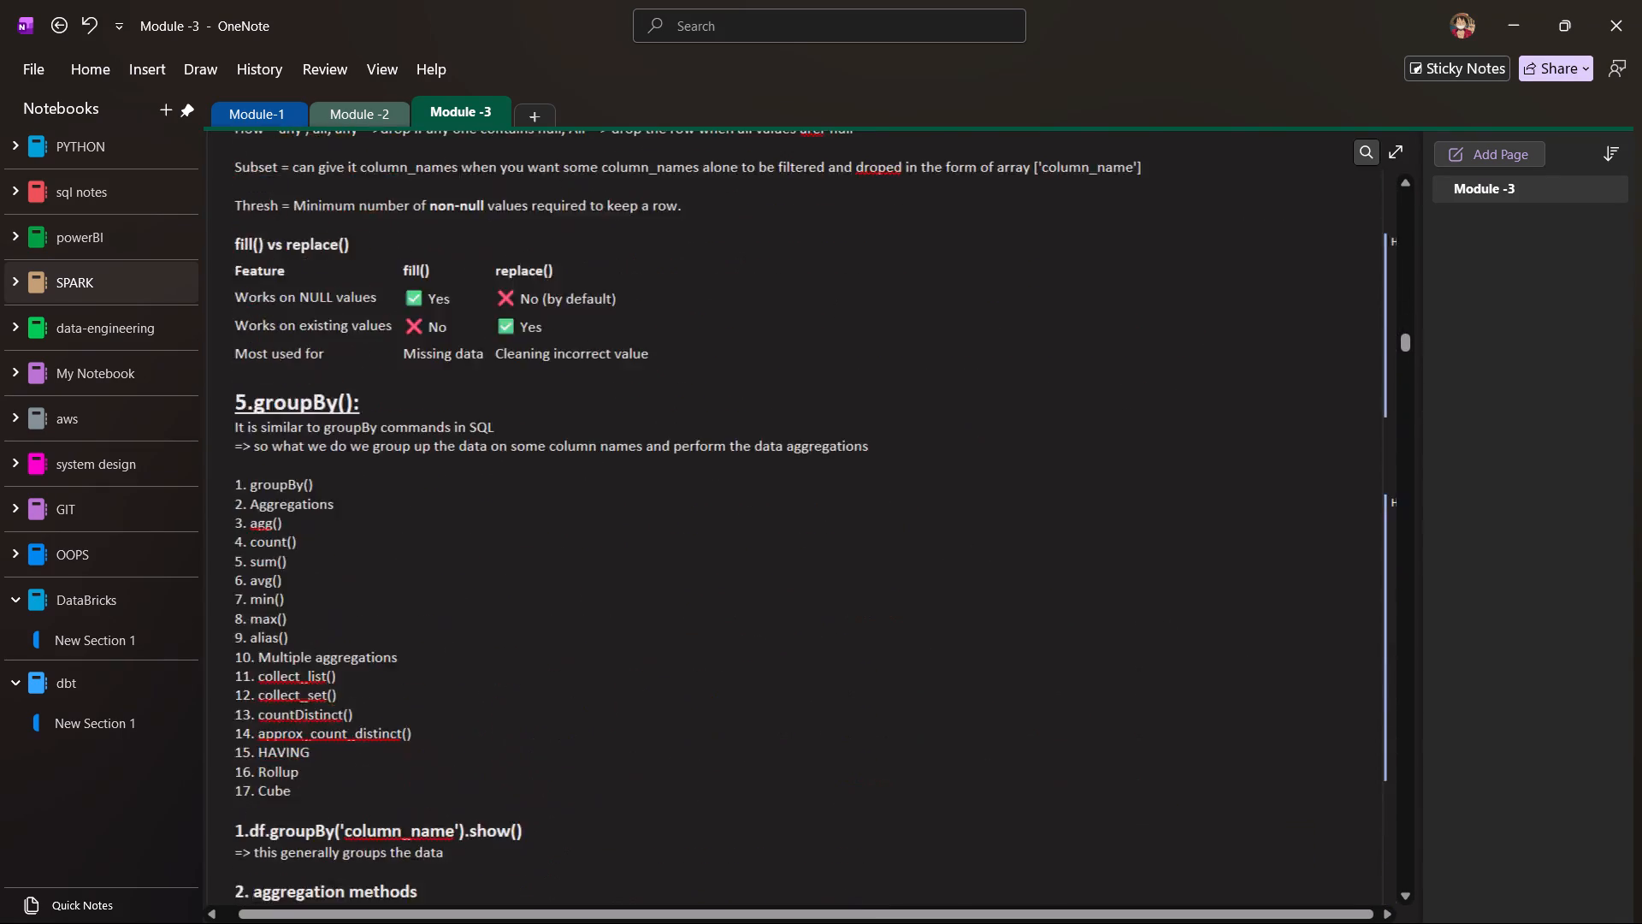
pyautogui.scroll(-10, 783, 386)
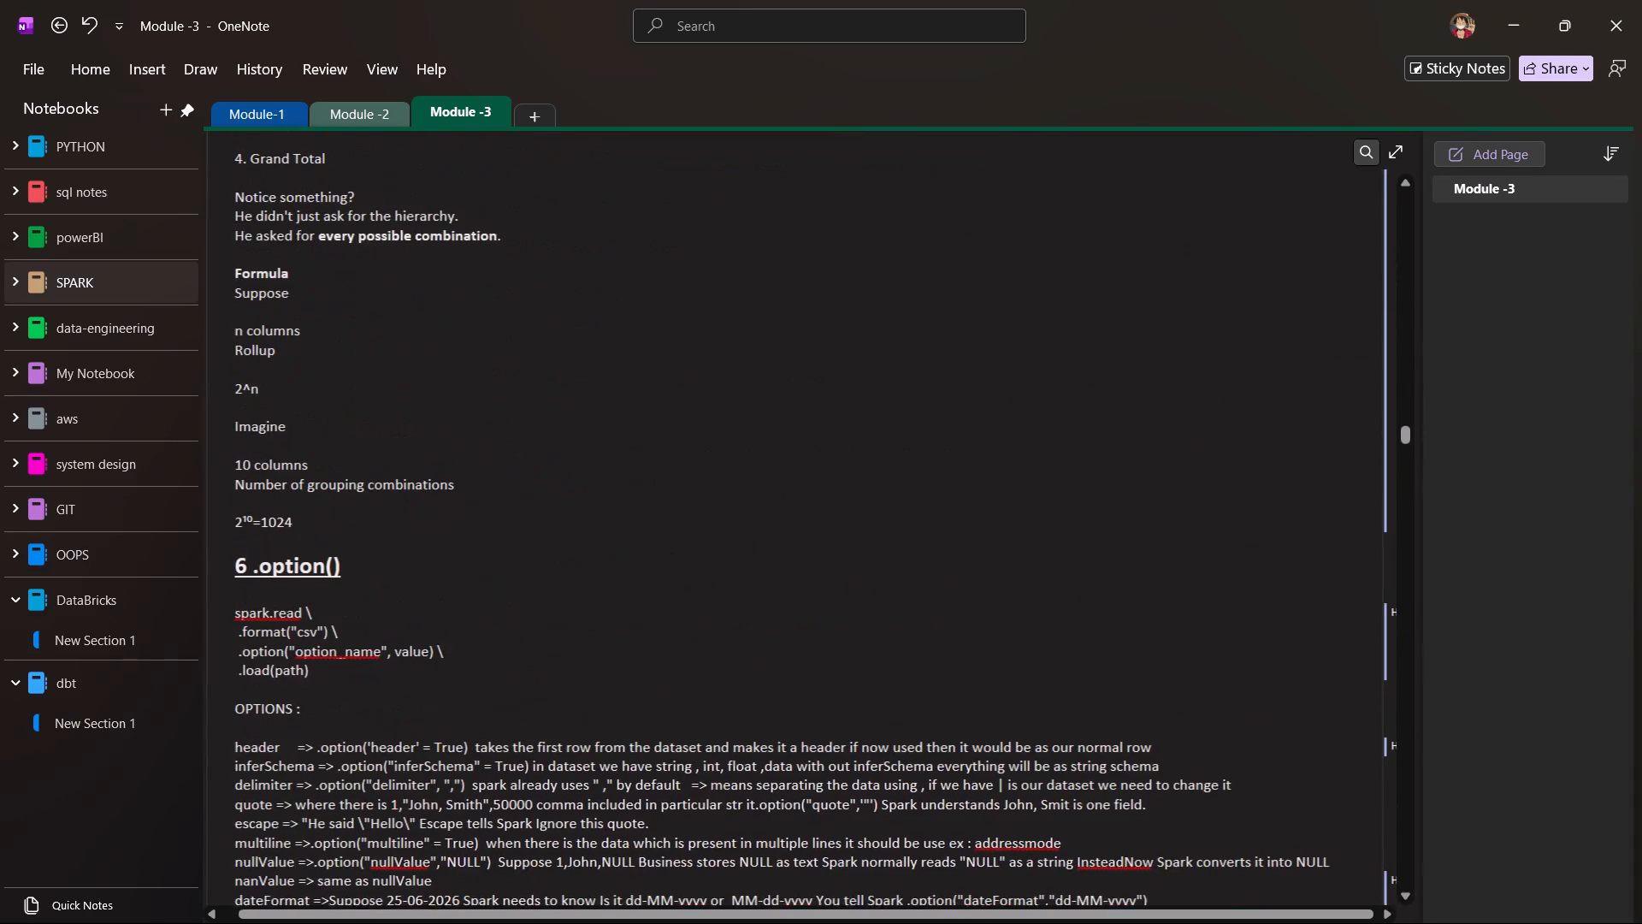
pyautogui.scroll(-1, 783, 386)
pyautogui.scroll(4, 783, 386)
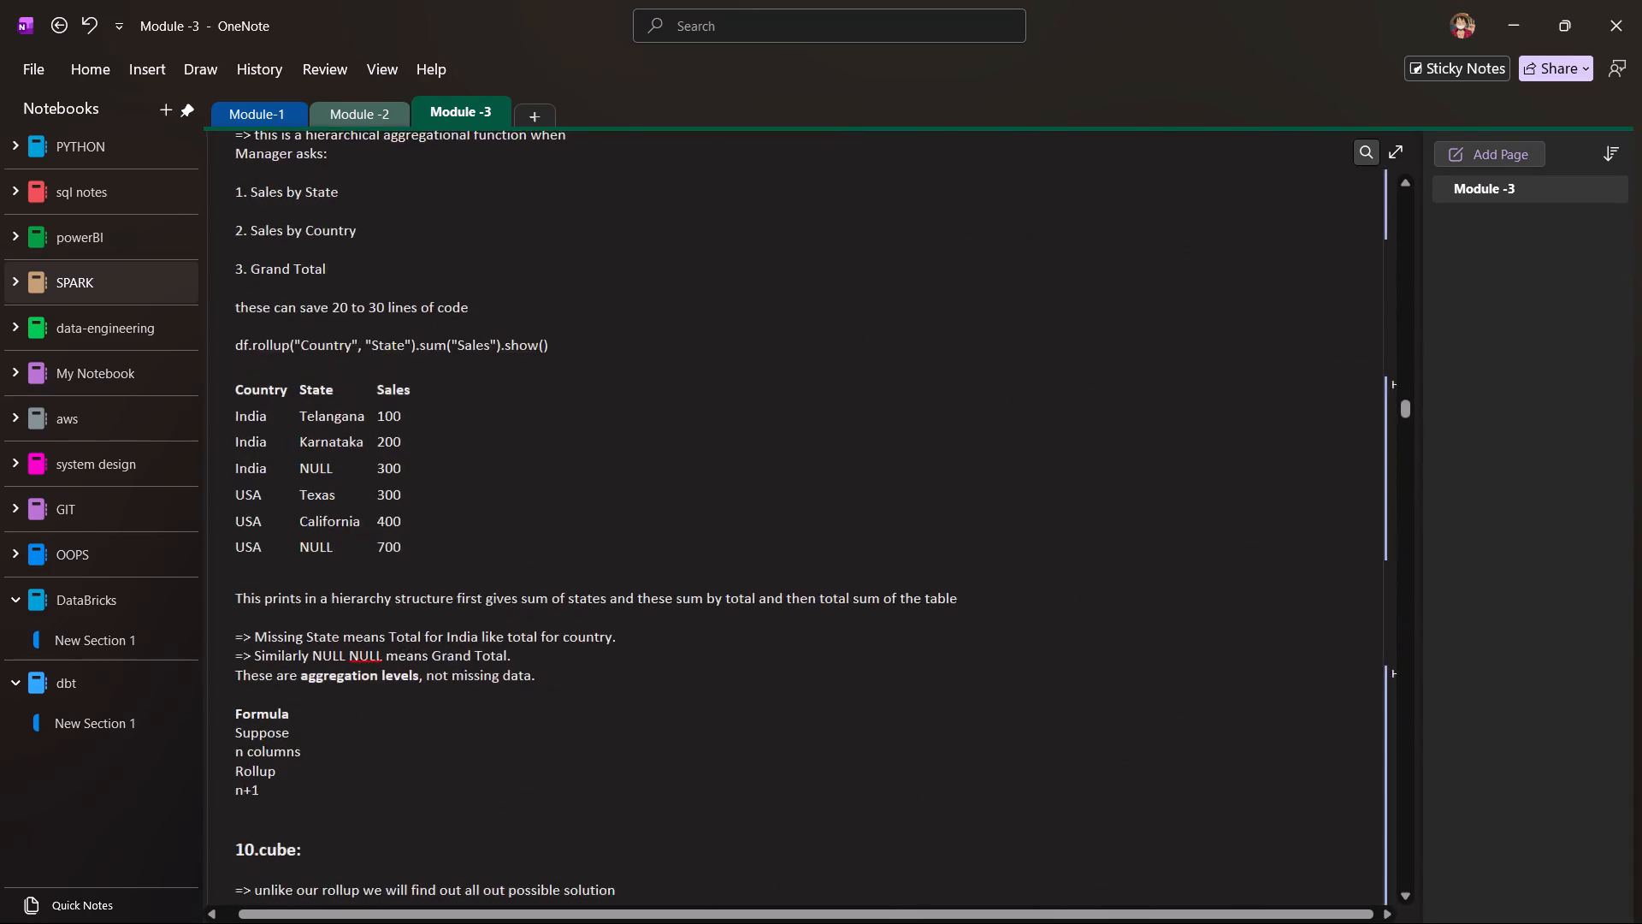
pyautogui.scroll(3, 783, 386)
pyautogui.scroll(-4, 783, 386)
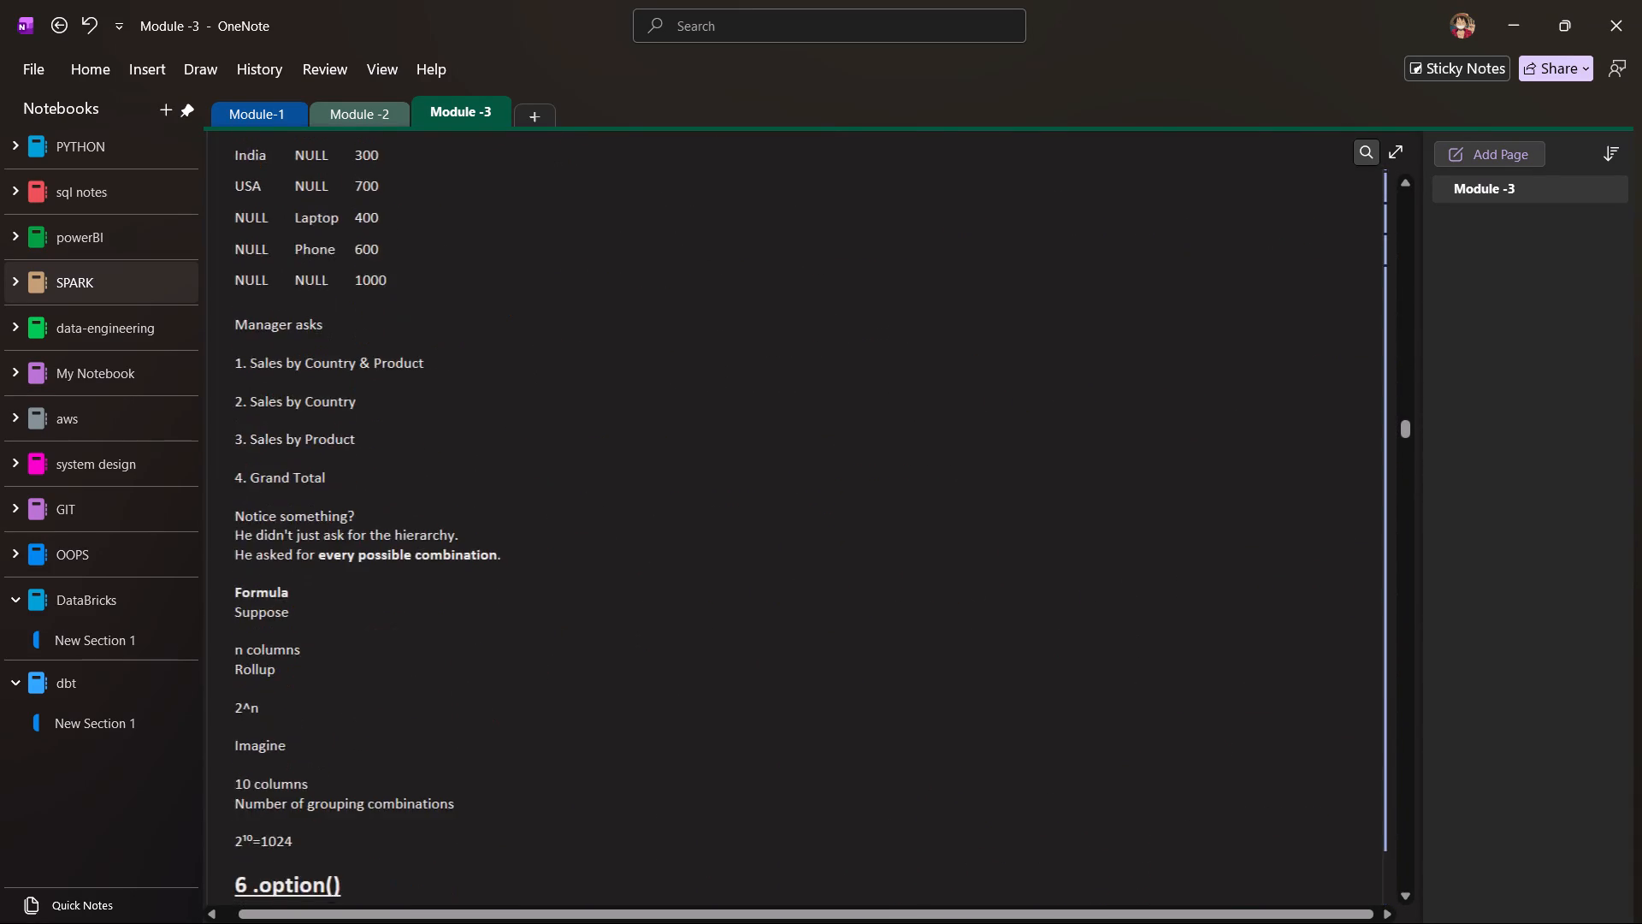
pyautogui.scroll(-6, 783, 386)
pyautogui.scroll(2, 783, 386)
pyautogui.scroll(-3, 783, 386)
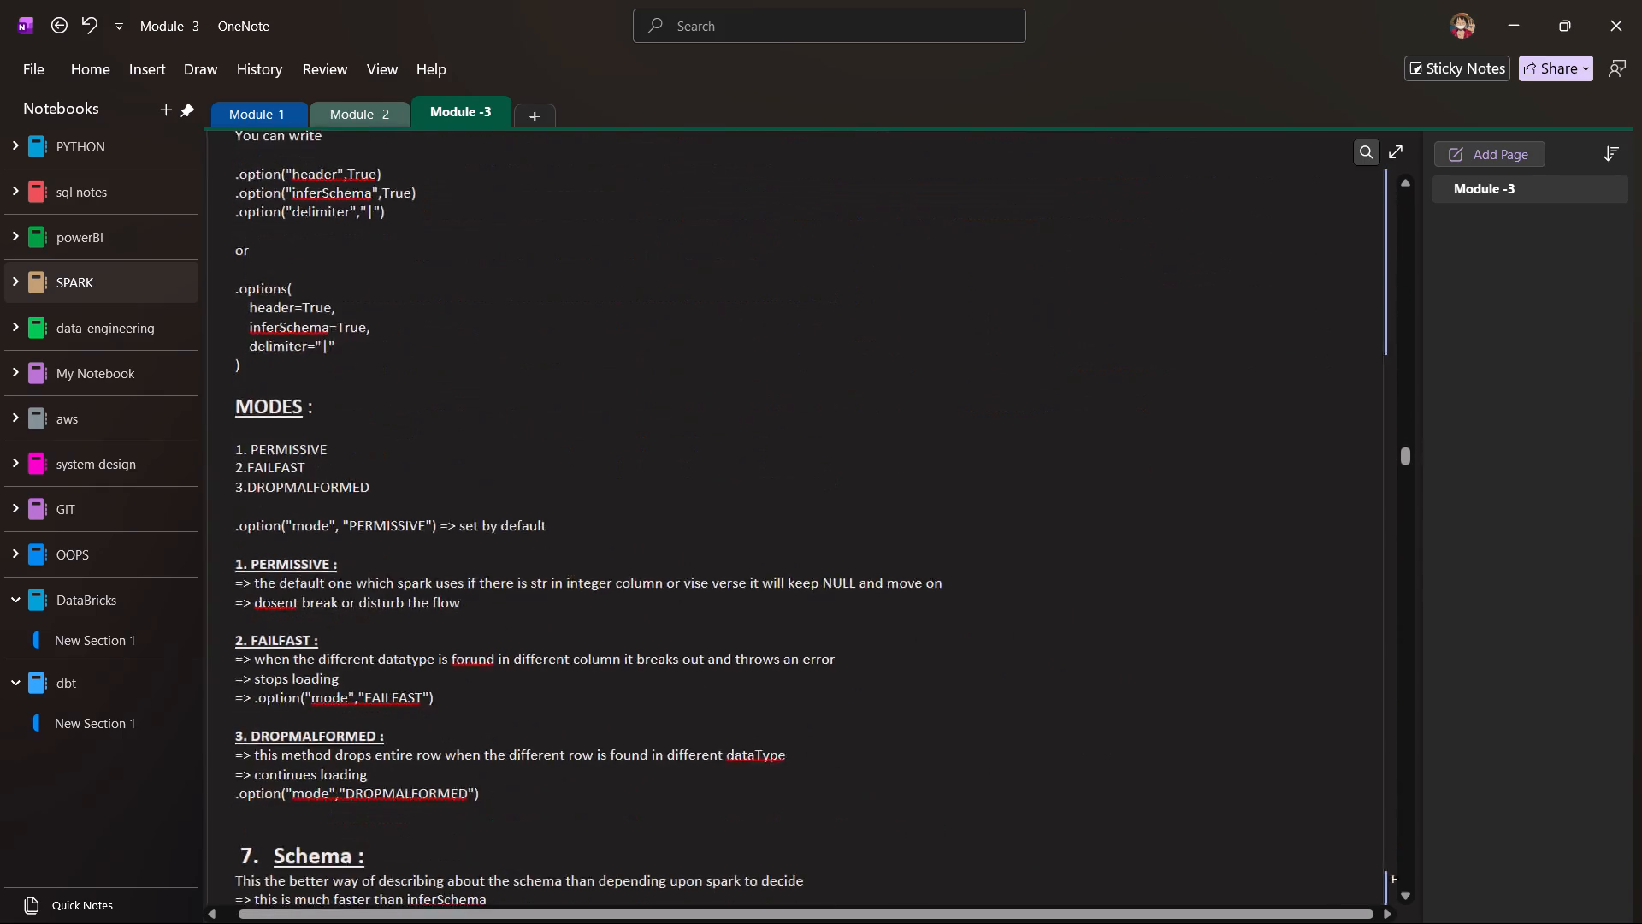
pyautogui.scroll(-3, 783, 386)
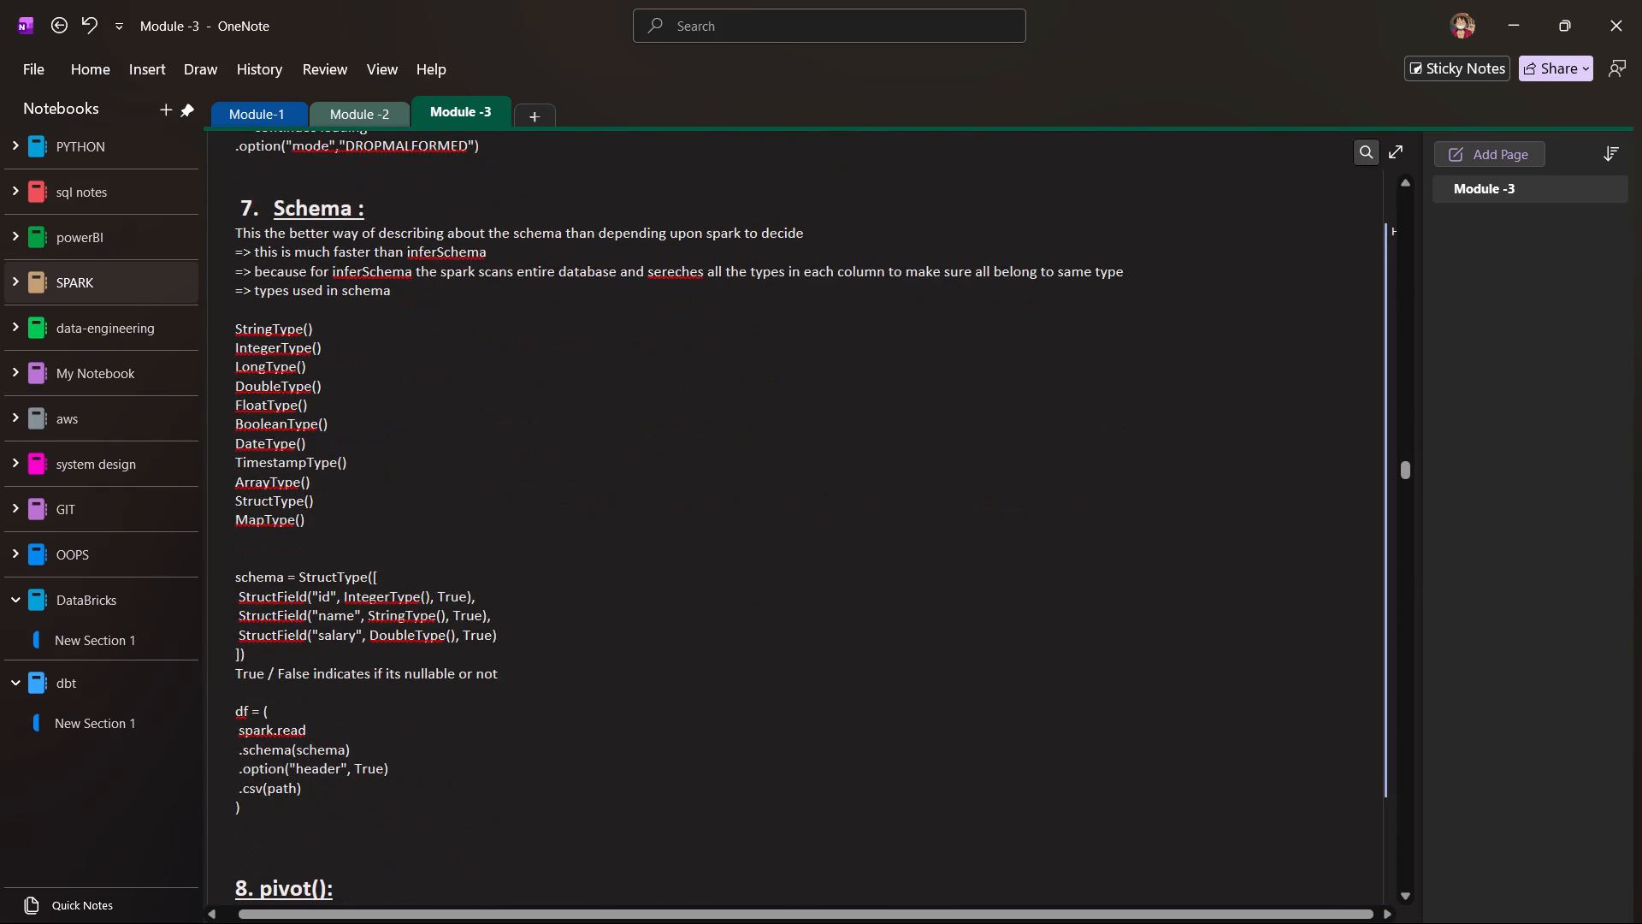
pyautogui.scroll(-6, 783, 386)
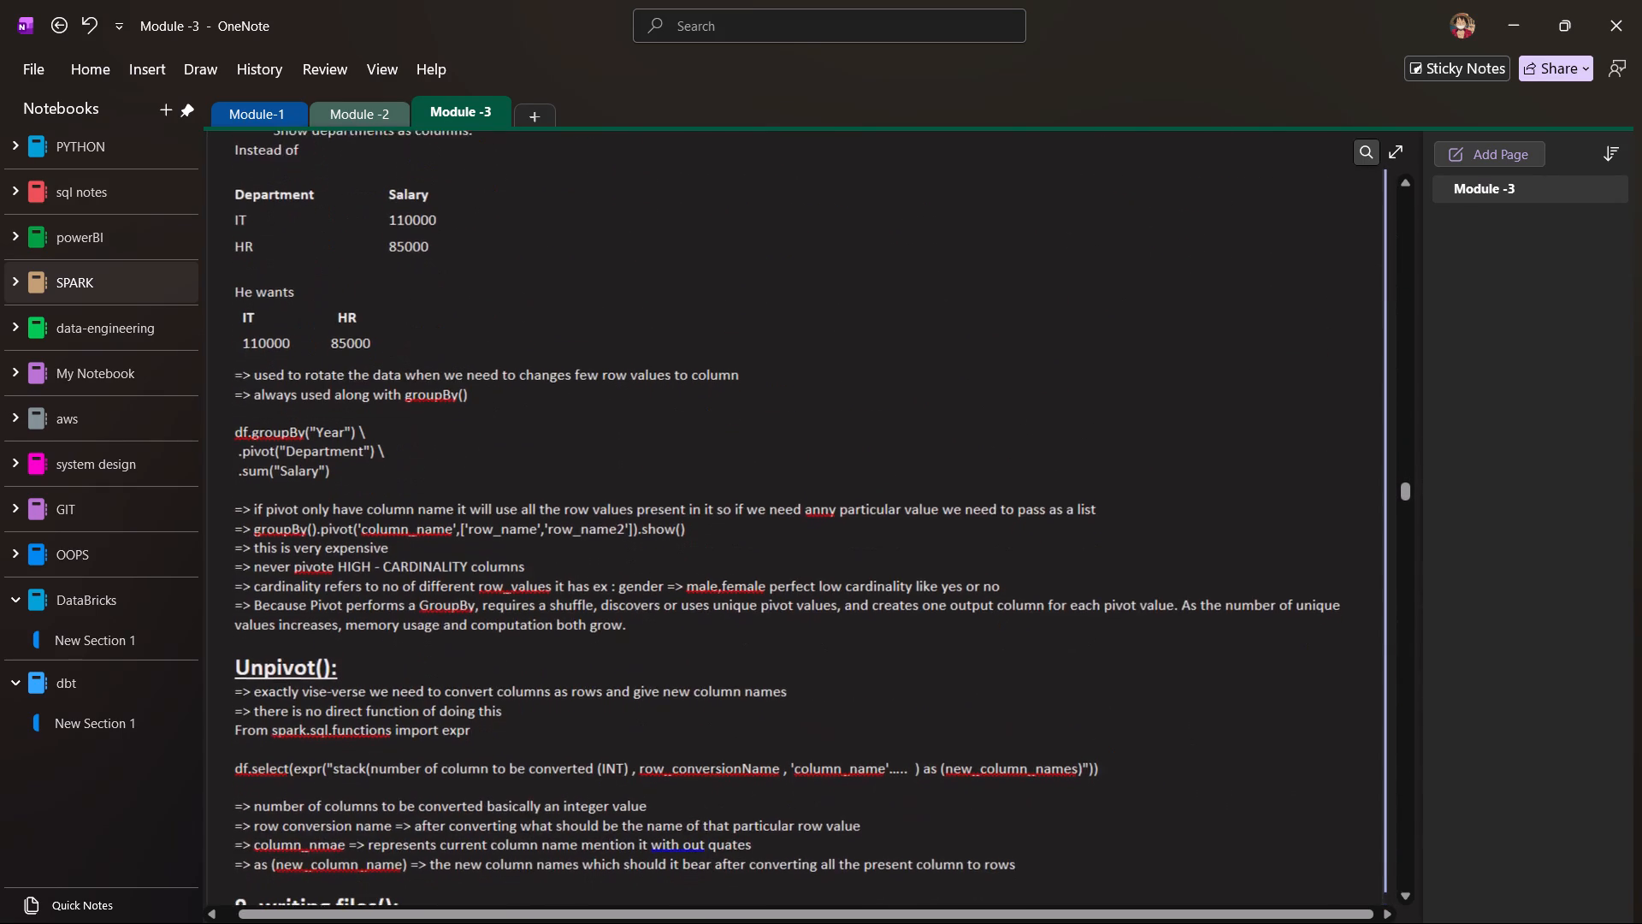
pyautogui.scroll(-2, 783, 386)
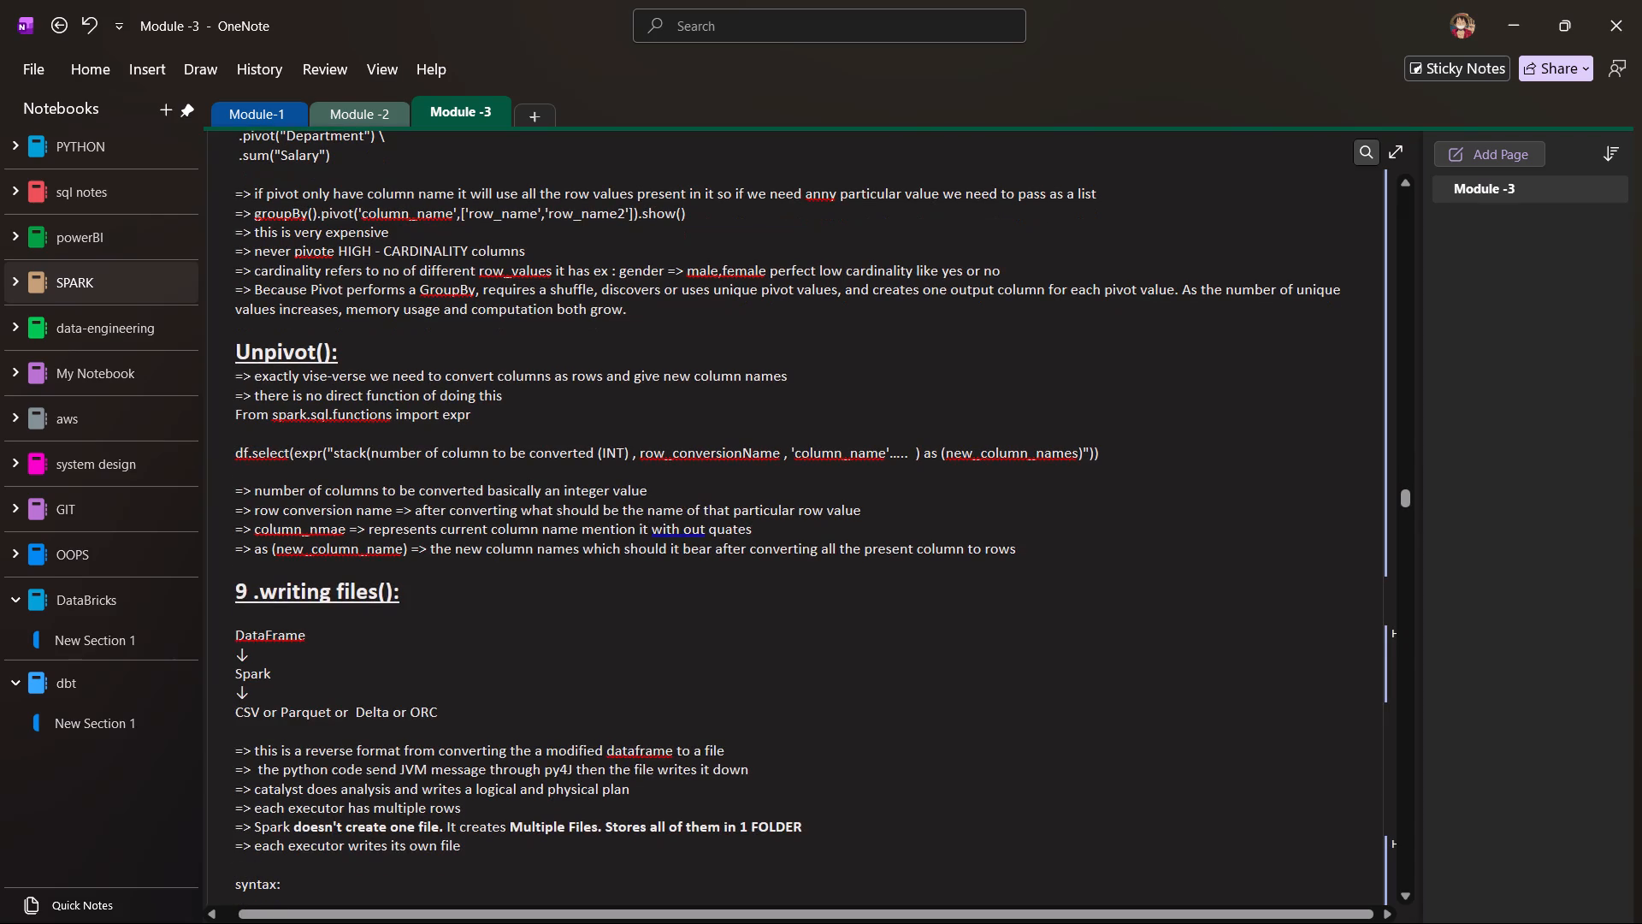
pyautogui.scroll(-9, 783, 386)
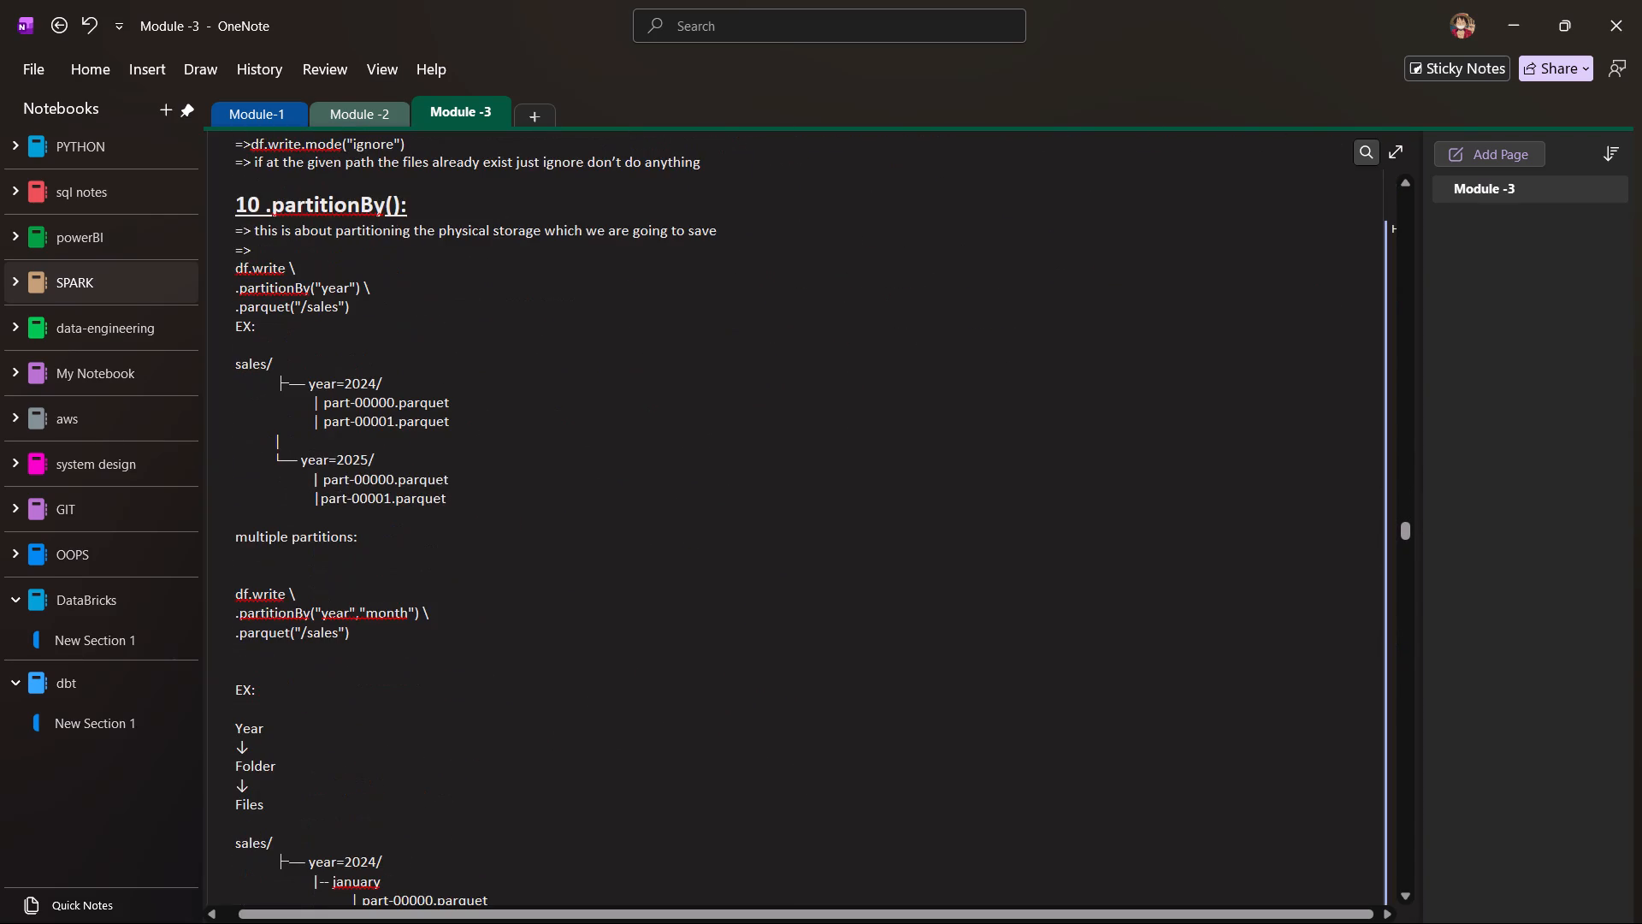
pyautogui.scroll(8, 783, 386)
pyautogui.scroll(14, 783, 386)
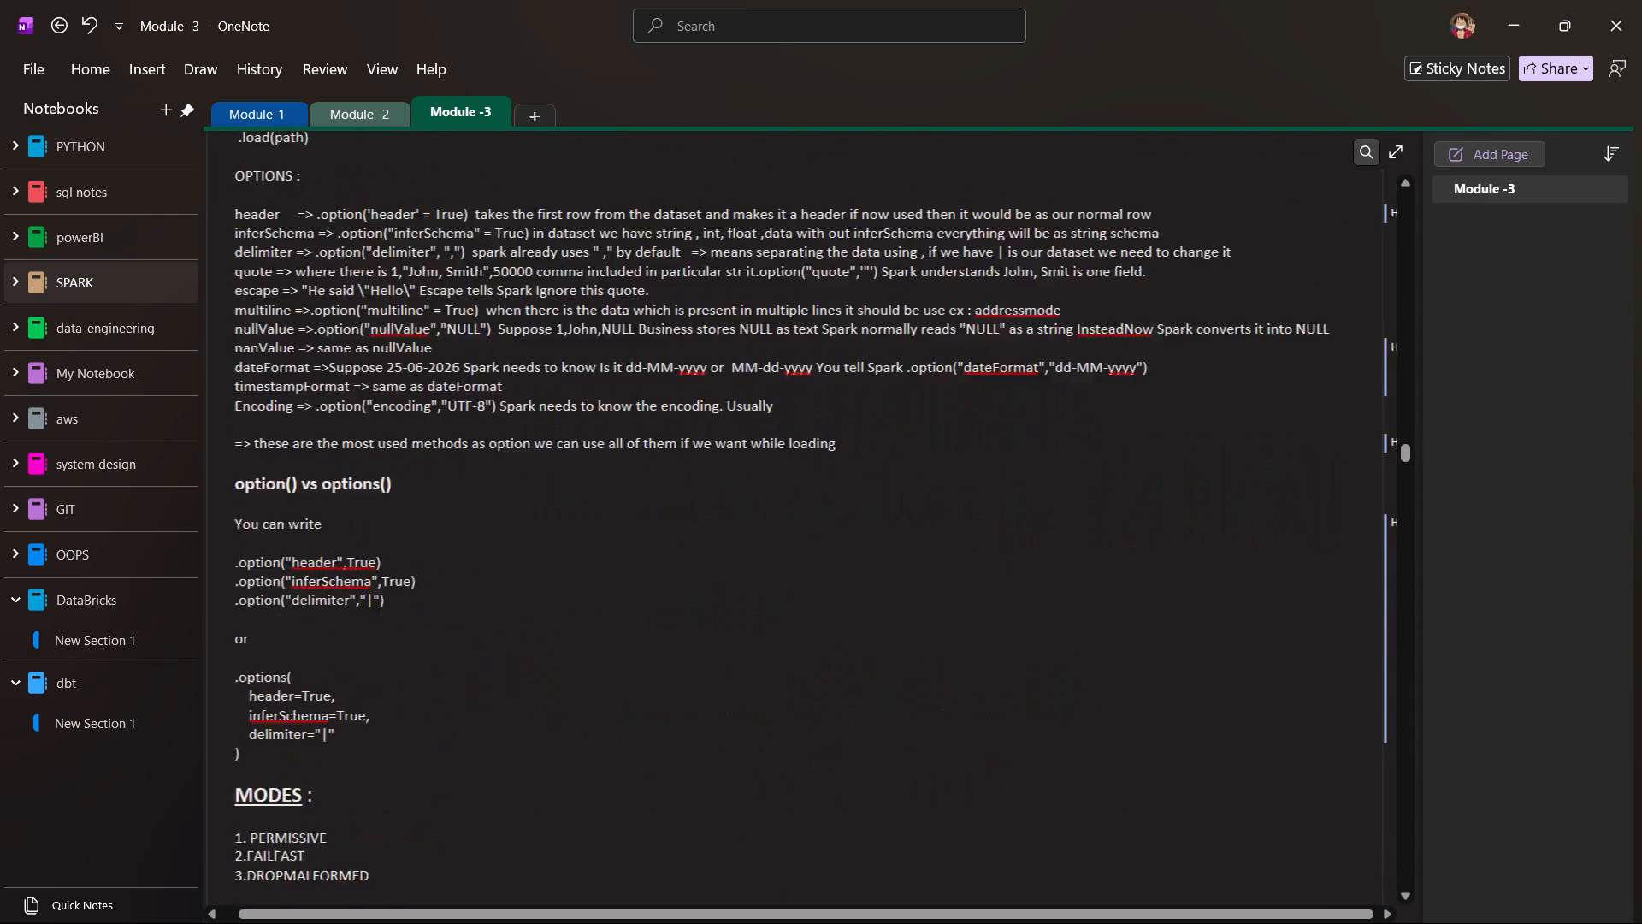
pyautogui.scroll(20, 783, 386)
pyautogui.scroll(17, 783, 386)
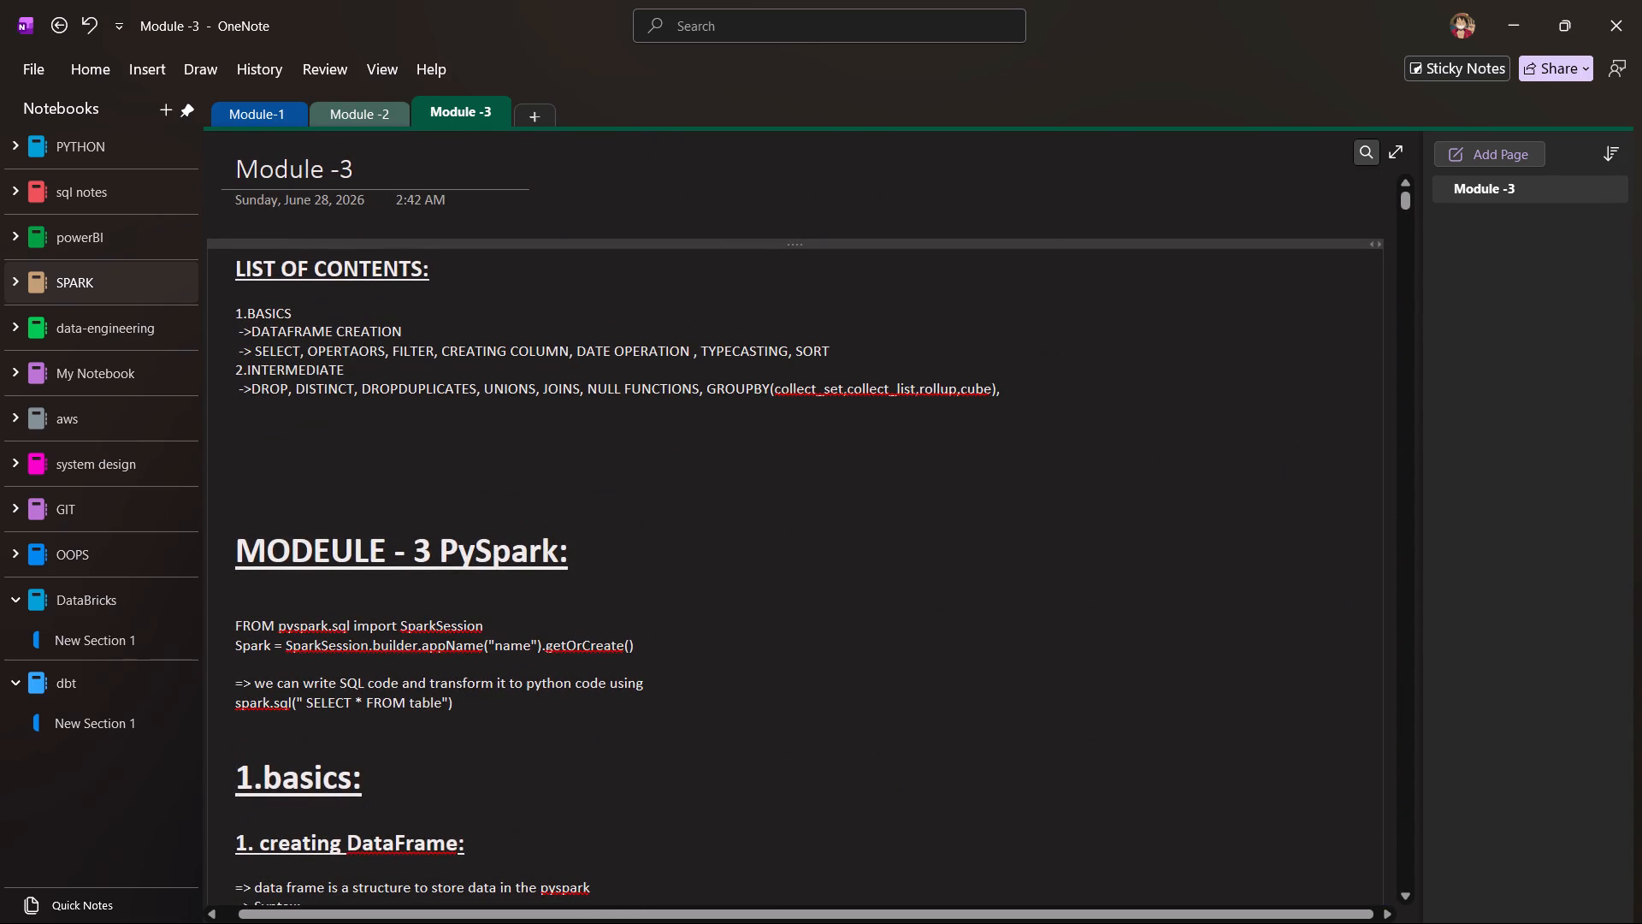
# Add ".OPTION(), SCHEMA, WRITING FILES," at the end of the INTERMEDIATE line in the list of contents.
pyautogui.press('.')
pyautogui.write('OPTION()')
pyautogui.write(', SCHEMA')
pyautogui.write(', WRITING FILES')
pyautogui.press(',')
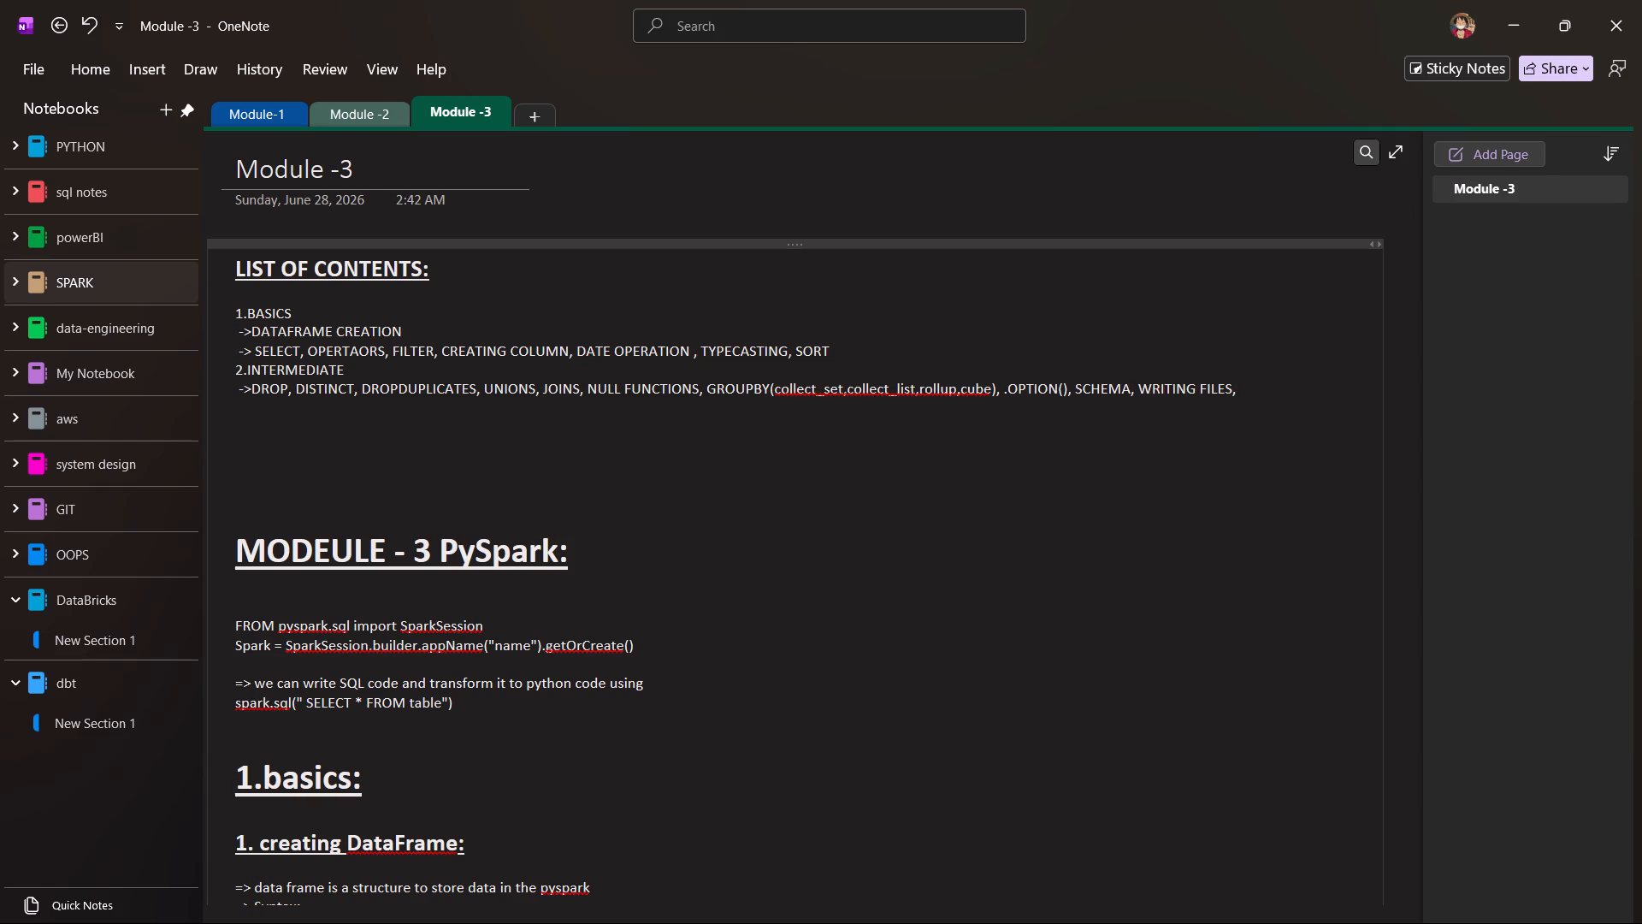
# Review the notes from groupBy() through bucketBy() against the list of contents, and return to the list.
pyautogui.scroll(-14, 983, 526)
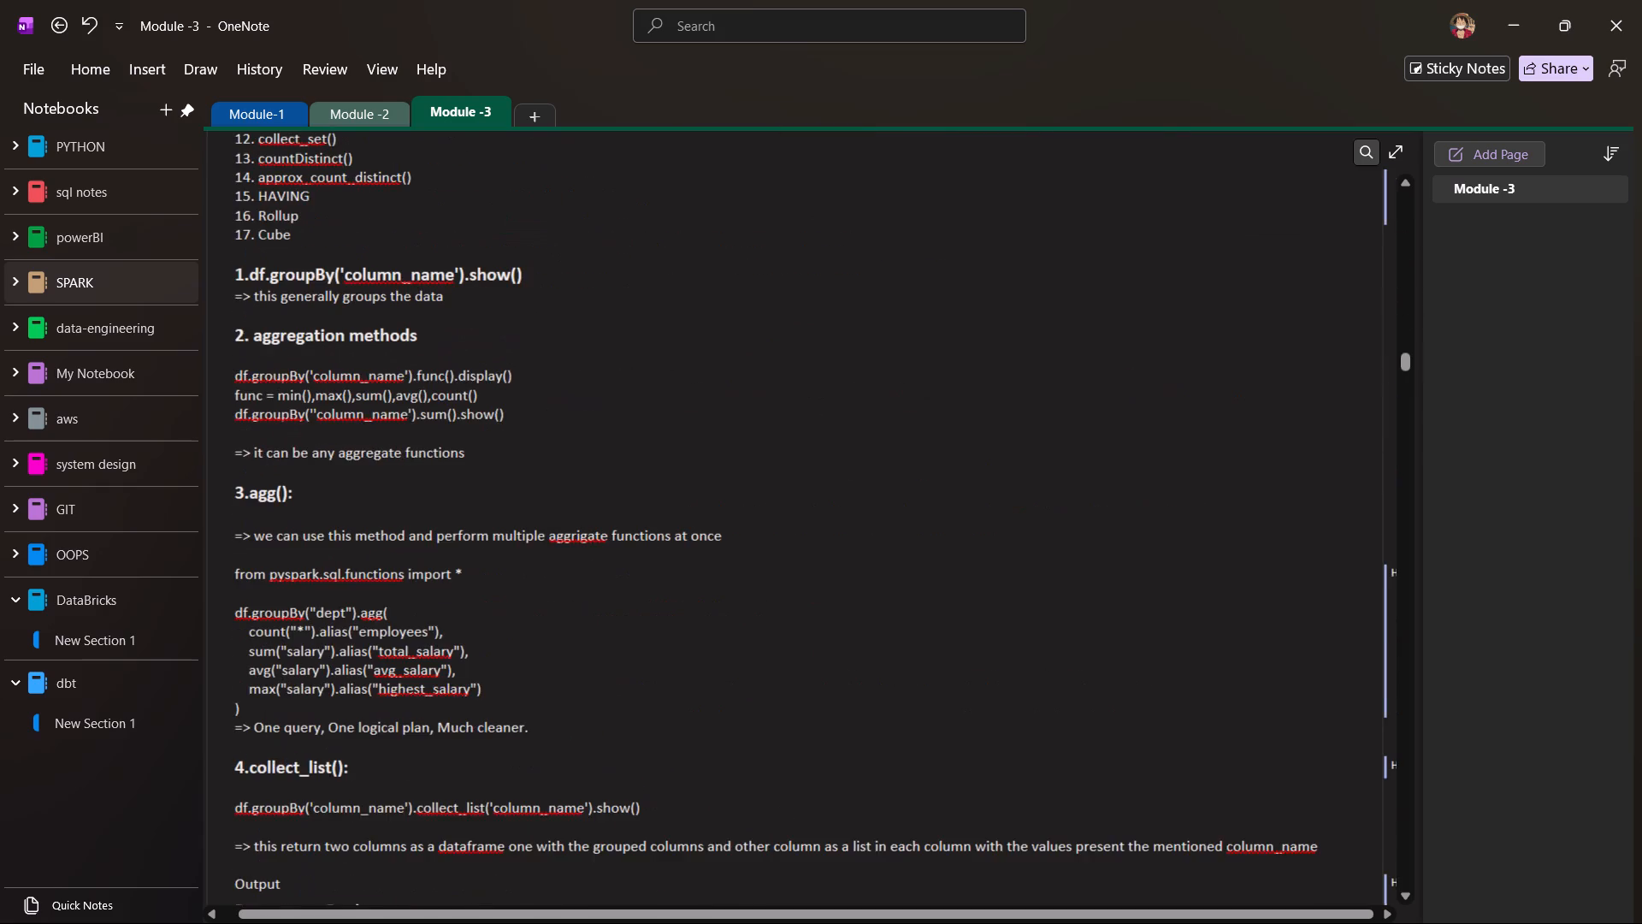
pyautogui.scroll(-16, 983, 526)
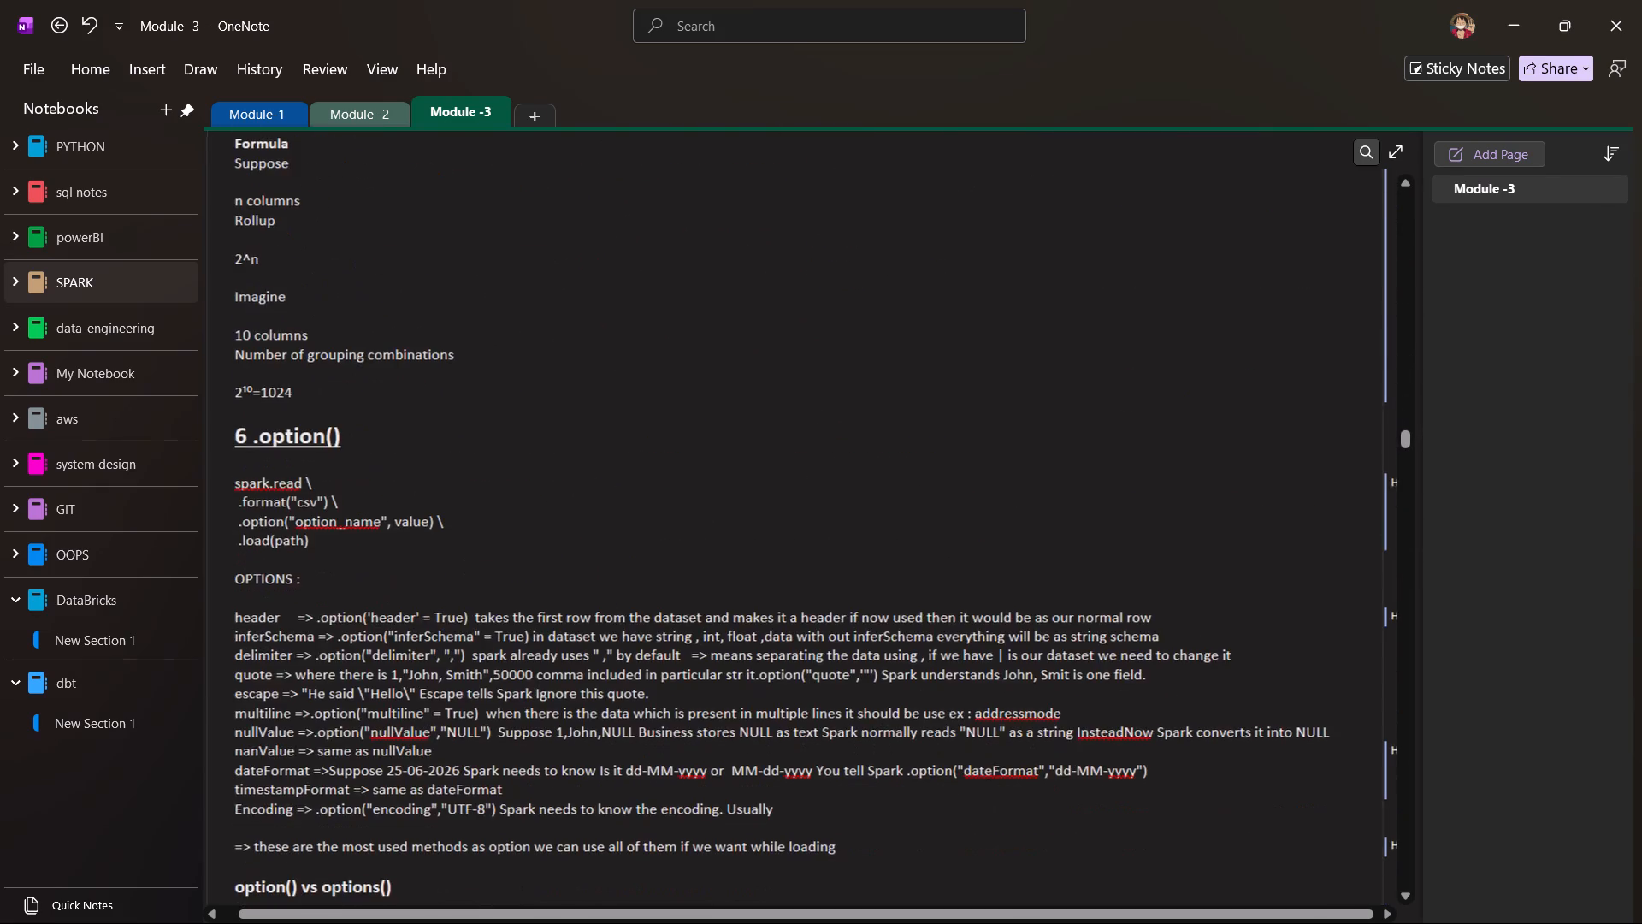
pyautogui.scroll(-8, 983, 526)
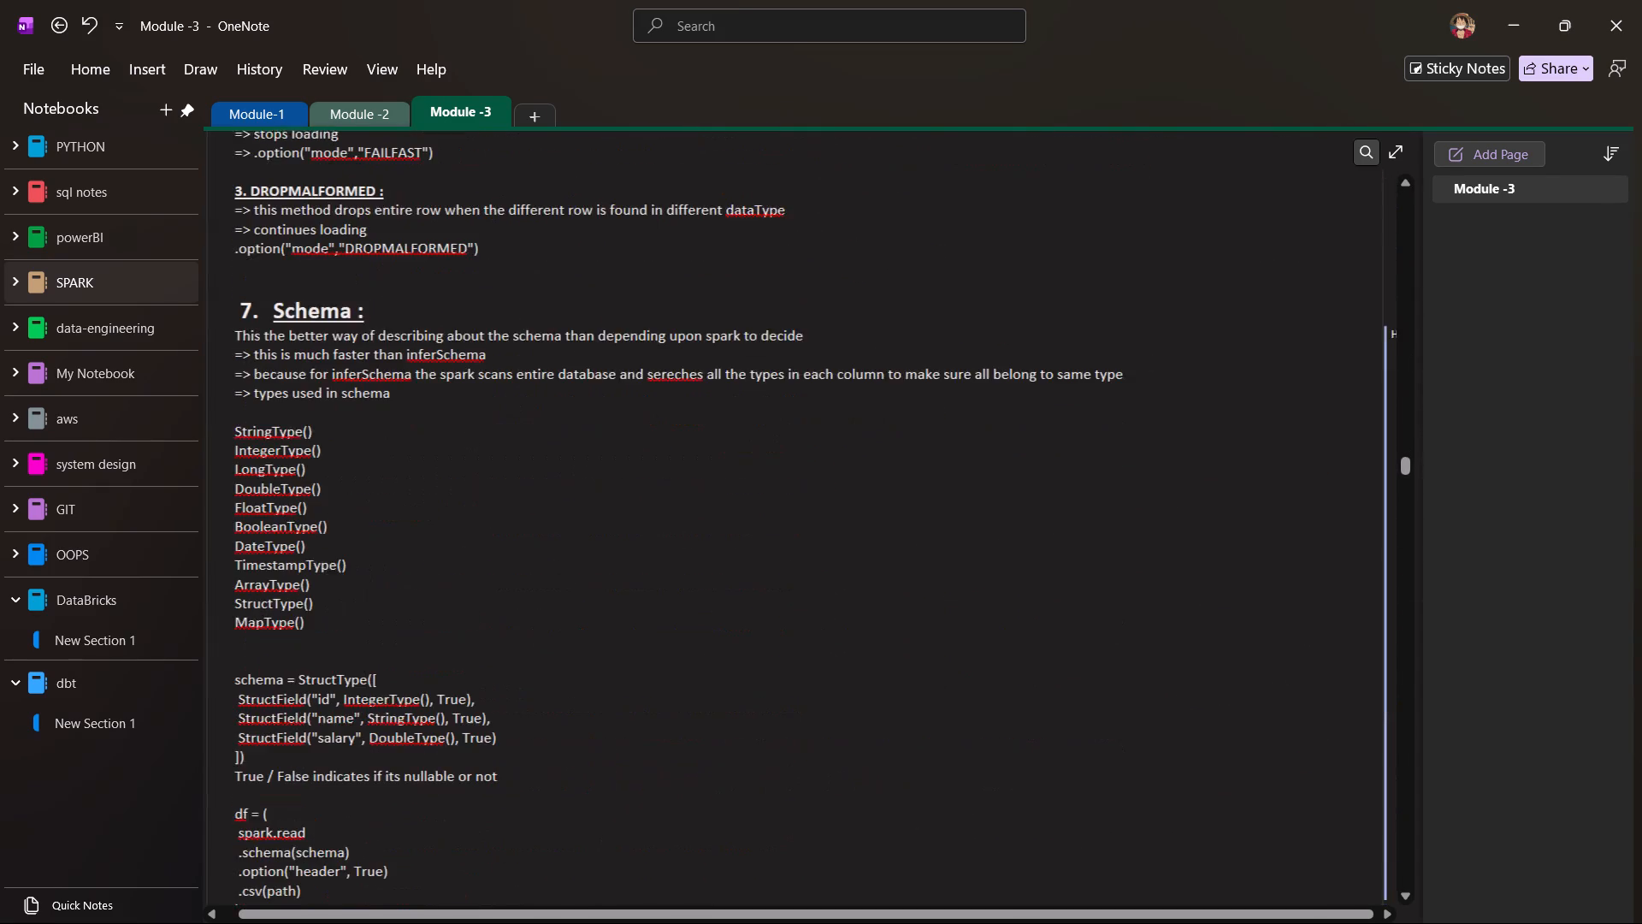
pyautogui.scroll(-8, 983, 526)
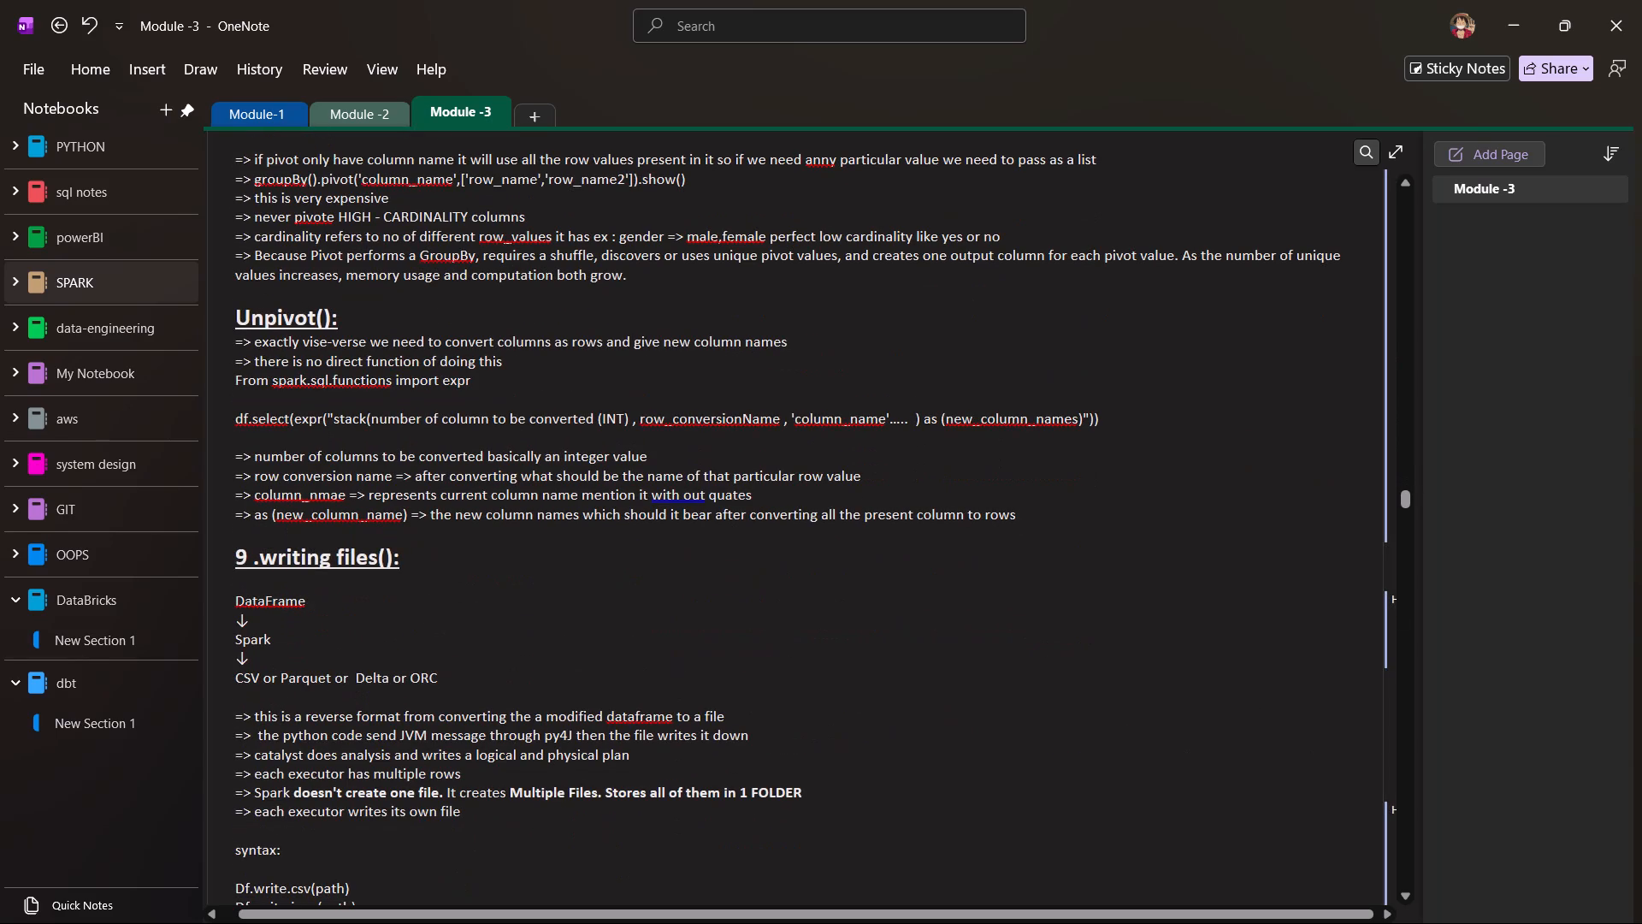
pyautogui.scroll(-5, 983, 526)
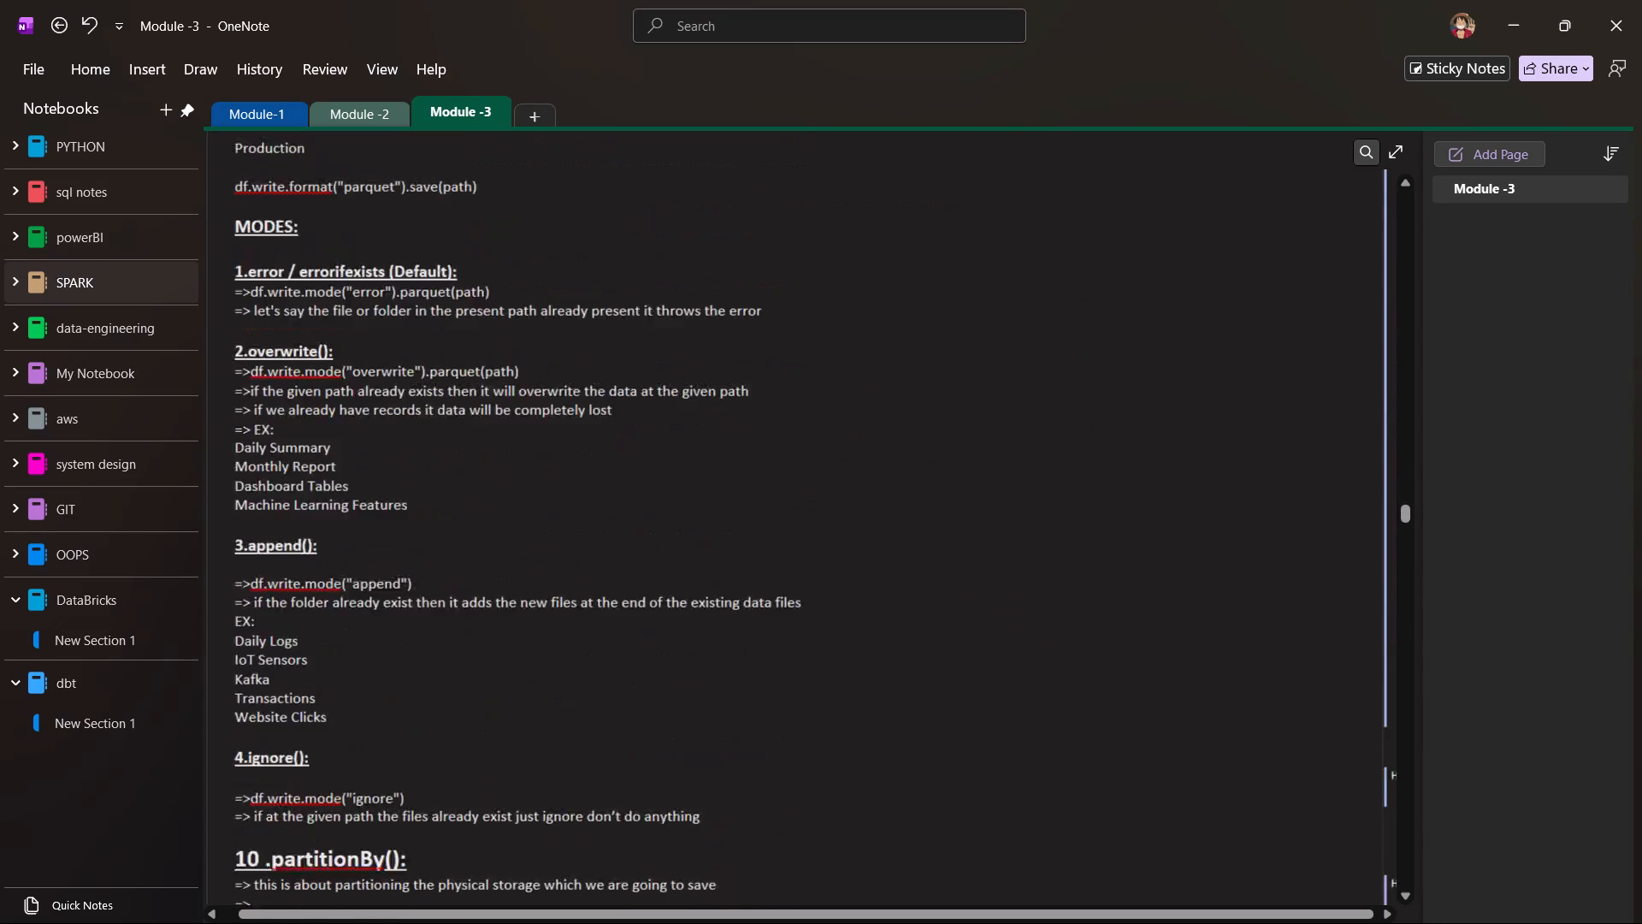
pyautogui.scroll(-3, 983, 526)
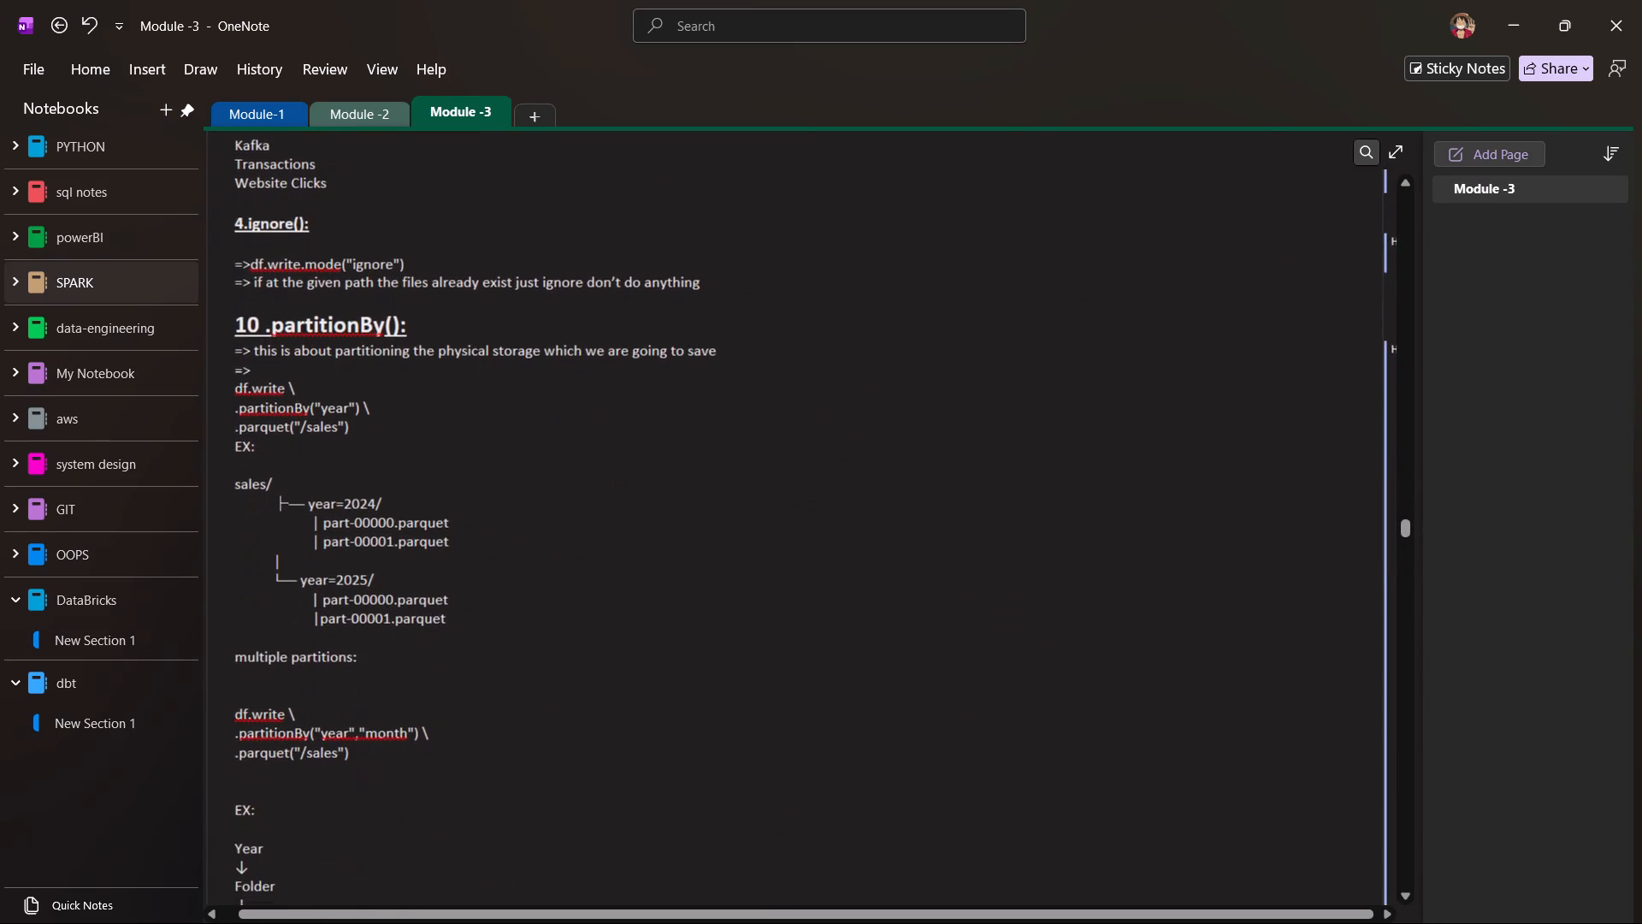
pyautogui.scroll(-3, 983, 526)
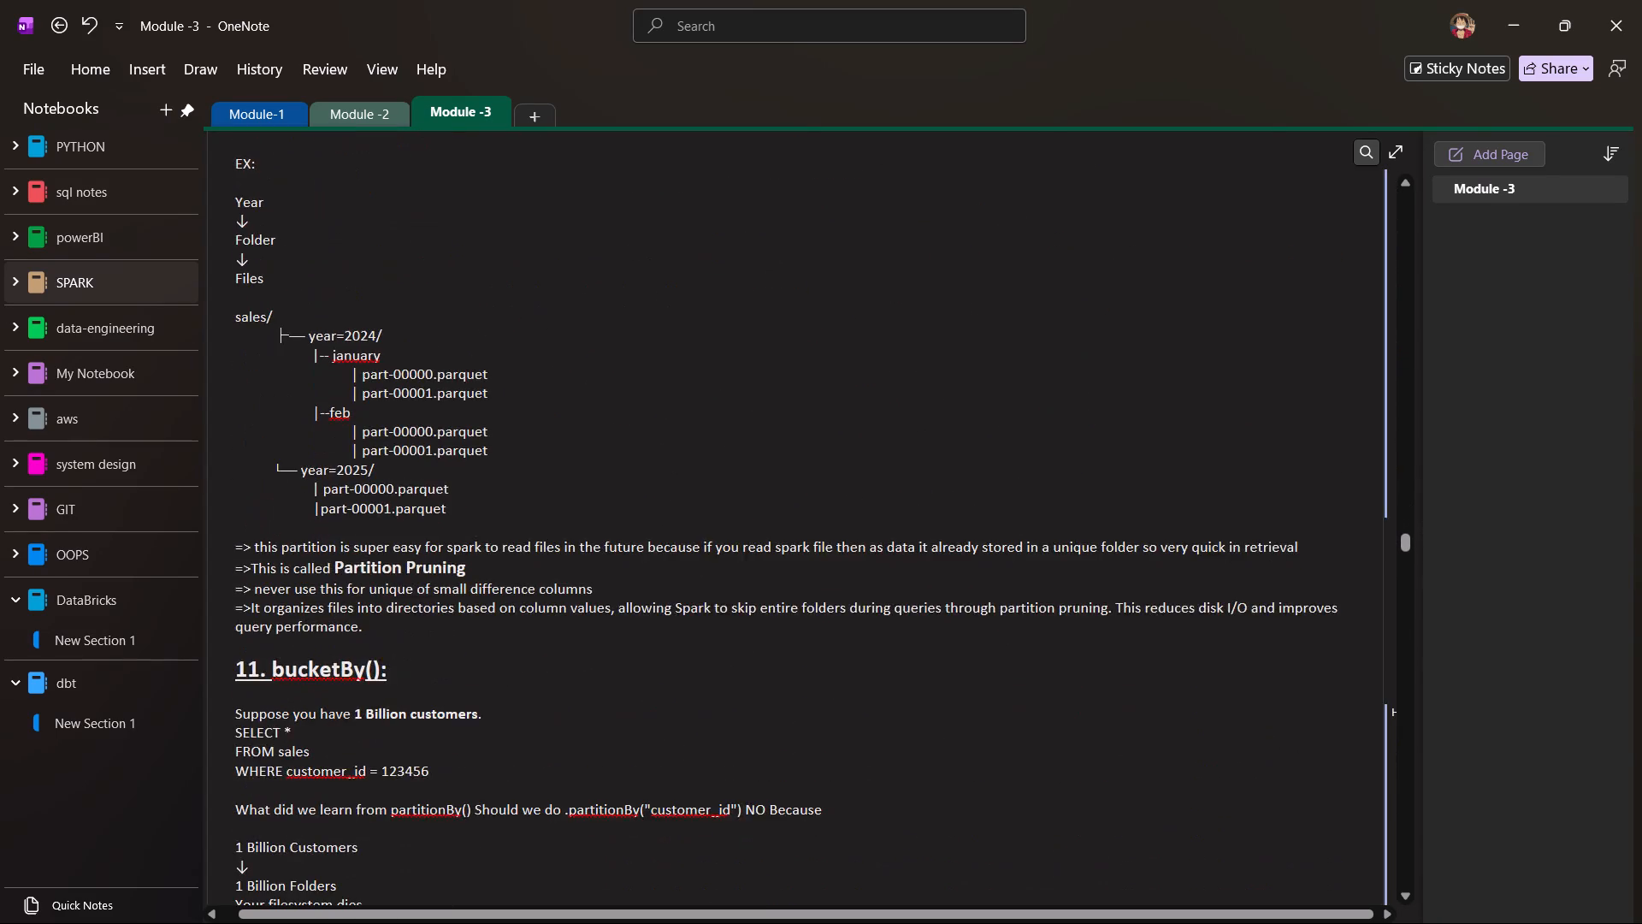
pyautogui.scroll(-6, 983, 526)
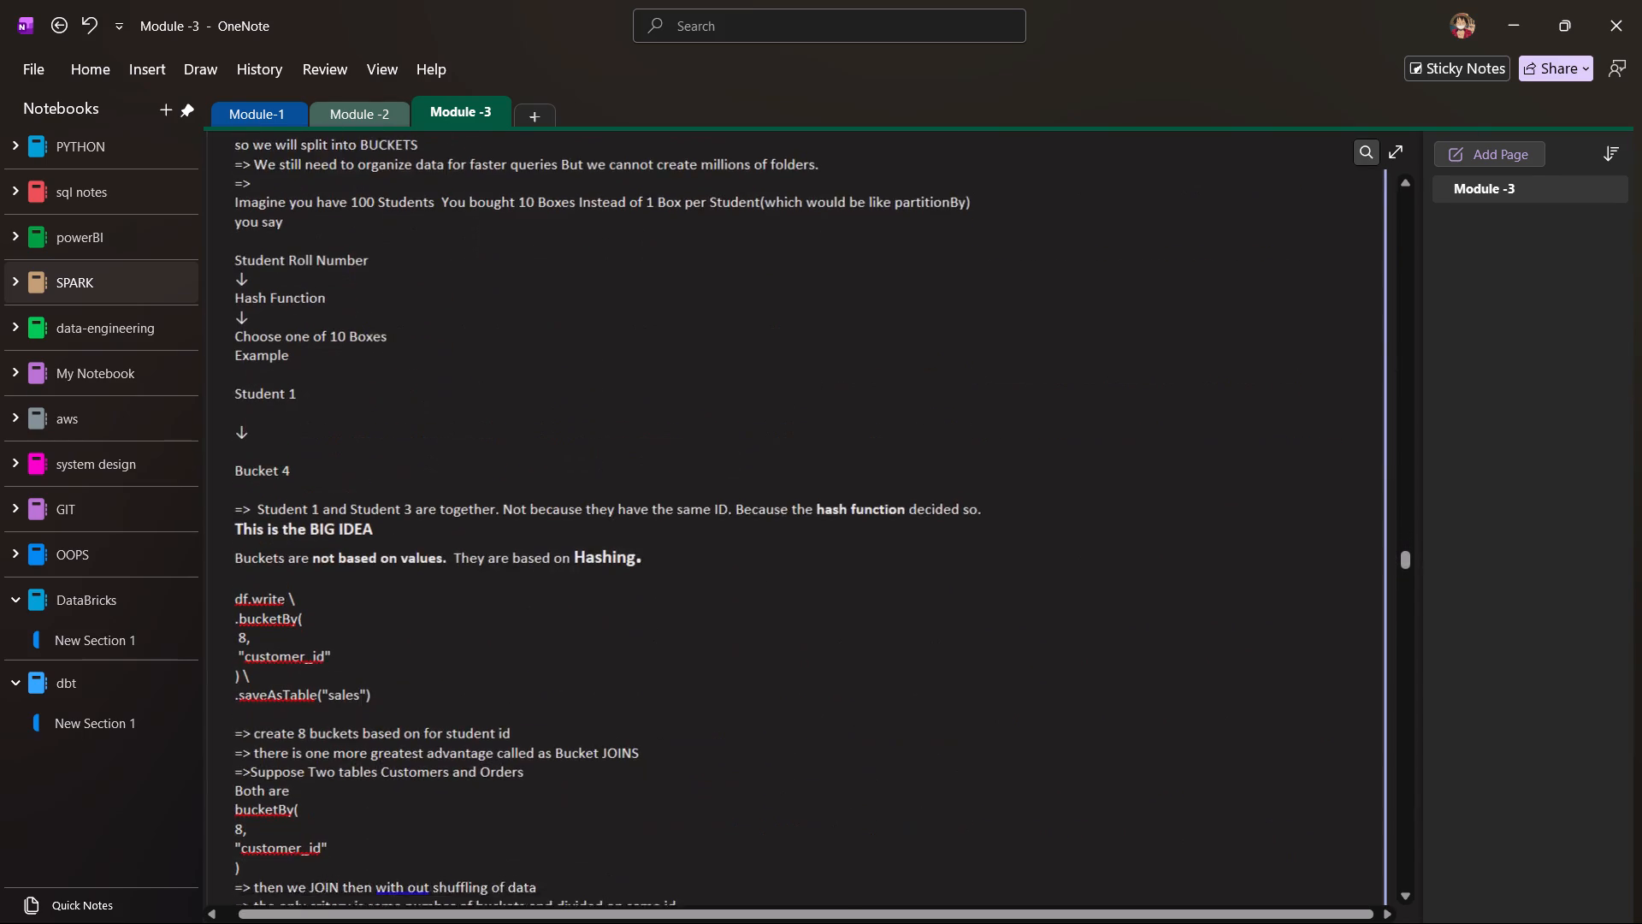
pyautogui.scroll(-6, 983, 526)
pyautogui.scroll(20, 983, 526)
pyautogui.scroll(20, 983, 526)
pyautogui.scroll(17, 983, 526)
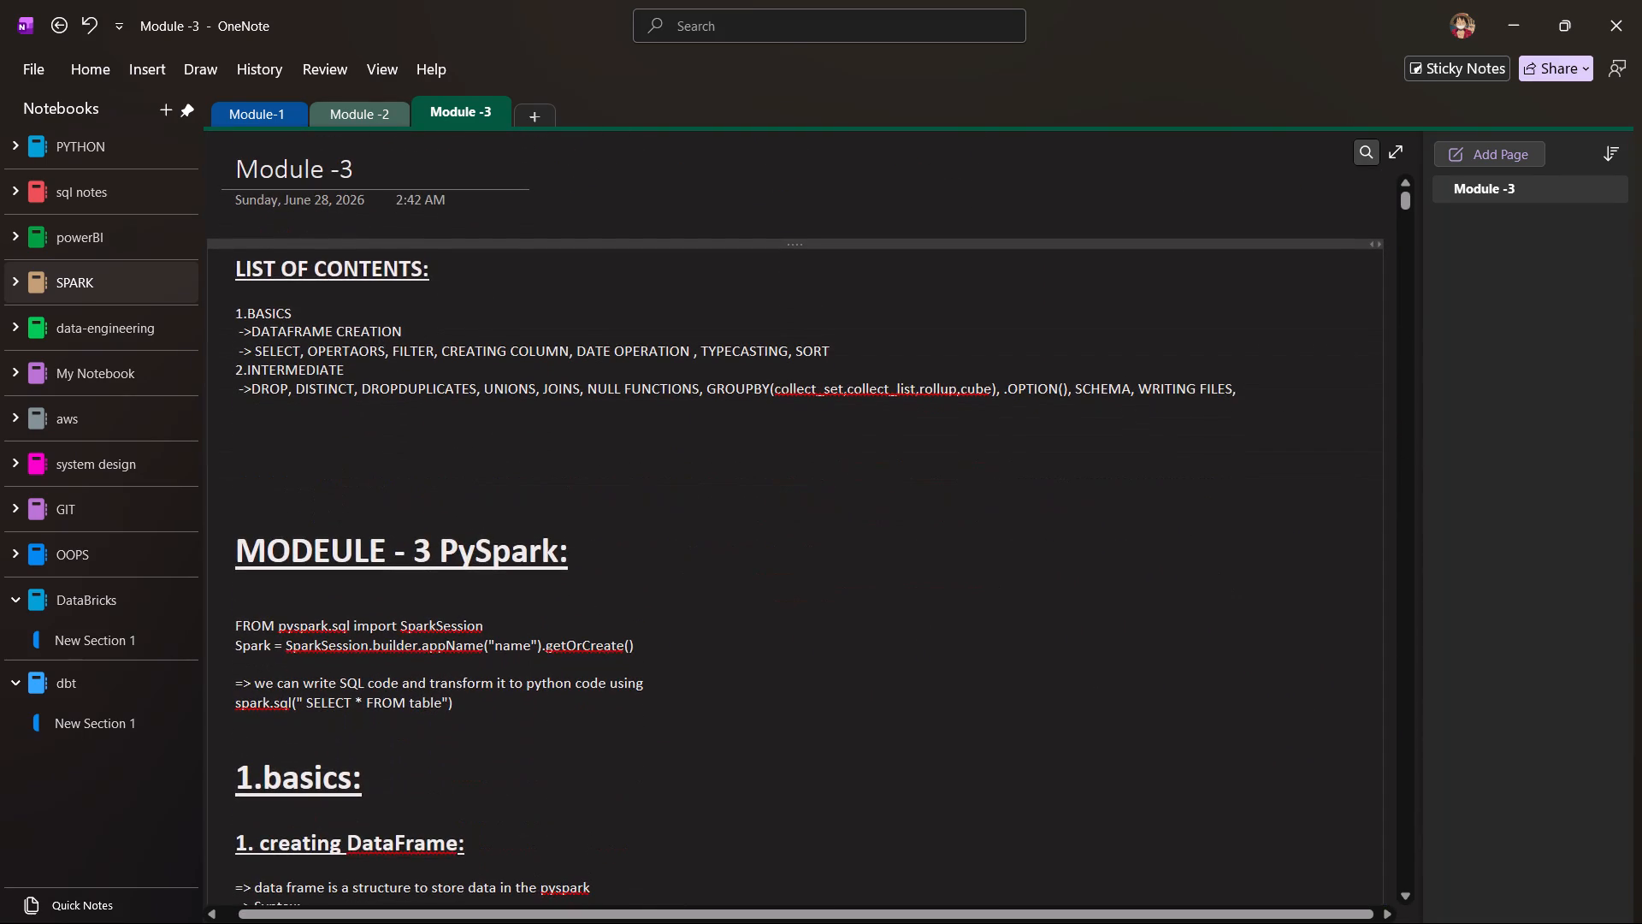
# Insert "PIOVOTE," between .OPTION() and SCHEMA in the INTERMEDIATE line of the list of contents.
pyautogui.click(1074, 388)
pyautogui.write('PIOTE<')
pyautogui.press('BackSpace')
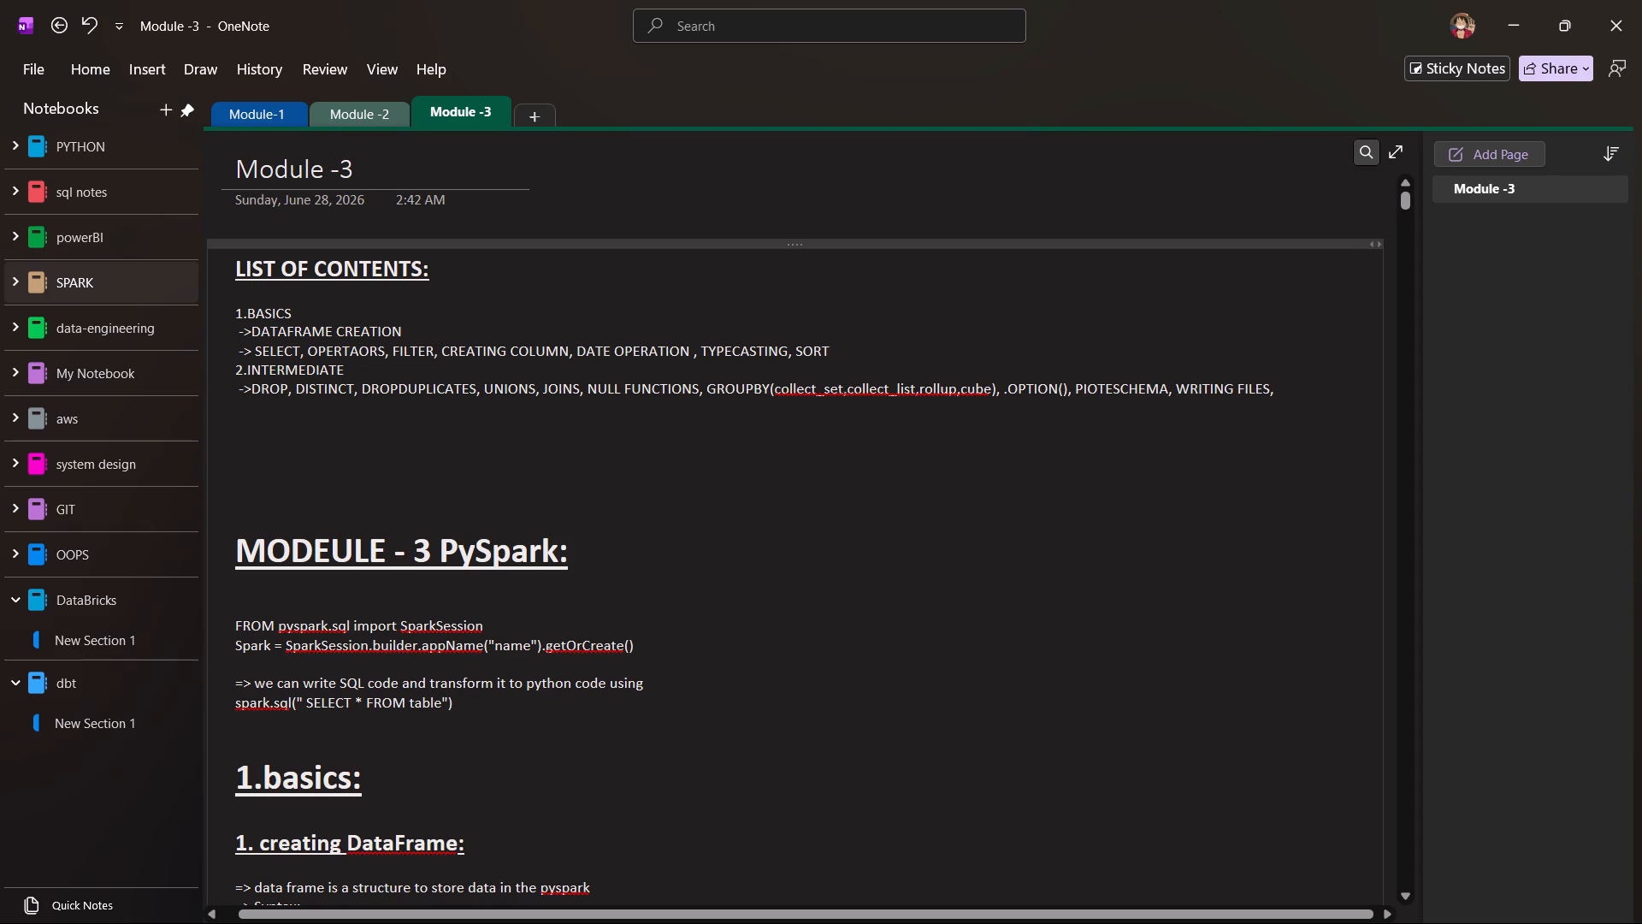
pyautogui.press('BackSpace')
pyautogui.press('BackSpace')
pyautogui.write('VOTE,')
pyautogui.press('space')
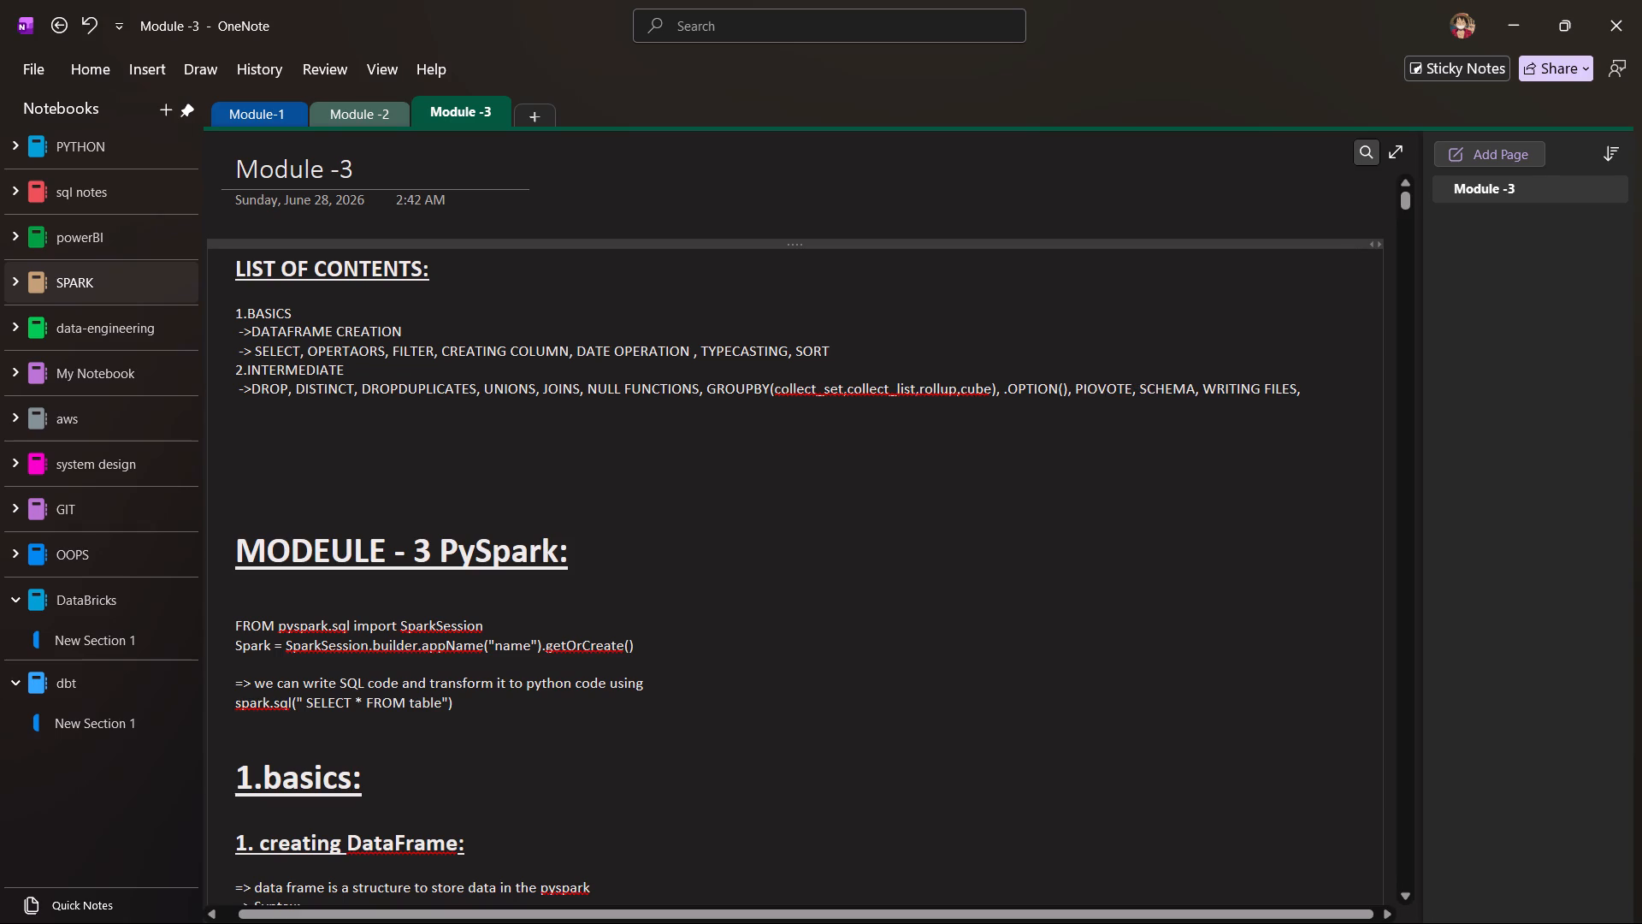
# Add "PARTITIONBY , BUCKETBY," after WRITING FILES in the list of contents.
pyautogui.click(1309, 393)
pyautogui.write('PARTO')
pyautogui.hotkey('shift', 'BackSpace')
pyautogui.write('ITIONBY')
pyautogui.press('space')
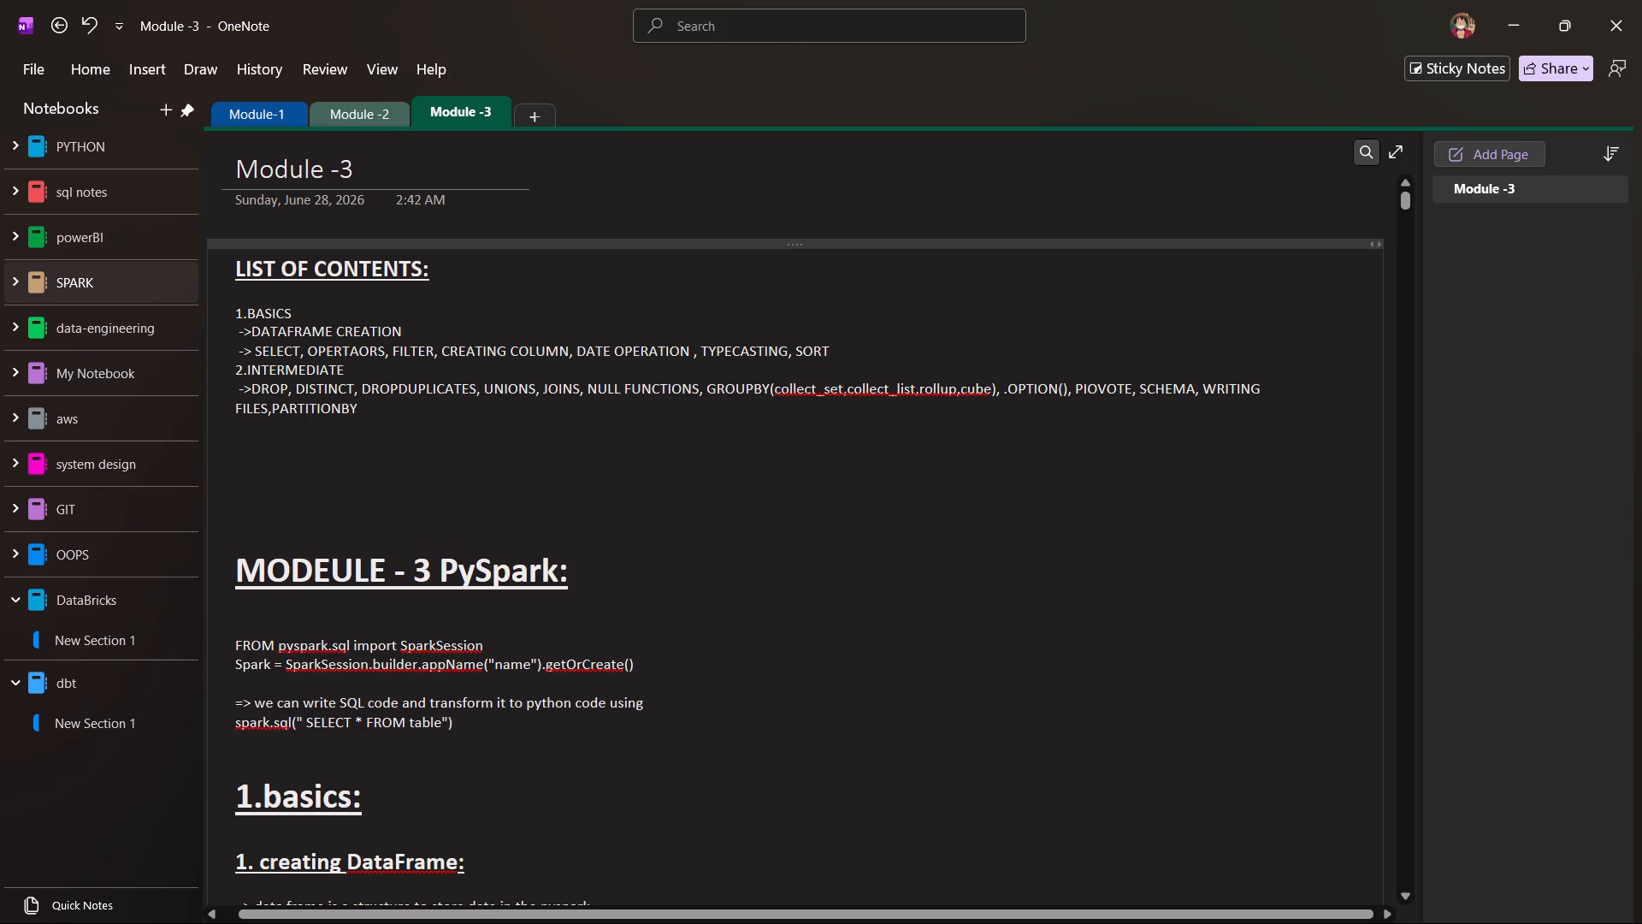
pyautogui.write(', BU')
pyautogui.write('CK')
pyautogui.write('ETBY')
pyautogui.press(',')
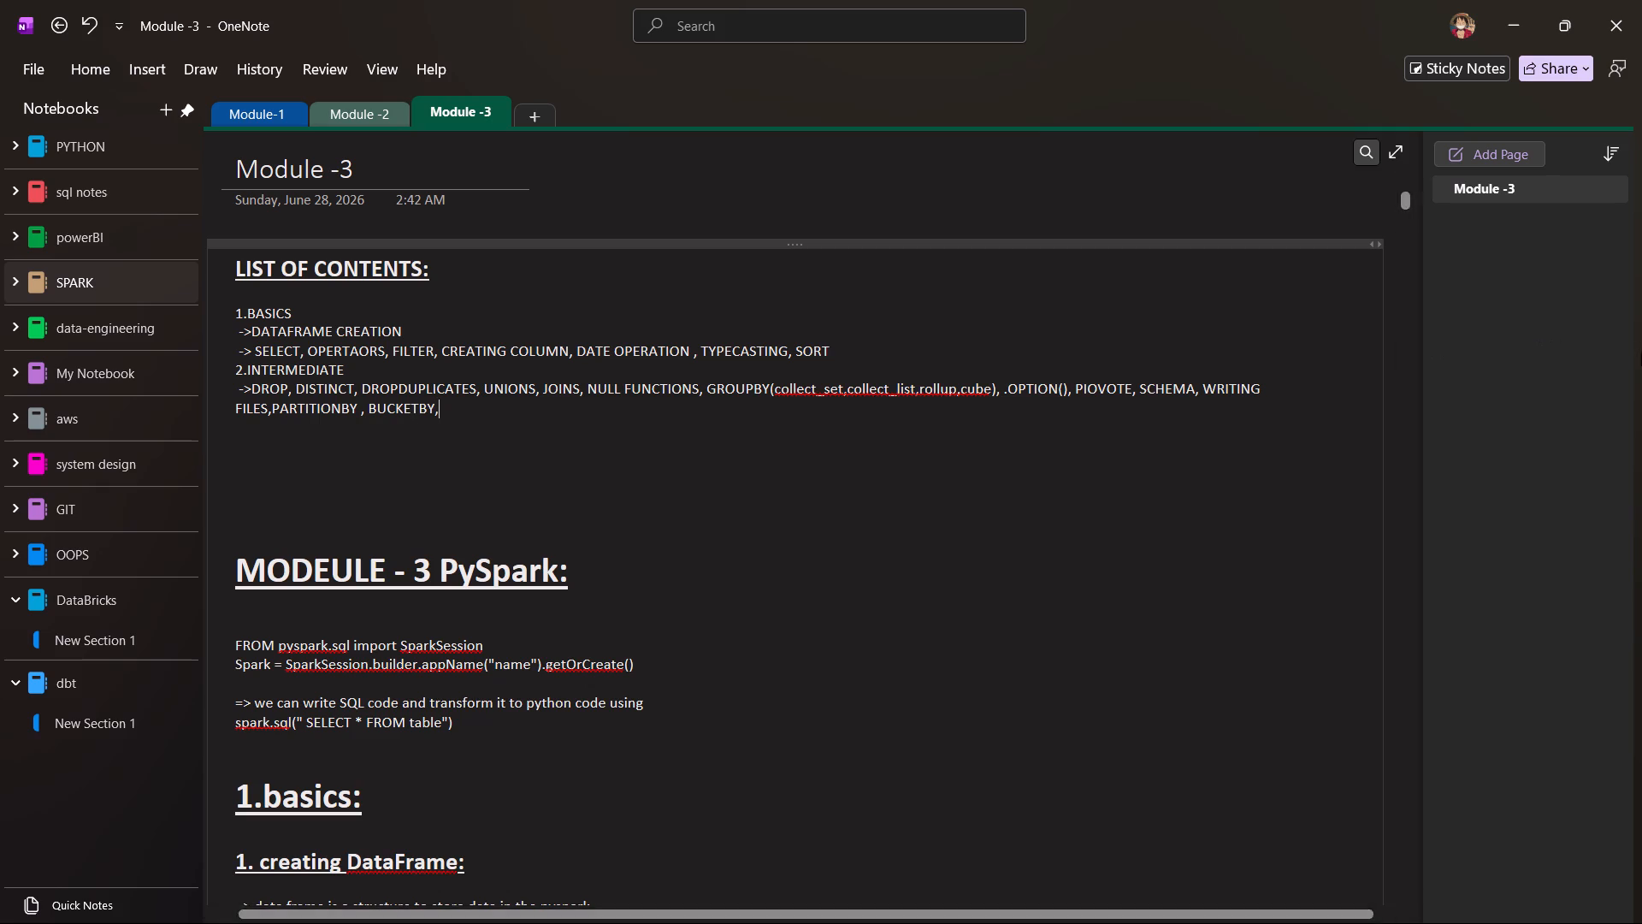
# Change "rollup" to "rollout" inside the GROUPBY entry of the list of contents.
pyautogui.click(955, 387)
pyautogui.press('Left')
pyautogui.press('Right')
pyautogui.press('BackSpace')
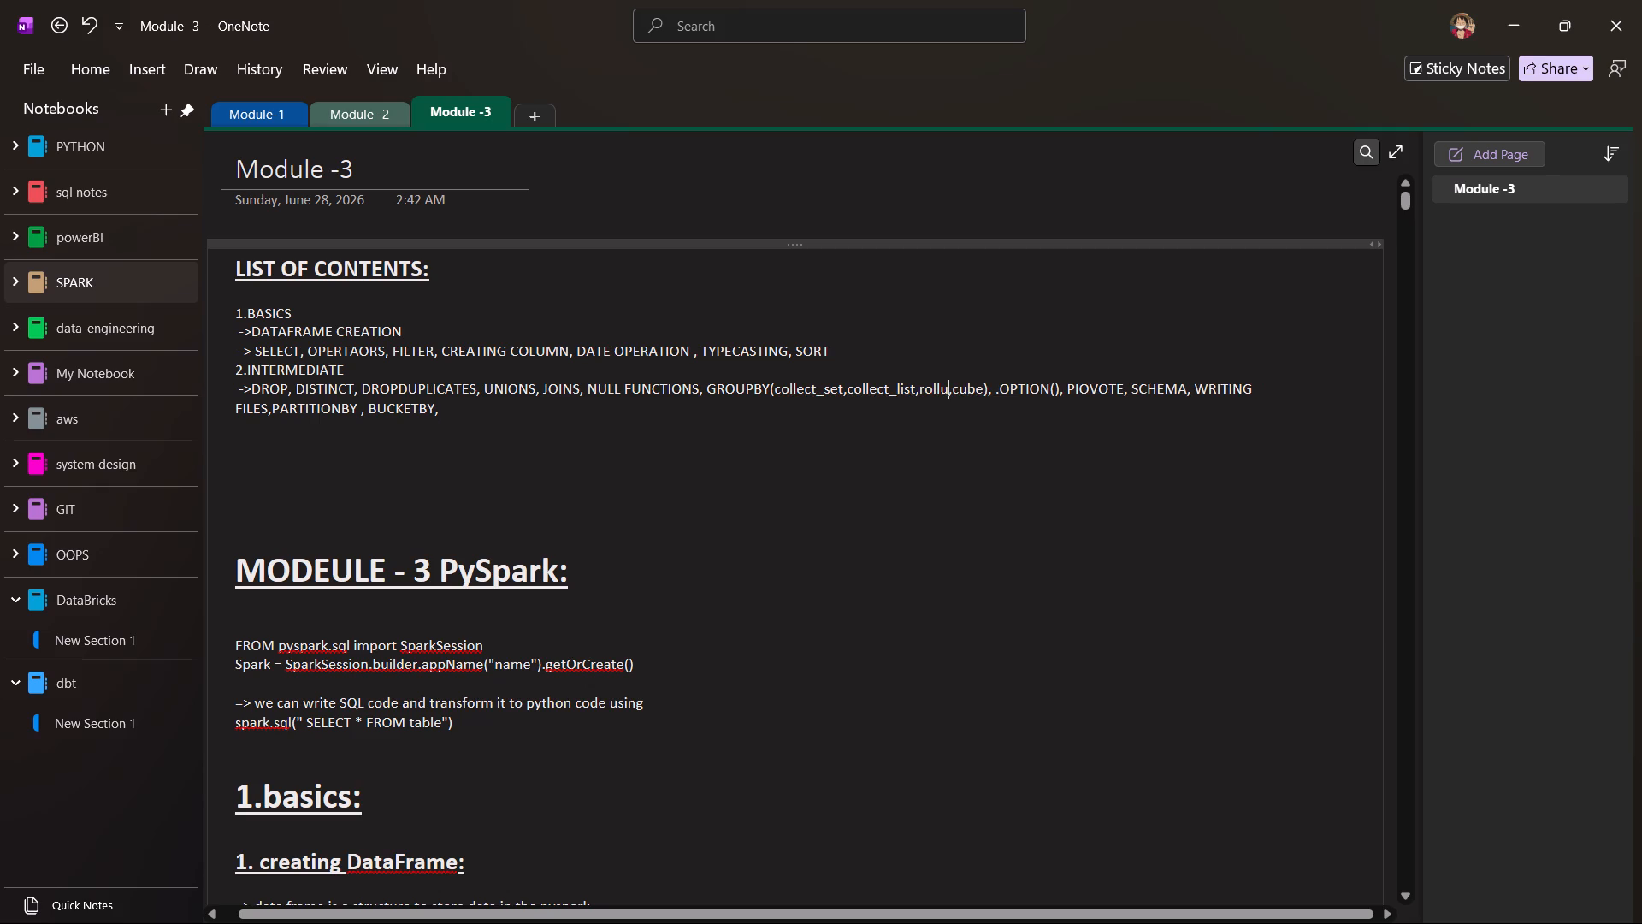
pyautogui.write('ot')
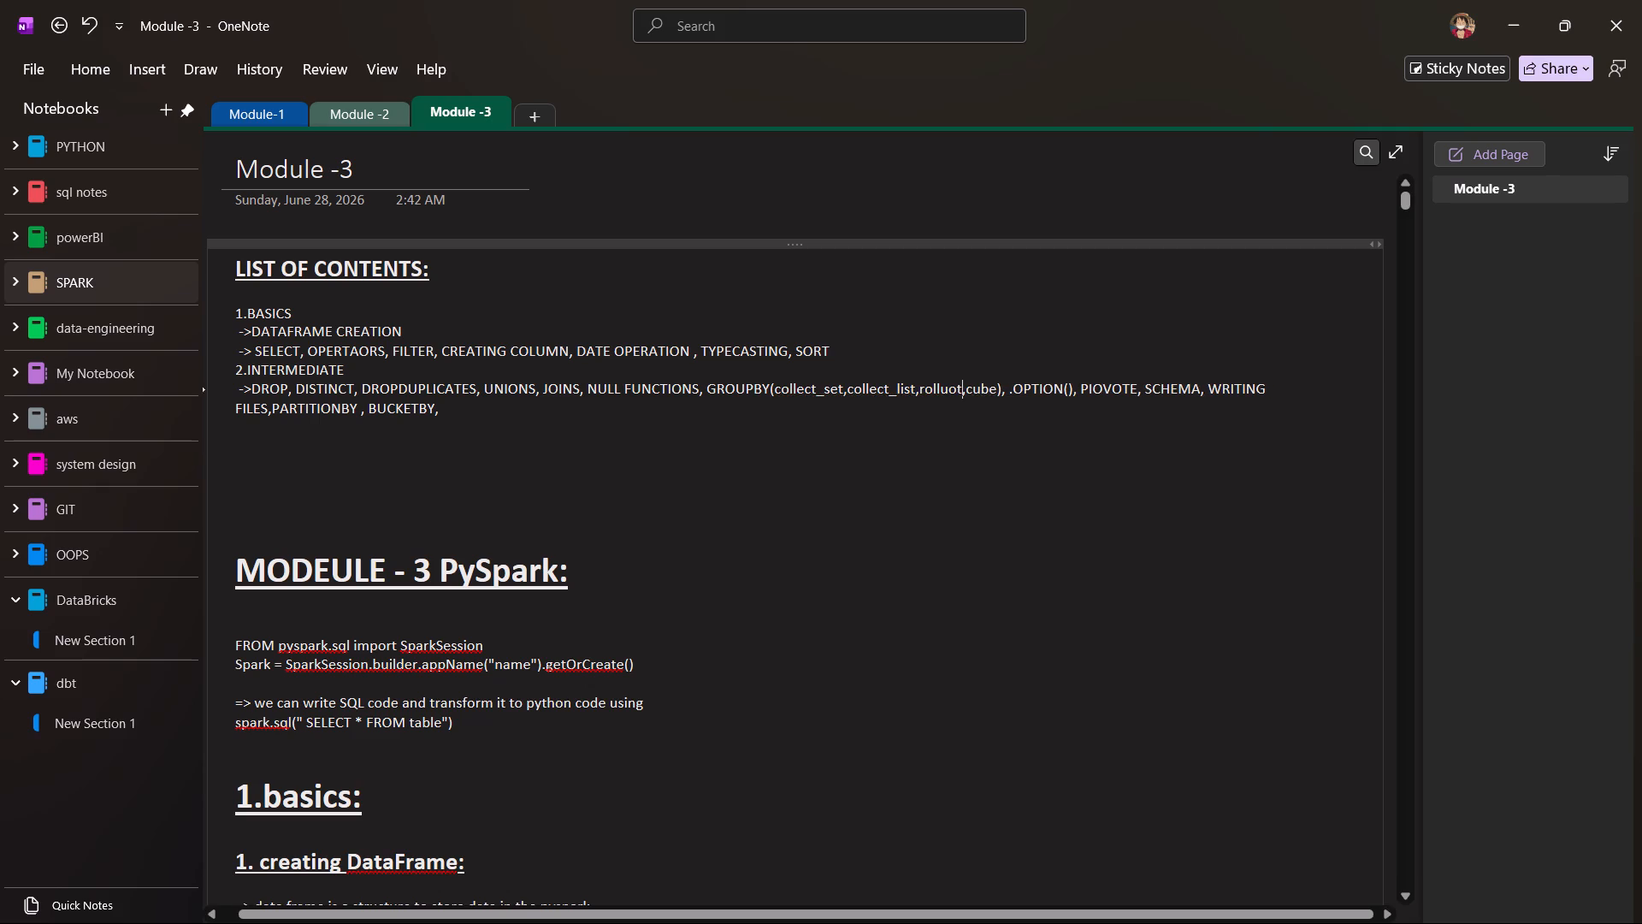
pyautogui.press('BackSpace')
pyautogui.press('BackSpace')
pyautogui.press('BackSpace')
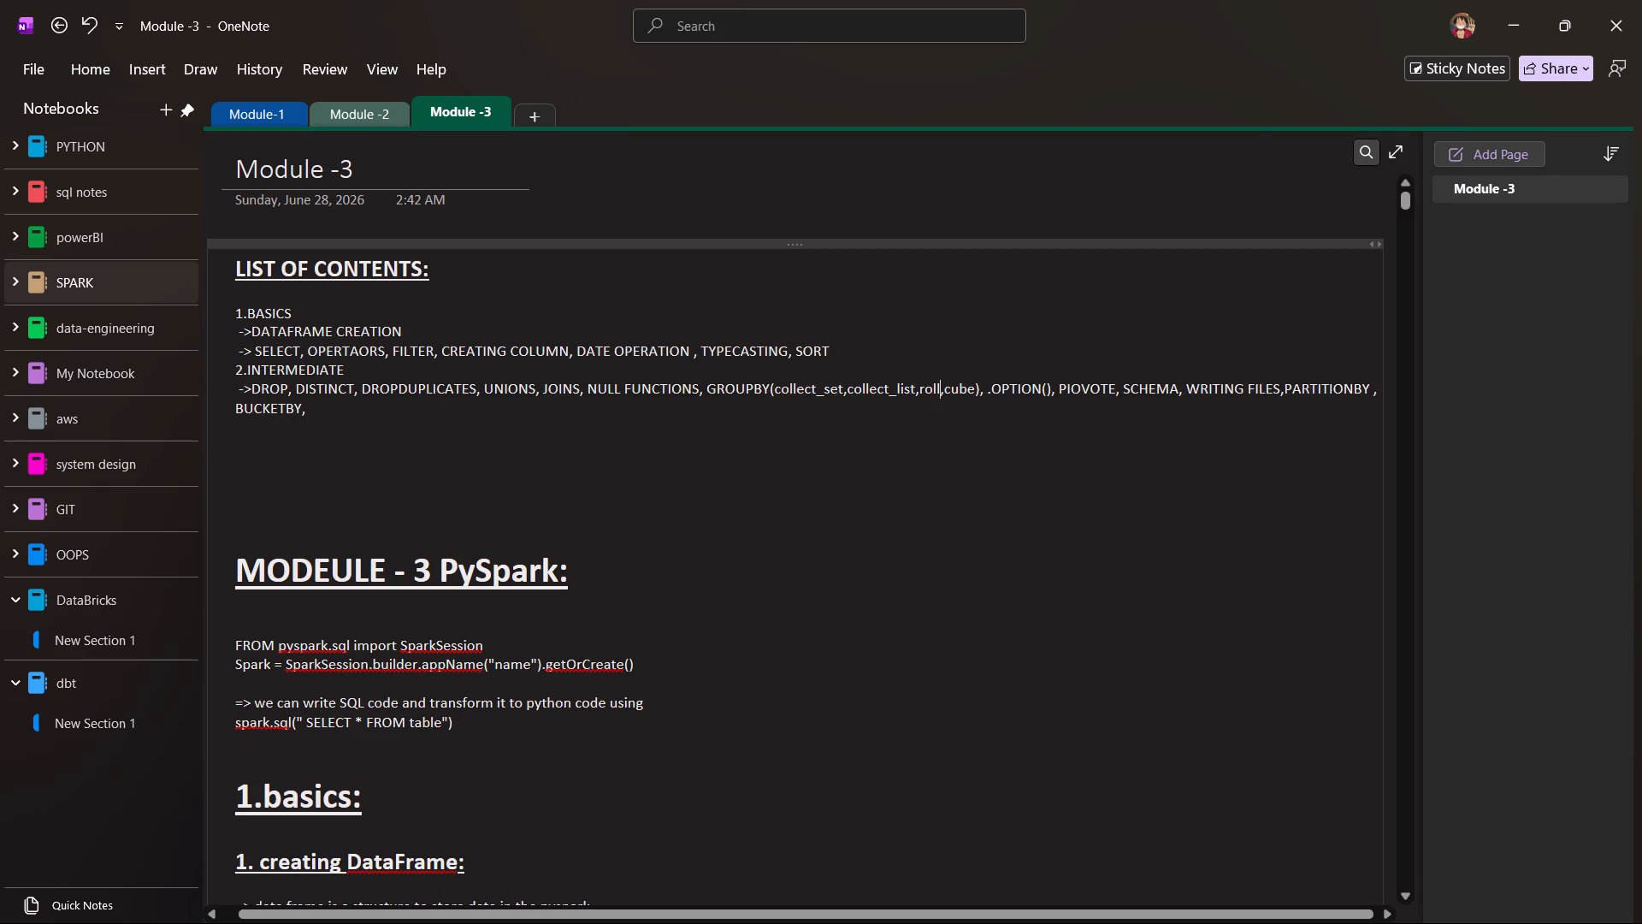
pyautogui.write('out')
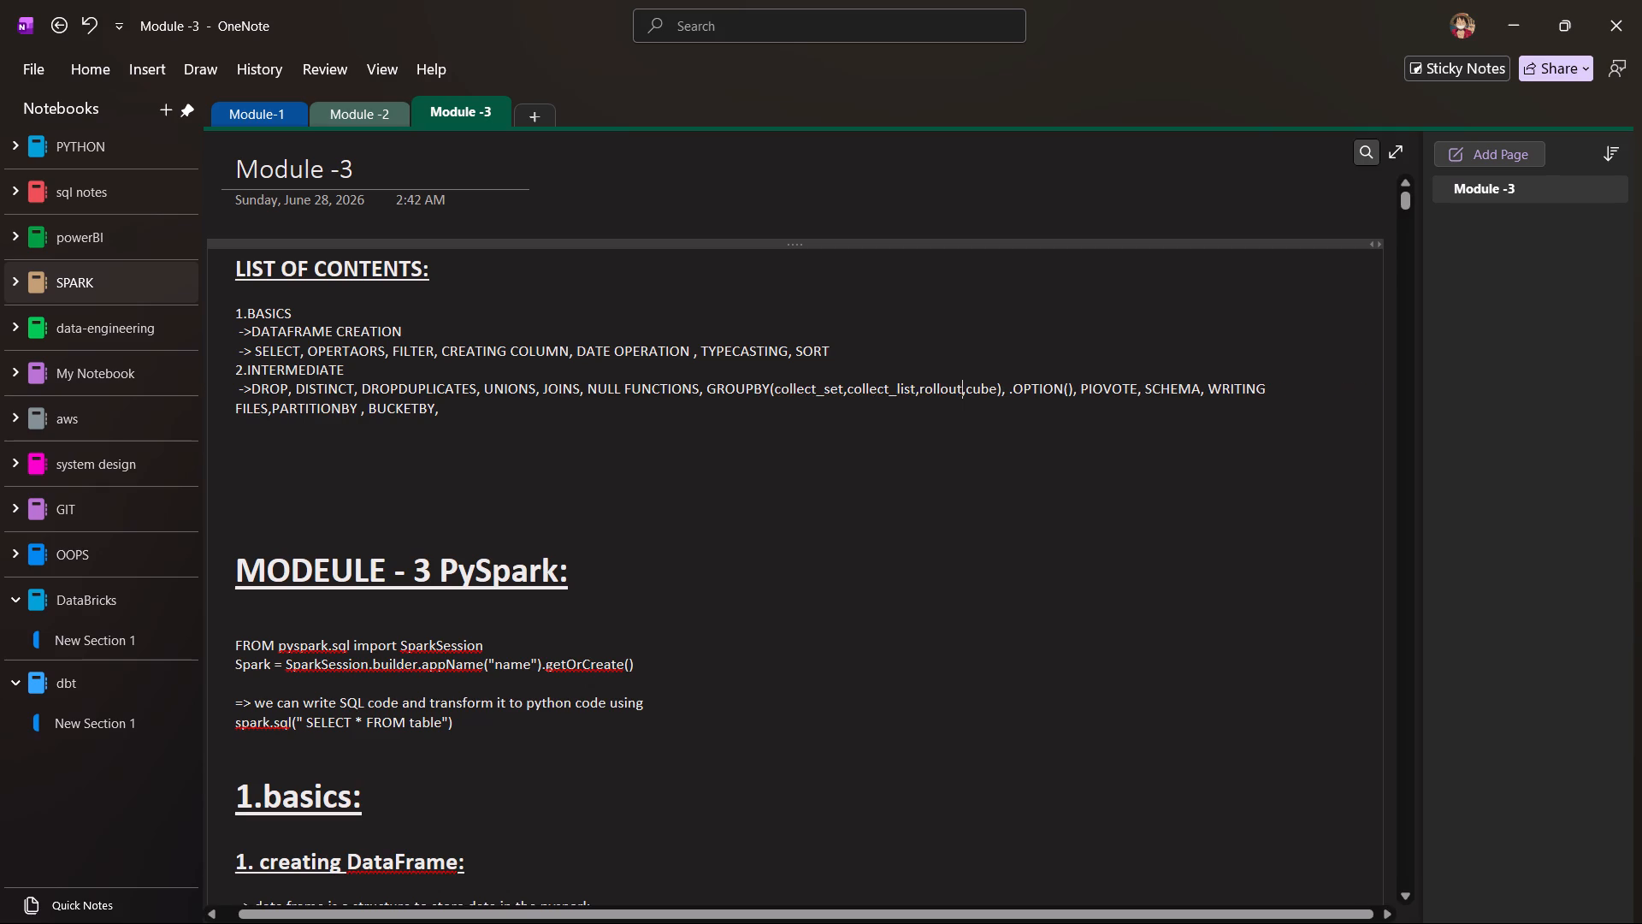
# Review the notes from bucketBy() through Handiling Corrupt Records and DELTA LAKE for topics missing from the list of contents, and return to the list.
pyautogui.scroll(-20, 976, 557)
pyautogui.scroll(-5, 976, 557)
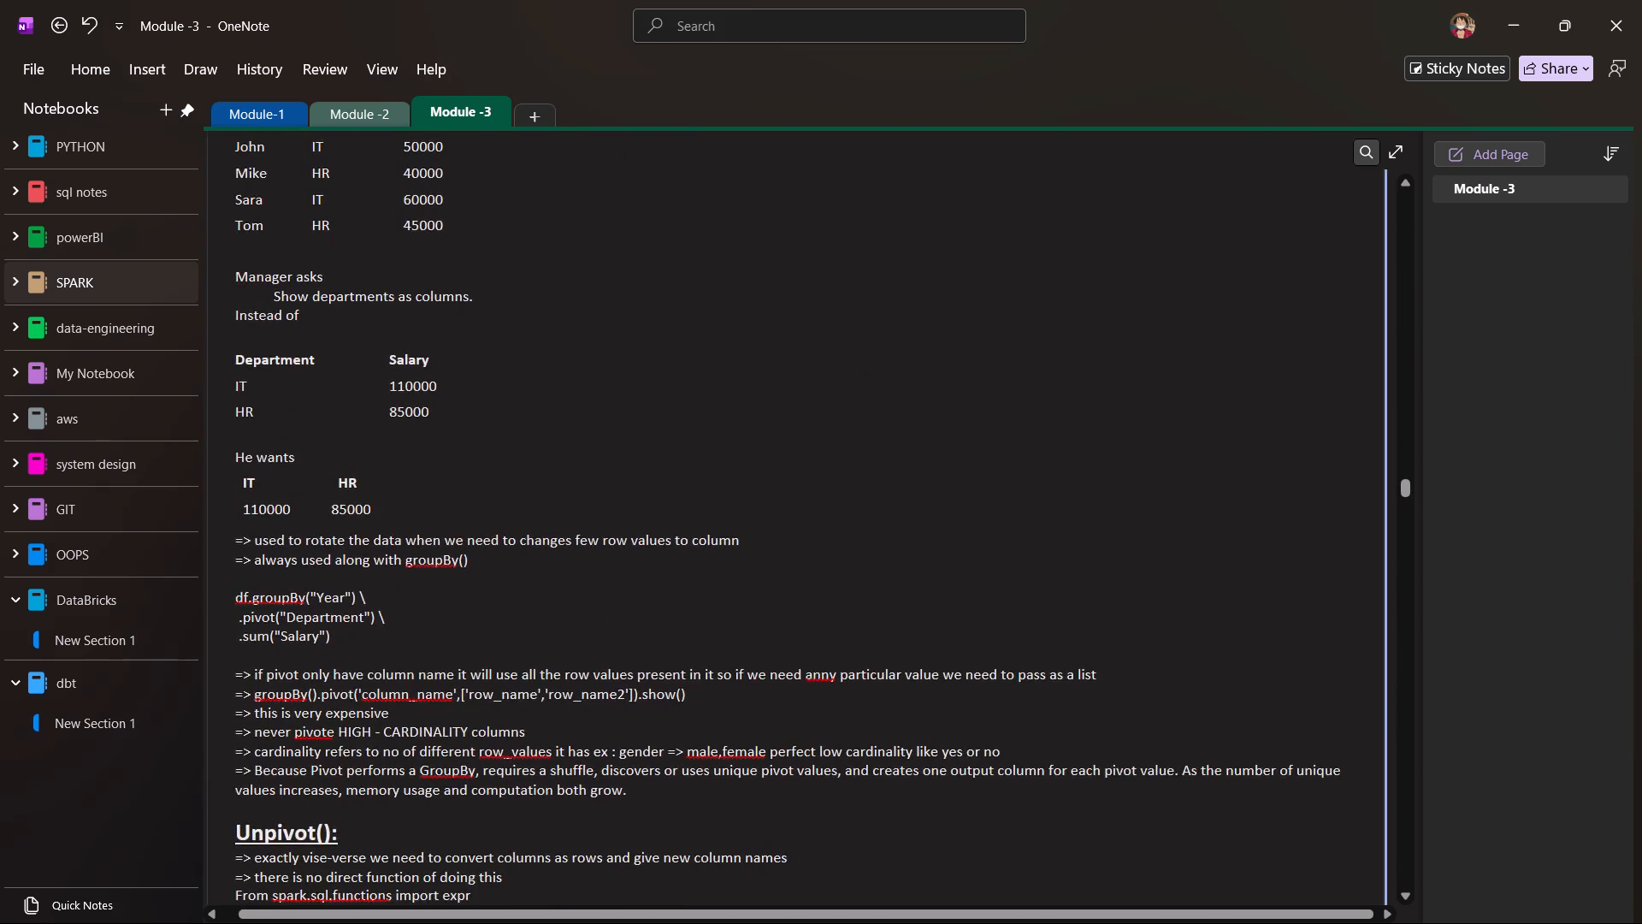
pyautogui.scroll(-8, 976, 557)
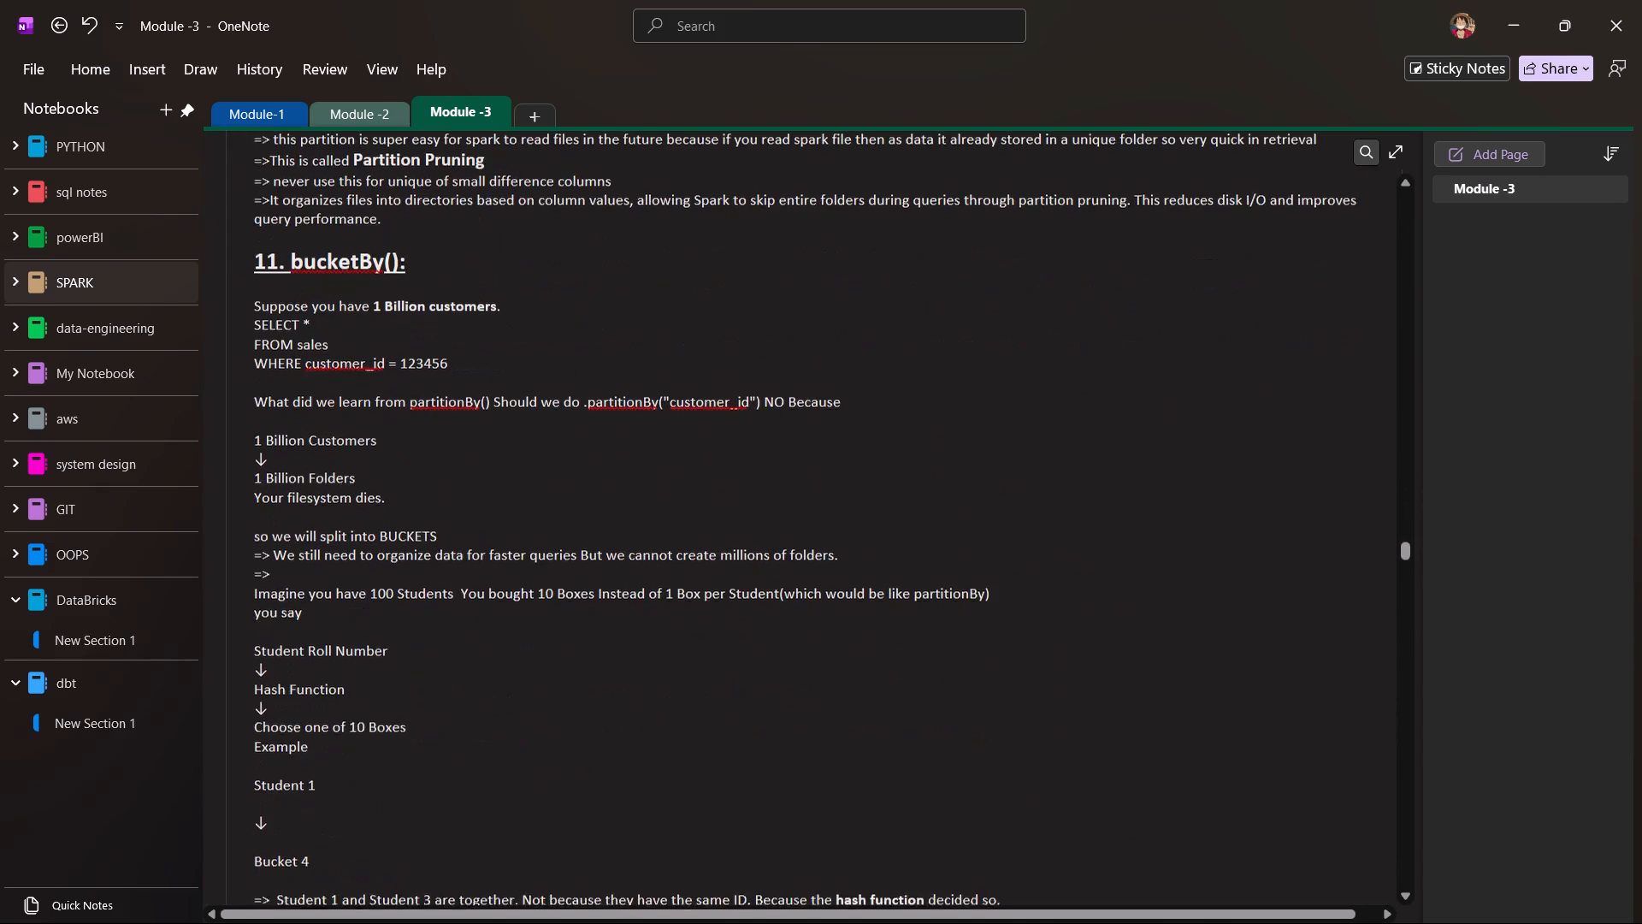
pyautogui.scroll(-6, 976, 557)
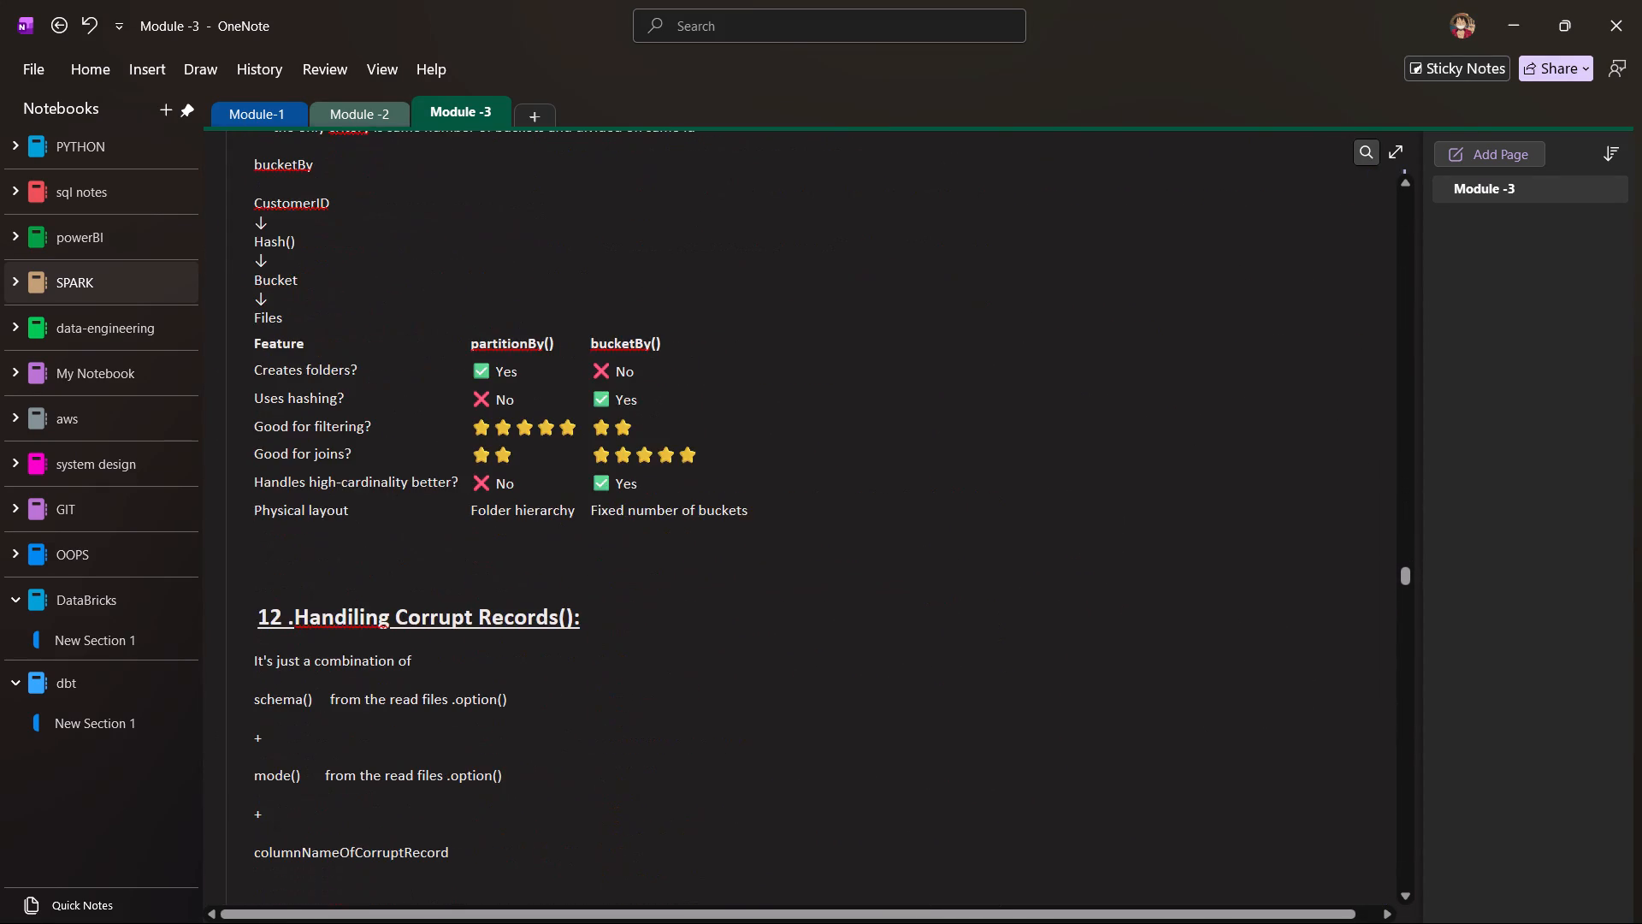
pyautogui.scroll(-2, 976, 557)
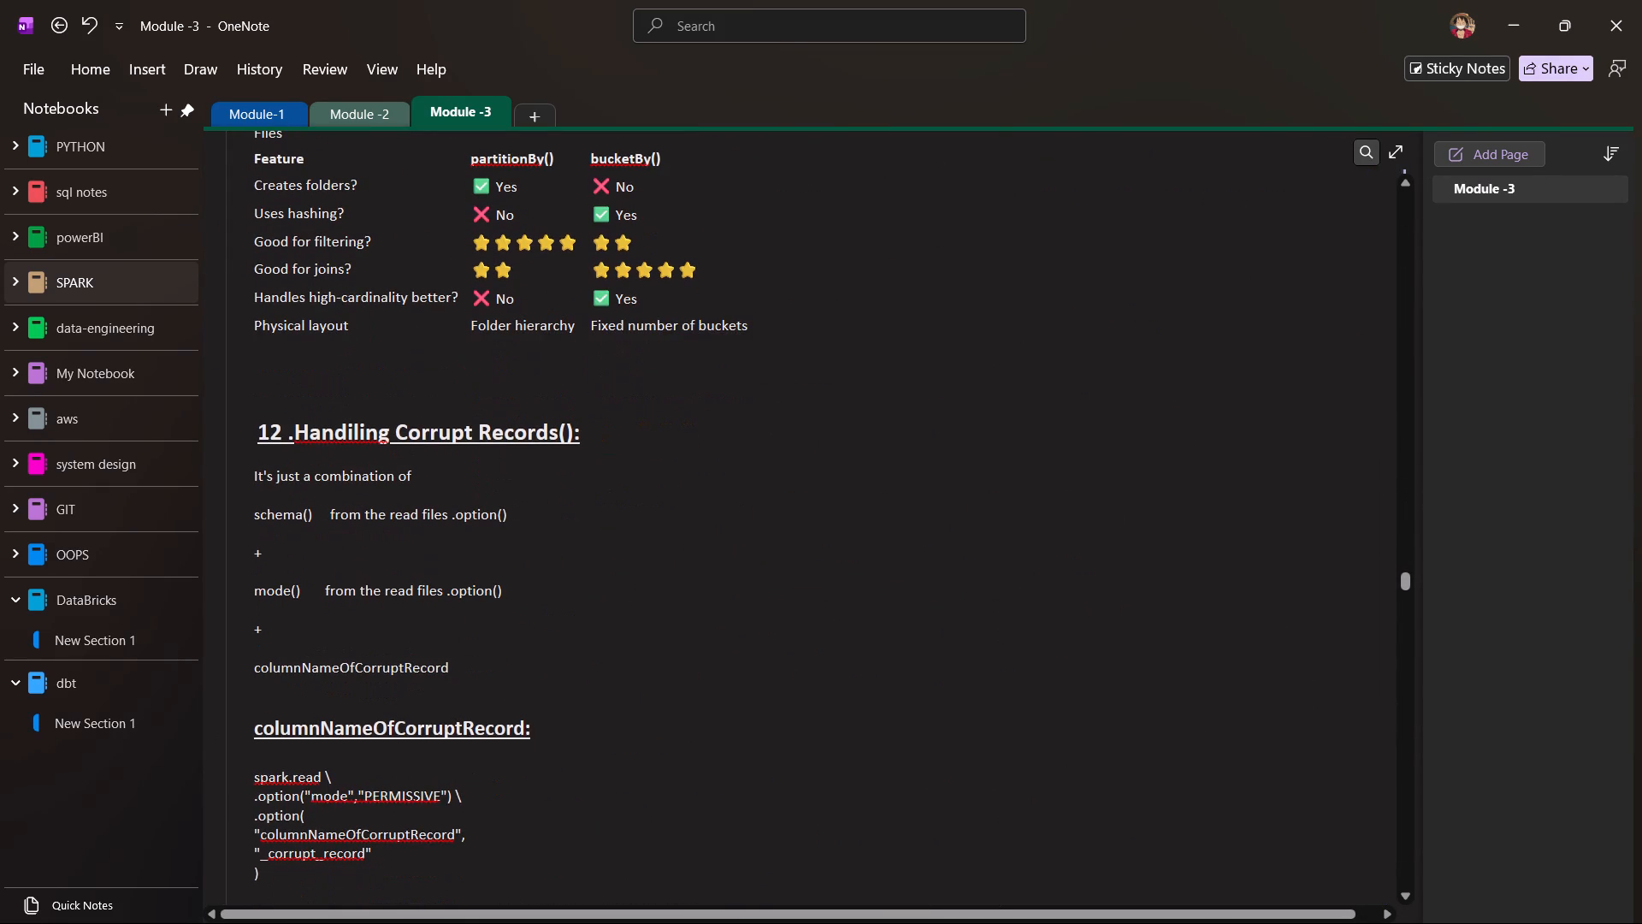
pyautogui.scroll(-3, 533, 460)
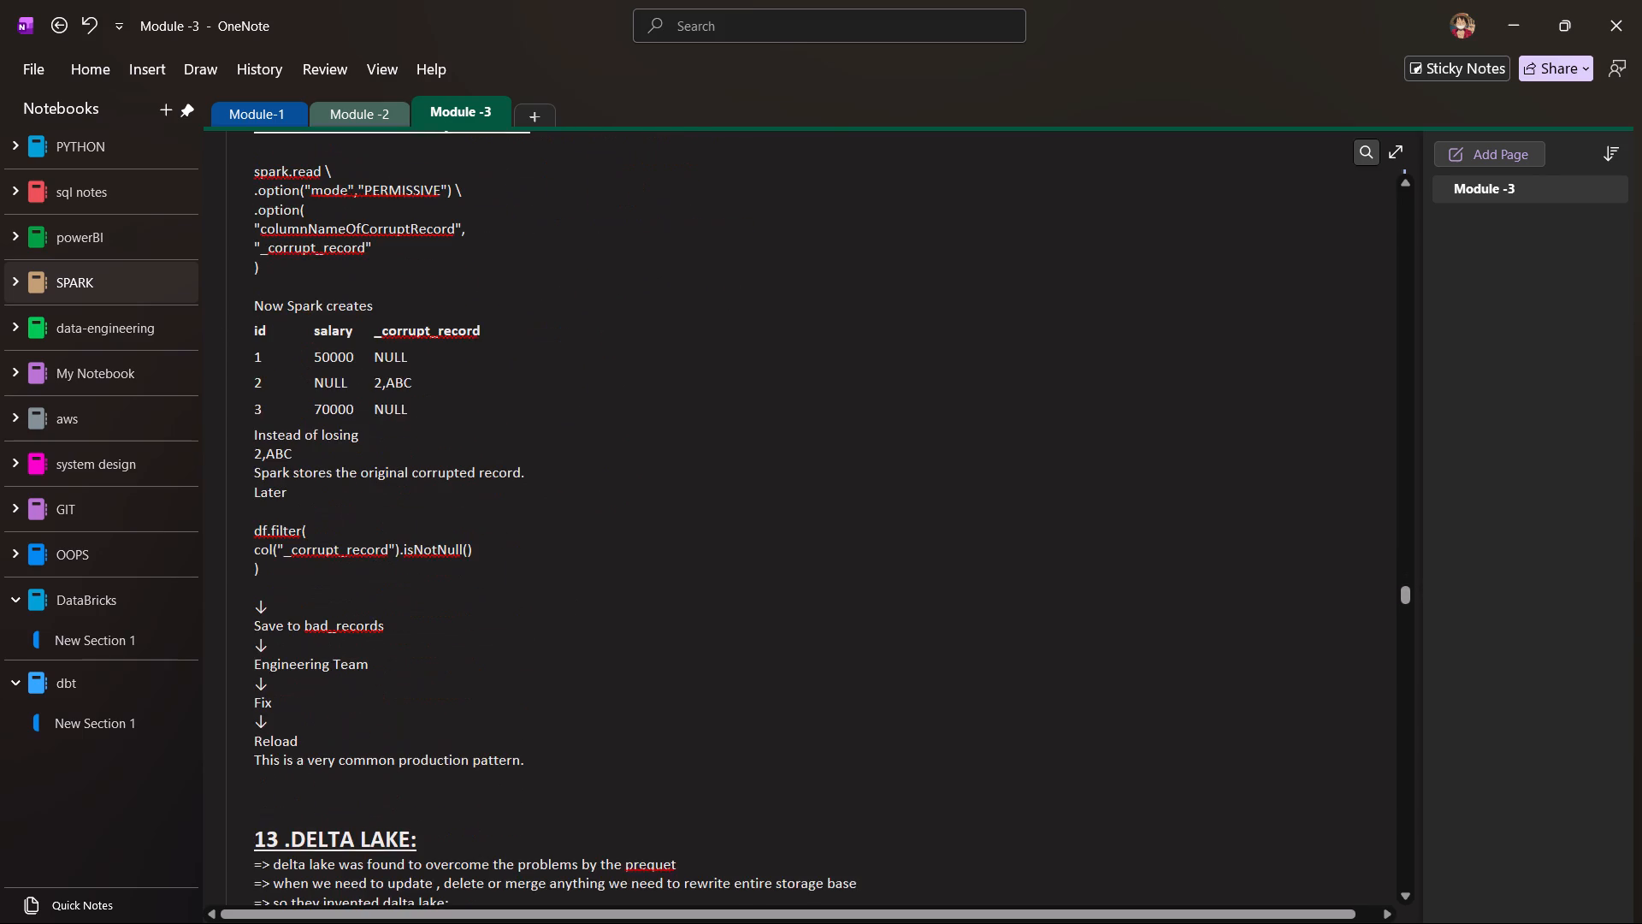
pyautogui.scroll(-9, 533, 460)
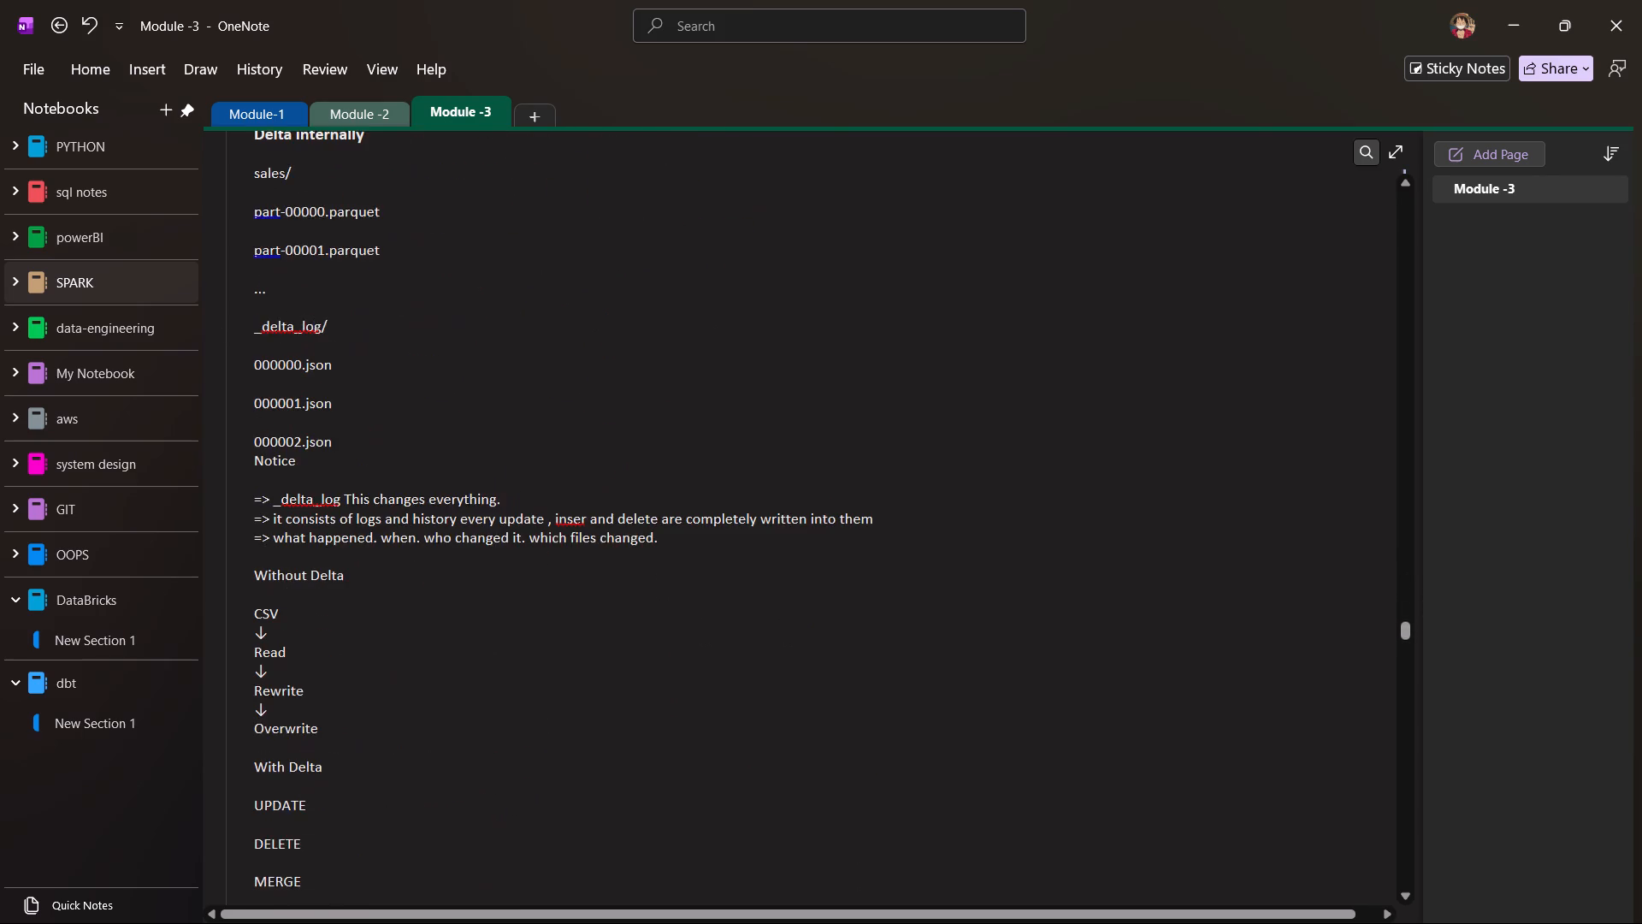
pyautogui.scroll(-4, 533, 460)
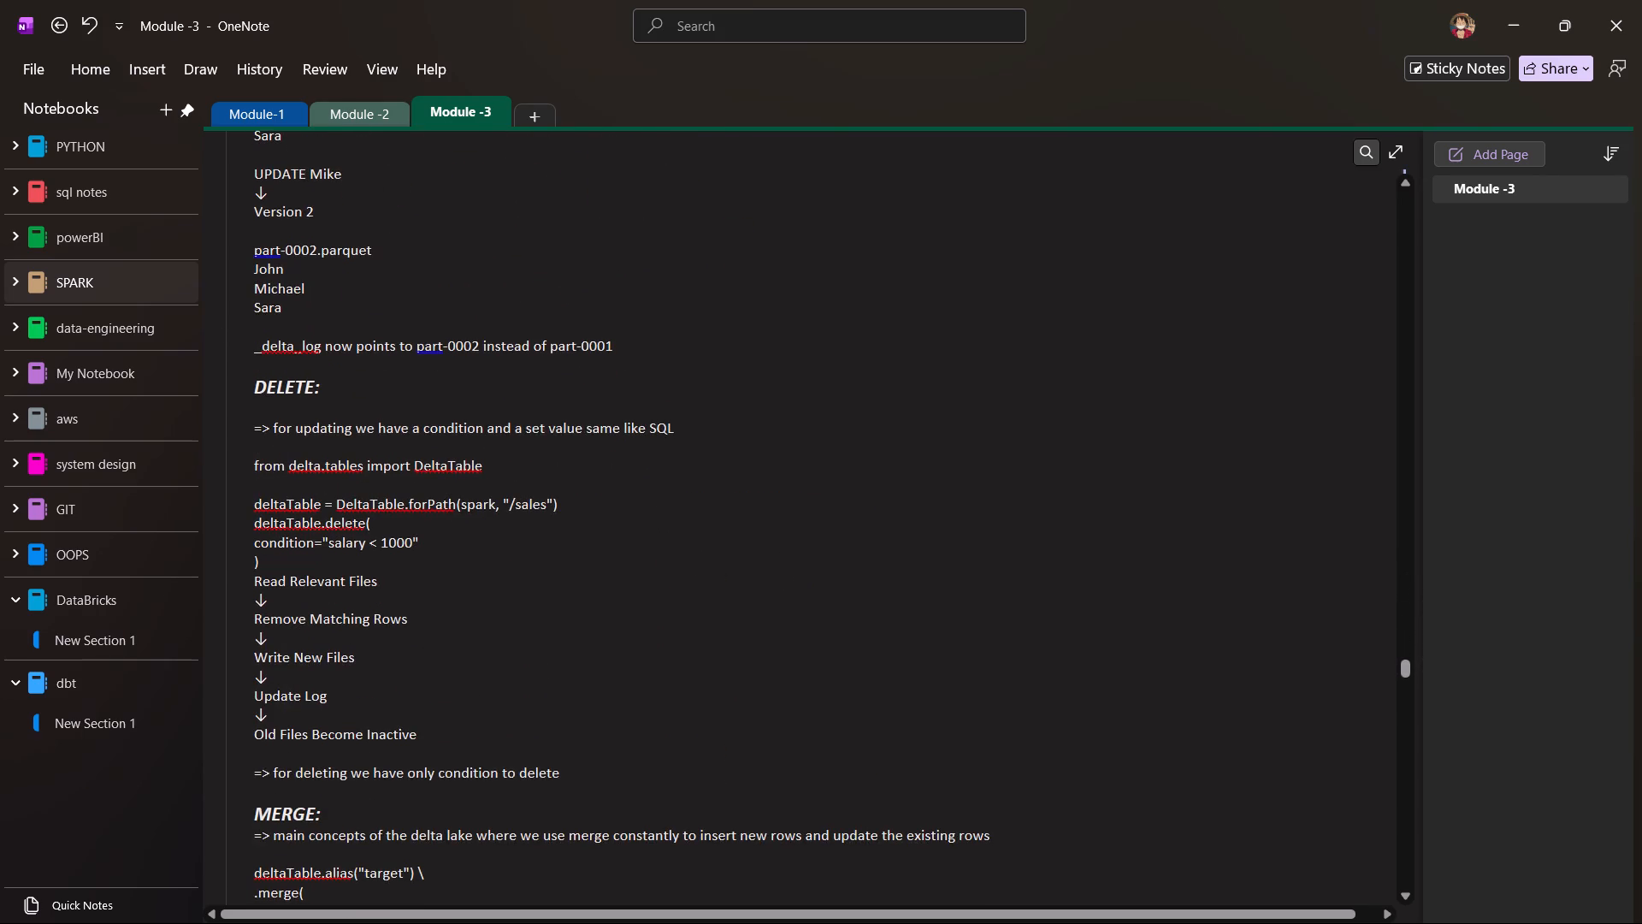
pyautogui.scroll(-4, 533, 460)
pyautogui.scroll(20, 533, 460)
pyautogui.scroll(3, 533, 460)
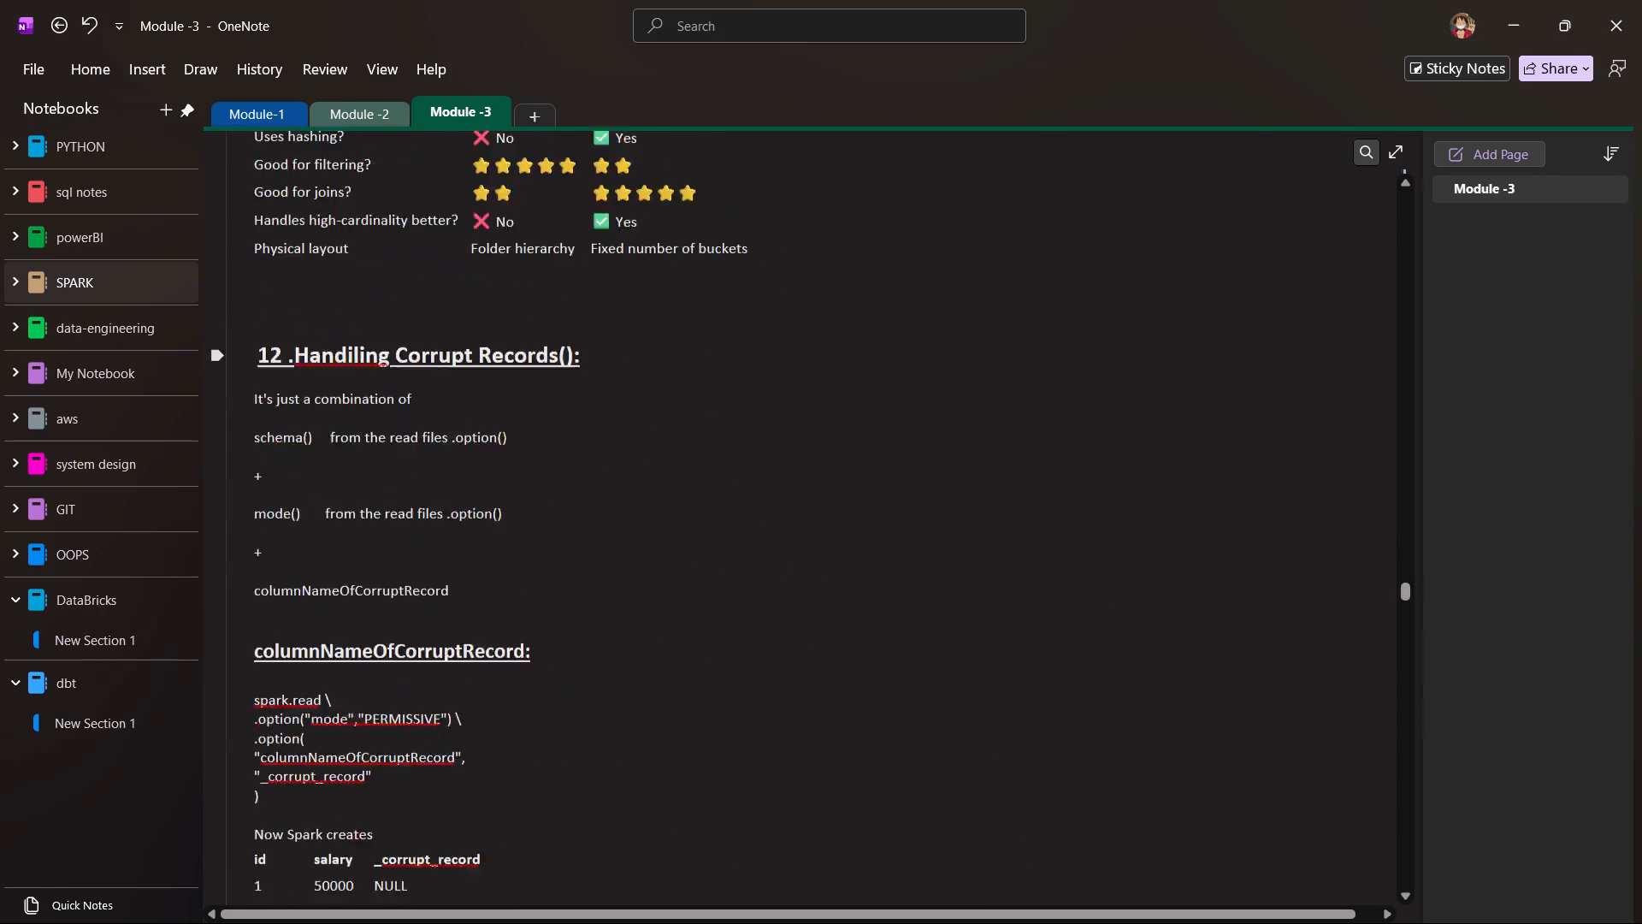
pyautogui.scroll(20, 533, 460)
pyautogui.scroll(15, 533, 460)
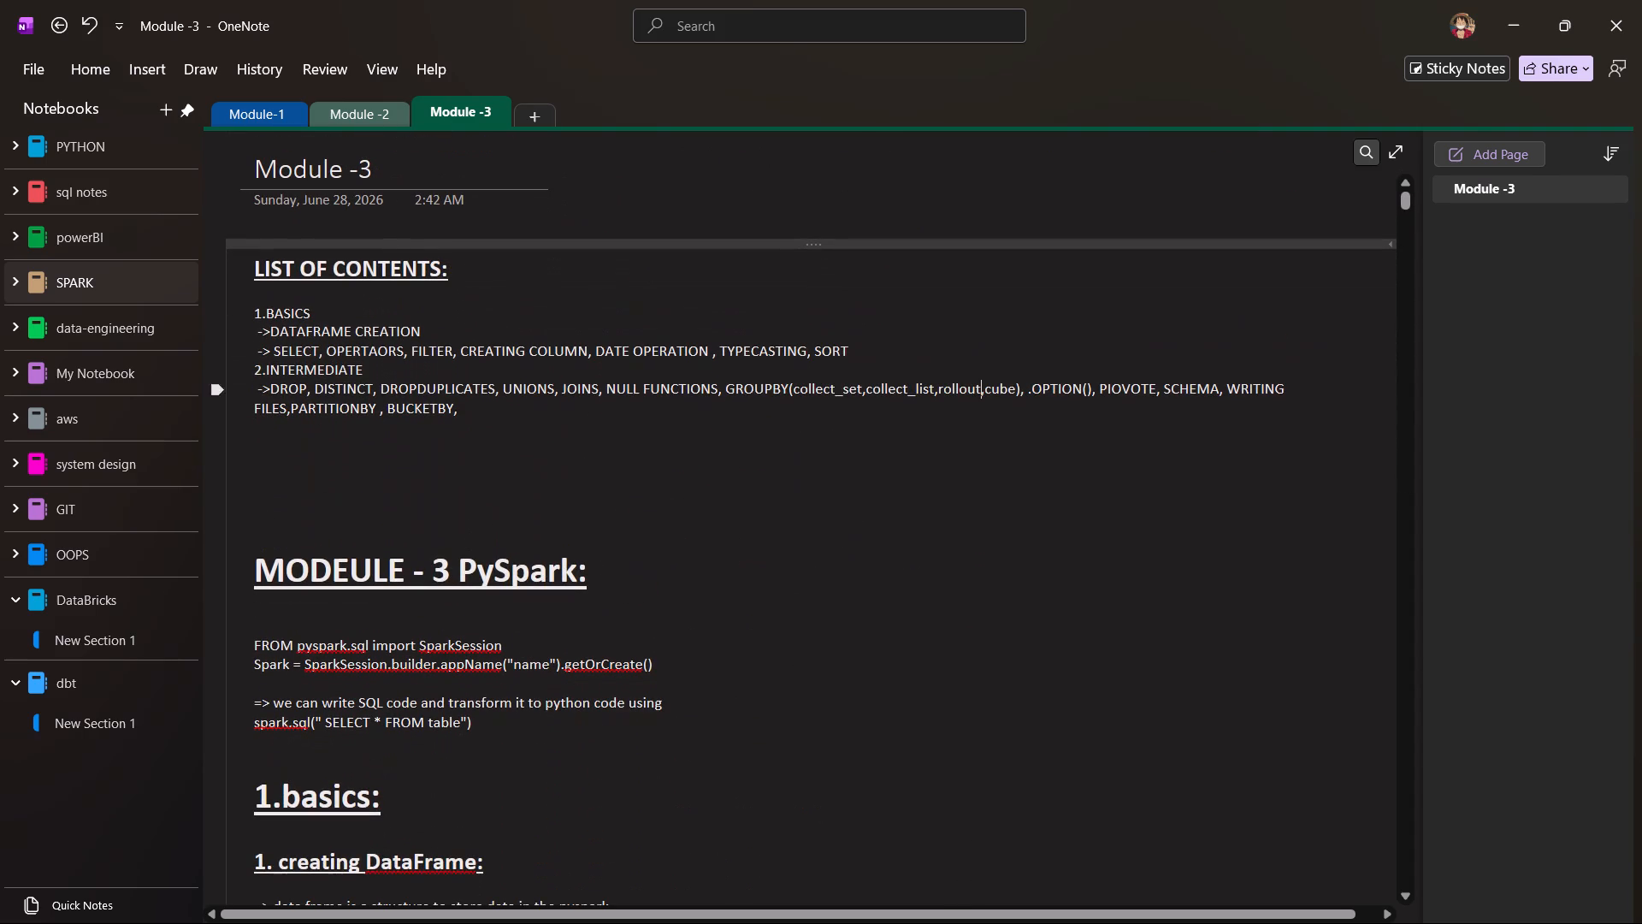
# Add "HANDILING CORRUPT RECORDS, DELTA LAKE," after BUCKETBY in the INTERMEDIATE line of the list of contents.
pyautogui.click(507, 412)
pyautogui.press('space')
pyautogui.write('HANDILING CORRUPT RECOR')
pyautogui.write('DS')
pyautogui.press('space')
pyautogui.write(', DEL')
pyautogui.hotkey('shift', 'BackSpace')
pyautogui.press('BackSpace')
pyautogui.press('BackSpace')
pyautogui.press('BackSpace')
pyautogui.press('BackSpace')
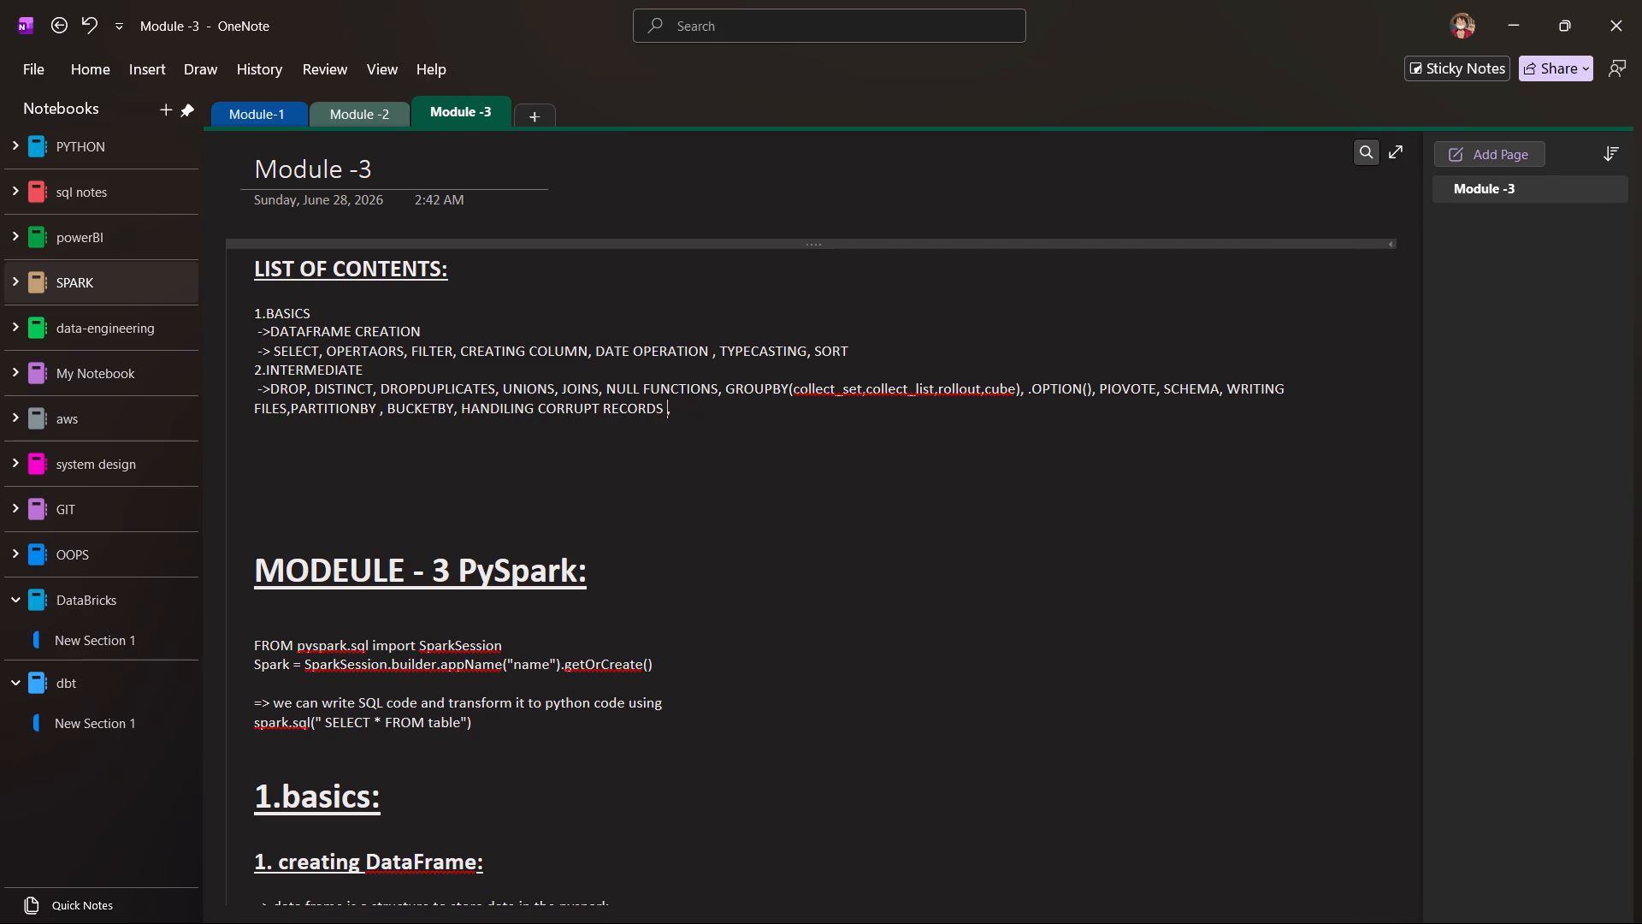
pyautogui.press('BackSpace')
pyautogui.write(', DELTA LAKE,')
pyautogui.press('space')
# Review the section headings from DELTA LAKE through ZORDER for topics missing from the list of contents, and return to the list.
pyautogui.press('ctrl+shift+super+b')
pyautogui.scroll(-6, 647, 582)
pyautogui.scroll(10, 647, 582)
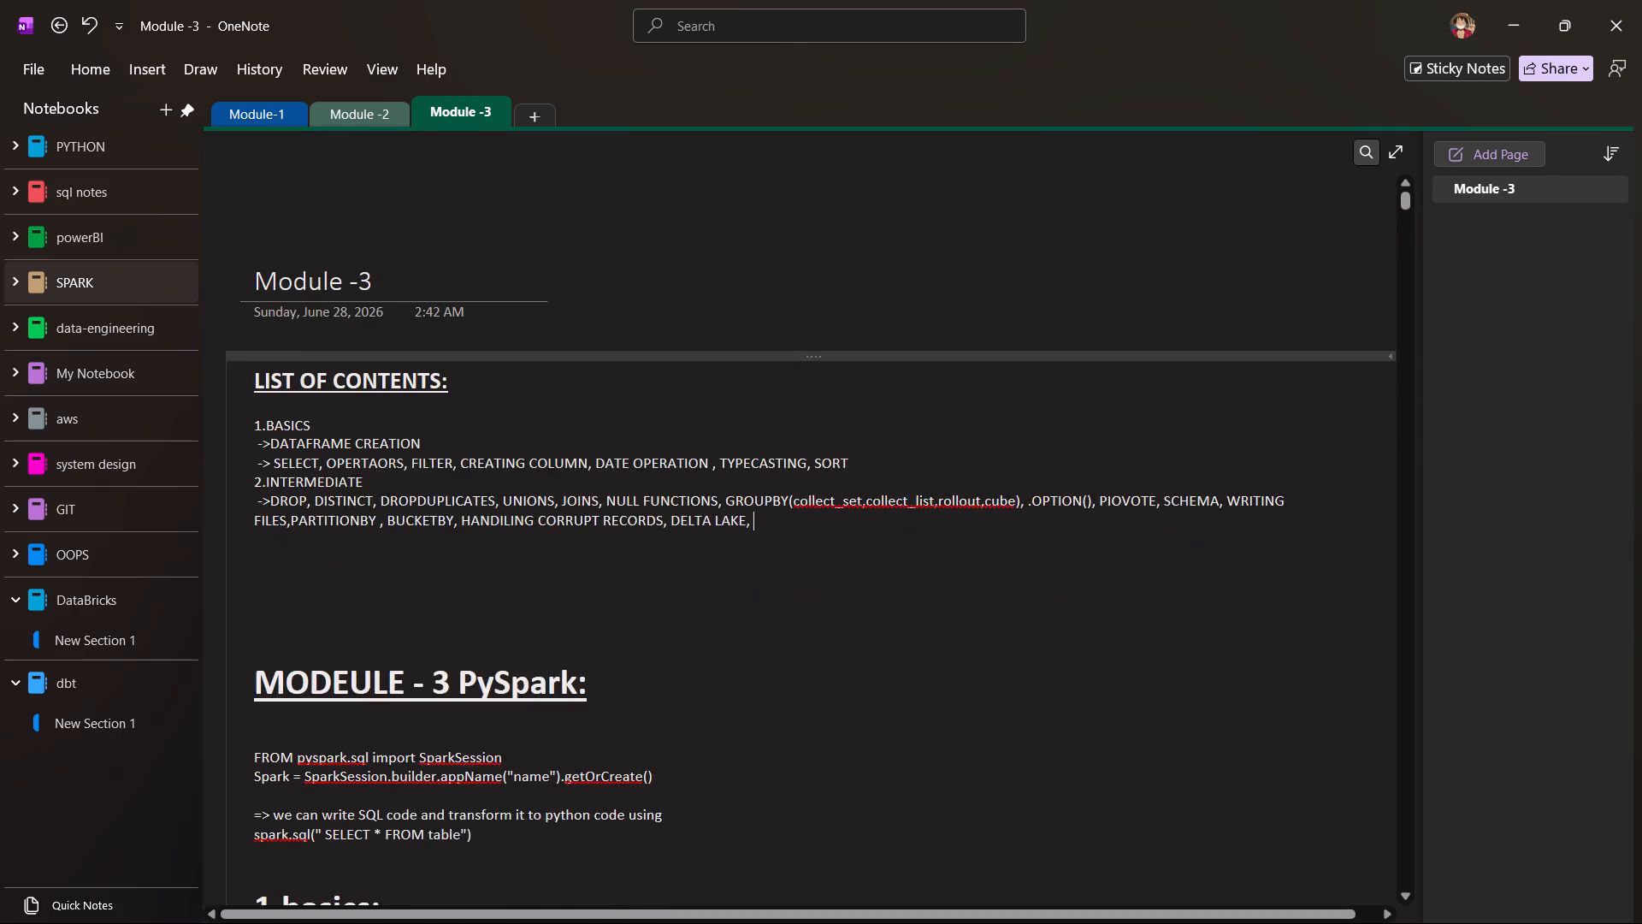
pyautogui.scroll(1, 647, 582)
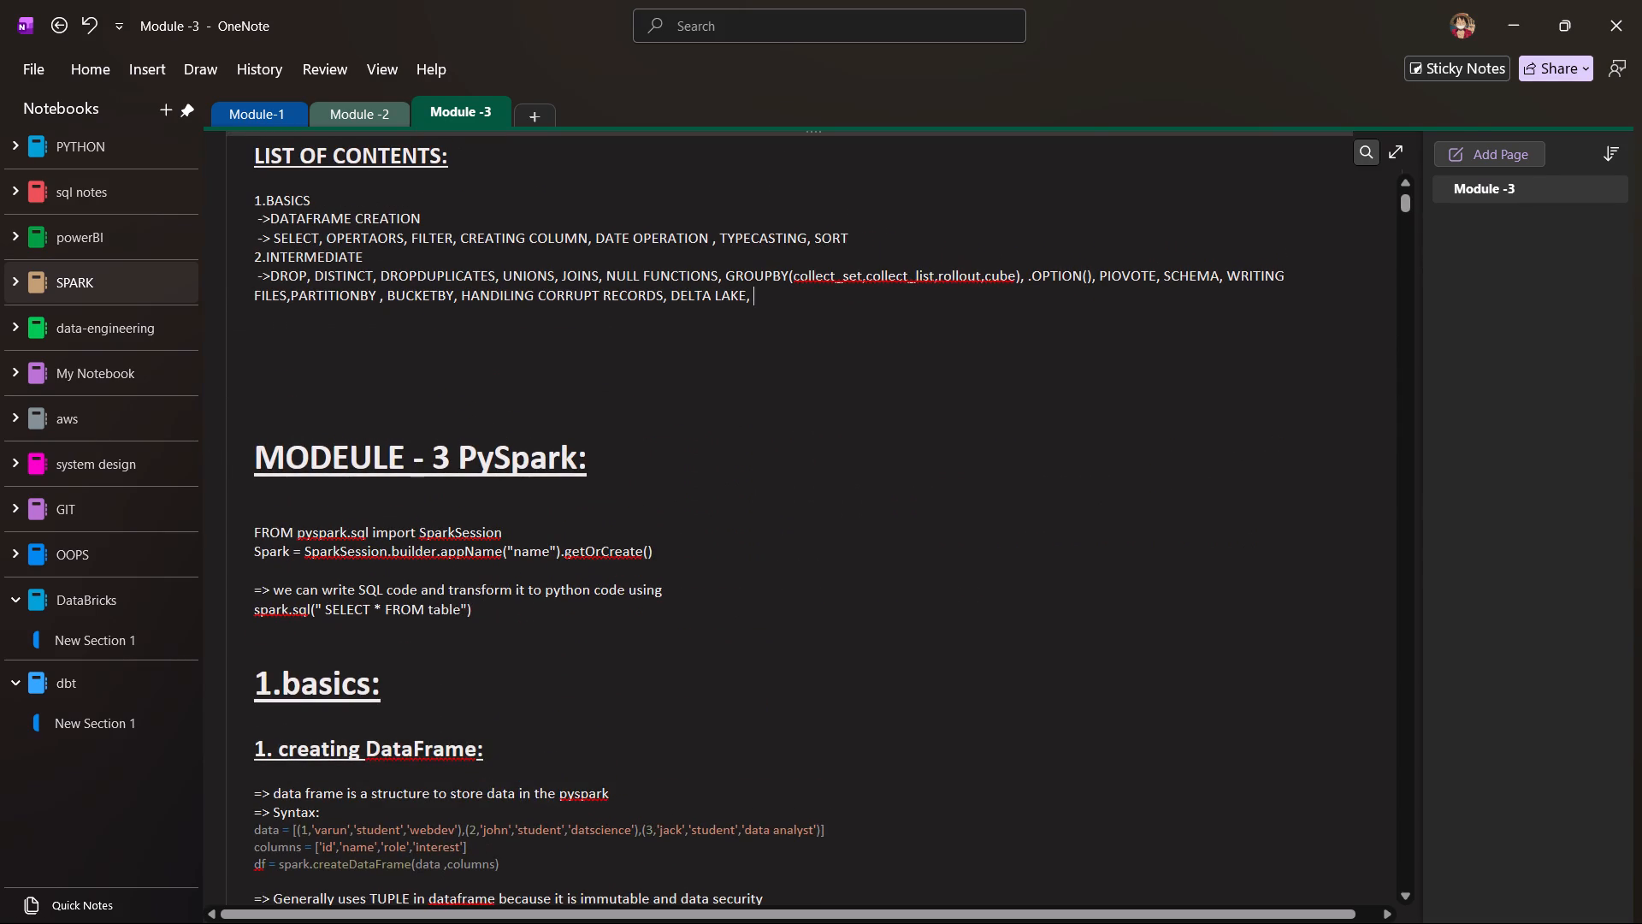
pyautogui.scroll(-20, 594, 352)
pyautogui.scroll(-5, 594, 352)
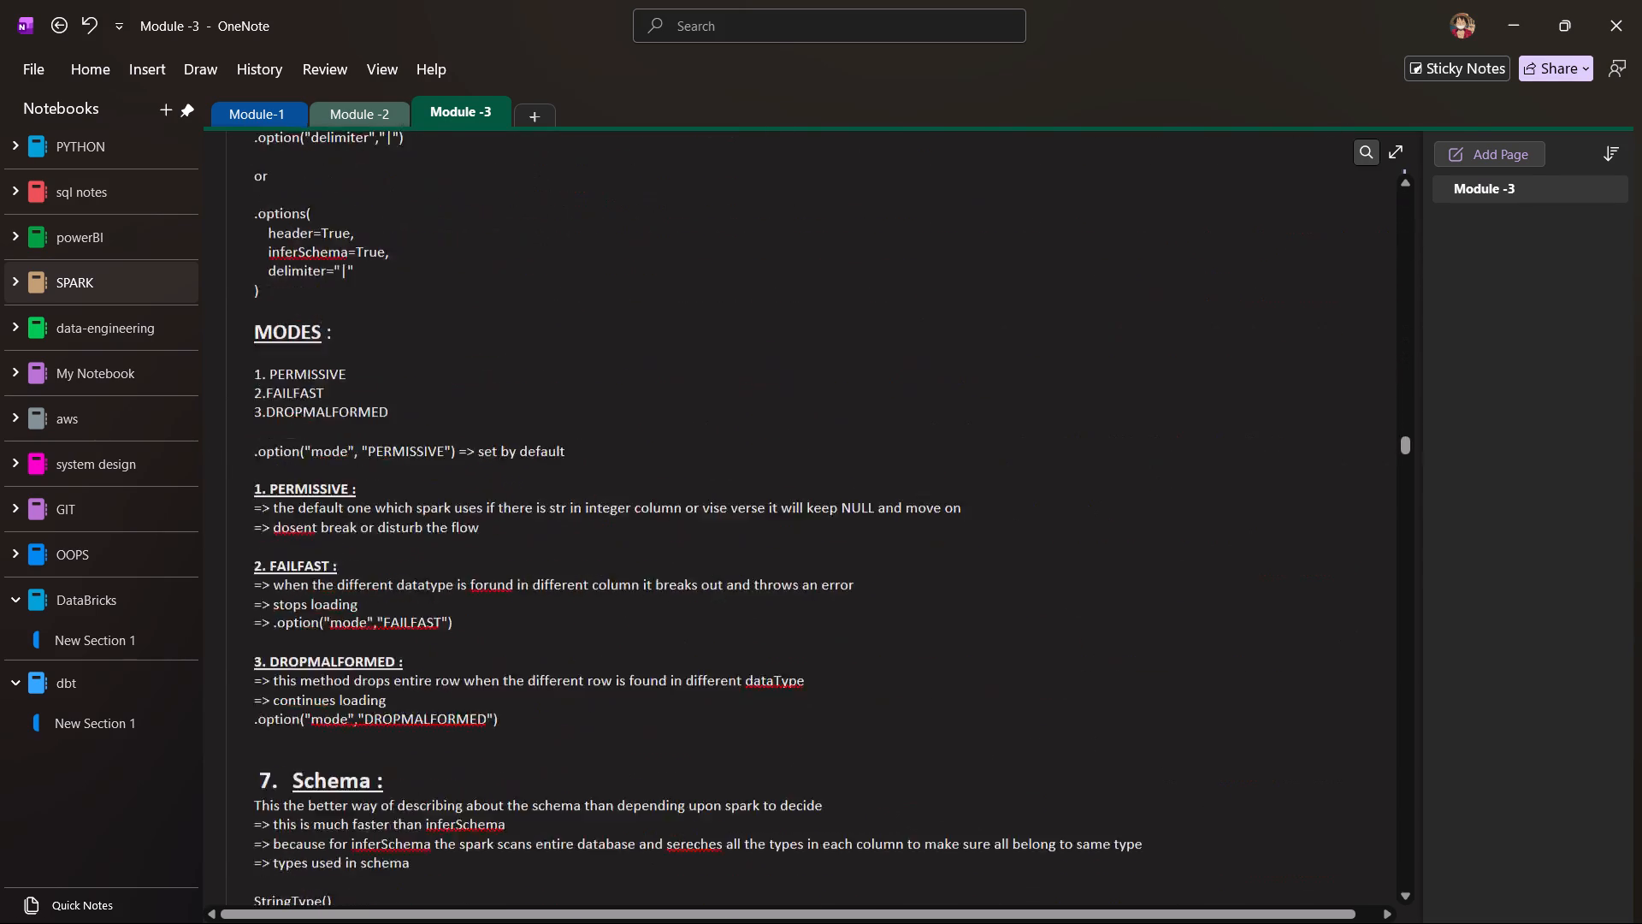
pyautogui.scroll(-7, 594, 352)
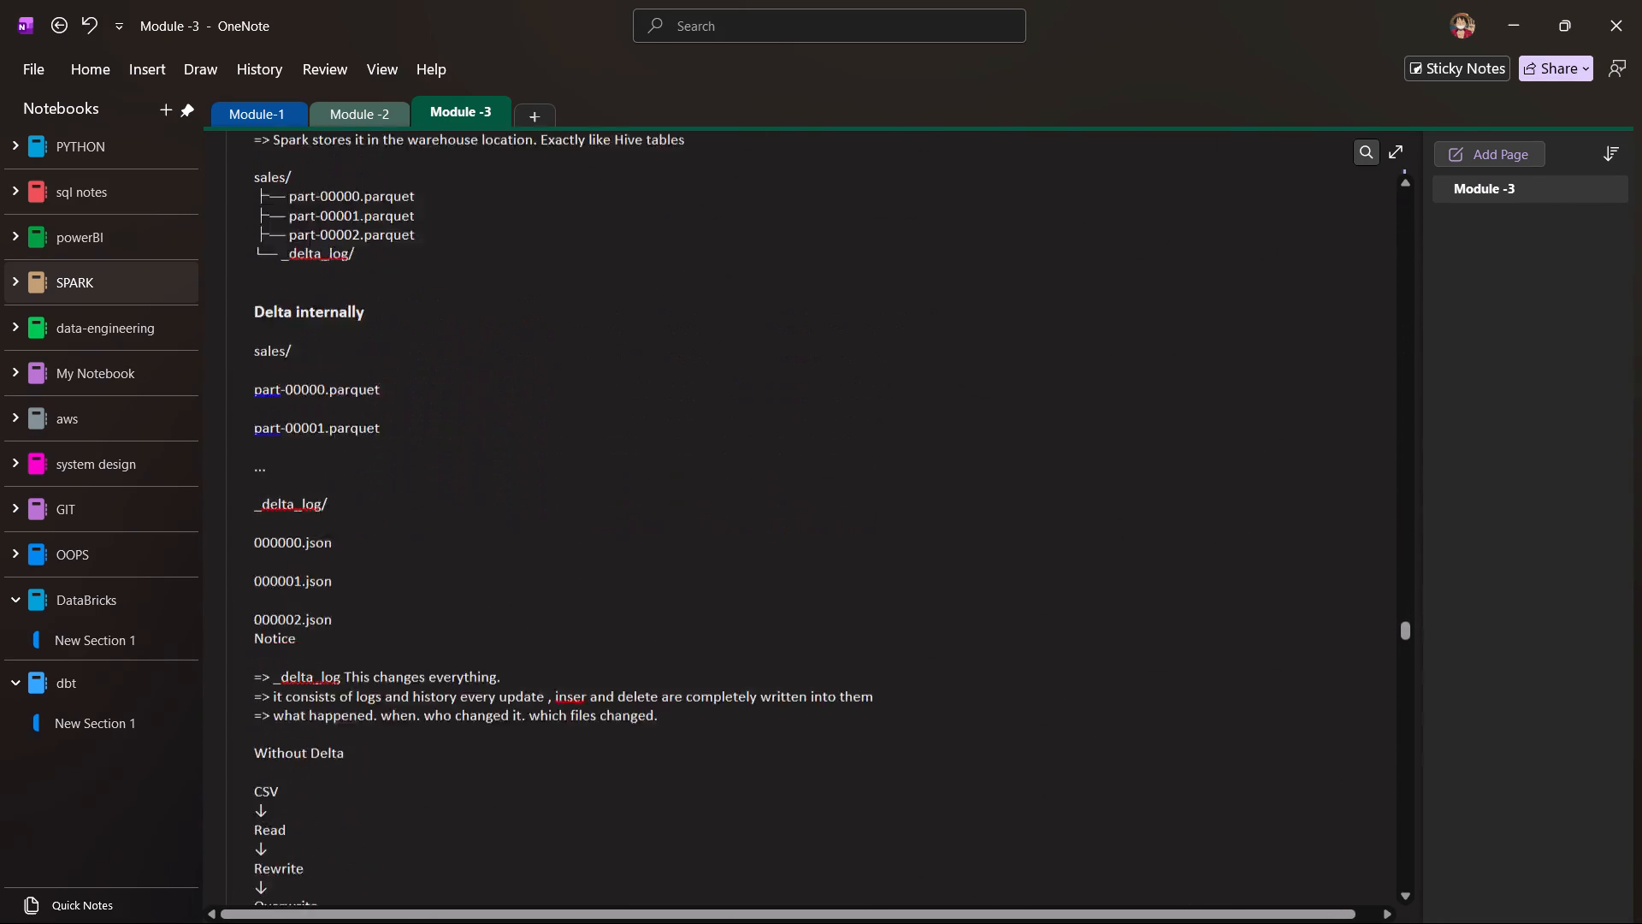
pyautogui.scroll(-5, 594, 352)
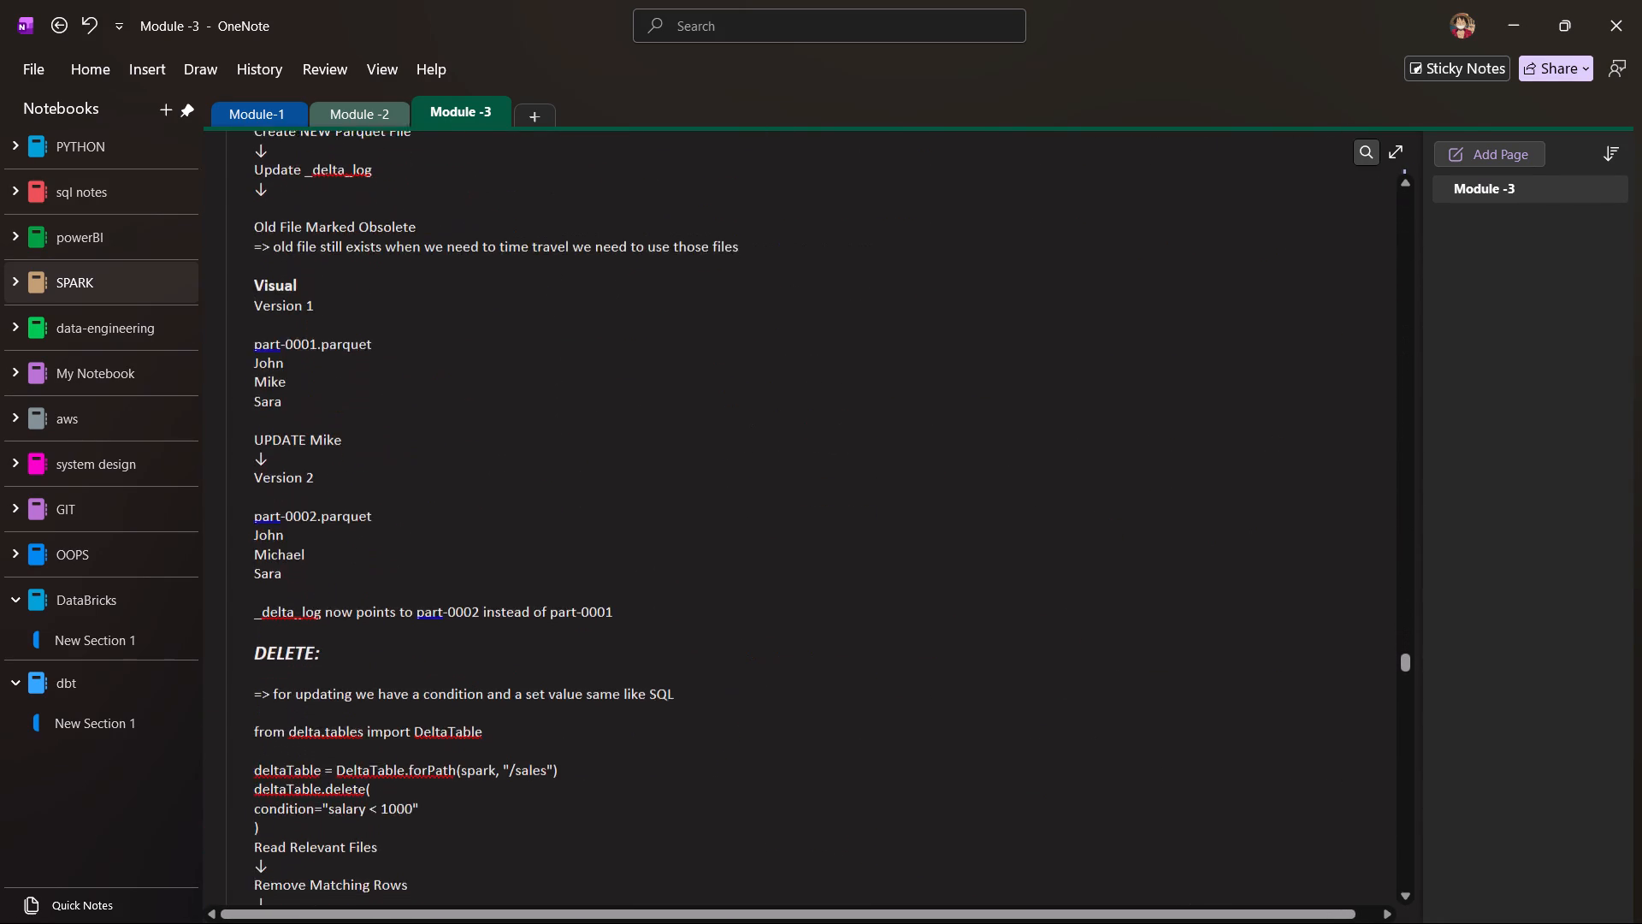
pyautogui.scroll(-7, 594, 352)
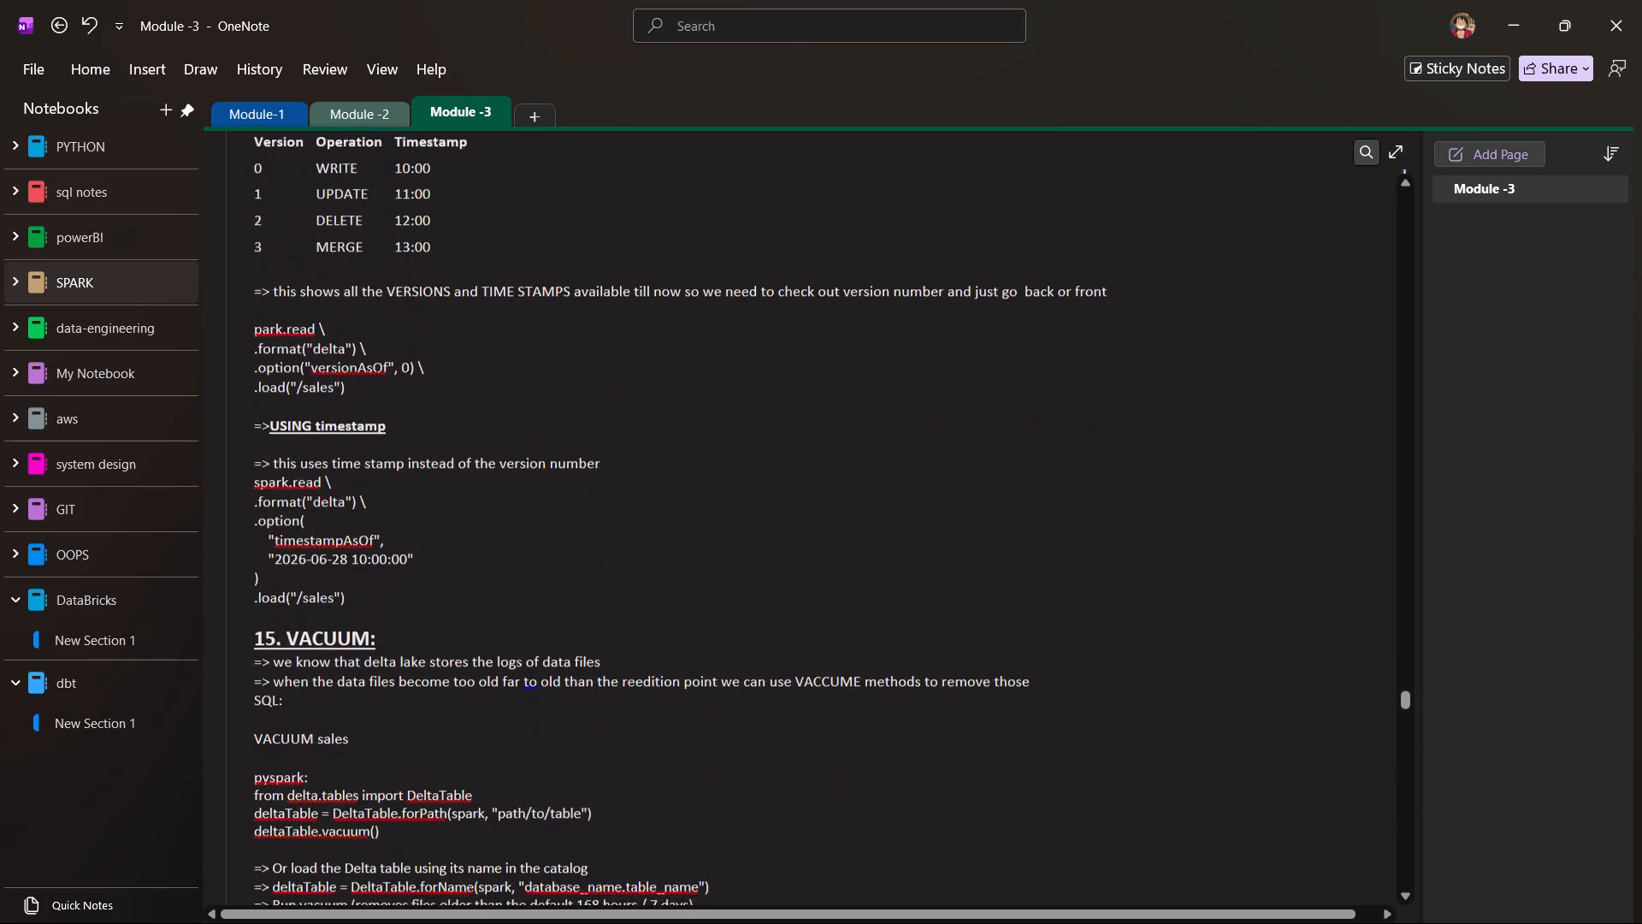
pyautogui.scroll(-6, 594, 352)
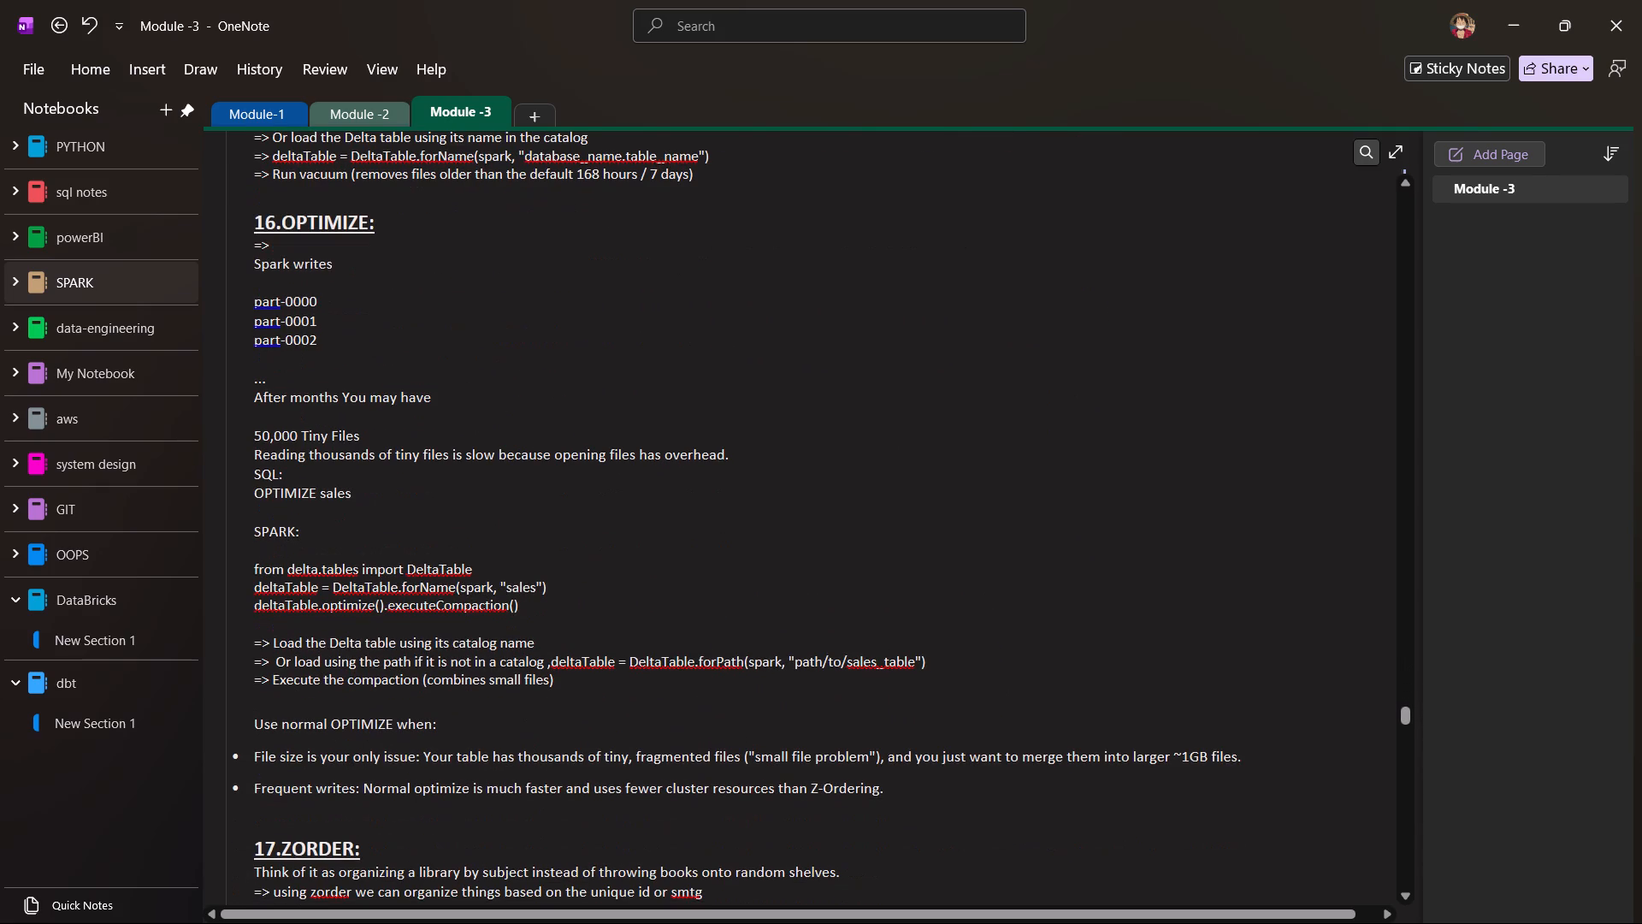
pyautogui.scroll(-2, 594, 352)
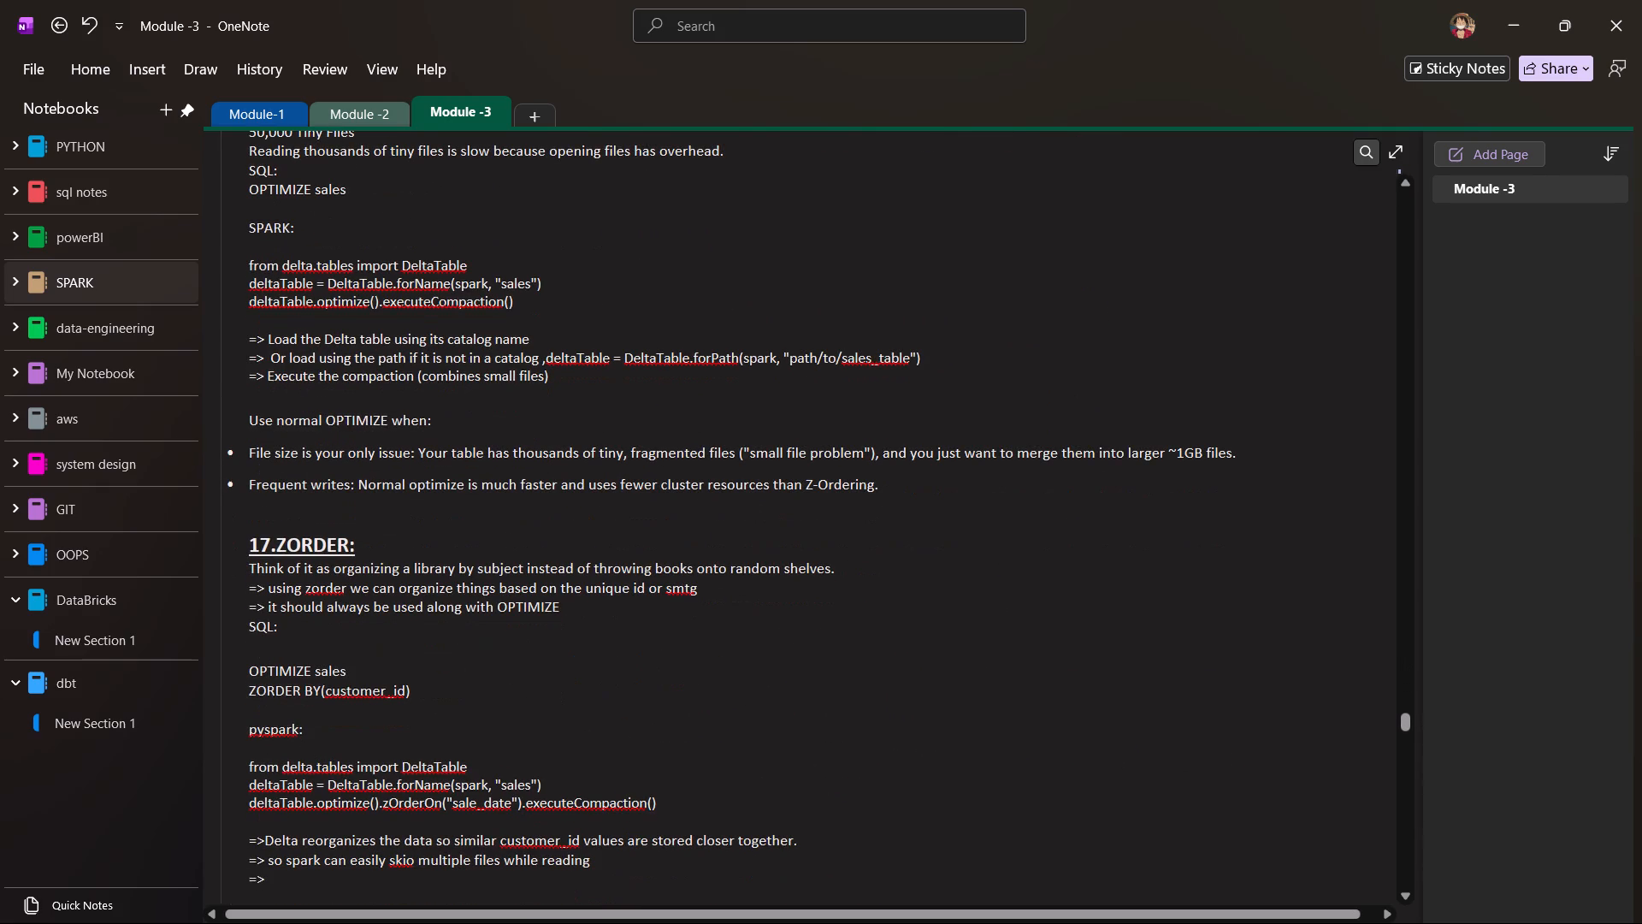
pyautogui.scroll(-1, 594, 352)
pyautogui.scroll(19, 594, 352)
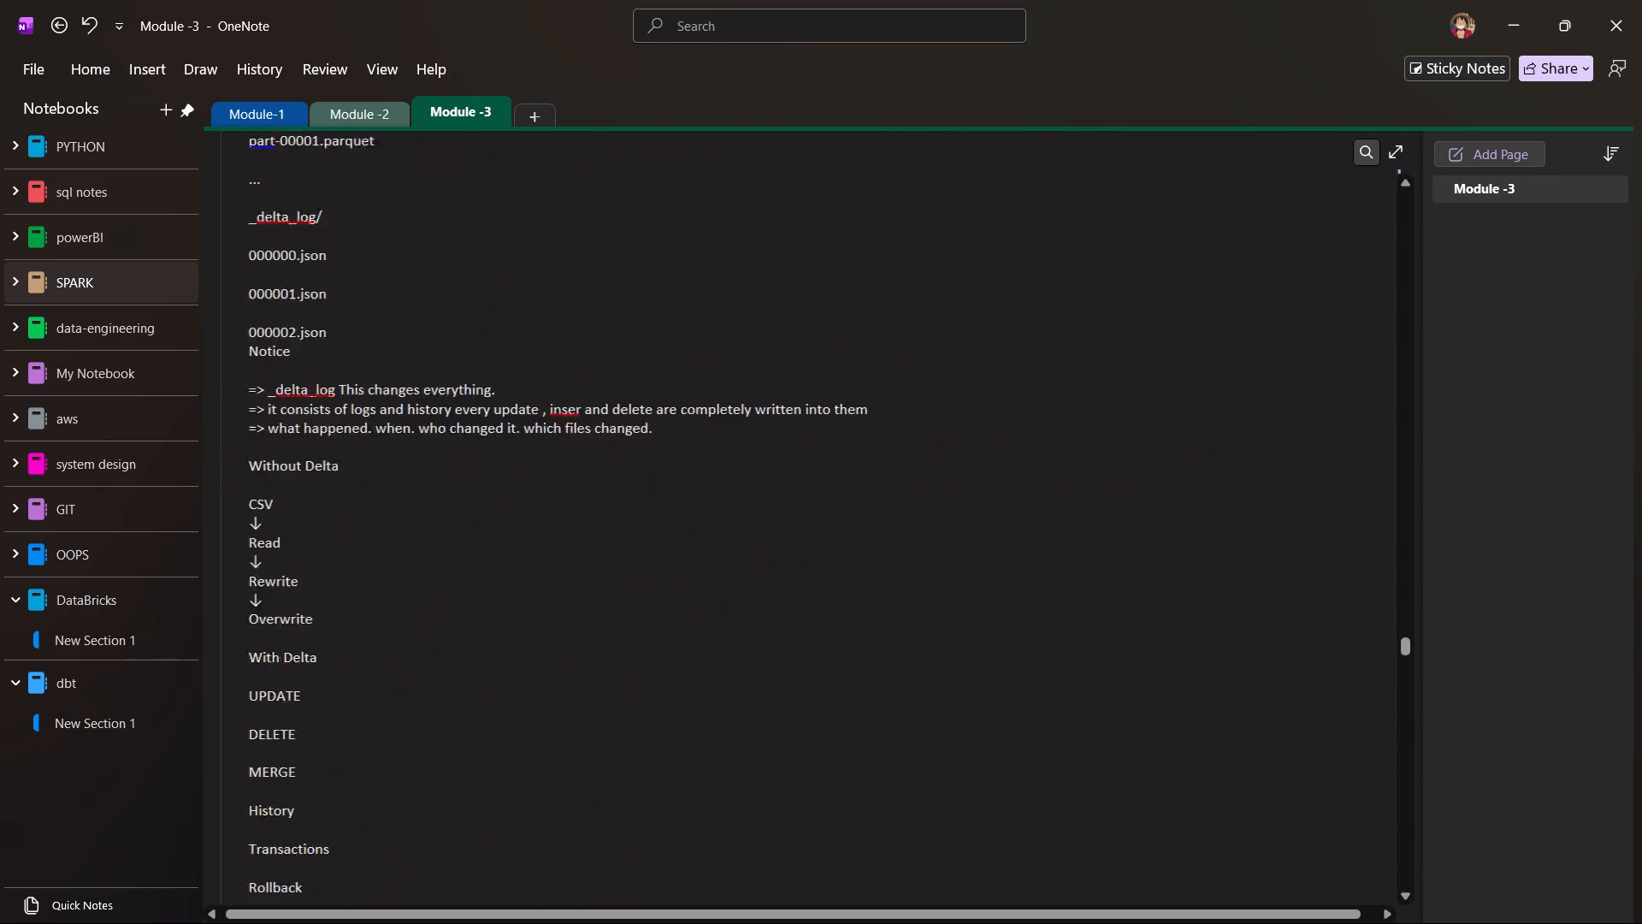
pyautogui.scroll(20, 594, 352)
pyautogui.scroll(5, 594, 352)
pyautogui.scroll(20, 594, 352)
pyautogui.scroll(10, 594, 352)
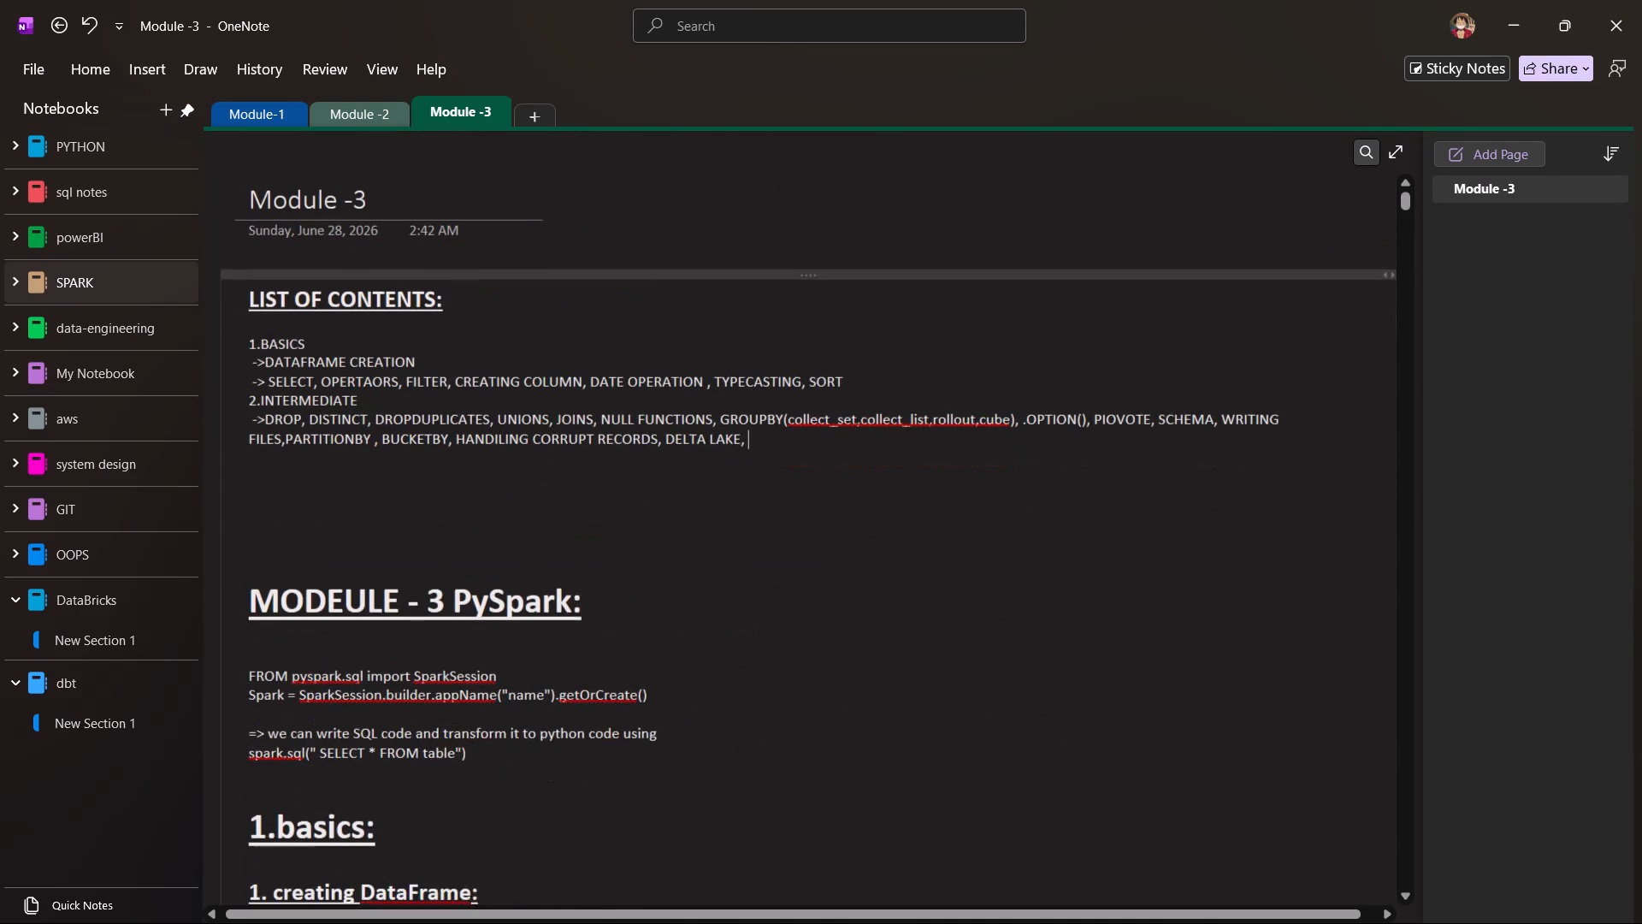
# Add "TIME TRAVEL, VACCUME, OPTIMIZE, ZORDER" after DELTA LAKE in the INTERMEDIATE line of the list of contents.
pyautogui.write('TIME')
pyautogui.write('TR')
pyautogui.press('BackSpace')
pyautogui.press('BackSpace')
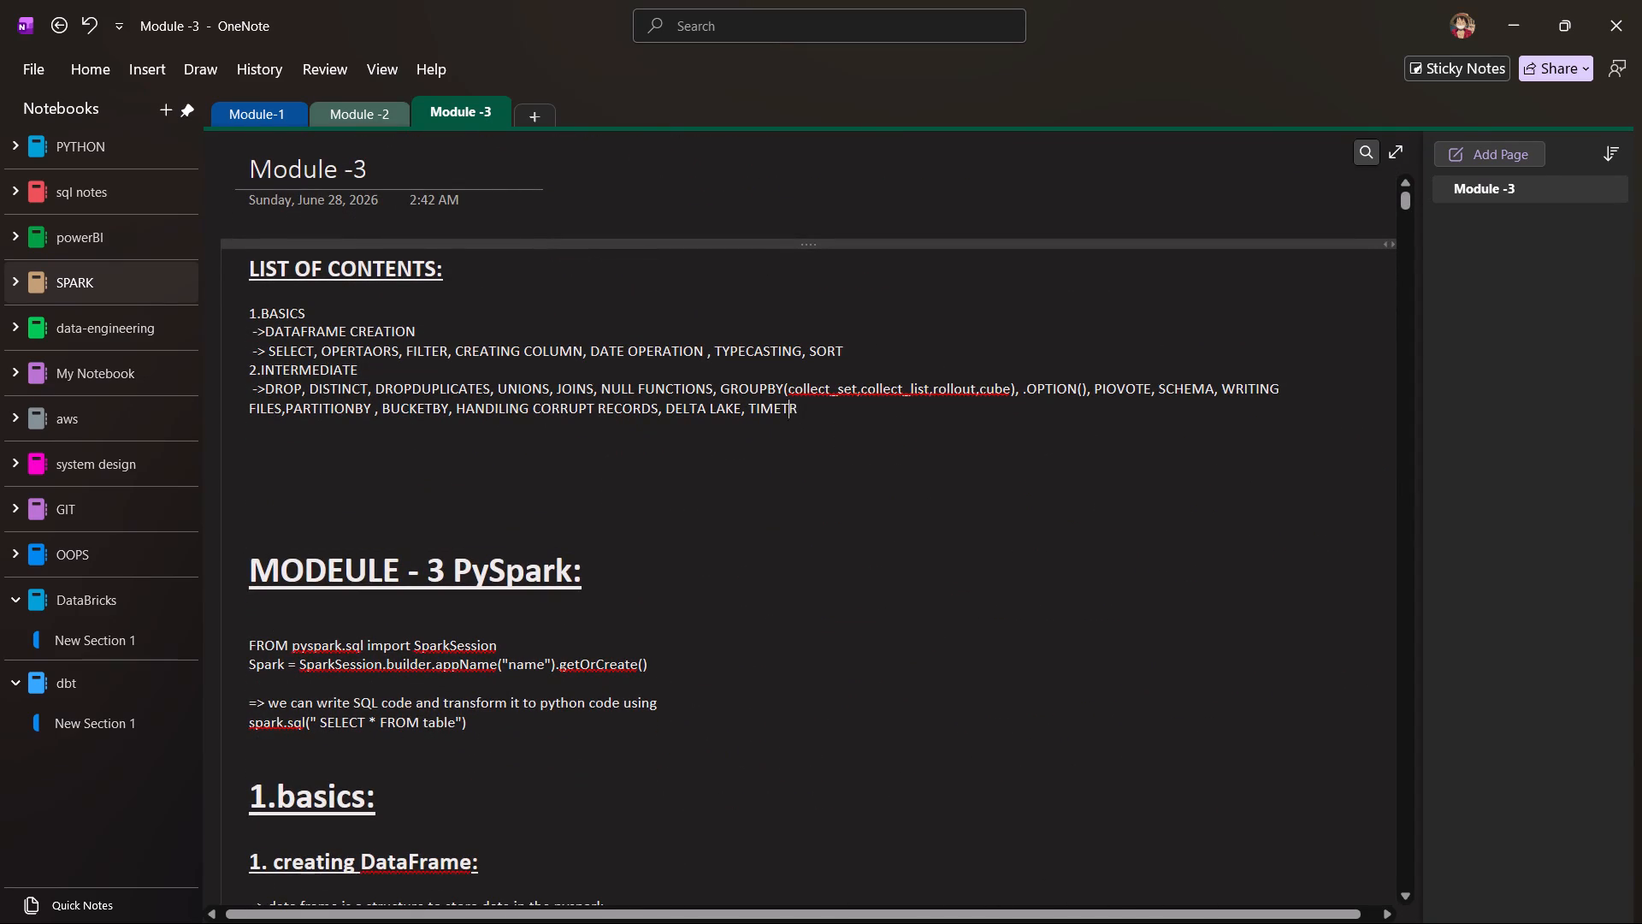
pyautogui.press('space')
pyautogui.write('TRAVEL')
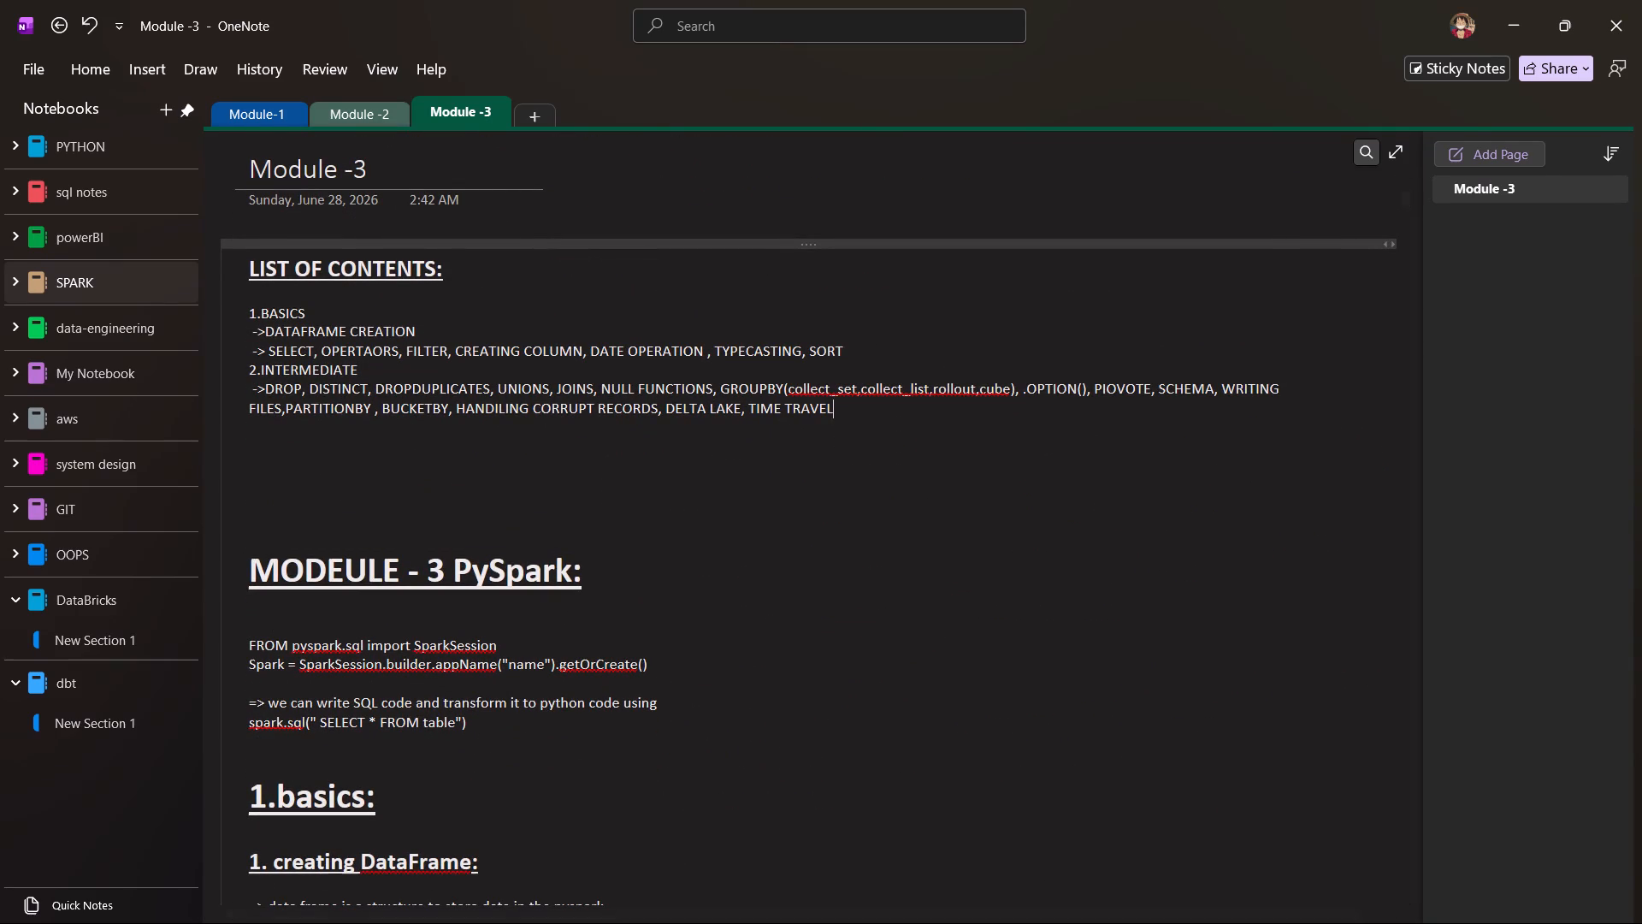
pyautogui.write(', VACCUME')
pyautogui.write(', OPR')
pyautogui.hotkey('shift', 'BackSpace')
pyautogui.write('TIM')
pyautogui.write('IZE,')
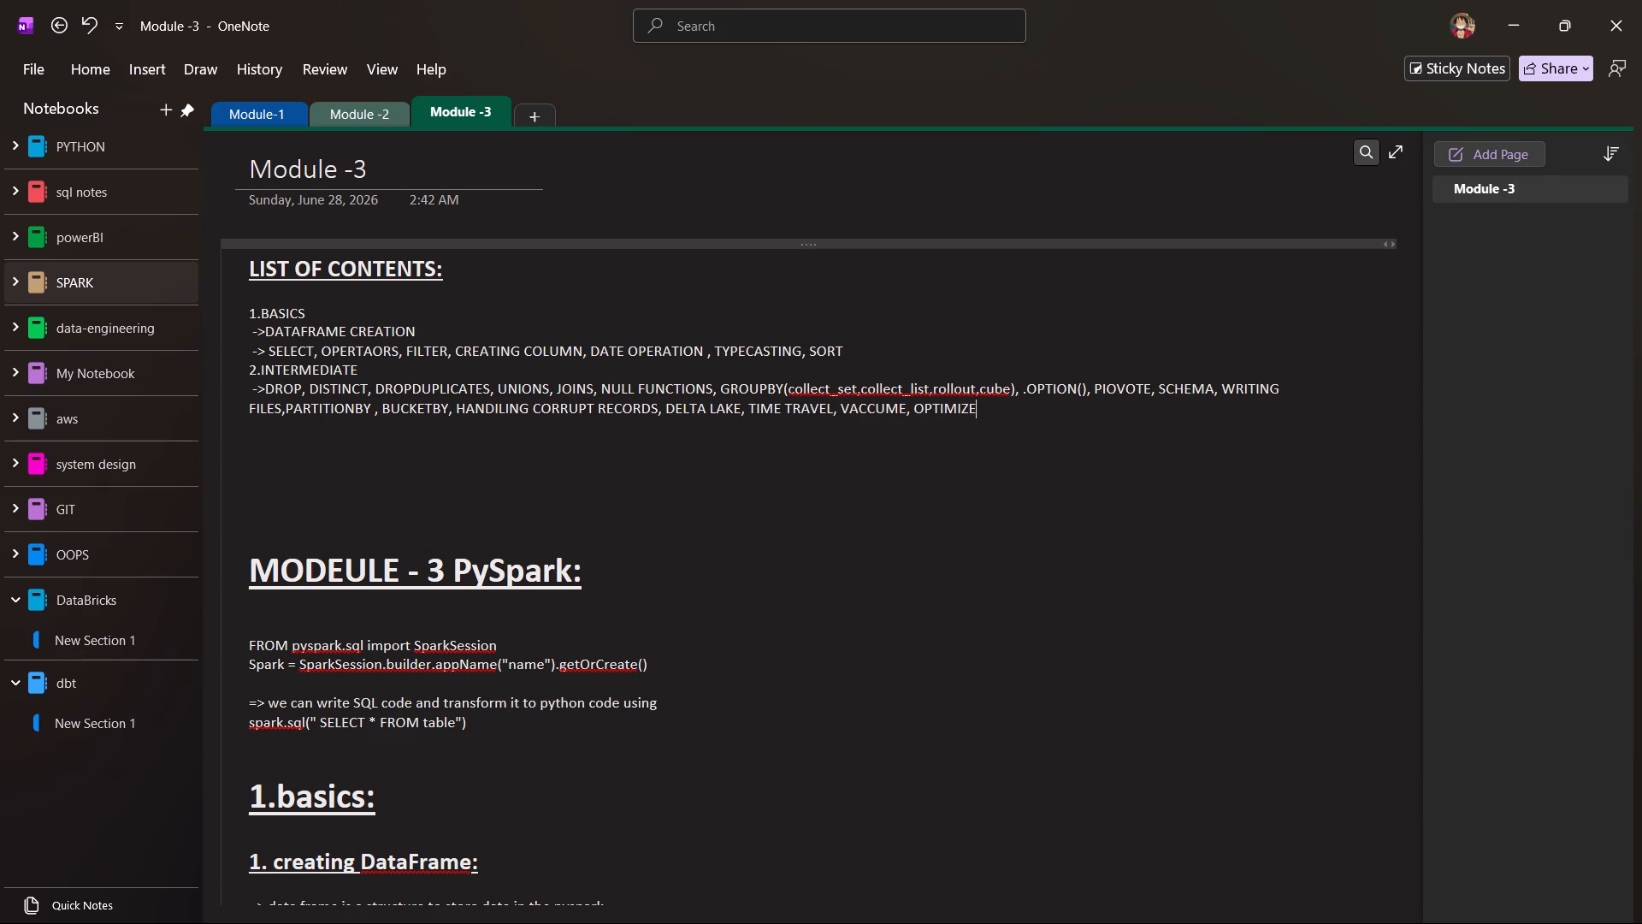
pyautogui.press('space')
pyautogui.write('ZORDER')
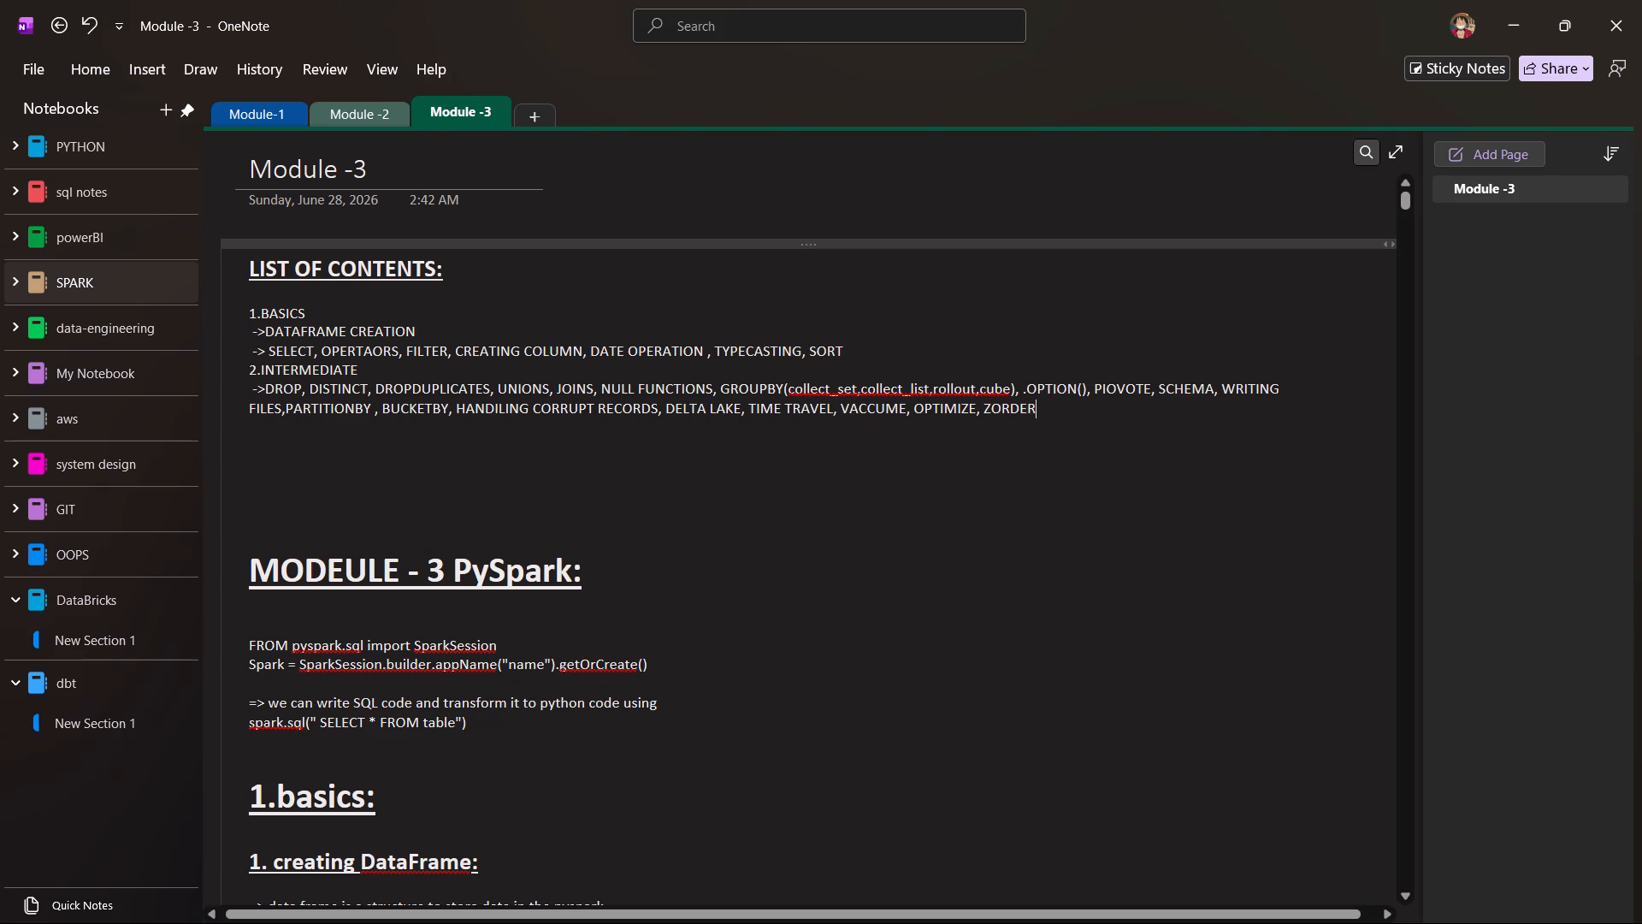
# Review the section headings from ZORDER through the start of Advanced for topics missing from the list of contents, and return to the list.
pyautogui.scroll(-20, 775, 820)
pyautogui.scroll(-9, 775, 820)
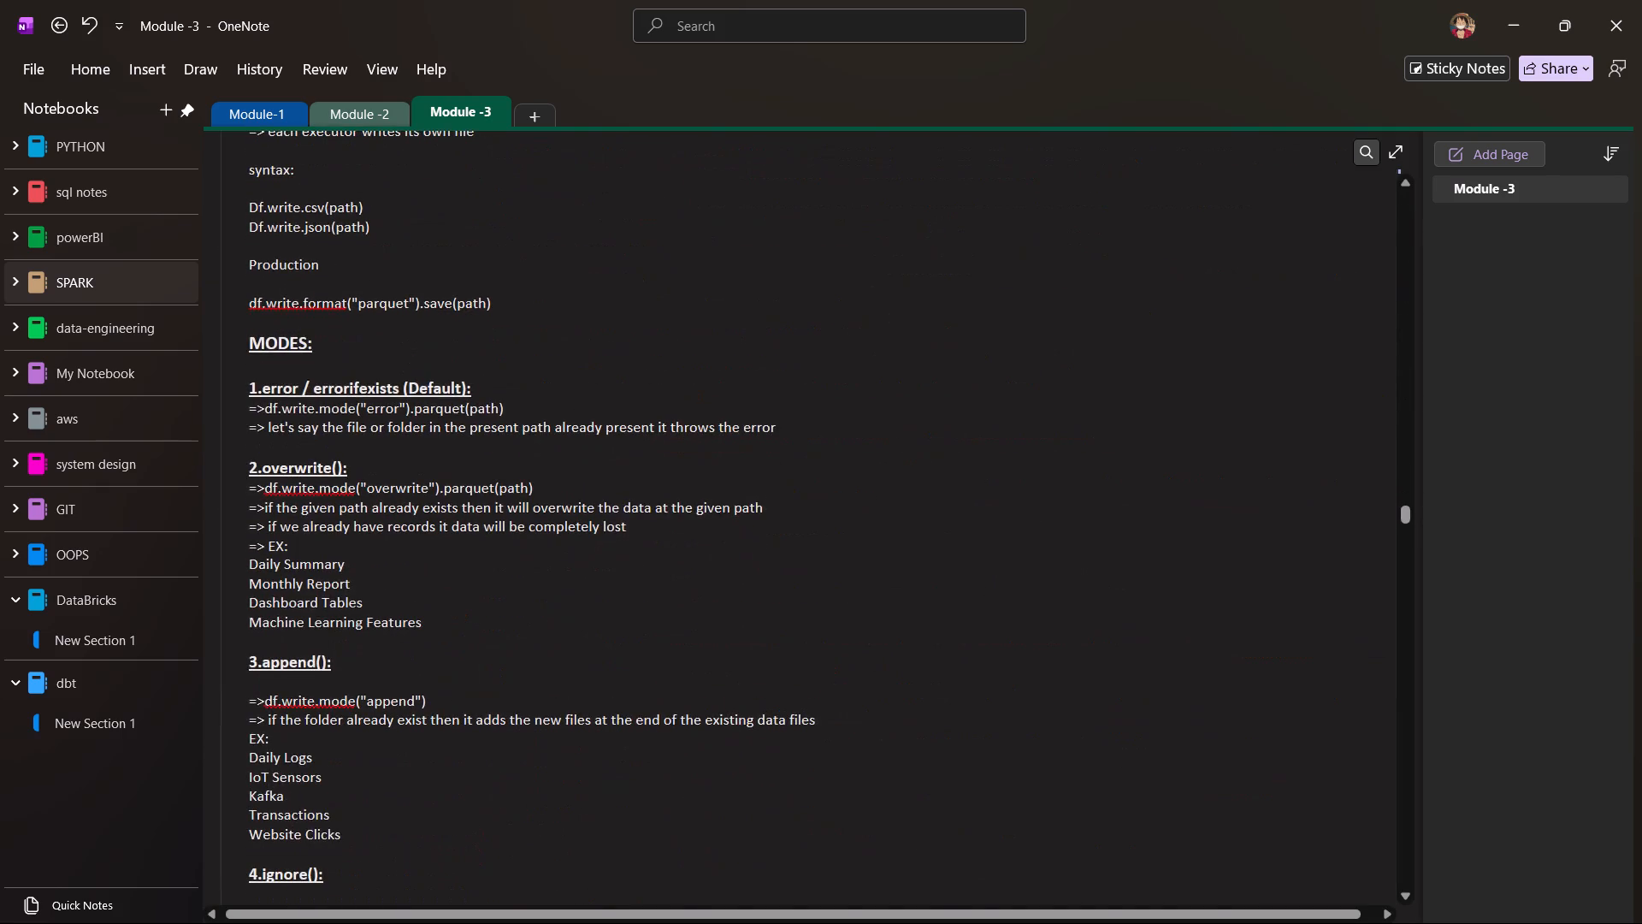
pyautogui.scroll(2, 775, 820)
pyautogui.scroll(-7, 775, 820)
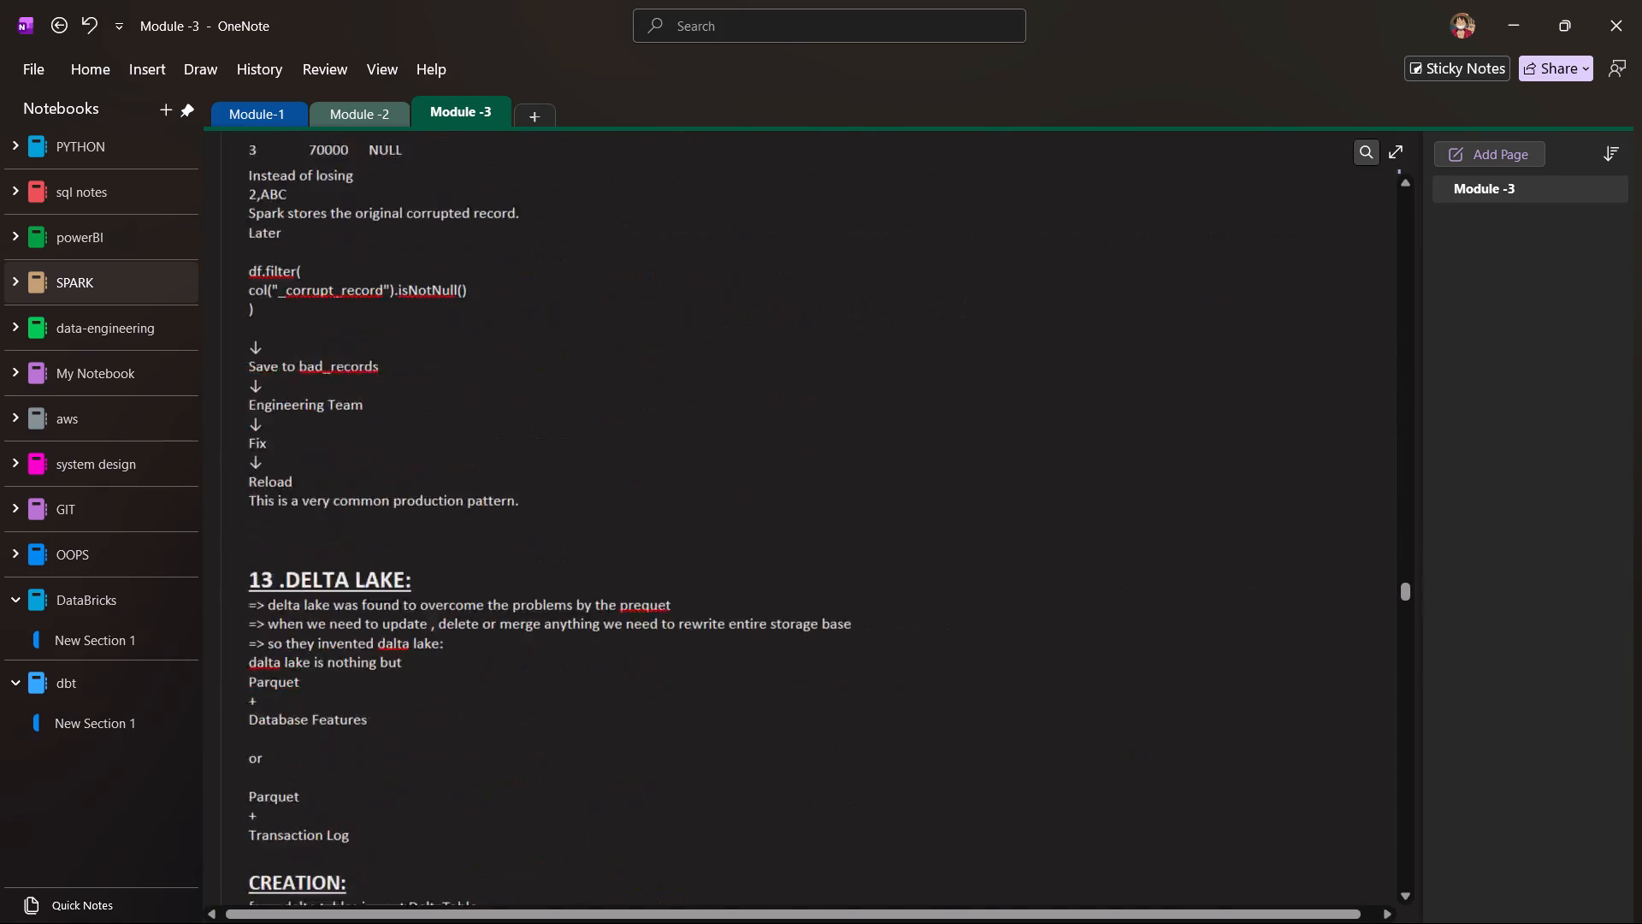
pyautogui.scroll(-18, 775, 820)
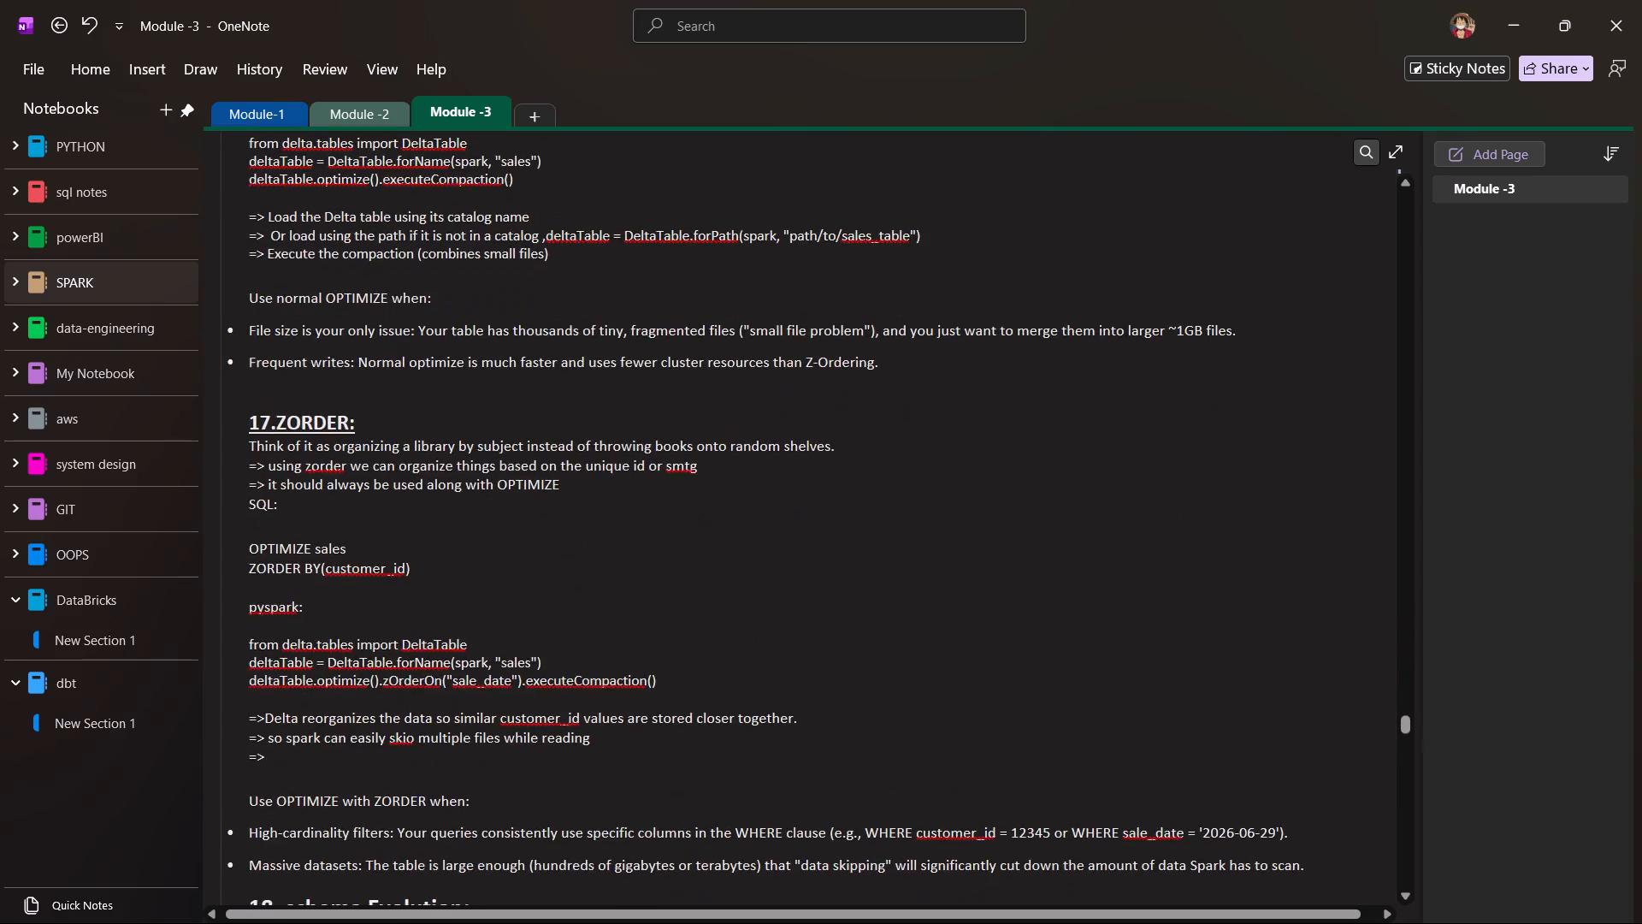
pyautogui.scroll(-4, 775, 820)
pyautogui.scroll(5, 775, 820)
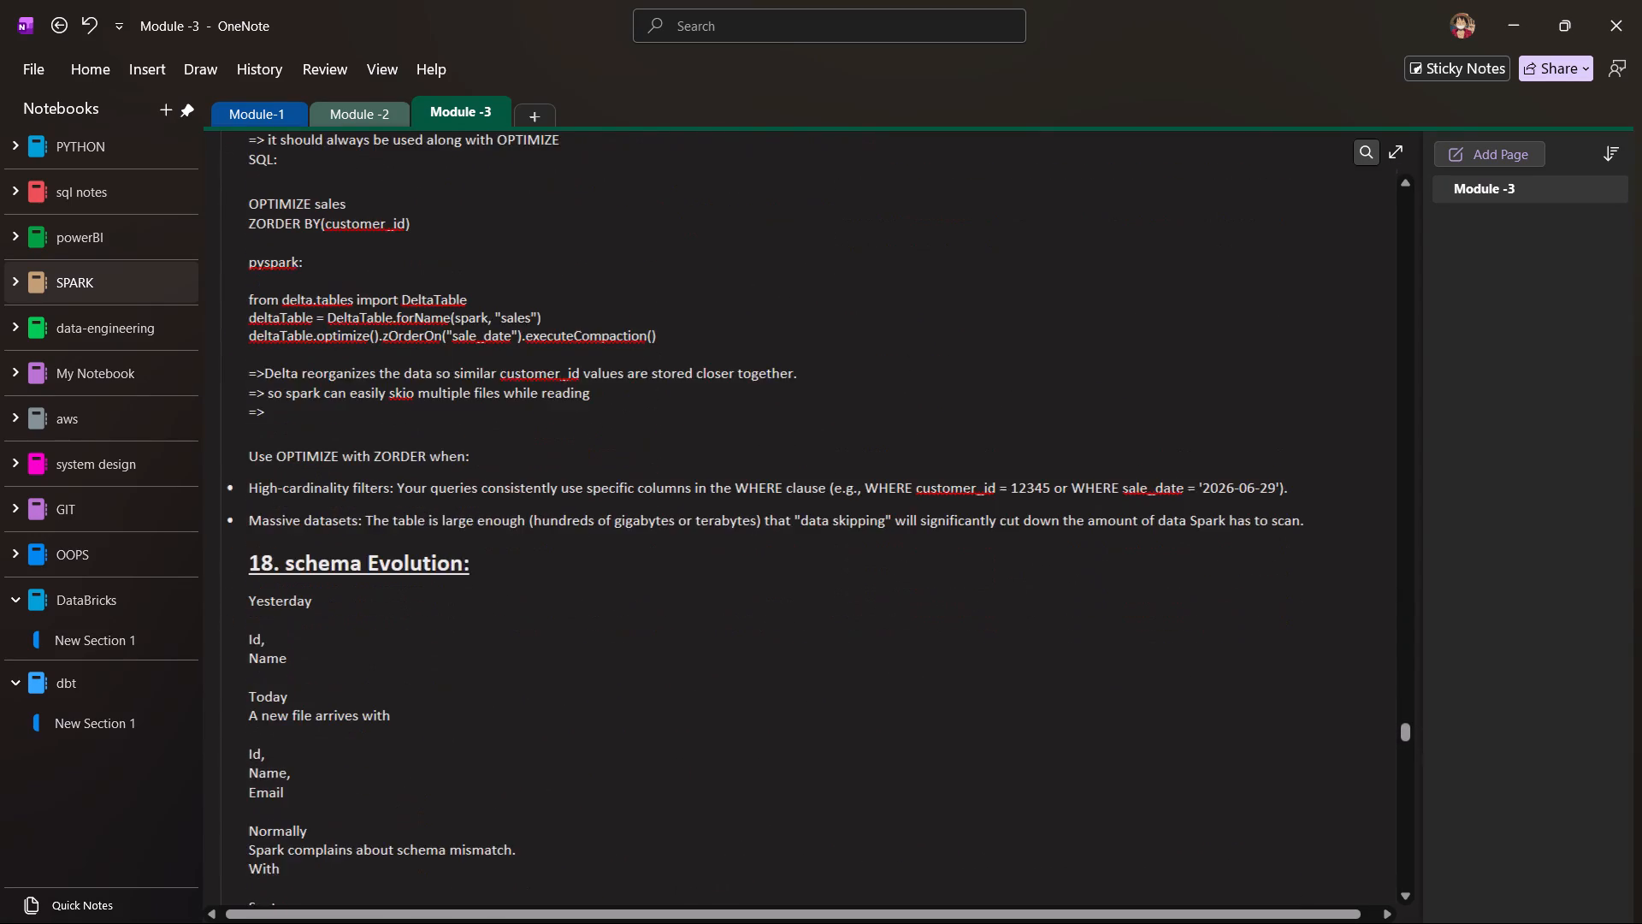
pyautogui.scroll(-1, 775, 820)
pyautogui.scroll(2, 775, 820)
pyautogui.scroll(-2, 775, 820)
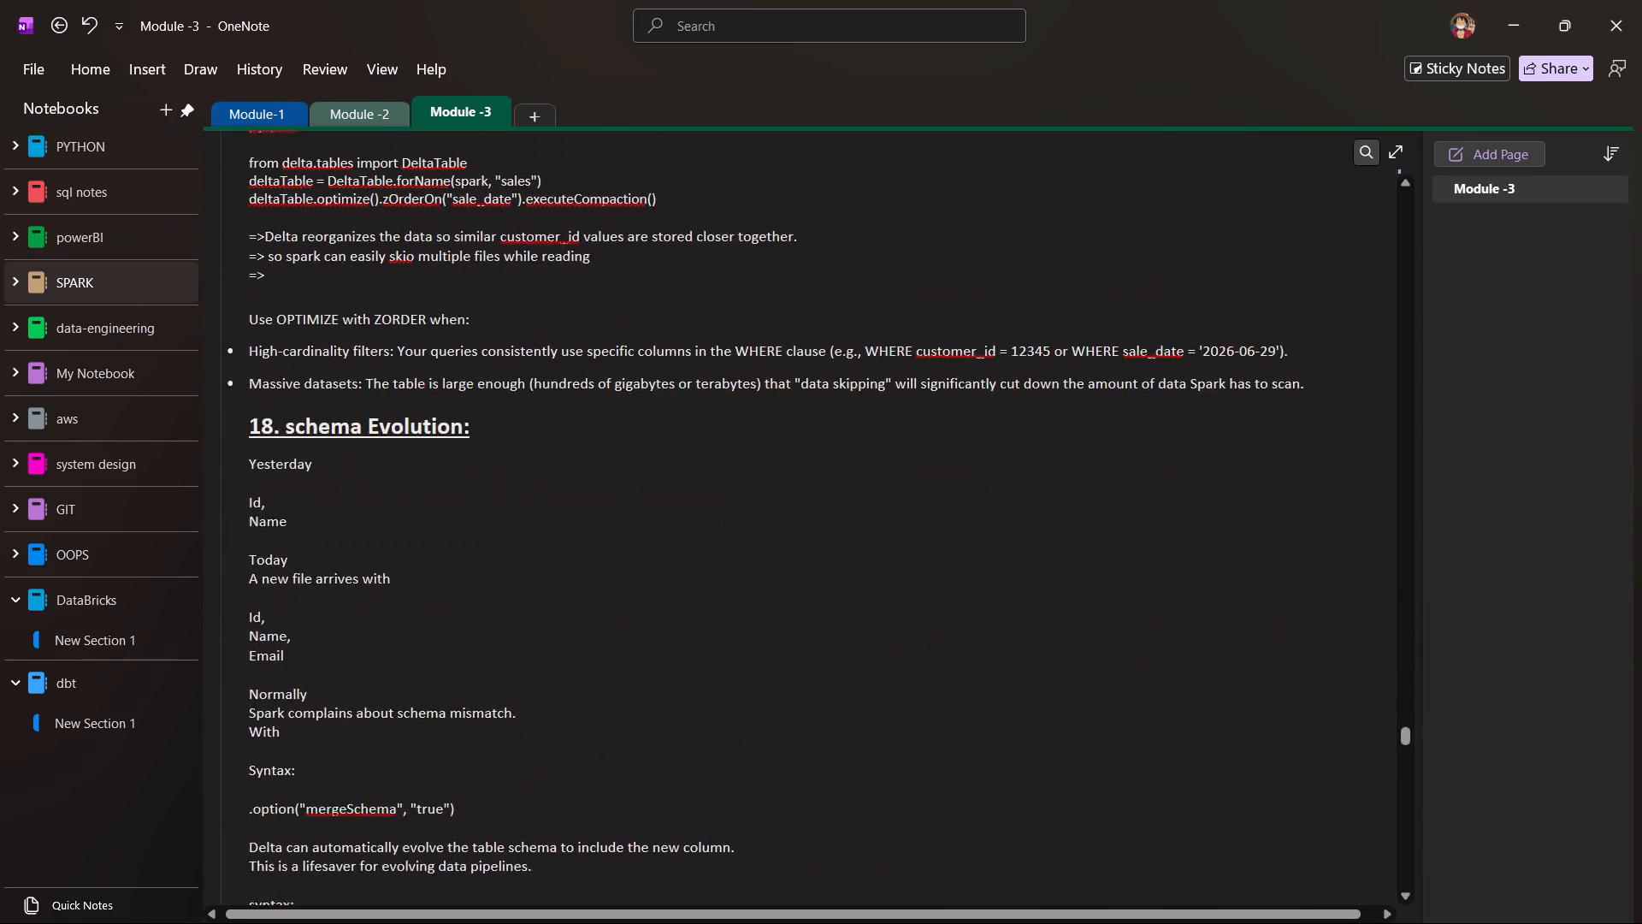
pyautogui.scroll(-9, 775, 820)
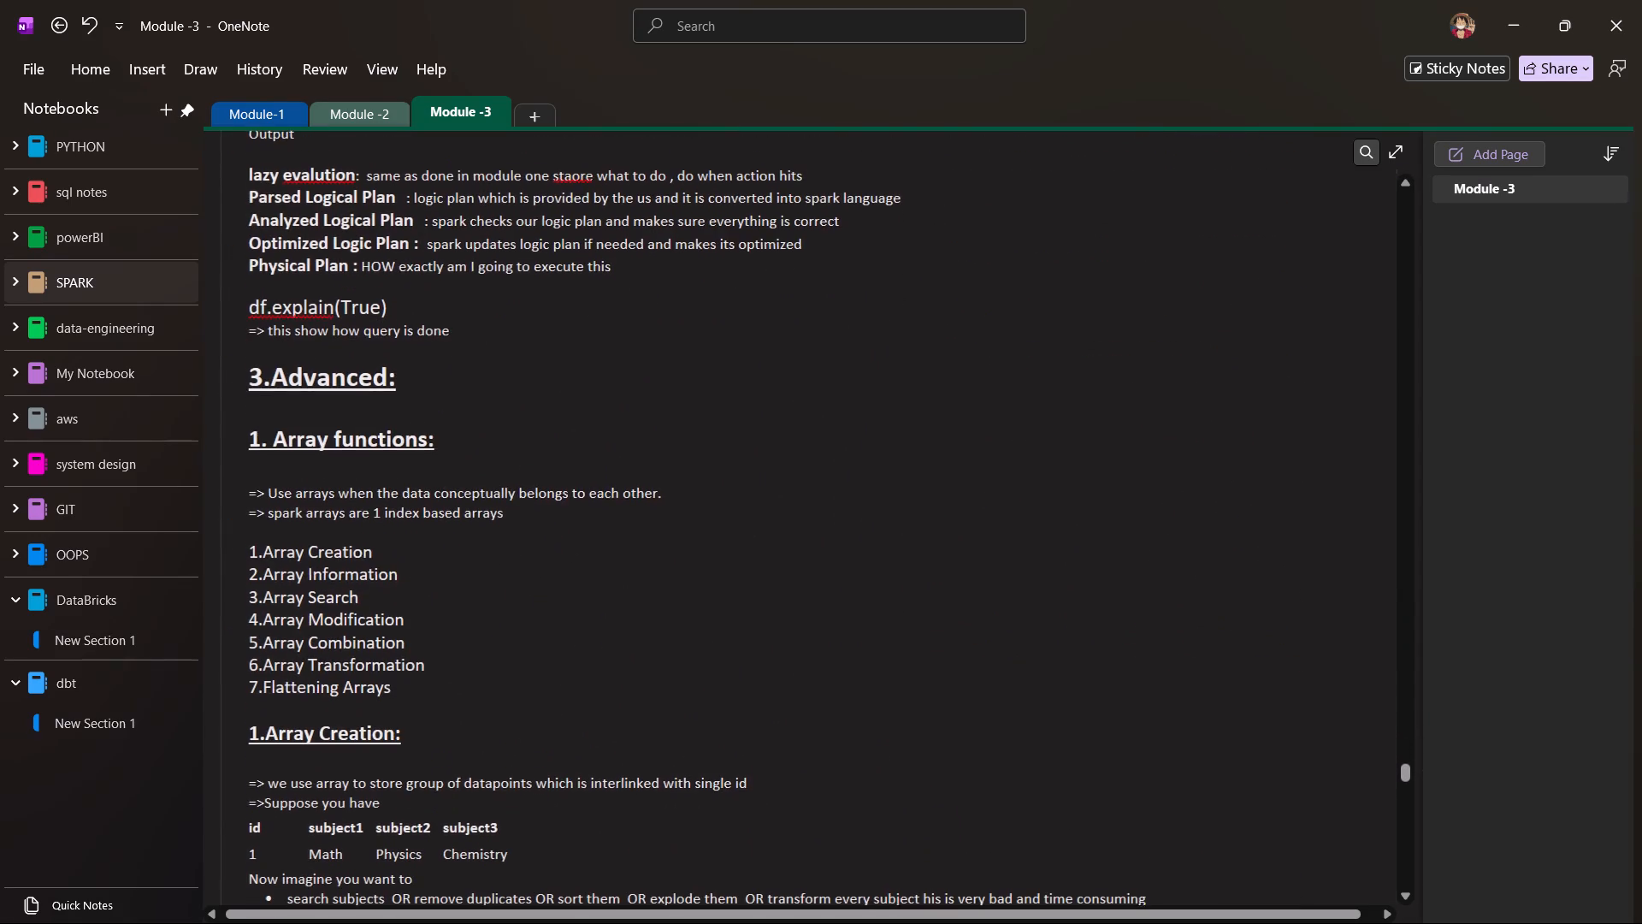
pyautogui.scroll(20, 775, 820)
pyautogui.scroll(1, 775, 820)
pyautogui.scroll(20, 775, 820)
pyautogui.scroll(5, 775, 820)
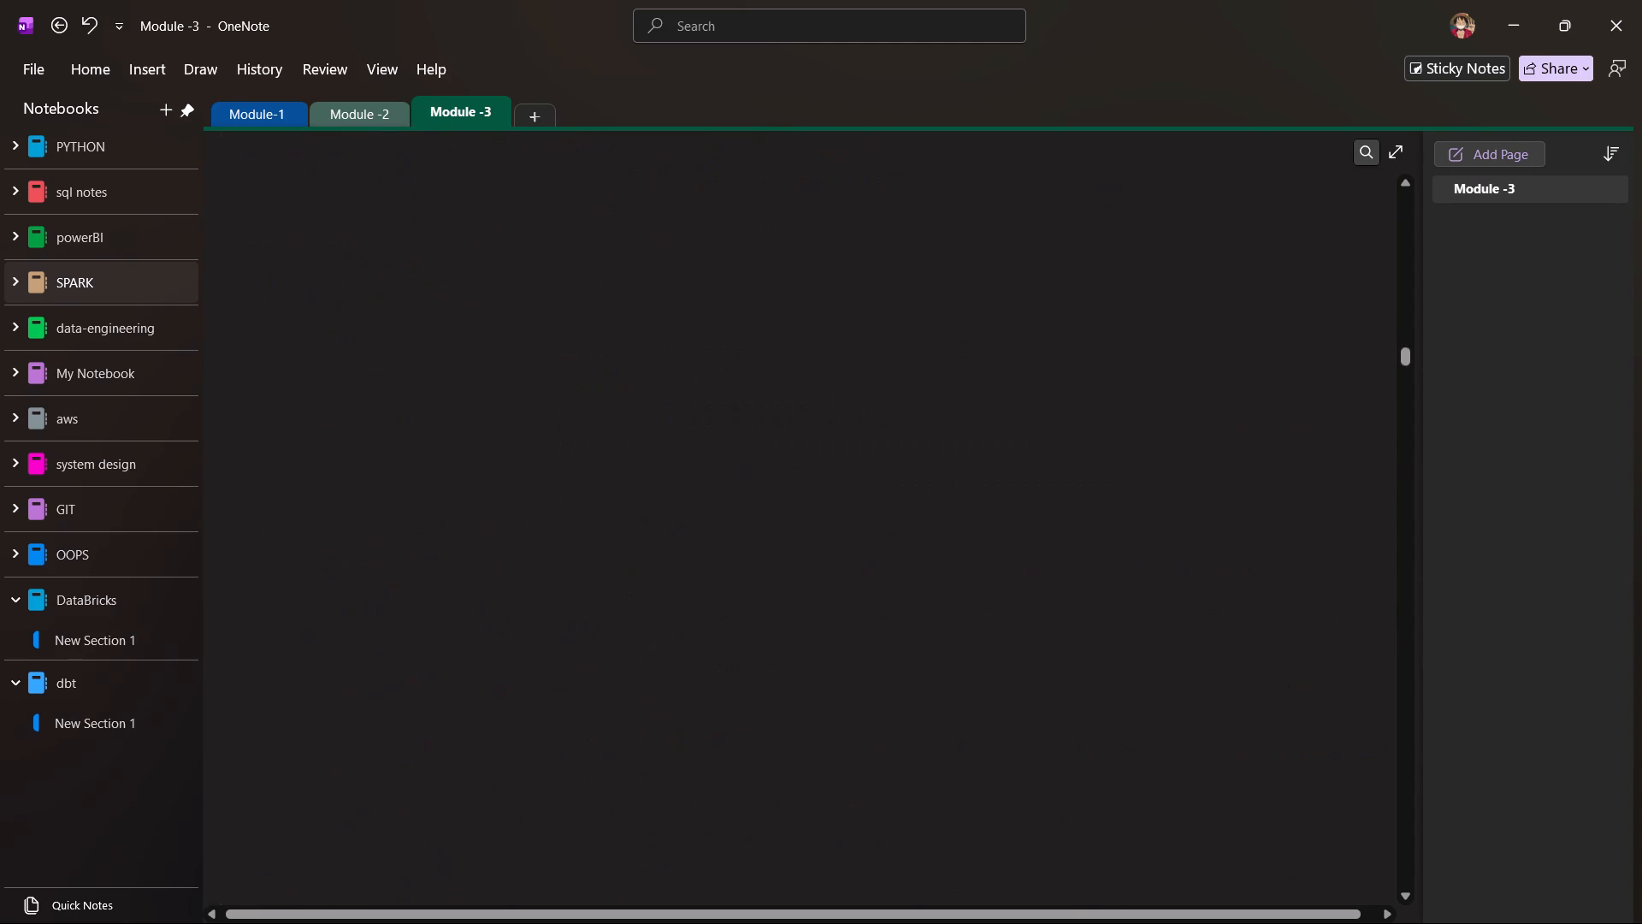
pyautogui.scroll(16, 775, 820)
# Add ", SCHEMA EVOLUTION, QUERY PLAN" after ZORDER in the INTERMEDIATE line of the list of contents.
pyautogui.write(', SCHEMA')
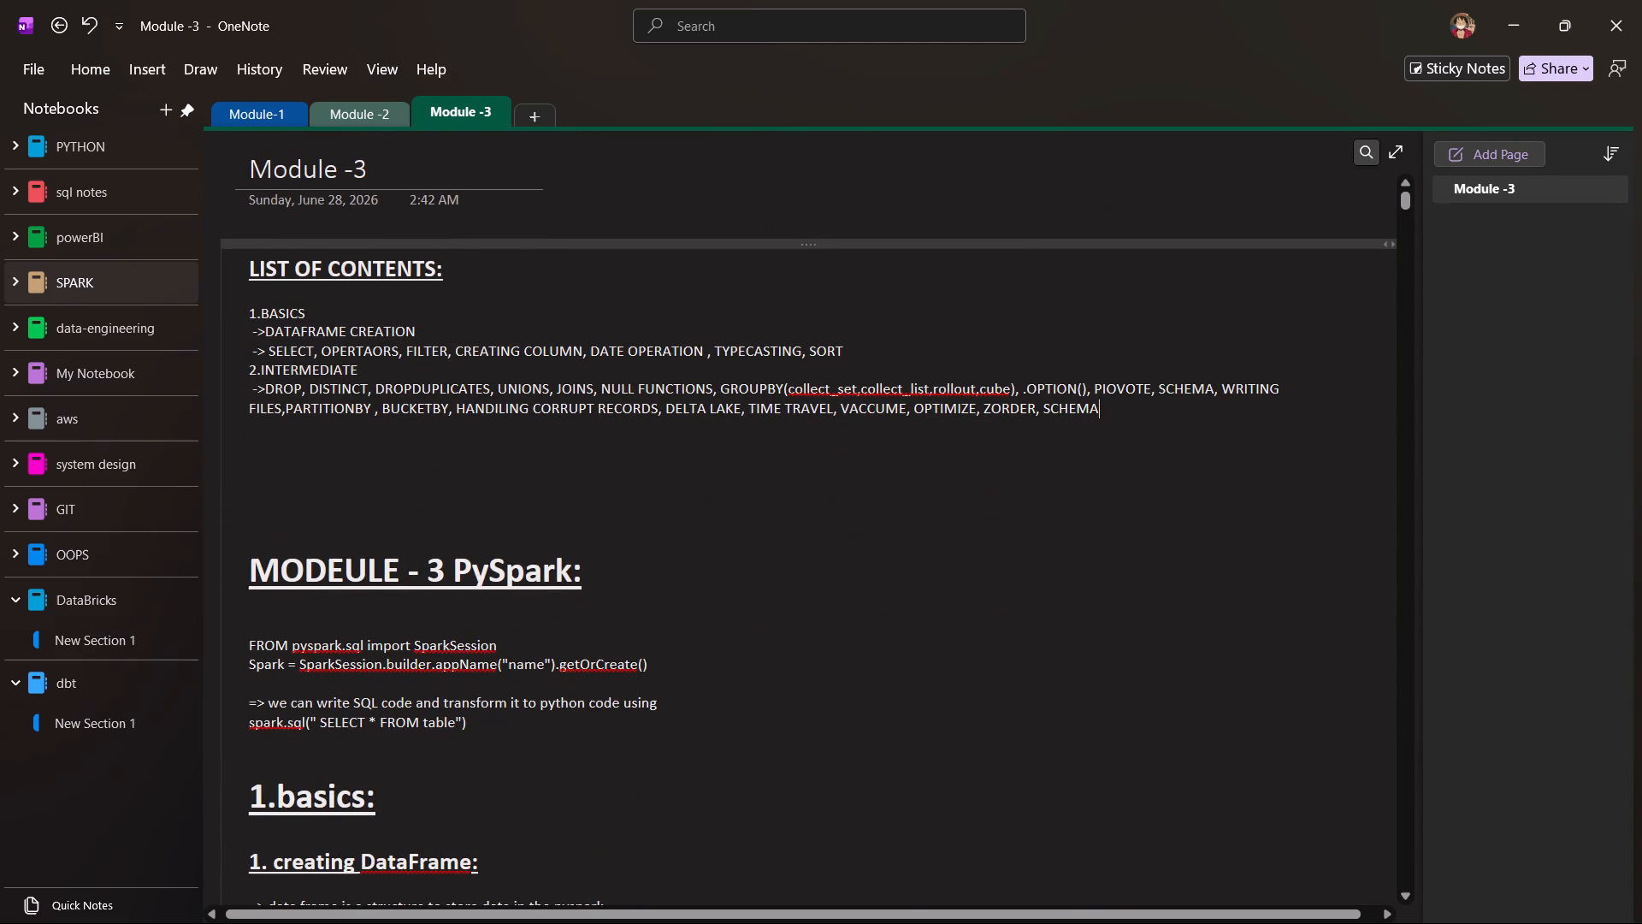
pyautogui.press('space')
pyautogui.write('EVOLUTION, QUERY PALN')
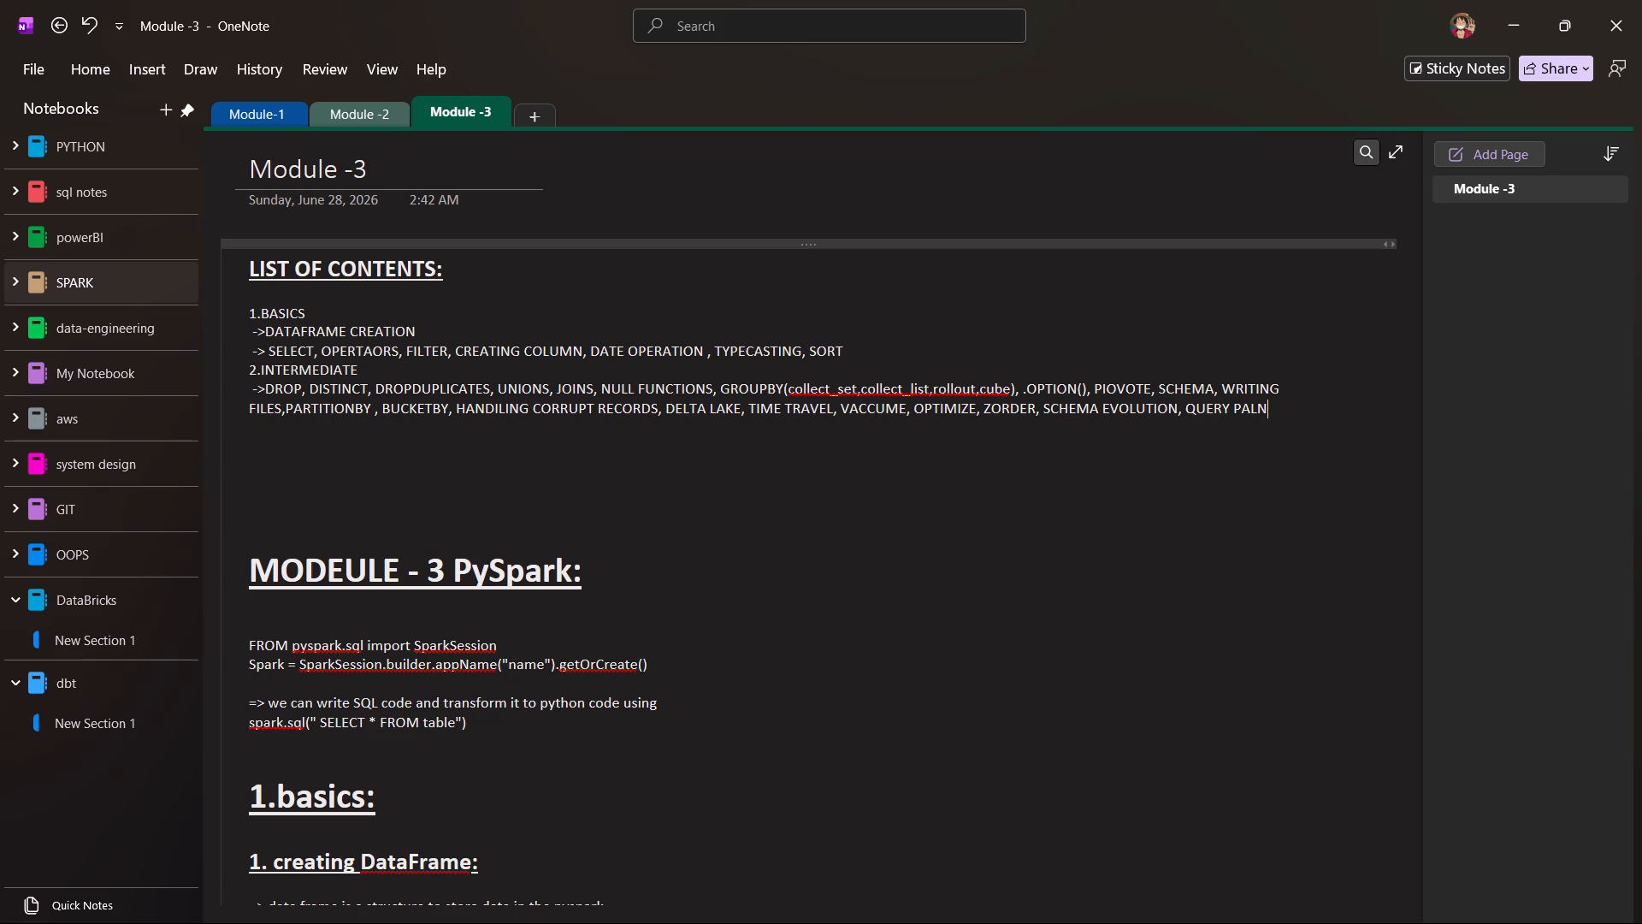
pyautogui.press('BackSpace')
pyautogui.press('BackSpace')
pyautogui.press('BackSpace')
pyautogui.write('LAN')
# Add a "3.ADVANCED" entry on a new line below the INTERMEDIATE topics, followed by an empty line.
pyautogui.press('Return')
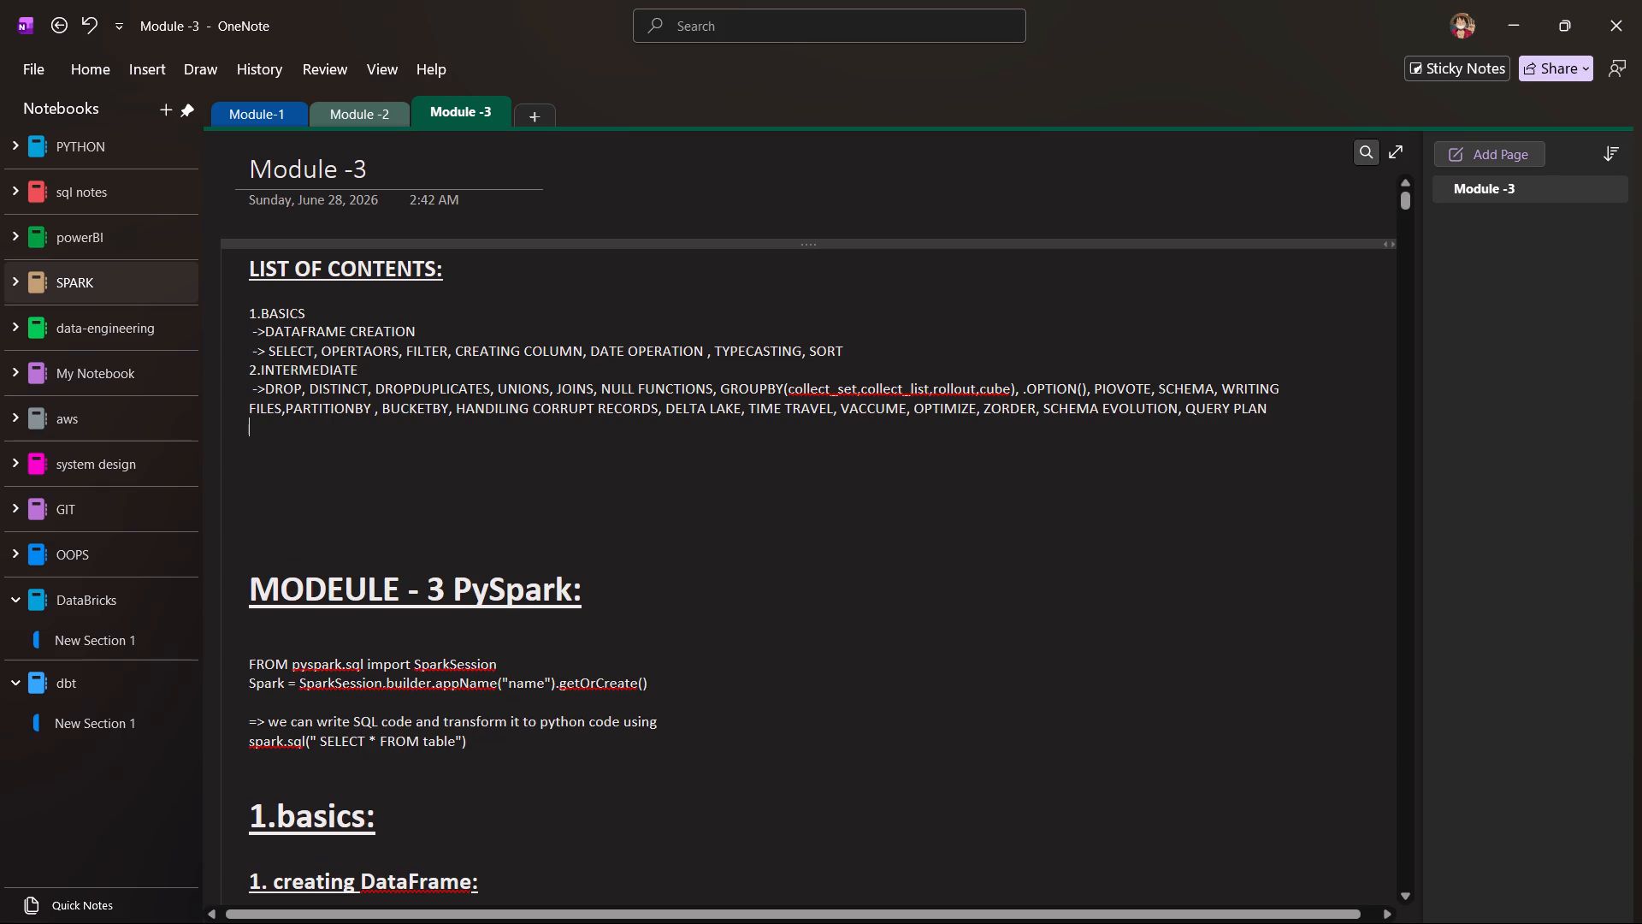
pyautogui.write('3.')
pyautogui.write('ADVANCED')
pyautogui.press('Return')
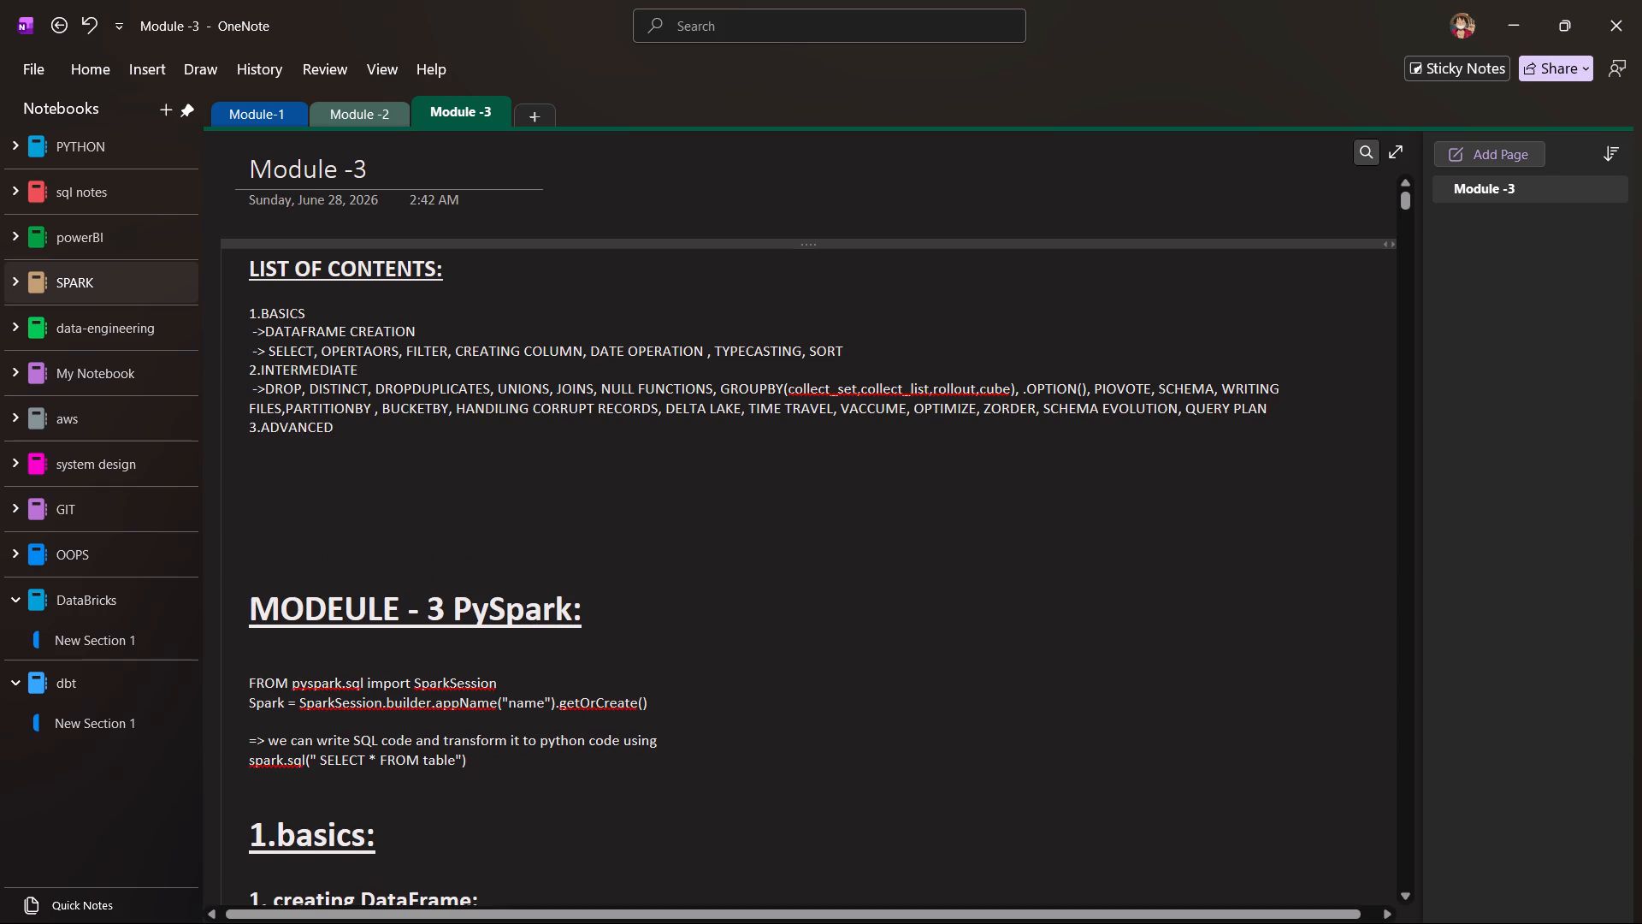
# Review the beginning of the Advanced section for its topic headings, and return to the list of contents.
pyautogui.hotkey('alt', 'Tab')
pyautogui.hotkey('alt', 'Tab')
pyautogui.scroll(-5, 1091, 510)
pyautogui.hotkey('alt', 'Tab')
pyautogui.hotkey('alt', 'Tab')
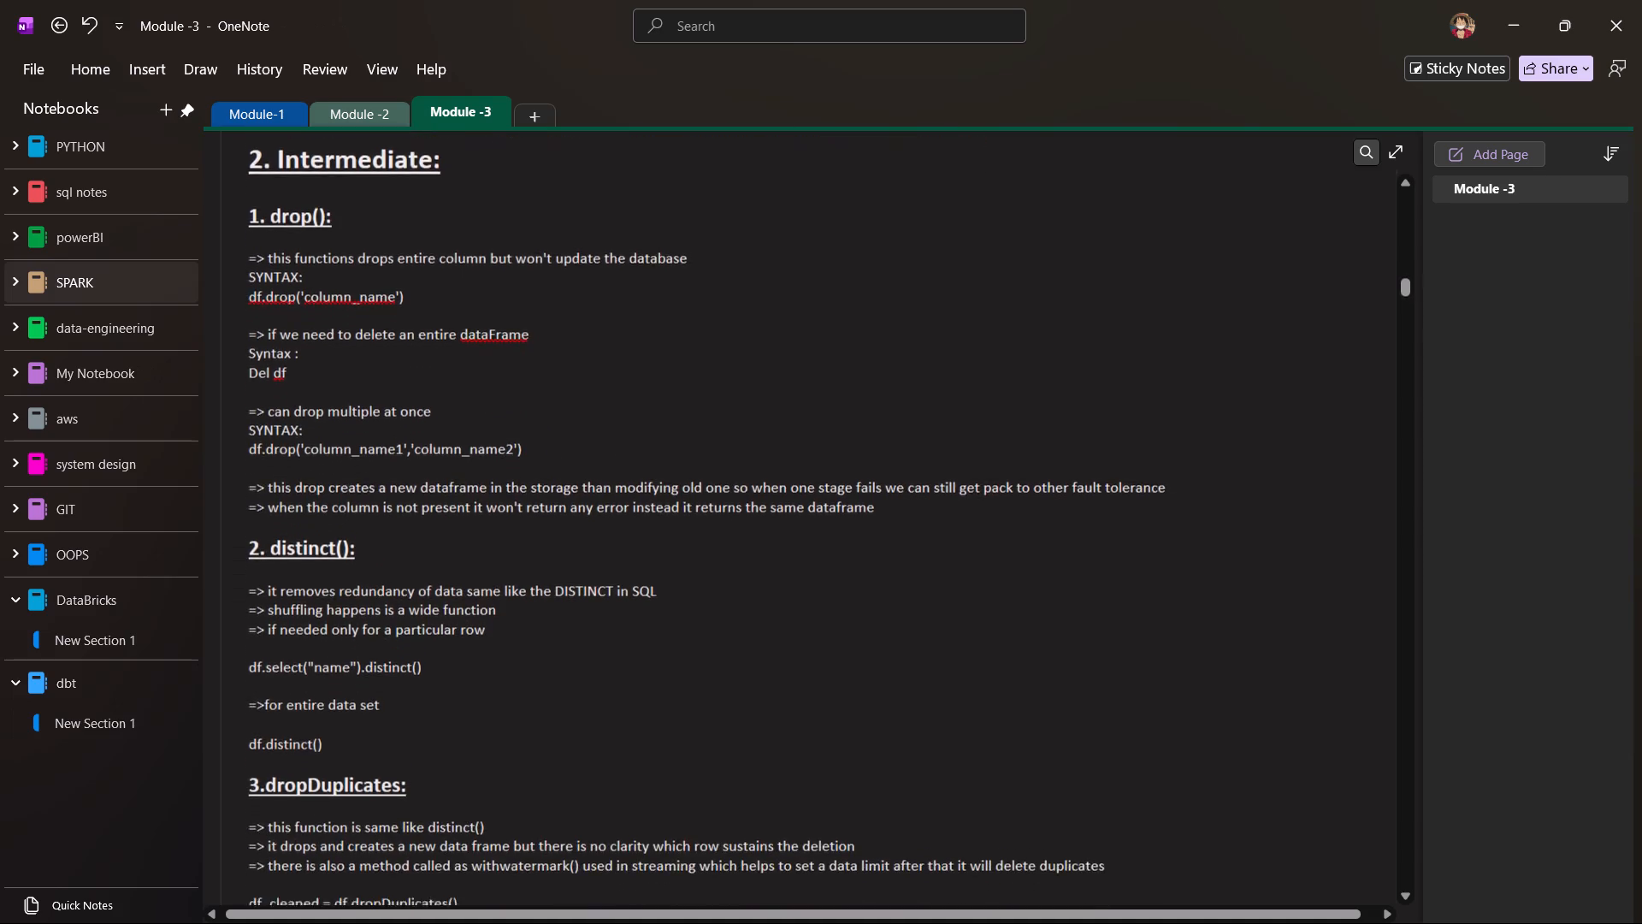
pyautogui.scroll(-13, 1091, 510)
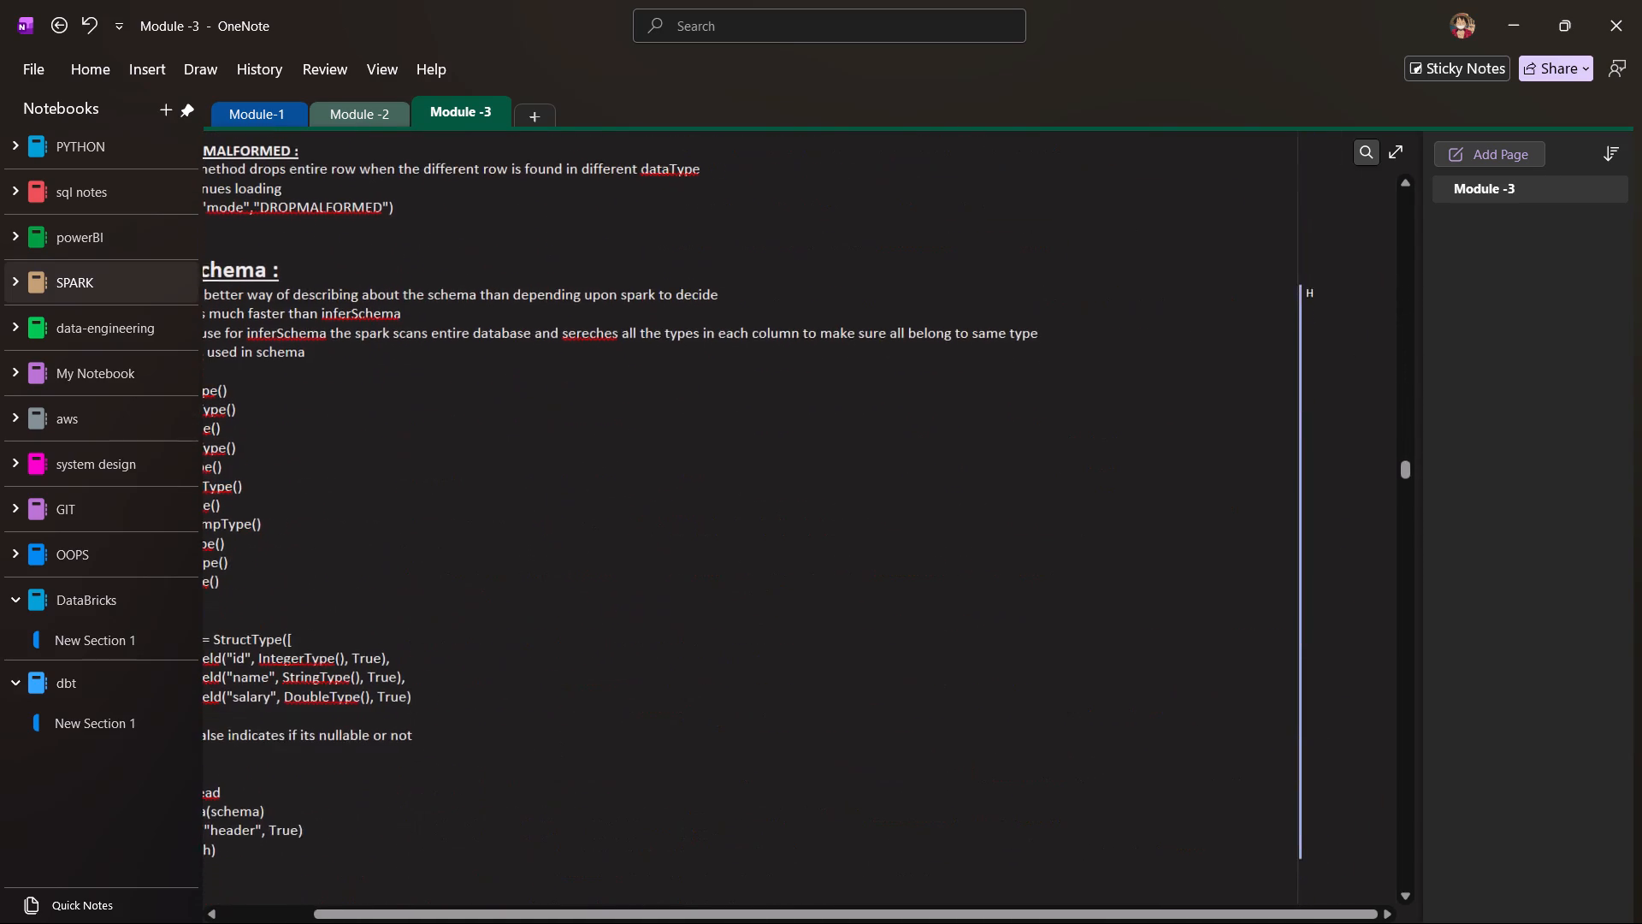
pyautogui.scroll(-17, 1091, 510)
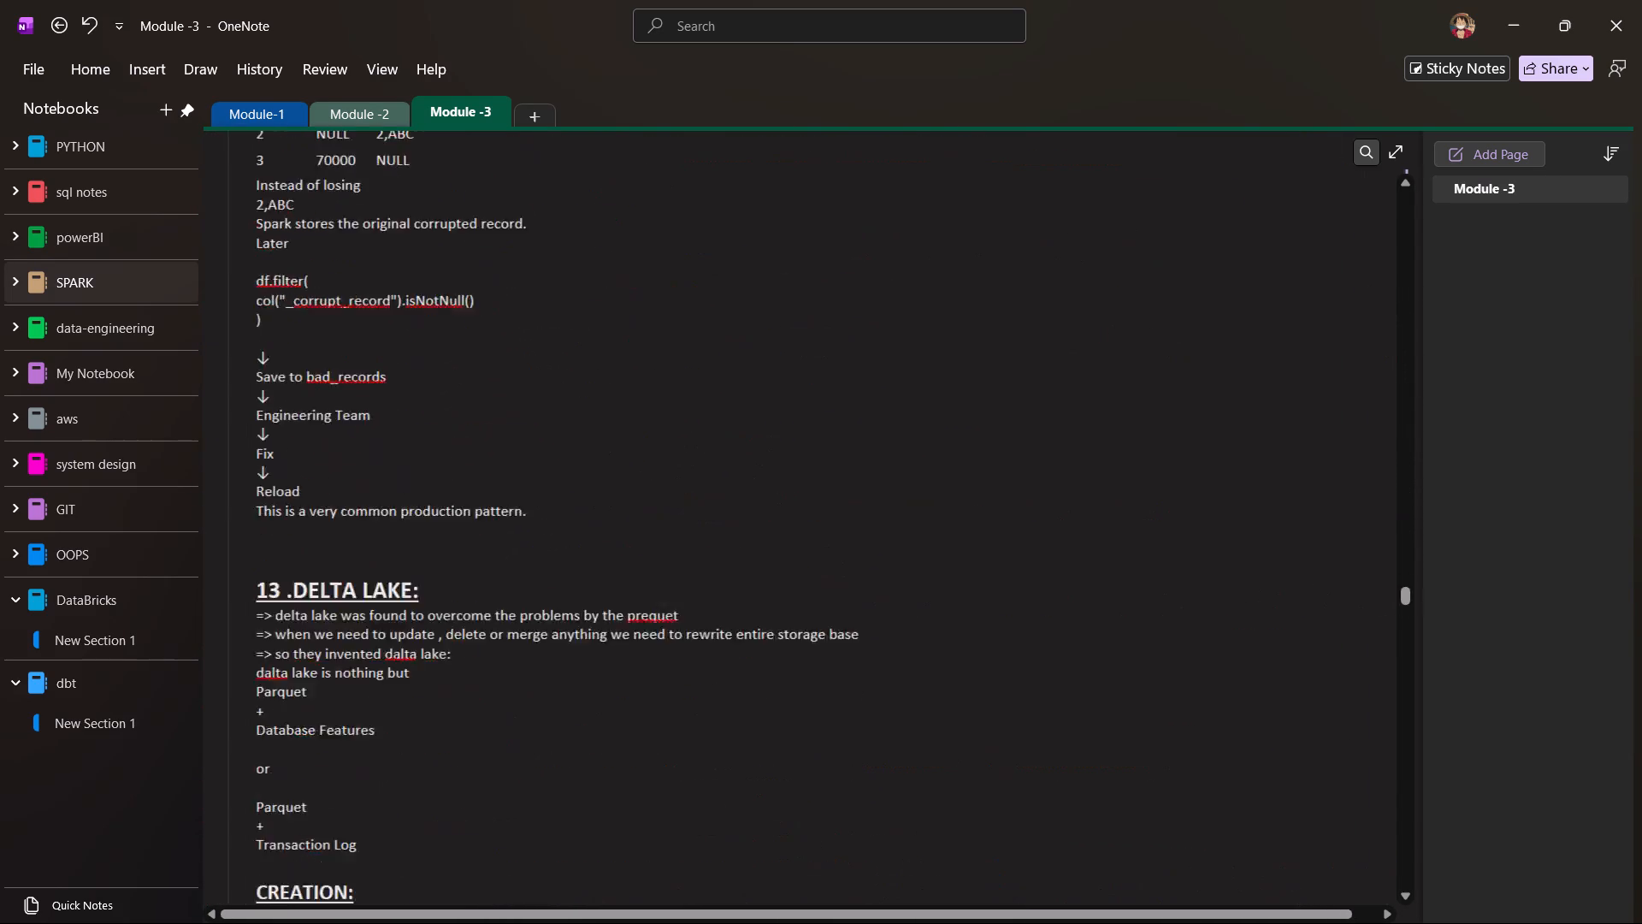
pyautogui.scroll(-12, 1091, 510)
pyautogui.scroll(6, 1091, 510)
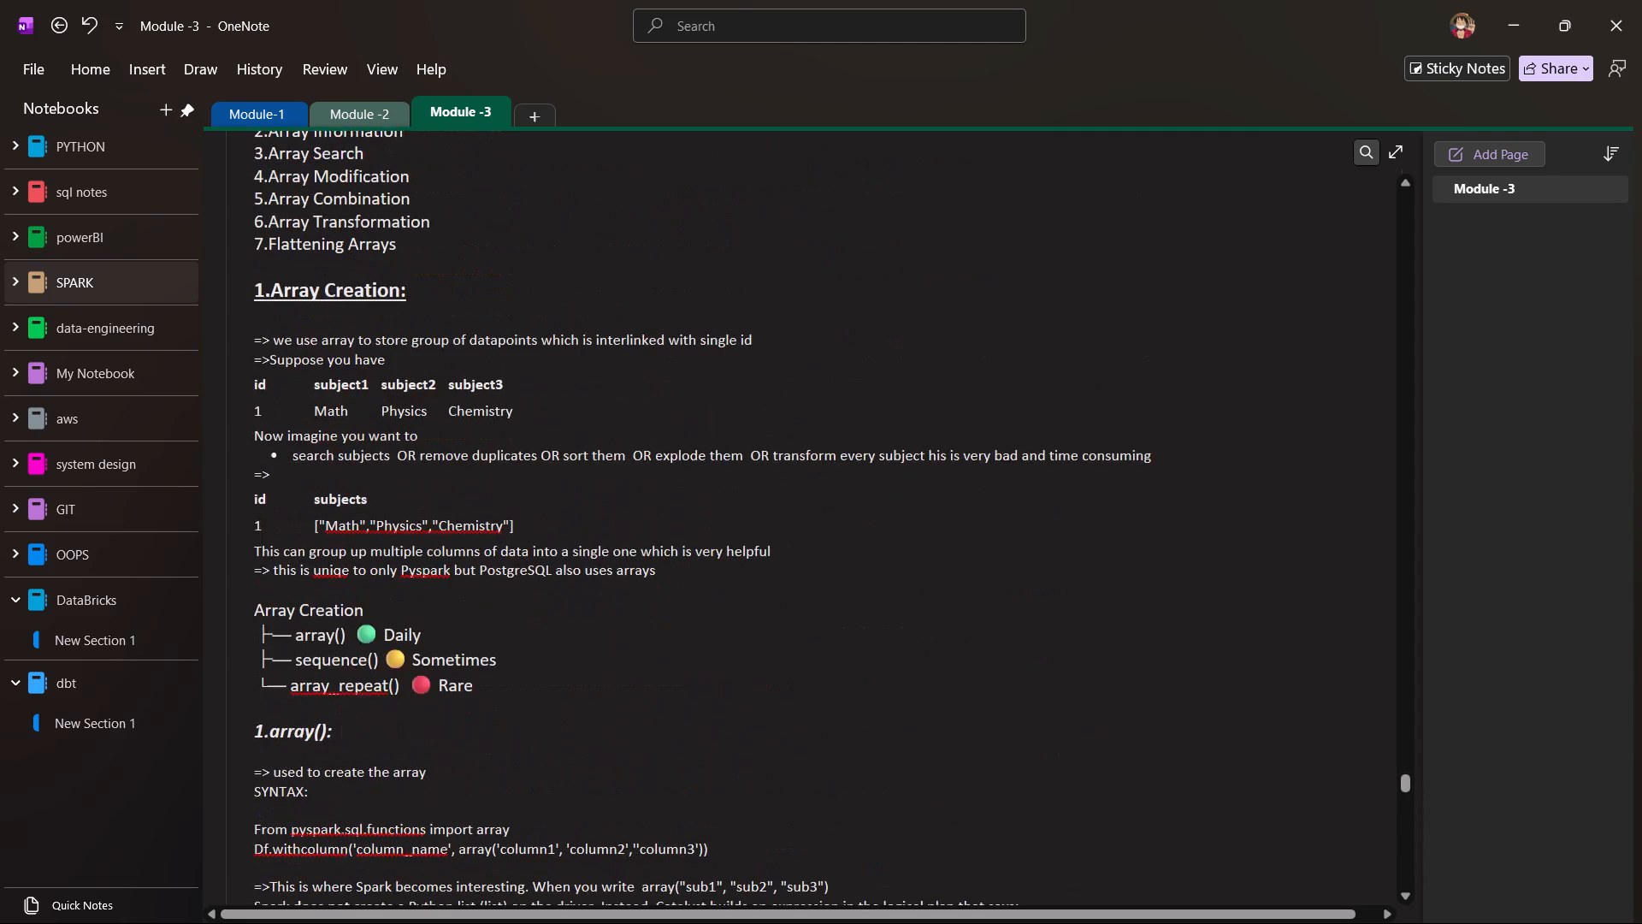
pyautogui.scroll(1, 1091, 510)
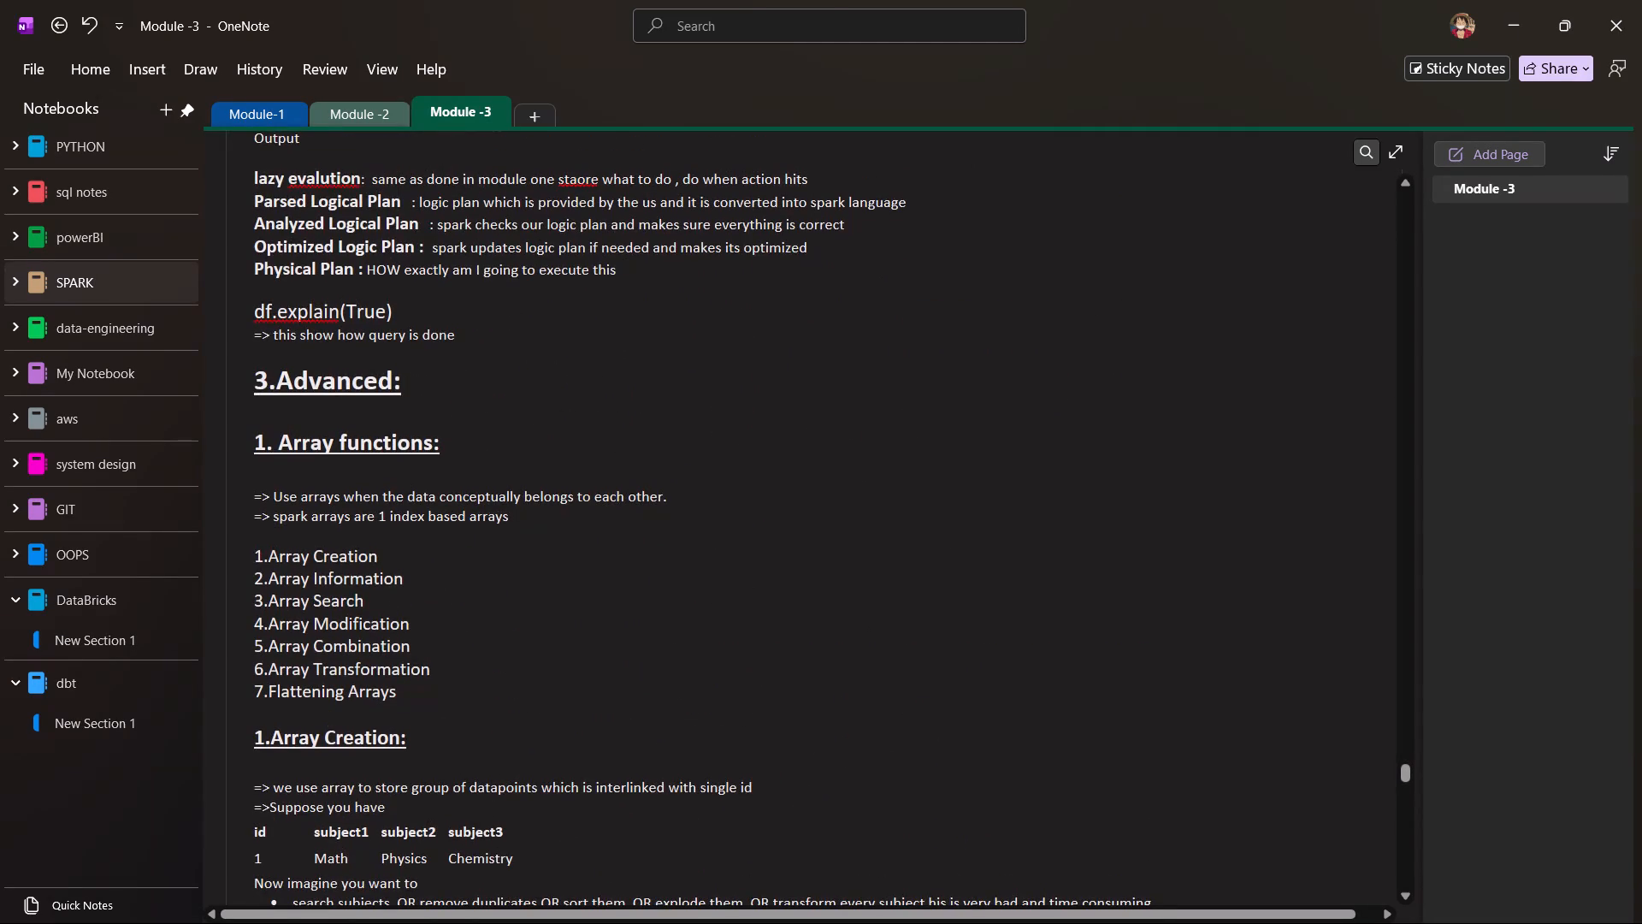
pyautogui.scroll(-6, 1091, 510)
pyautogui.scroll(20, 1091, 510)
pyautogui.scroll(20, 1091, 510)
pyautogui.scroll(4, 1091, 510)
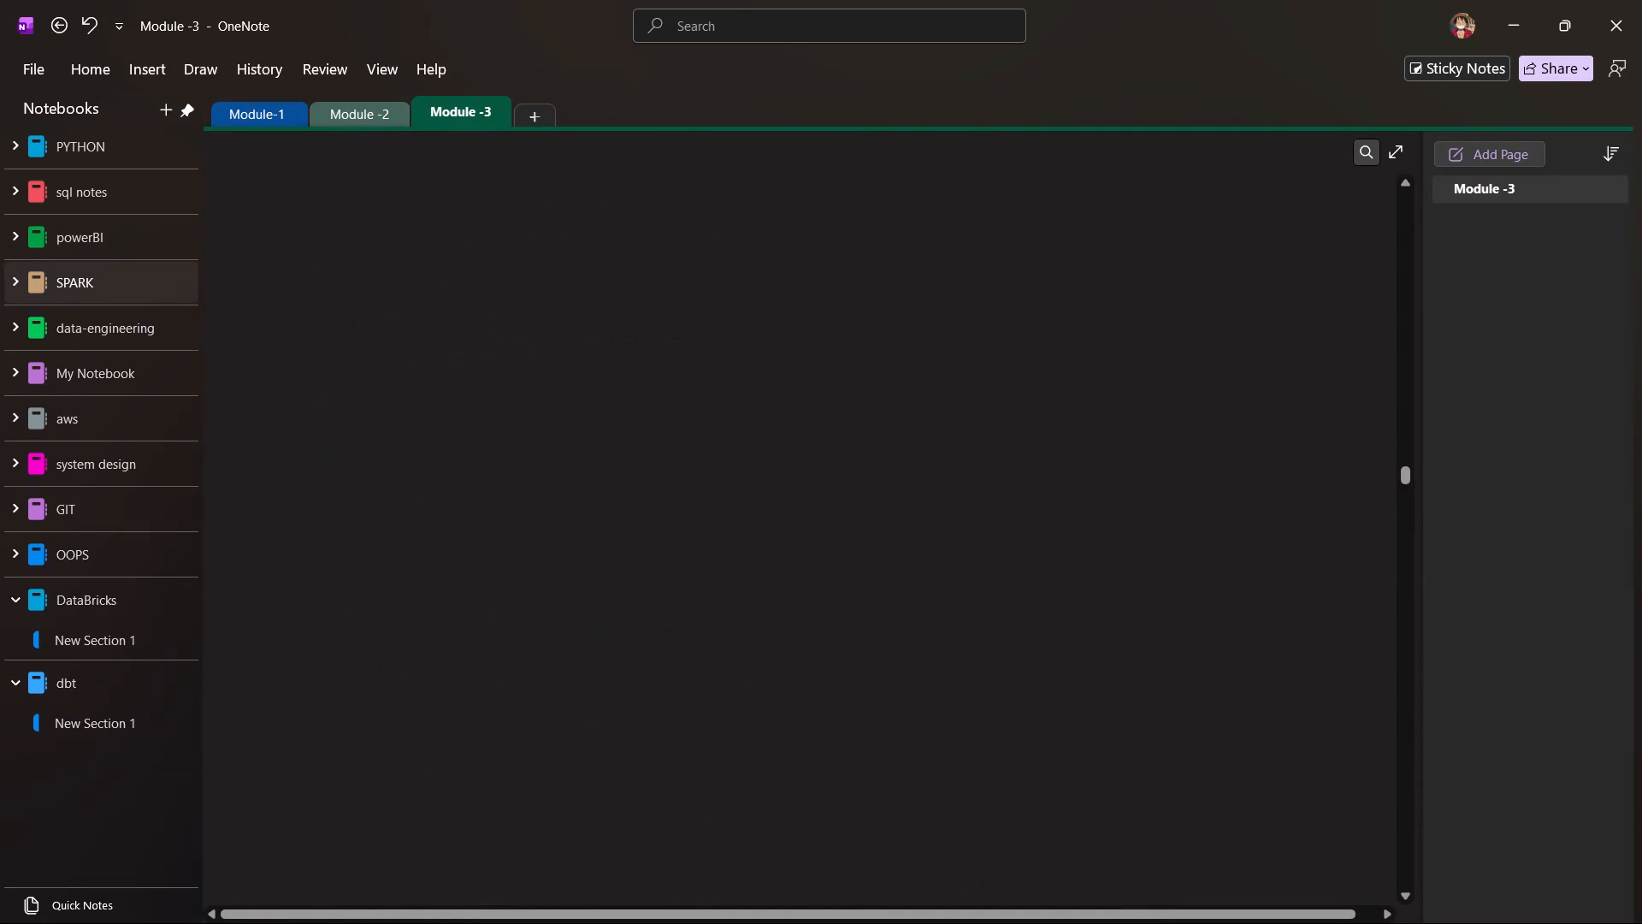
pyautogui.scroll(20, 1091, 510)
pyautogui.scroll(7, 1091, 510)
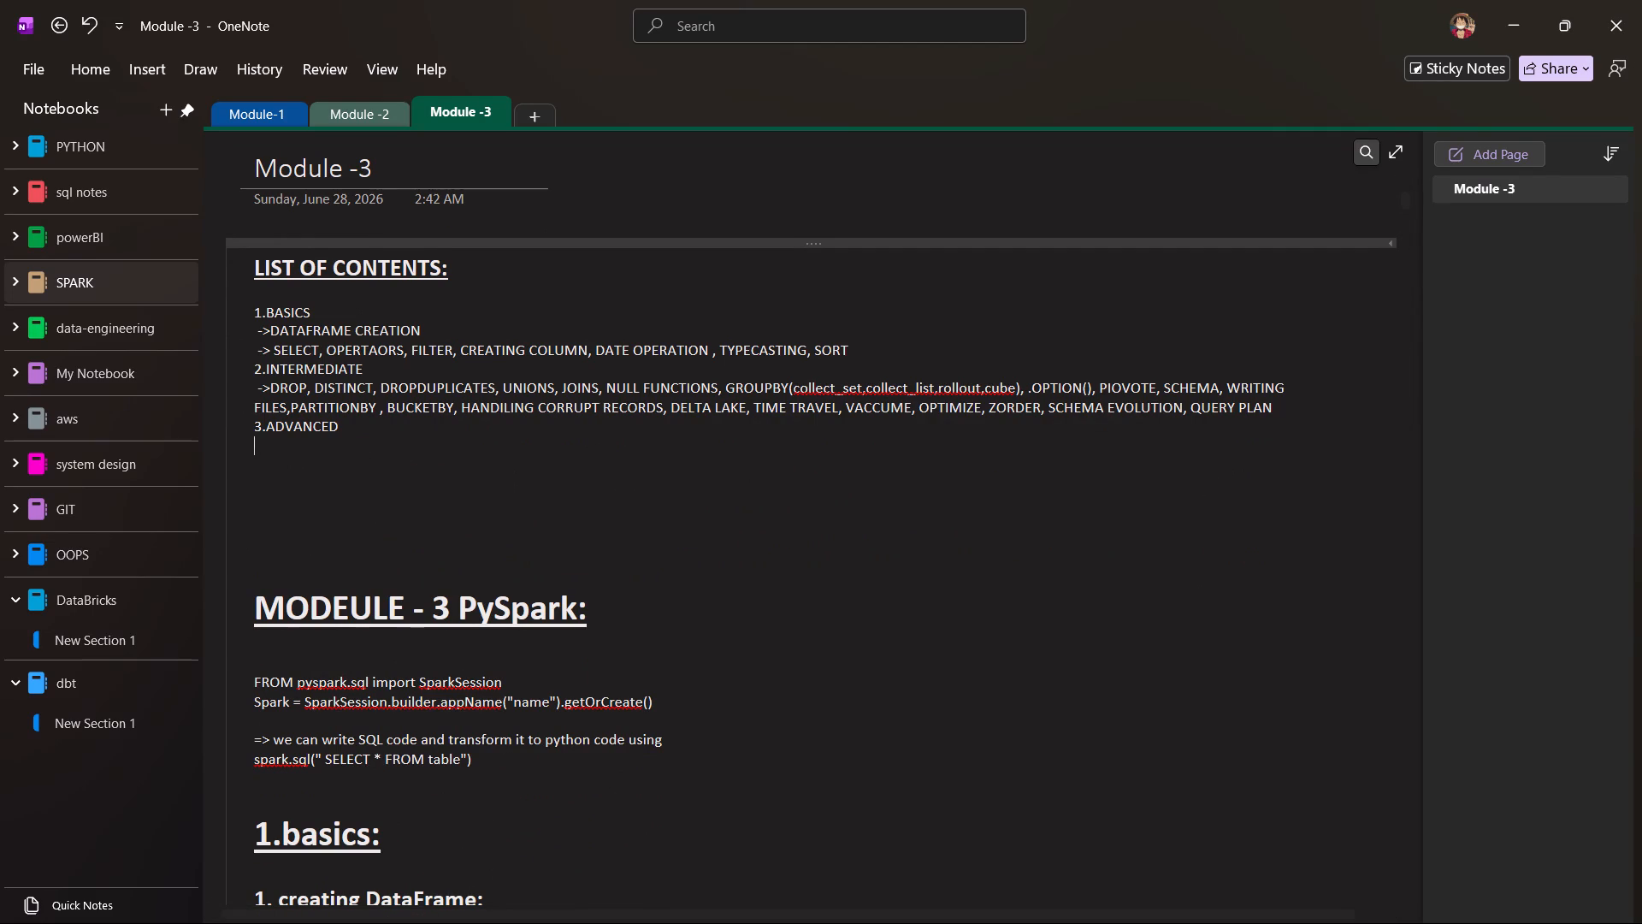
# Add an indented "->ARRAY FUNCTIONS, " line under 3.ADVANCED in the list of contents.
pyautogui.press('-')
pyautogui.hotkey('shift', '>')
pyautogui.press('Left')
pyautogui.press('Left')
pyautogui.press('space')
pyautogui.press('Right')
pyautogui.press('Right')
pyautogui.write('ARRAY FUNCTIONS')
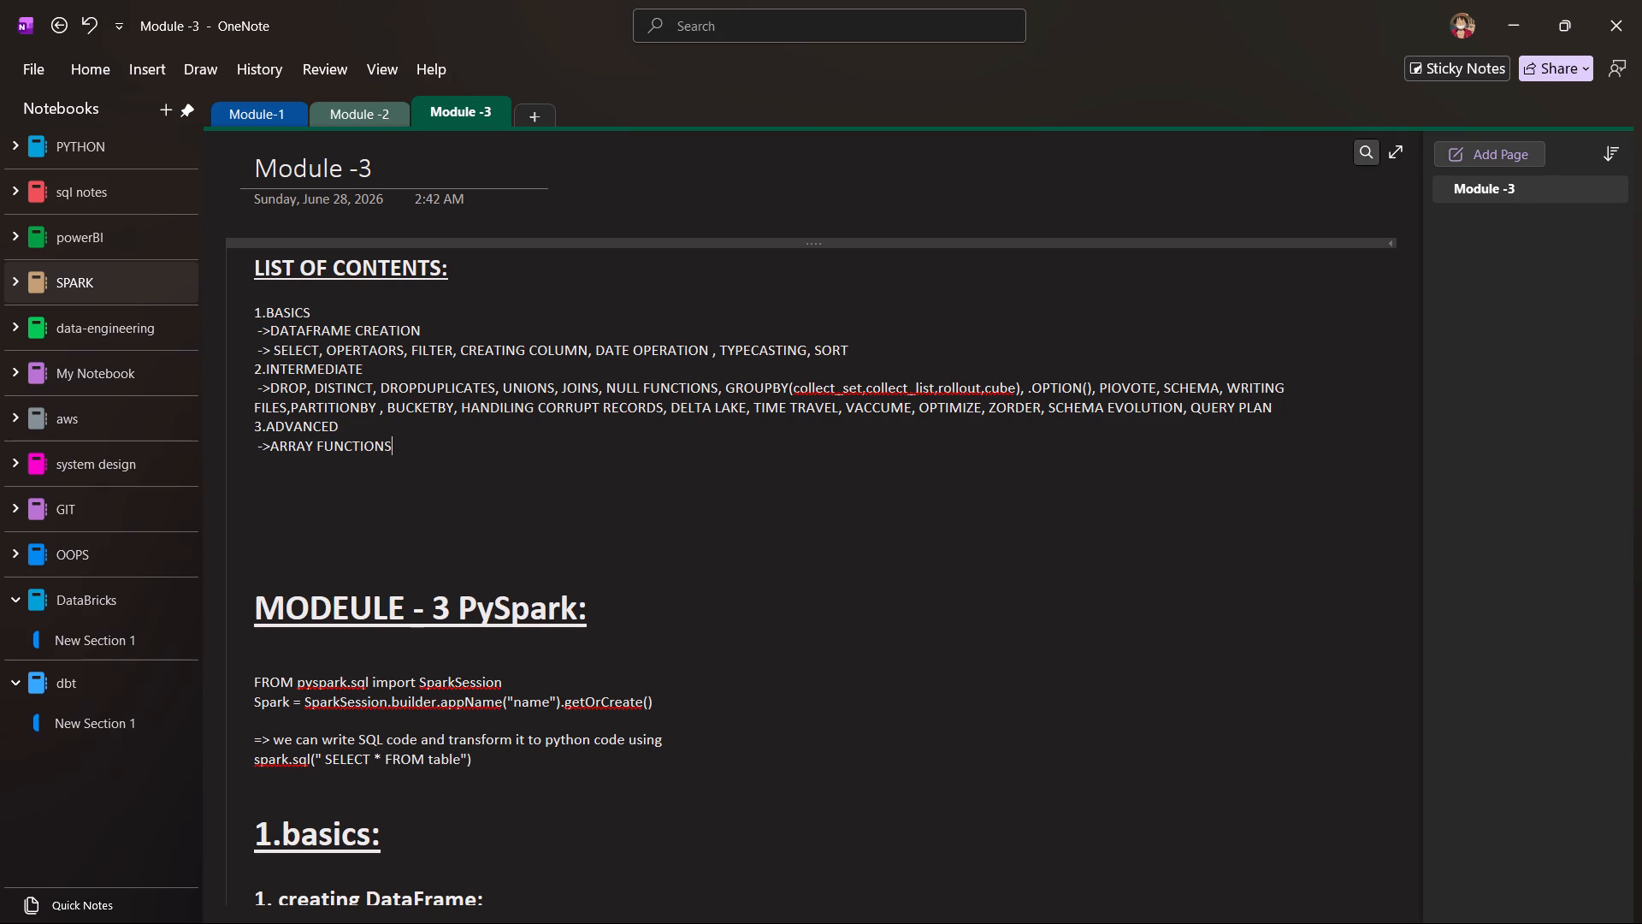
pyautogui.write(',')
pyautogui.press('space')
# Review the array function notes in the Advanced section for further topics to include in the list of contents.
pyautogui.hotkey('alt', 'Tab')
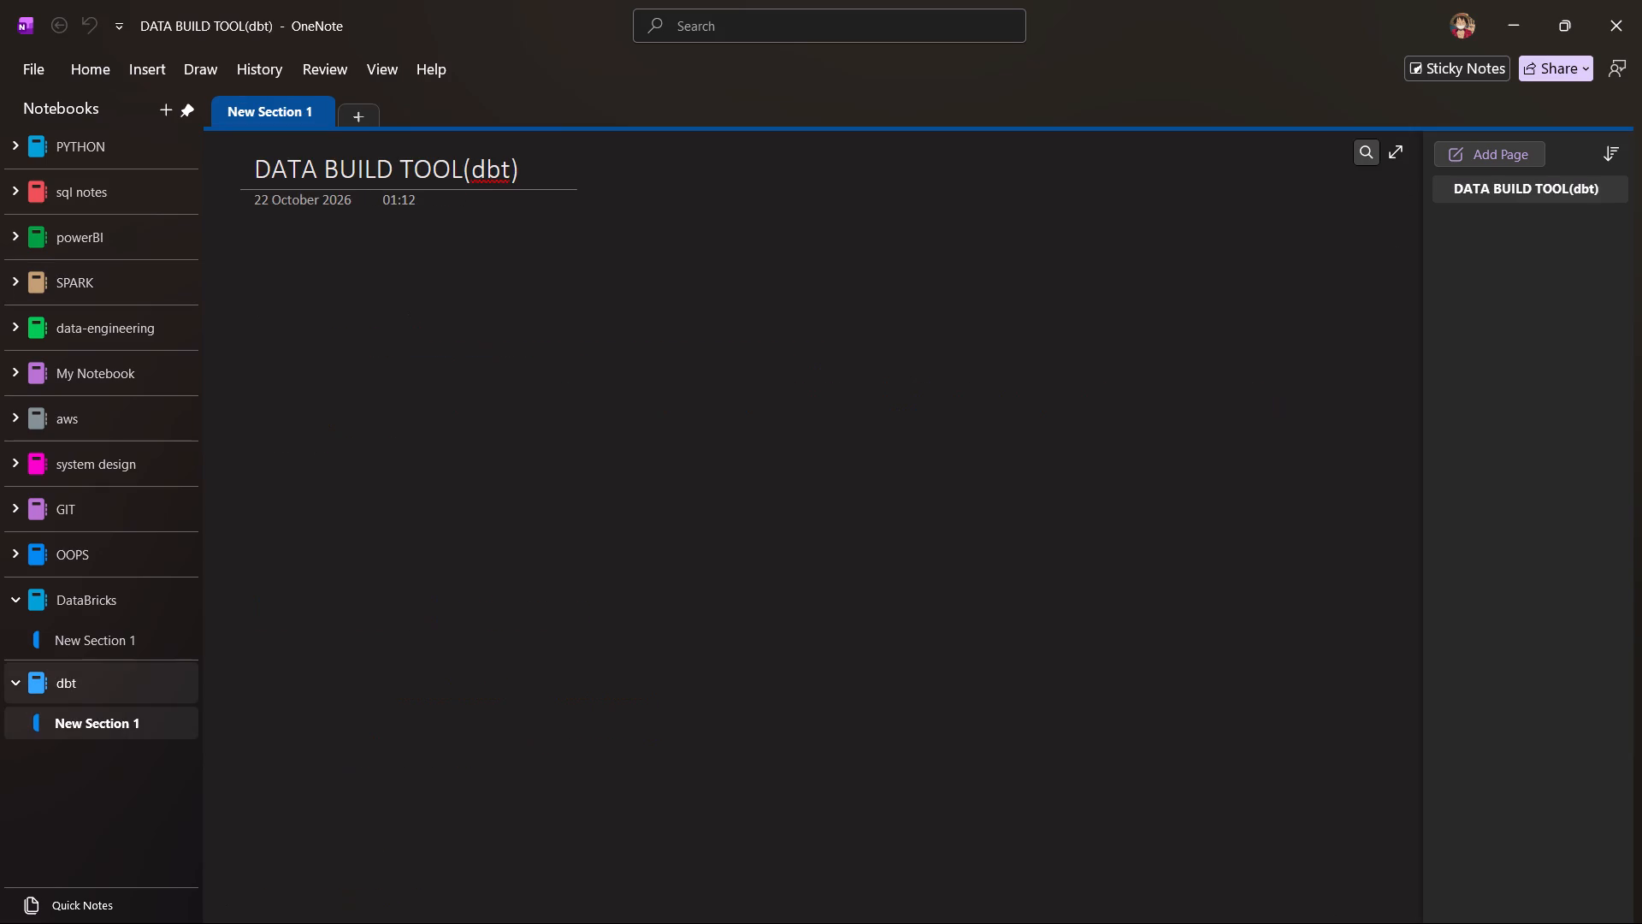
pyautogui.hotkey('alt', 'Tab')
pyautogui.scroll(-20, 843, 494)
pyautogui.scroll(-16, 843, 494)
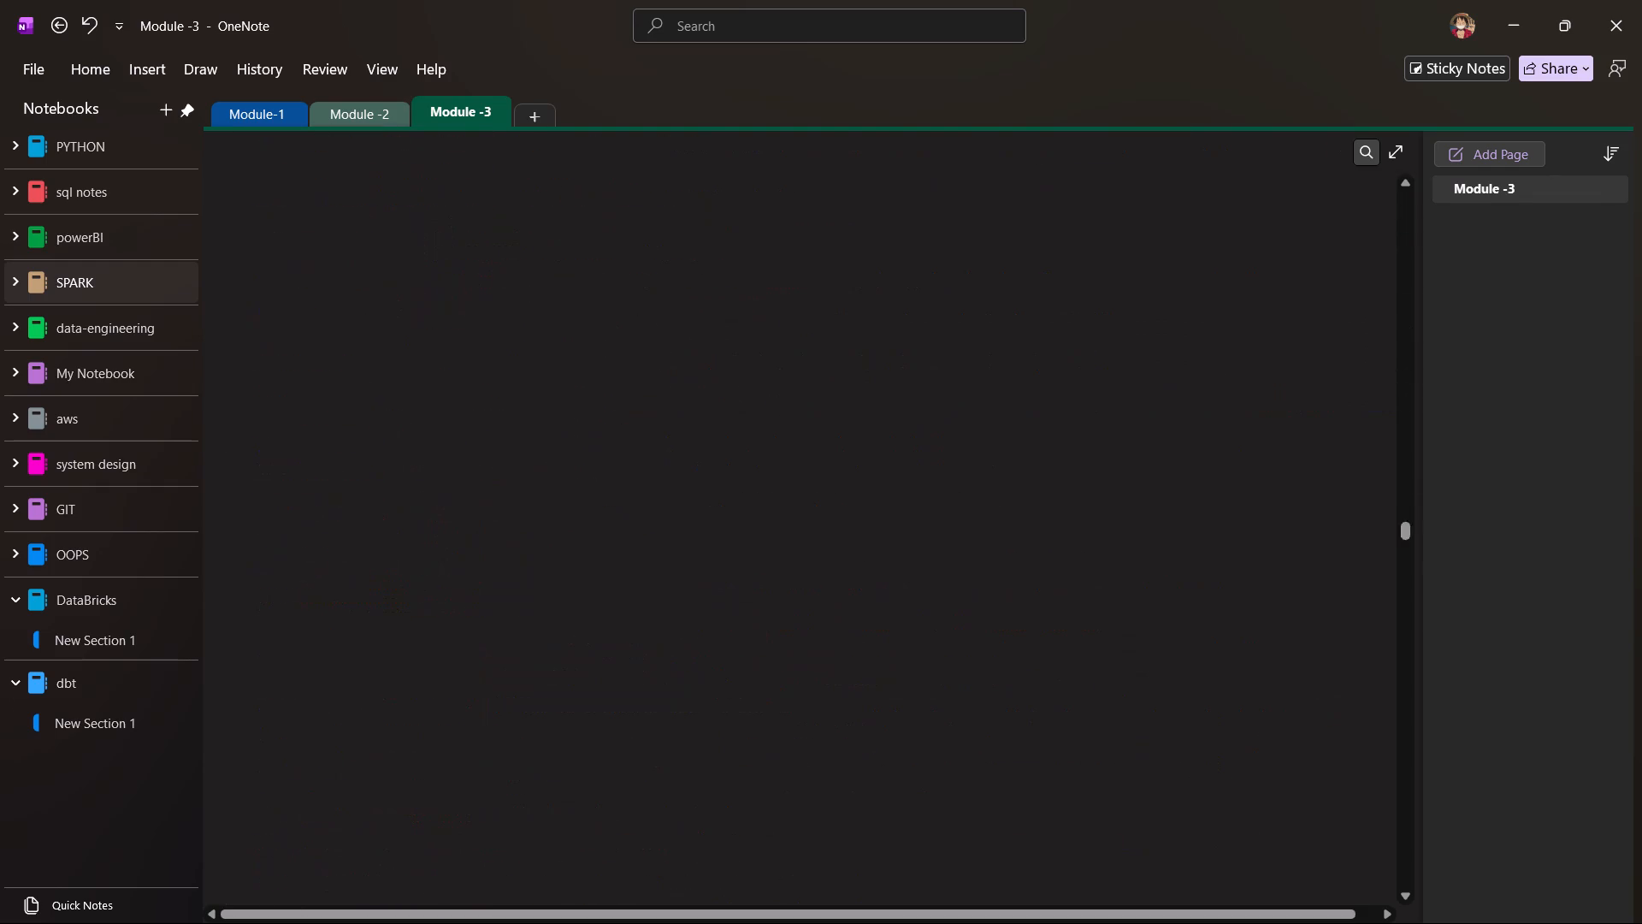
pyautogui.scroll(-18, 843, 494)
pyautogui.scroll(5, 843, 494)
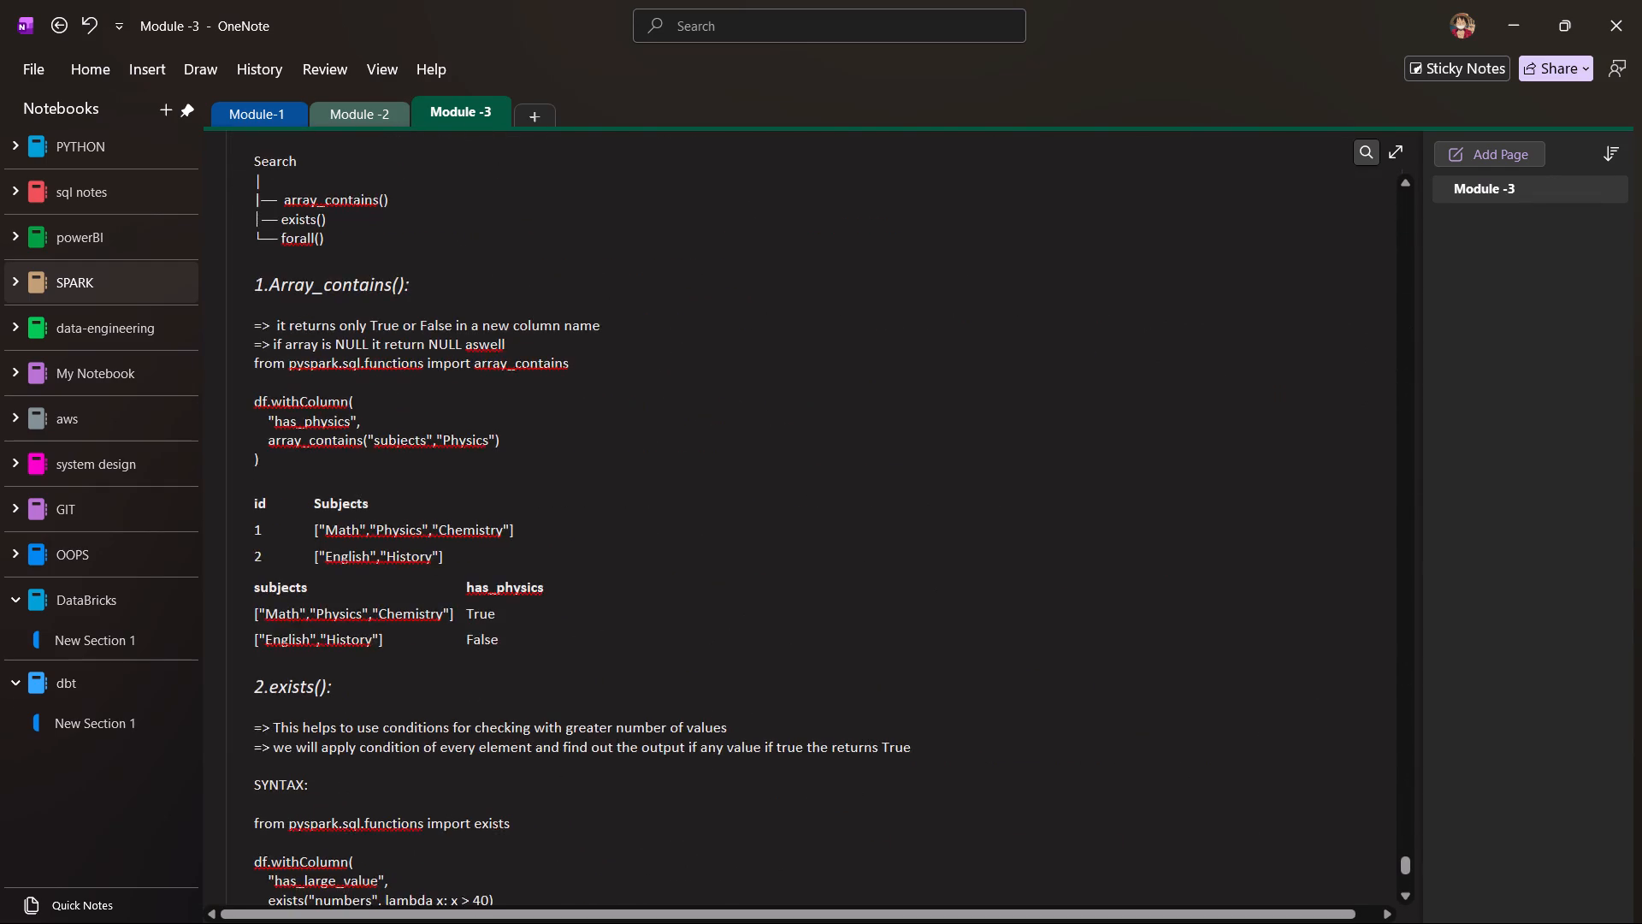
pyautogui.scroll(12, 843, 494)
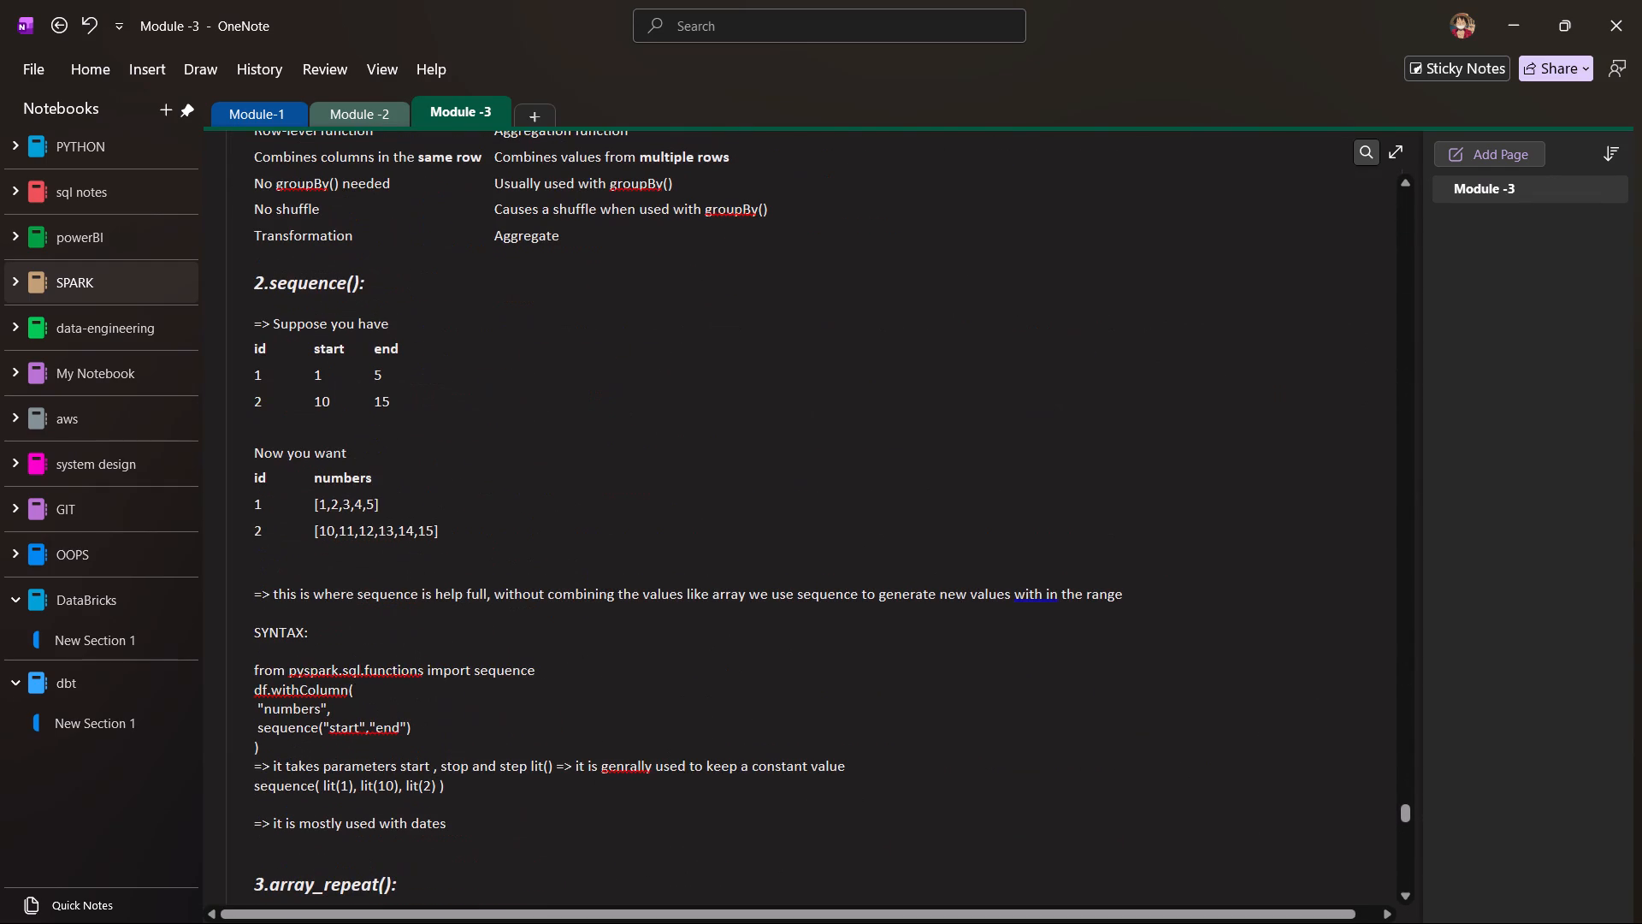